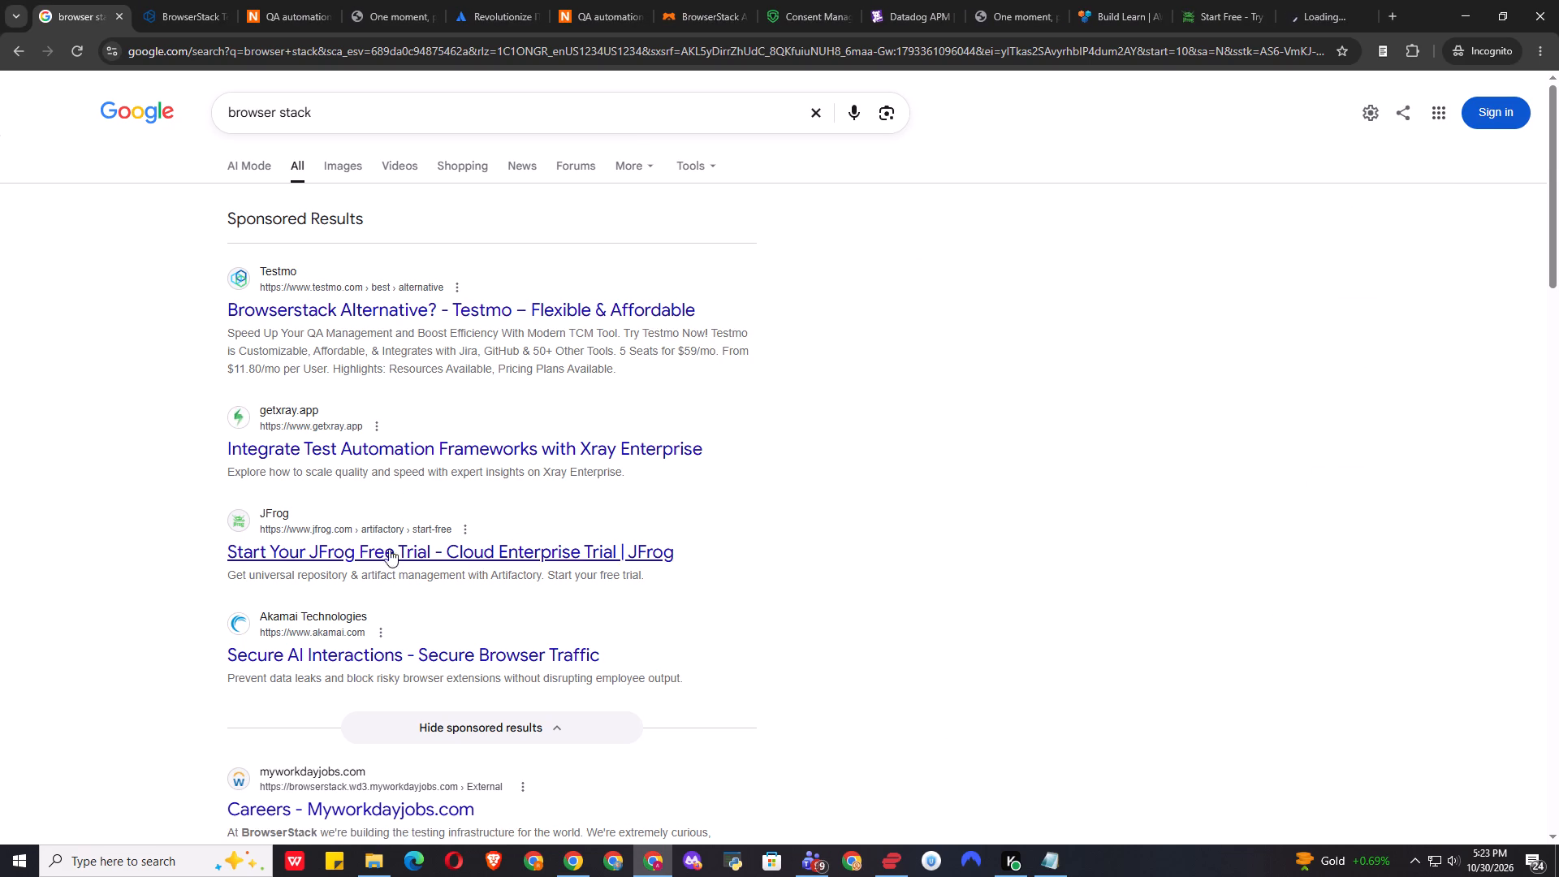
# Open the sponsored NI SystemLink and Amazon AWS Cloud Tools results for "browser stack" in new tabs.
pyautogui.scroll(-8, 389, 551)
pyautogui.scroll(3, 399, 582)
pyautogui.scroll(-16, 409, 613)
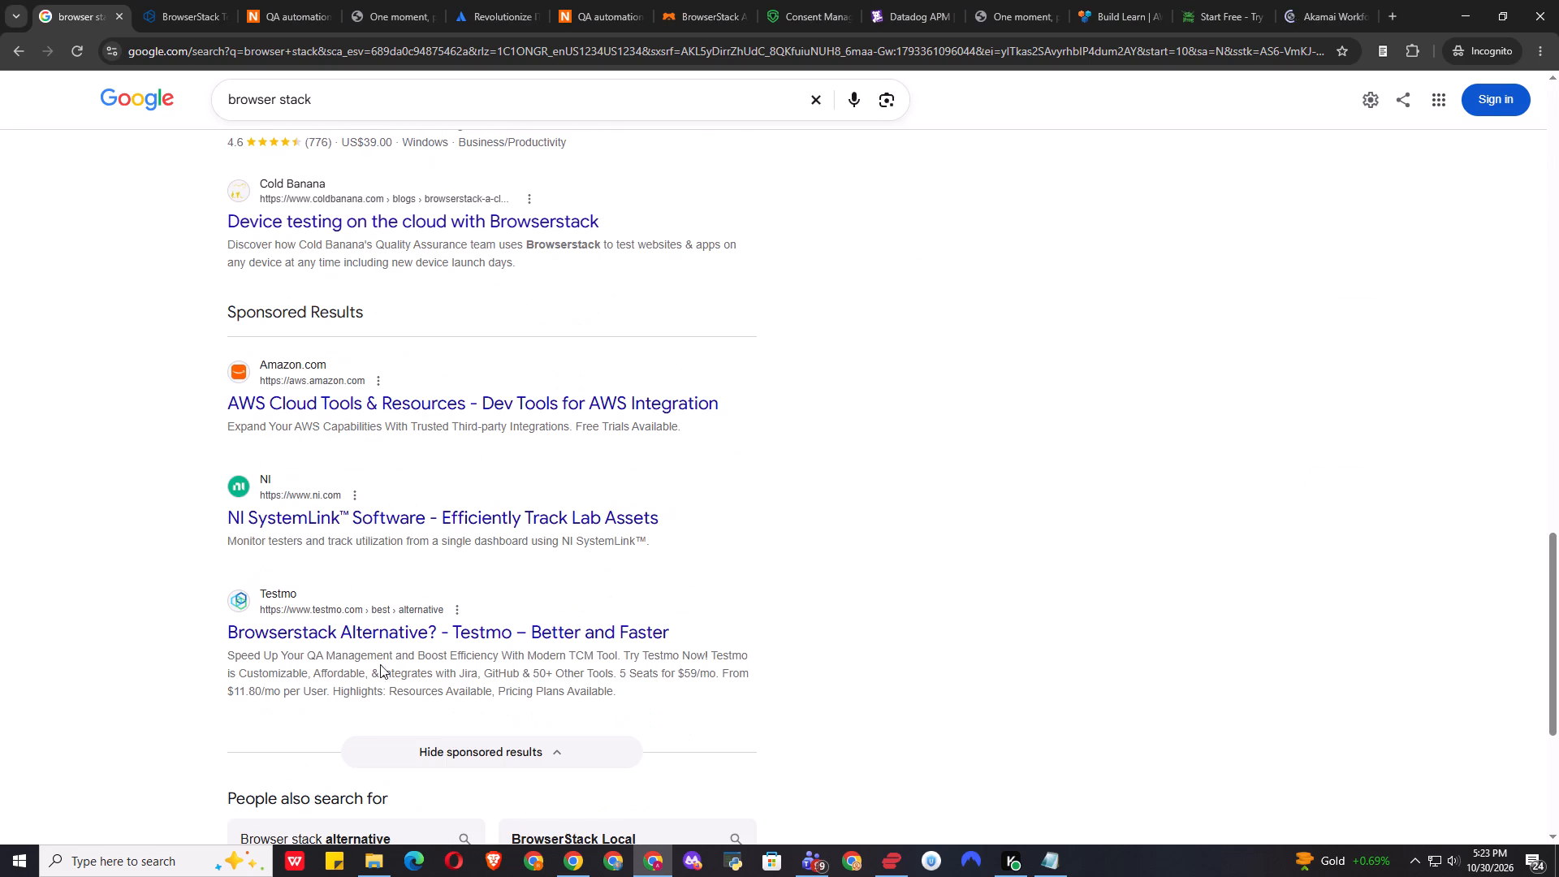
pyautogui.keyDown('ctrl'); pyautogui.click(300, 493); pyautogui.keyUp('ctrl')
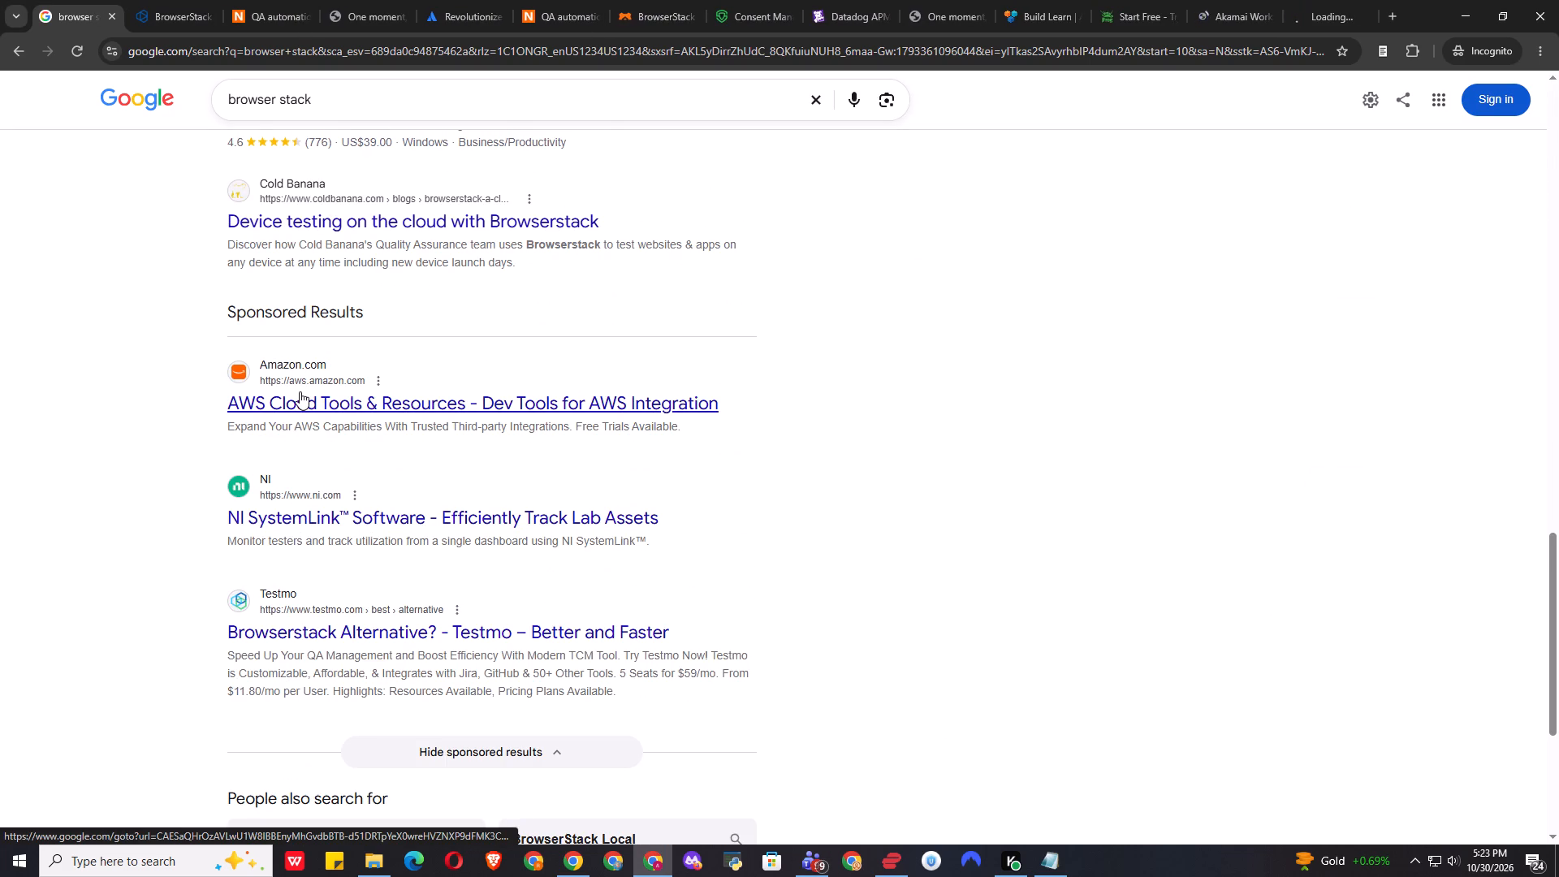
pyautogui.keyDown('ctrl'); pyautogui.click(300, 391); pyautogui.keyUp('ctrl')
# Go back one page in the "browser stack" results, look over the ads there, and close the search results tab.
pyautogui.scroll(-2, 386, 546)
pyautogui.scroll(-3, 440, 383)
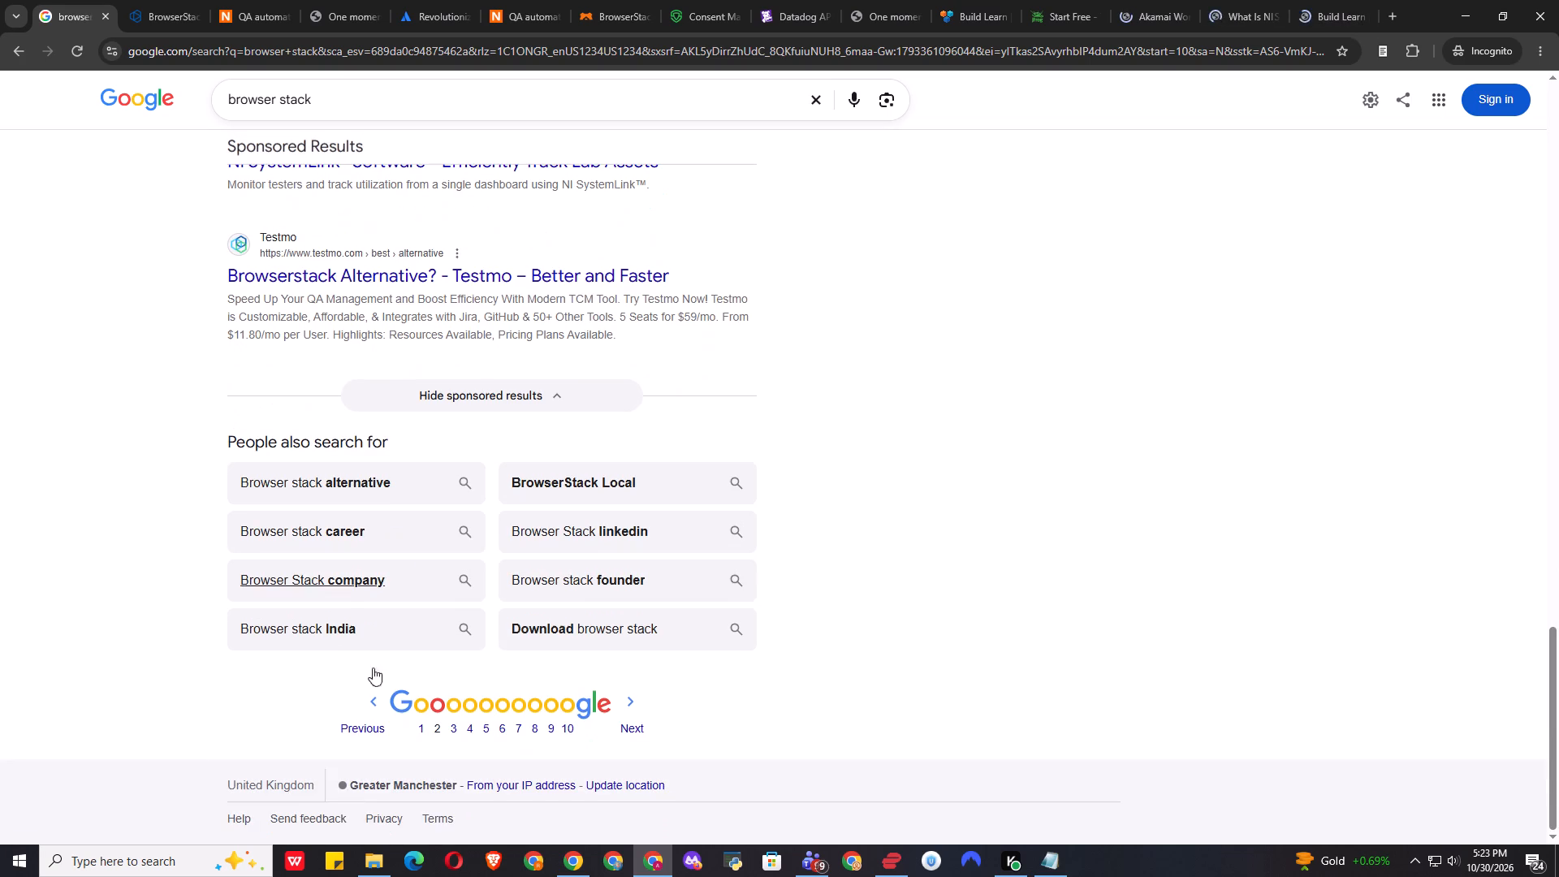
pyautogui.click(382, 722)
pyautogui.scroll(-4, 244, 577)
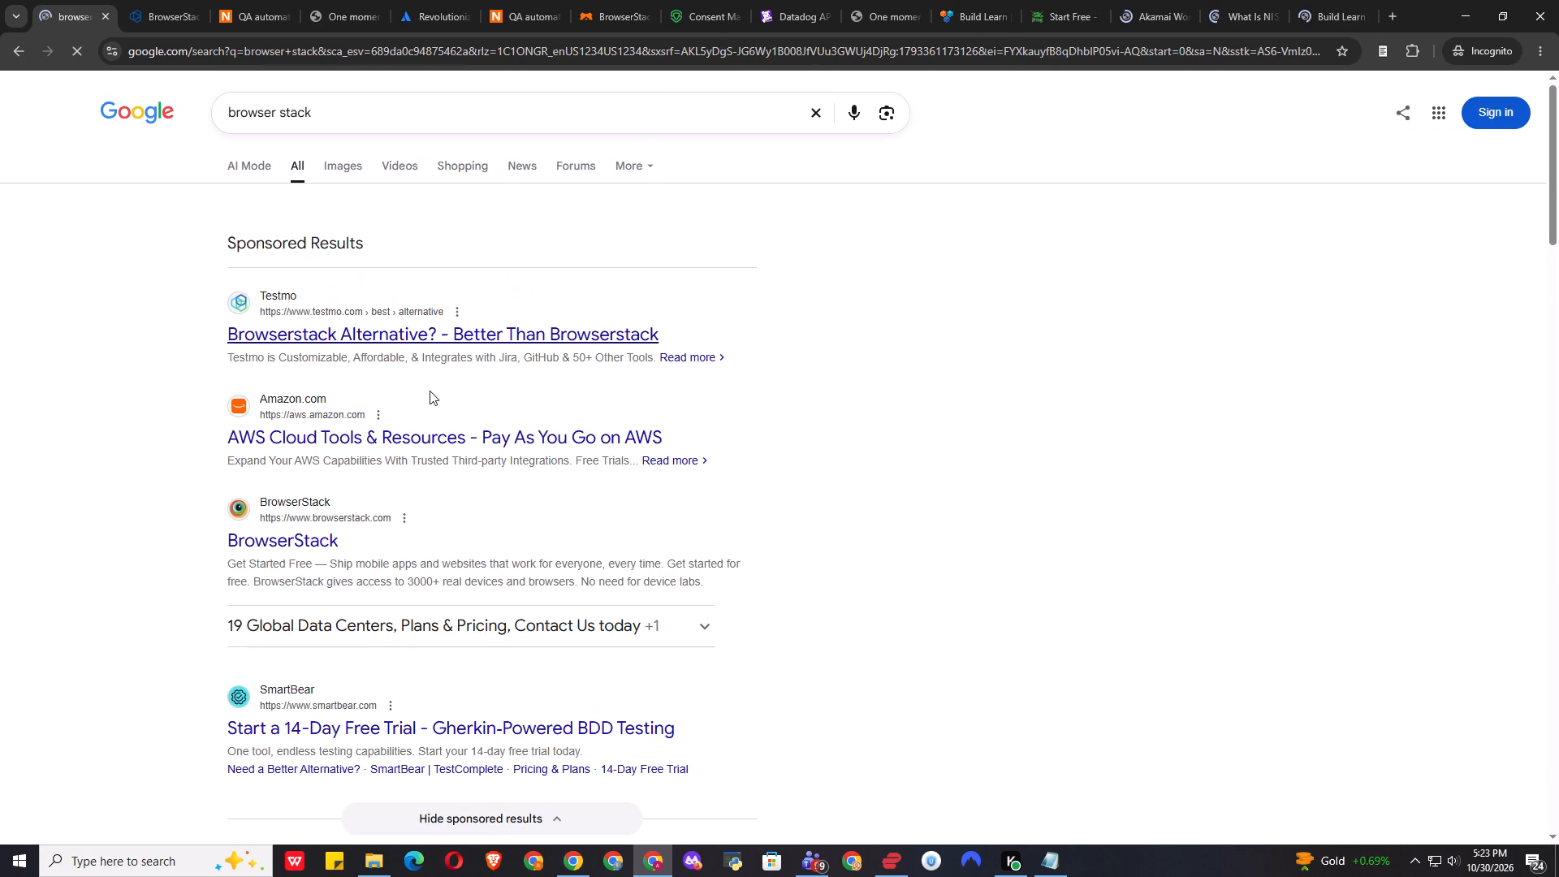
pyautogui.scroll(-2, 430, 391)
pyautogui.click(101, 10)
# Copy the URLs of all open tabs from the Bulk Open extension's list.
pyautogui.click(1388, 51)
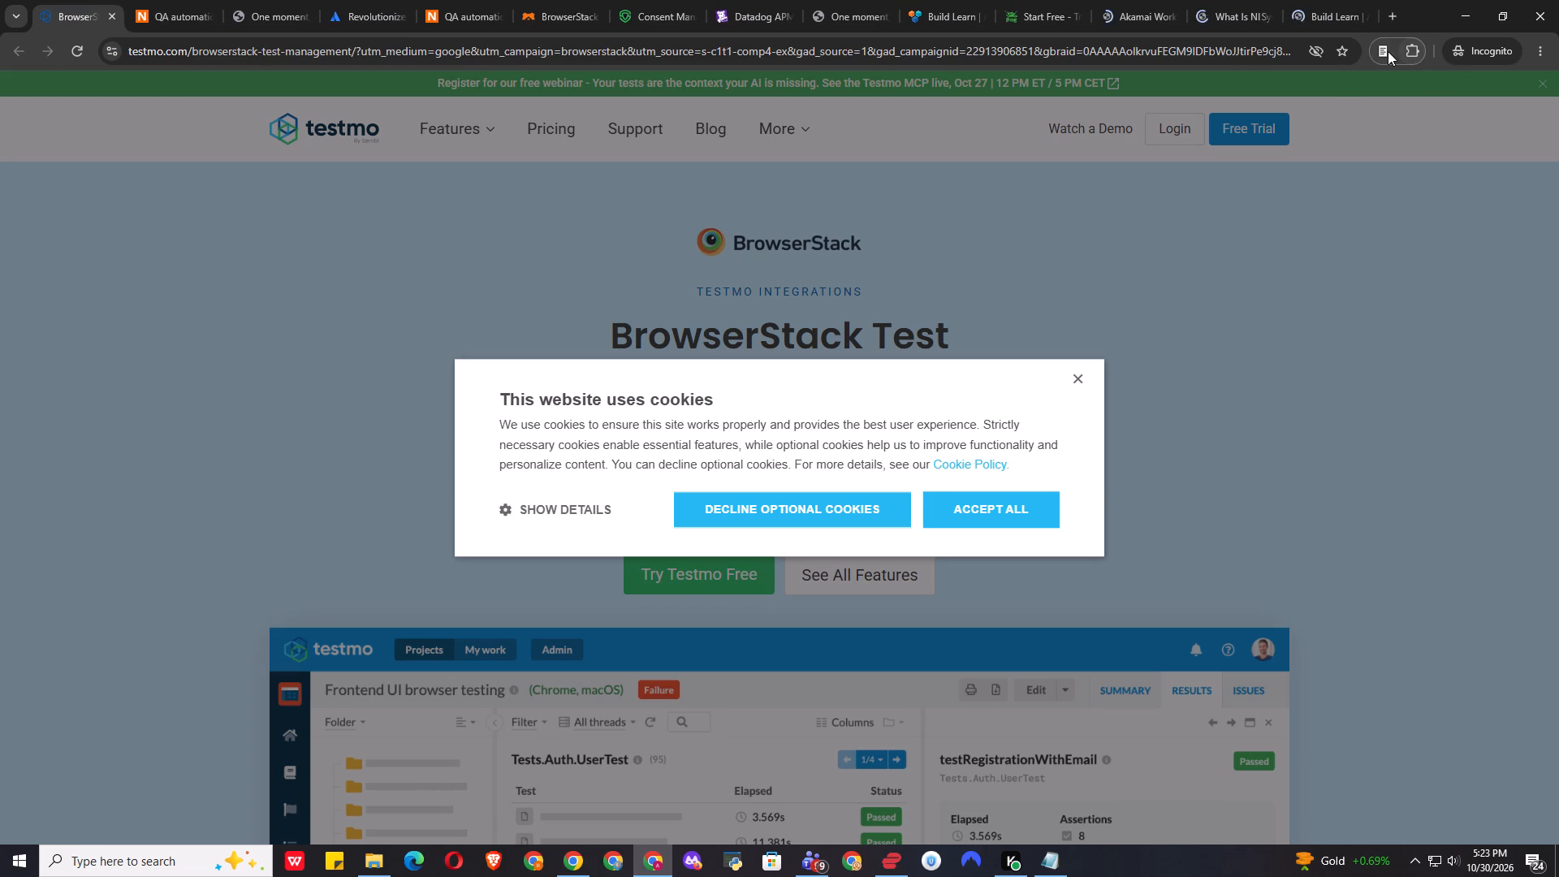
pyautogui.hotkey('ctrl', 'c')
pyautogui.hotkey('ctrl', 'c')
pyautogui.hotkey('ctrl', 'c')
pyautogui.hotkey('ctrl', 'c')
pyautogui.hotkey('ctrl', 'c')
pyautogui.hotkey('ctrl', 'c')
pyautogui.hotkey('ctrl', 'c')
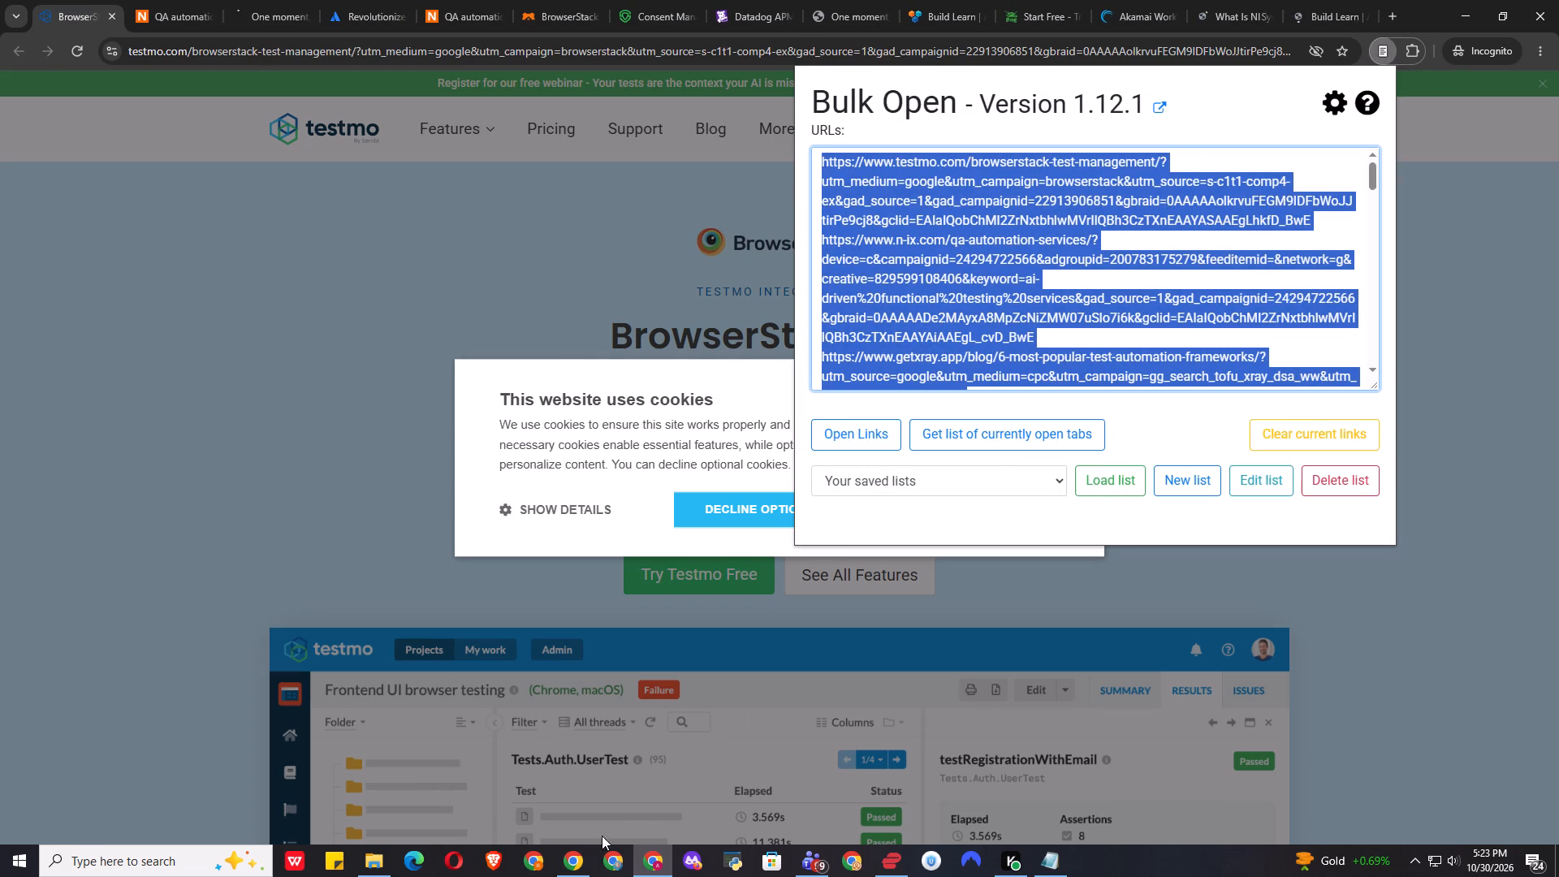
pyautogui.hotkey('ctrl', 'c')
# Switch to the Google Sheets tracker and paste the copied URLs from cell C3 down in the URLs column of SOP - Click Ads- US Tracker.
pyautogui.click(572, 857)
pyautogui.scroll(3, 402, 496)
pyautogui.click(270, 296)
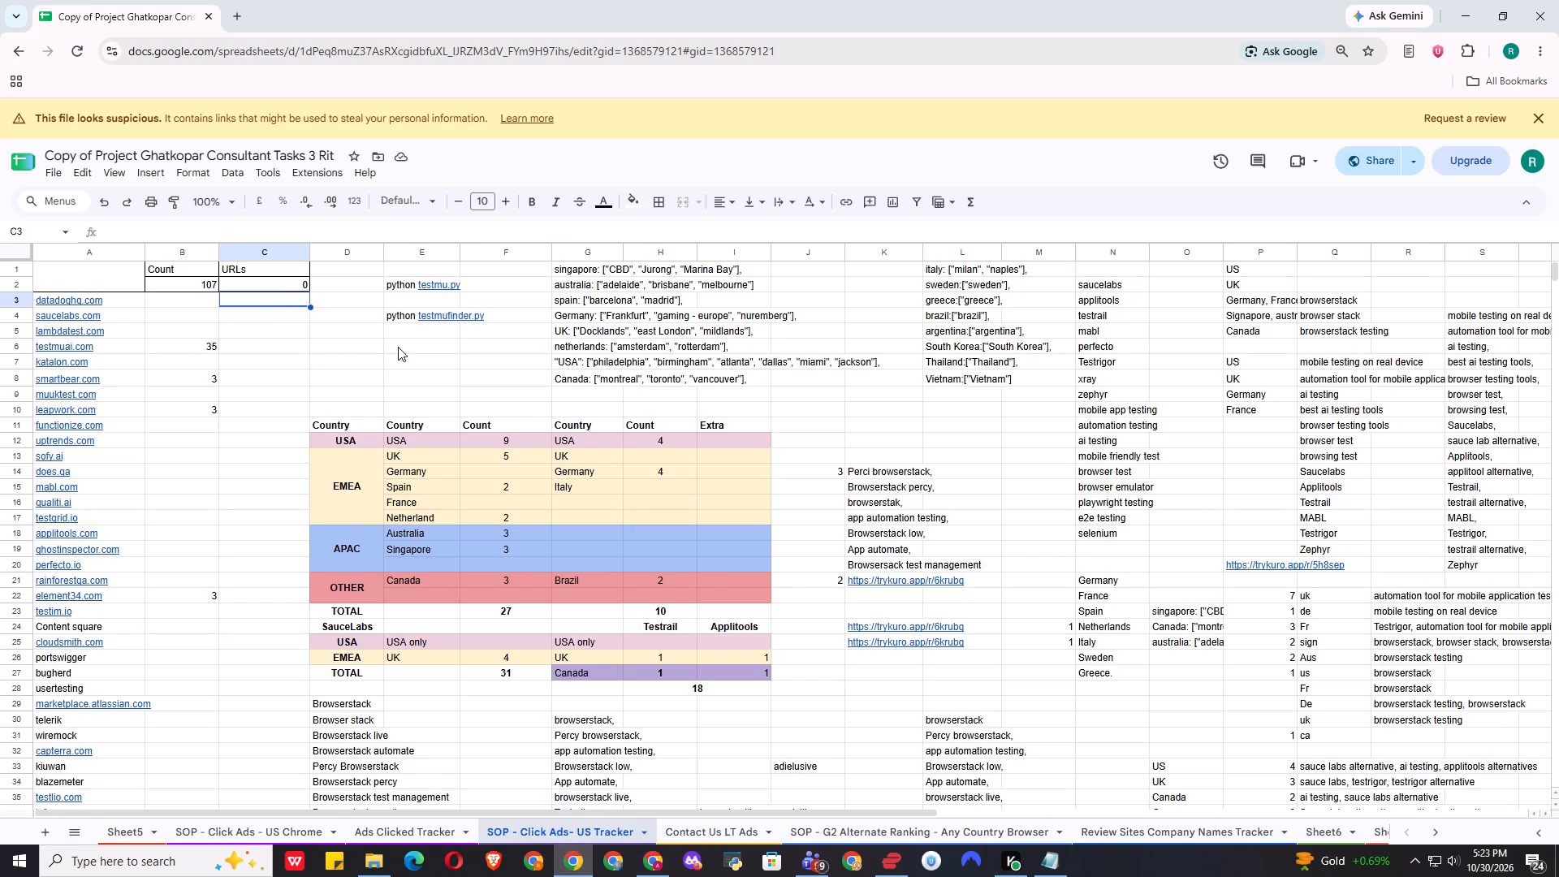
pyautogui.hotkey('ctrl', 'v')
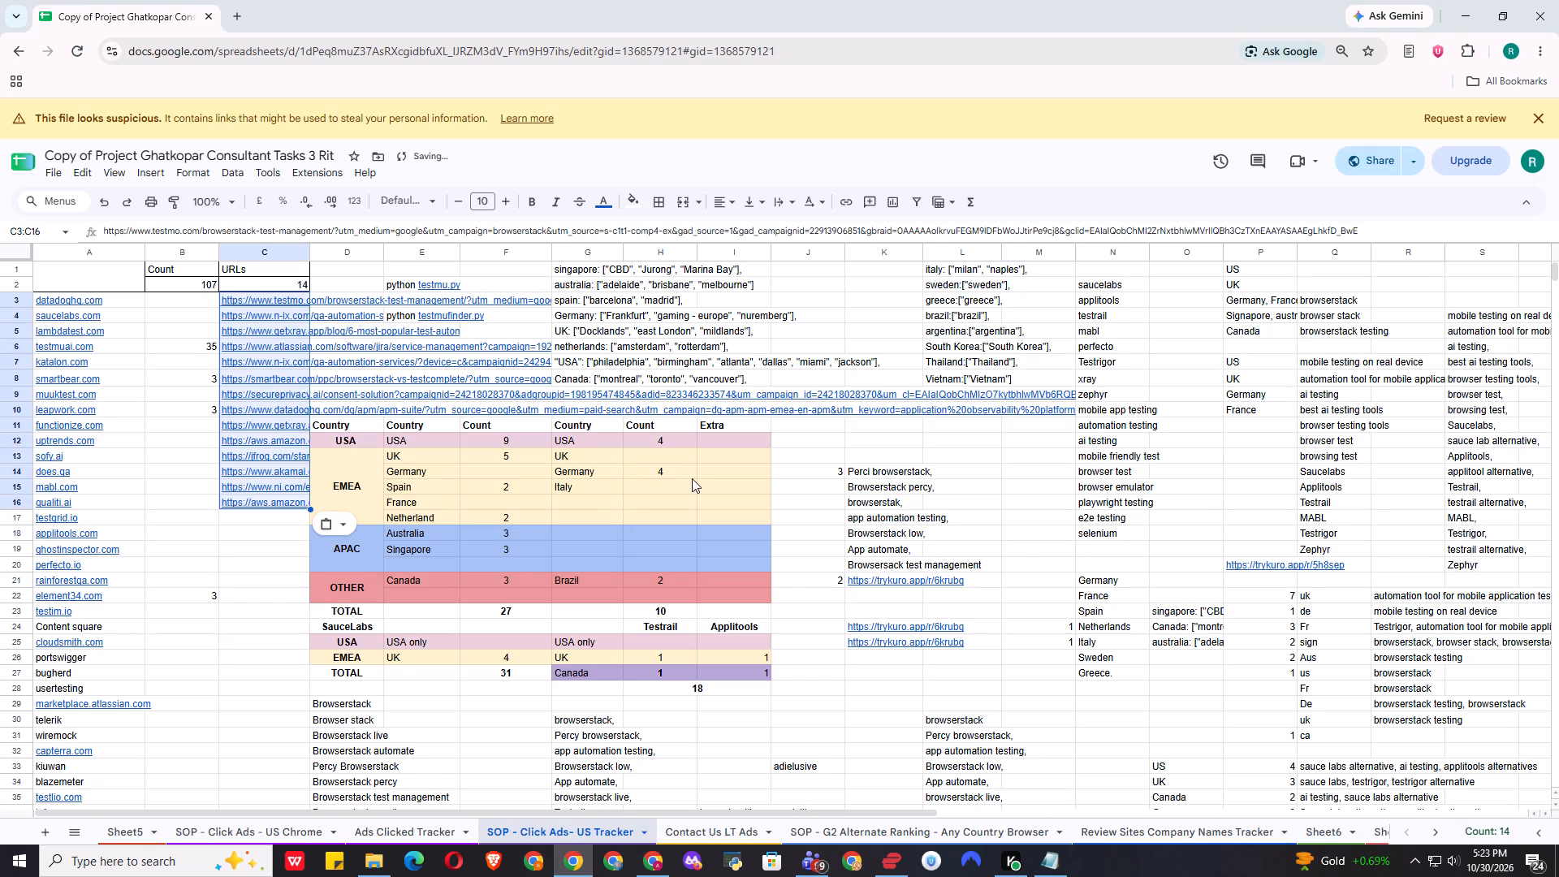
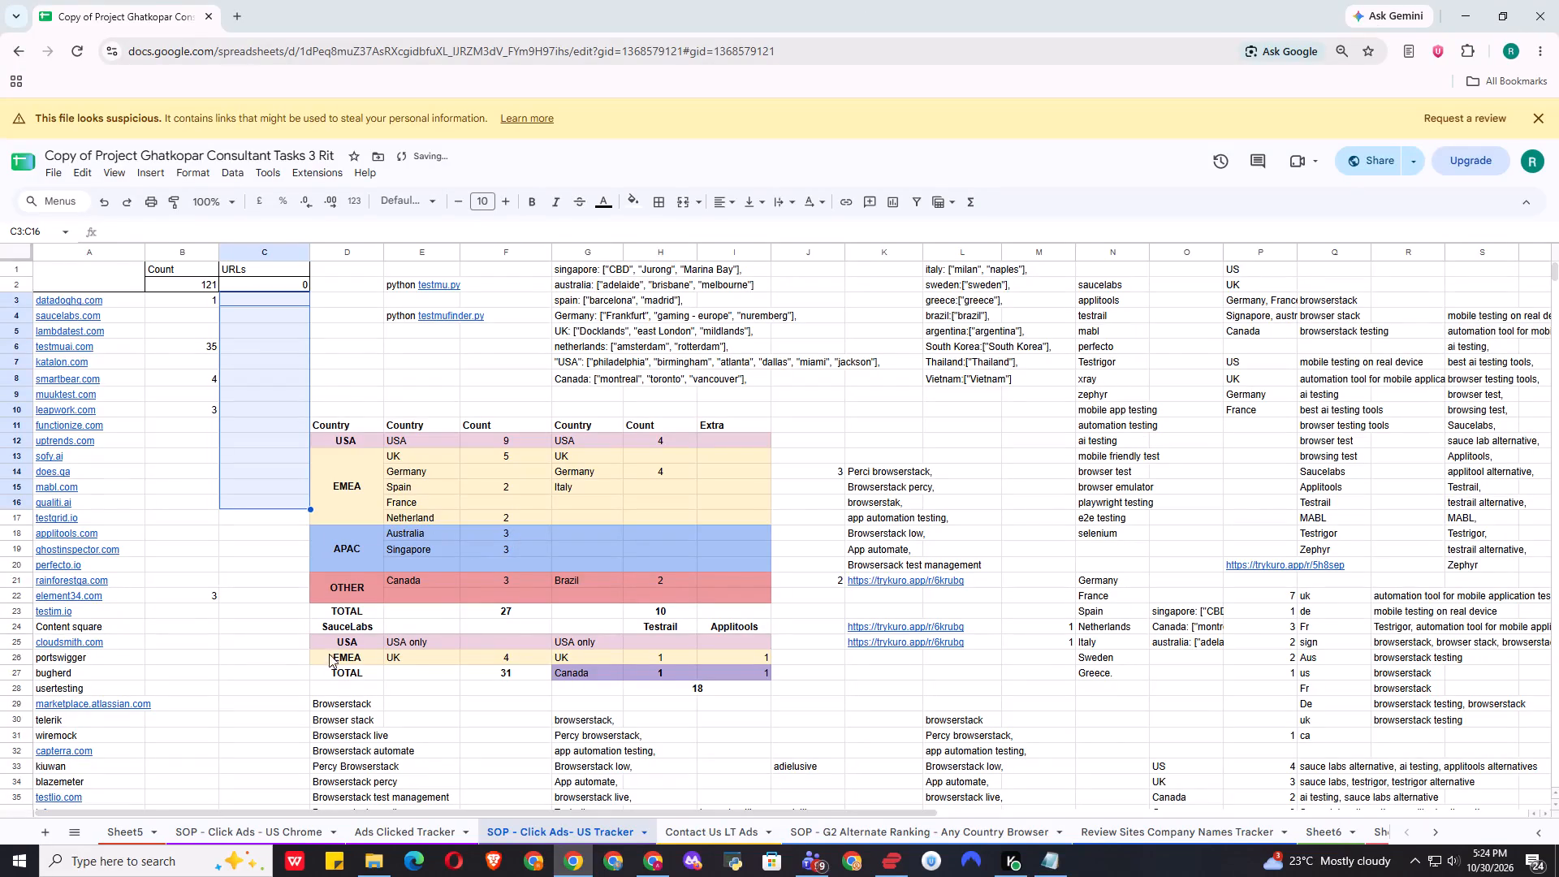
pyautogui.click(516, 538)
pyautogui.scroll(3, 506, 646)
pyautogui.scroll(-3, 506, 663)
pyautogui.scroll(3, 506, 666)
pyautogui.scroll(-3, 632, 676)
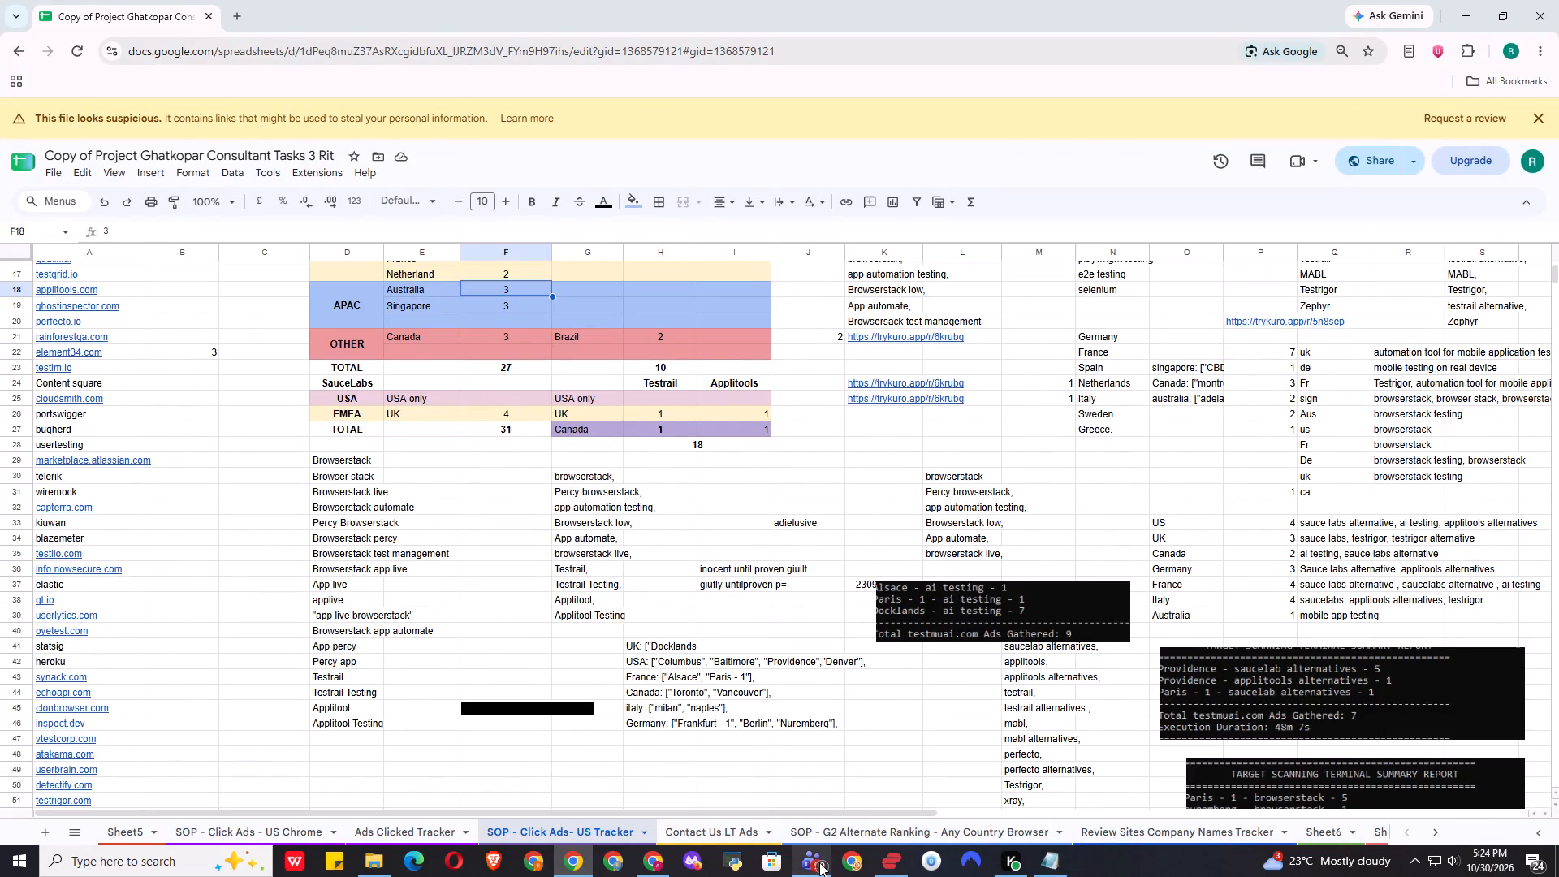
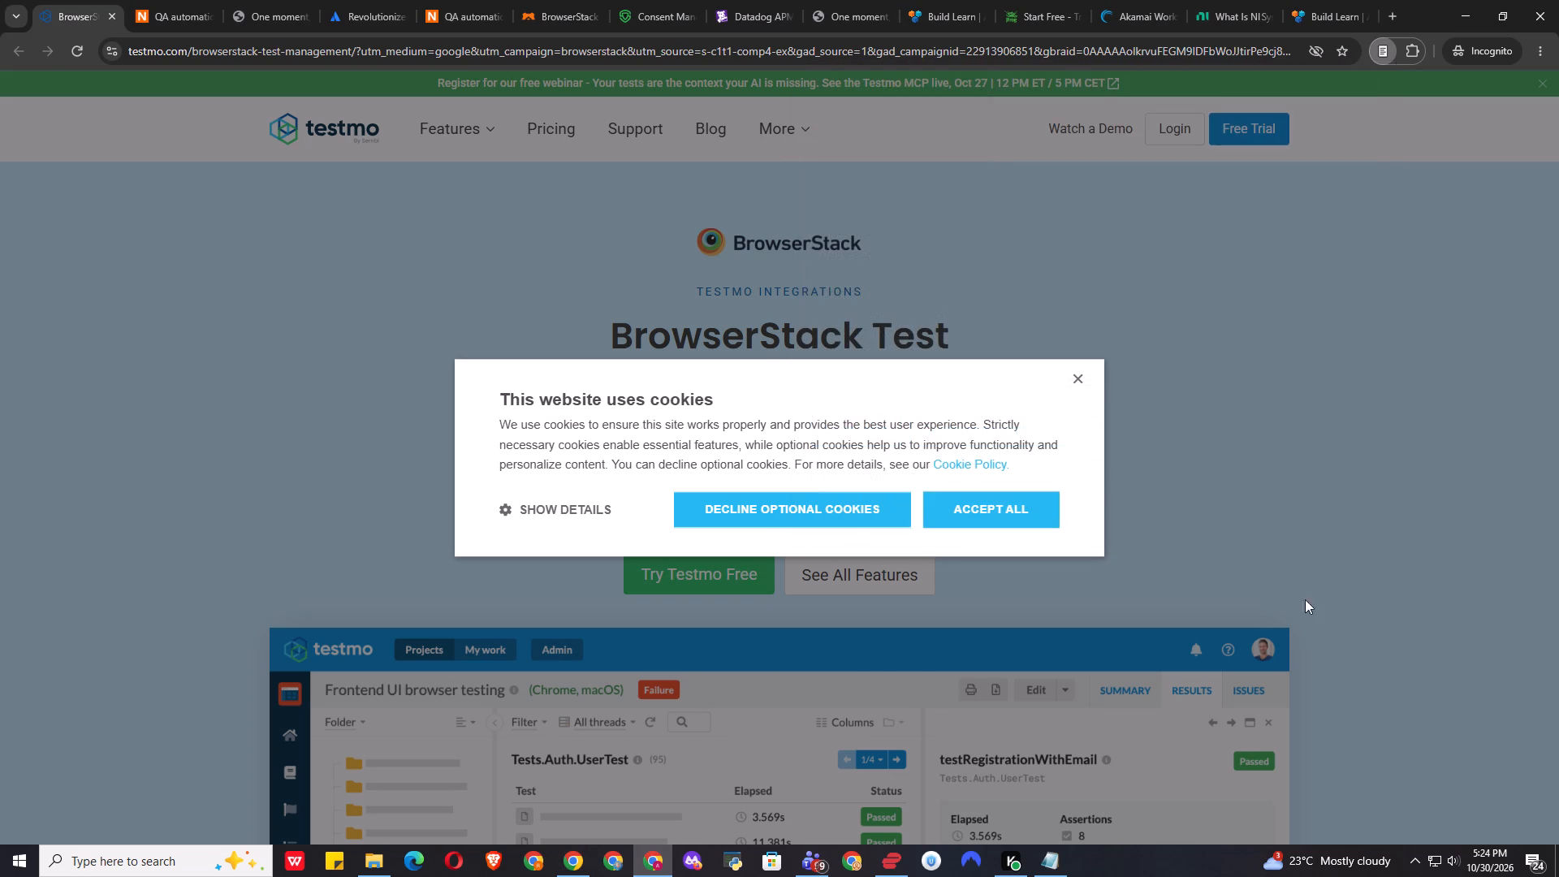
# Decline the optional cookies on the Testmo landing page.
pyautogui.click(823, 526)
# Look through the Testmo BrowserStack test management page, from the product preview down to the automation sources and analysis sections.
pyautogui.scroll(-5, 485, 492)
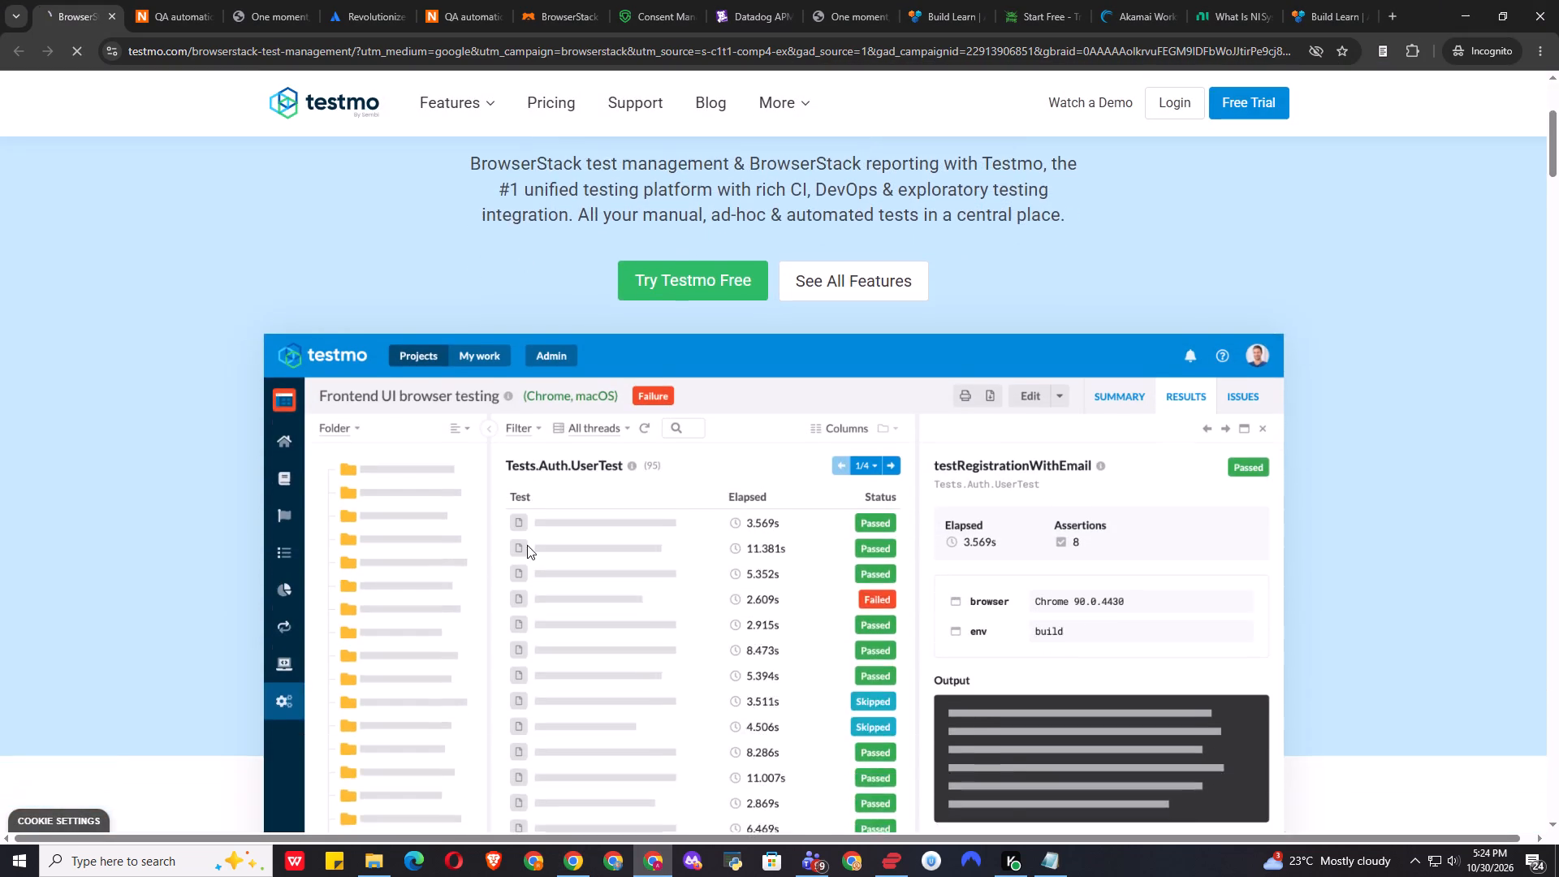
pyautogui.scroll(-5, 527, 545)
pyautogui.middleClick(565, 451)
pyautogui.click(503, 550)
pyautogui.click(282, 416)
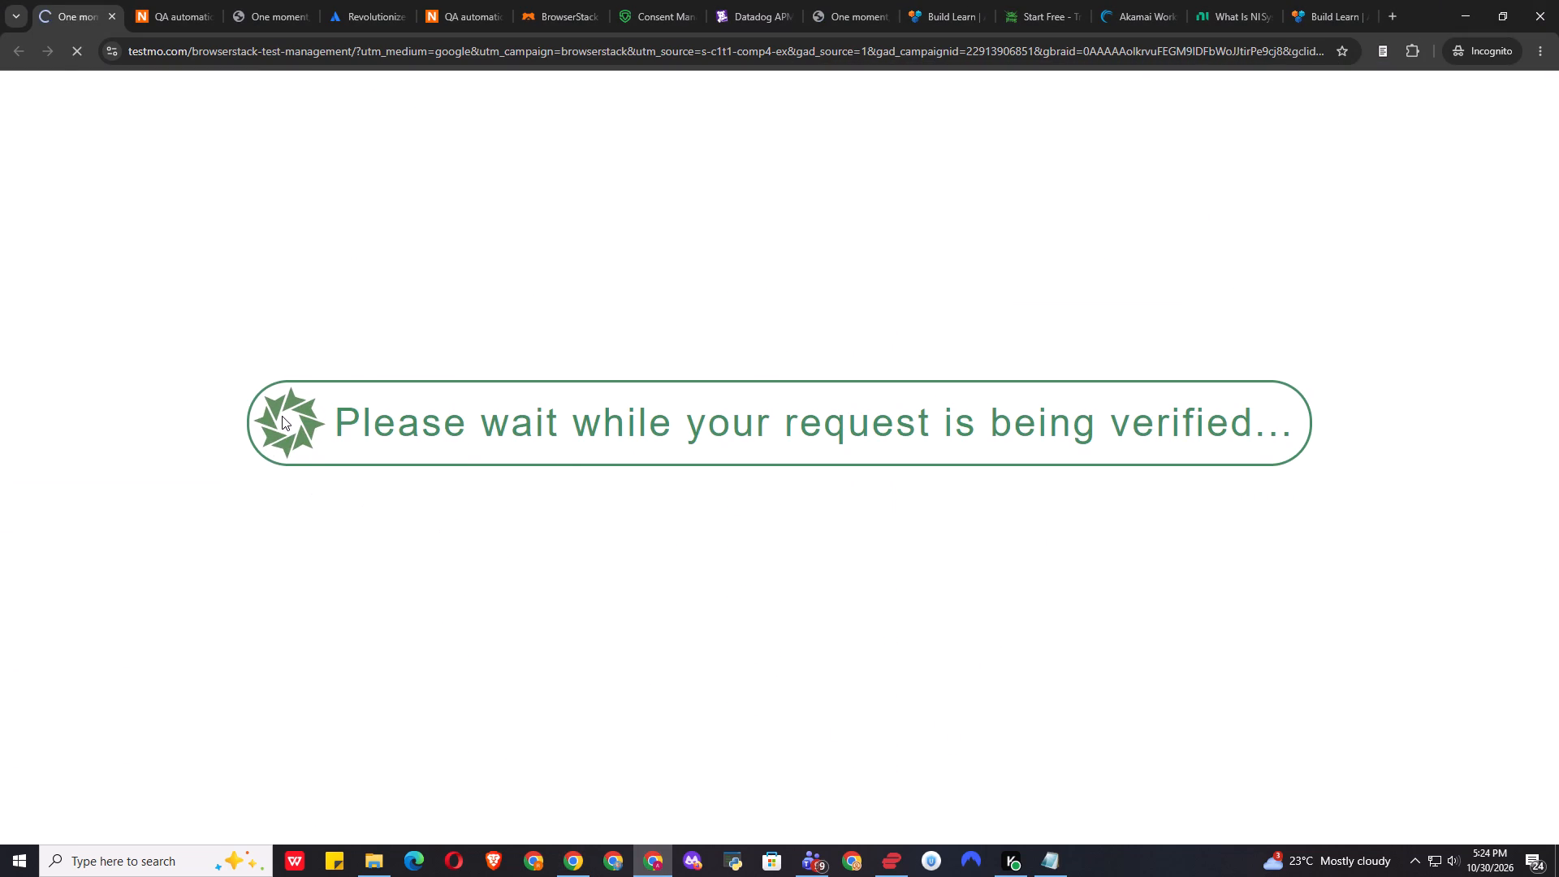
pyautogui.scroll(-10, 892, 581)
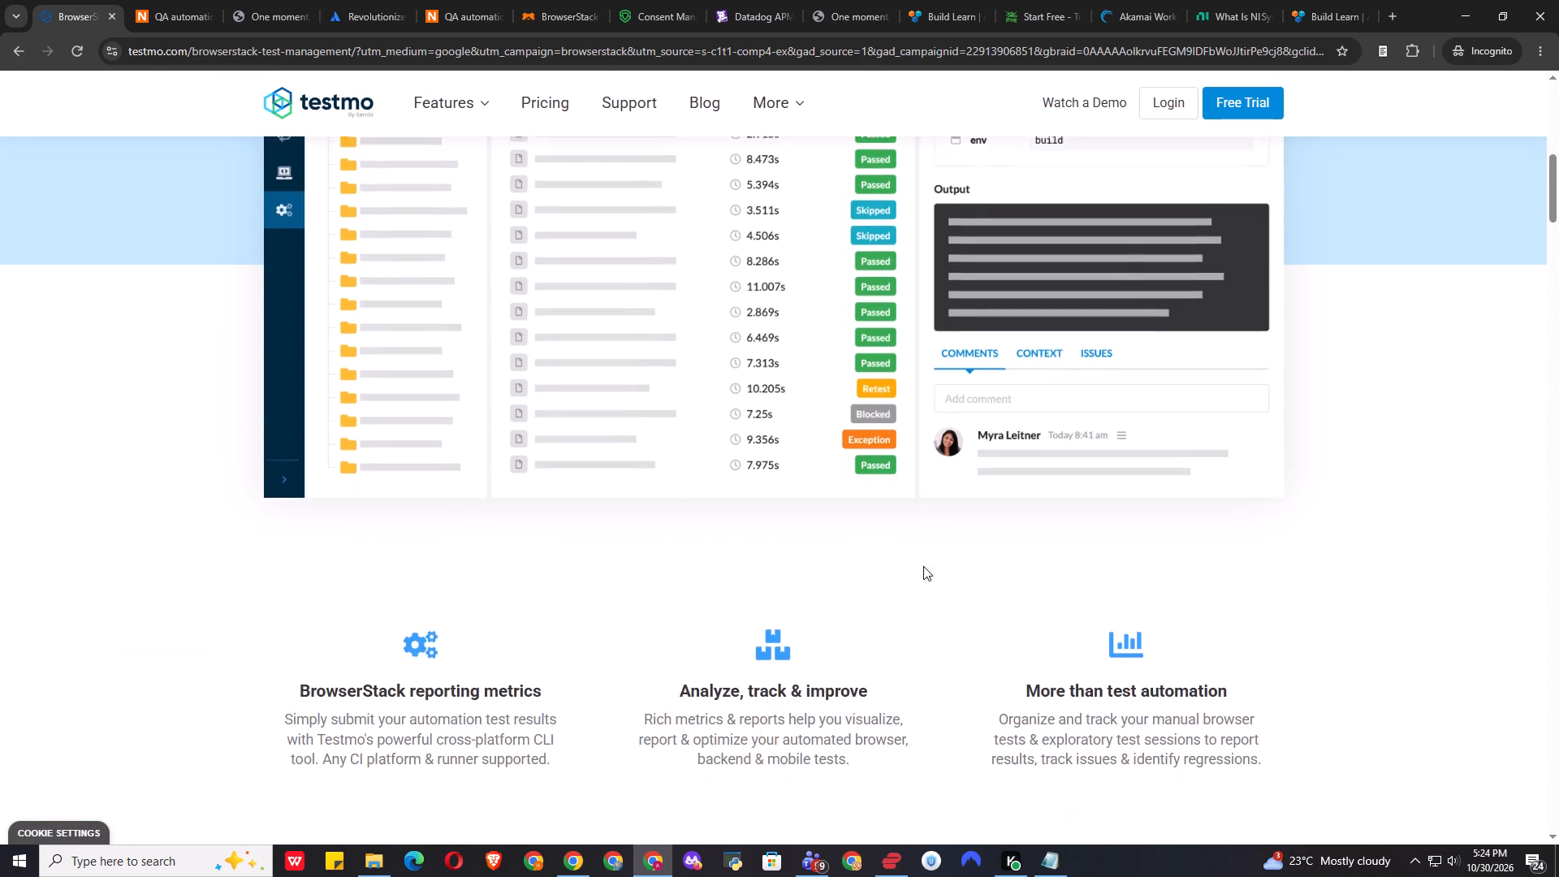
pyautogui.scroll(-6, 923, 566)
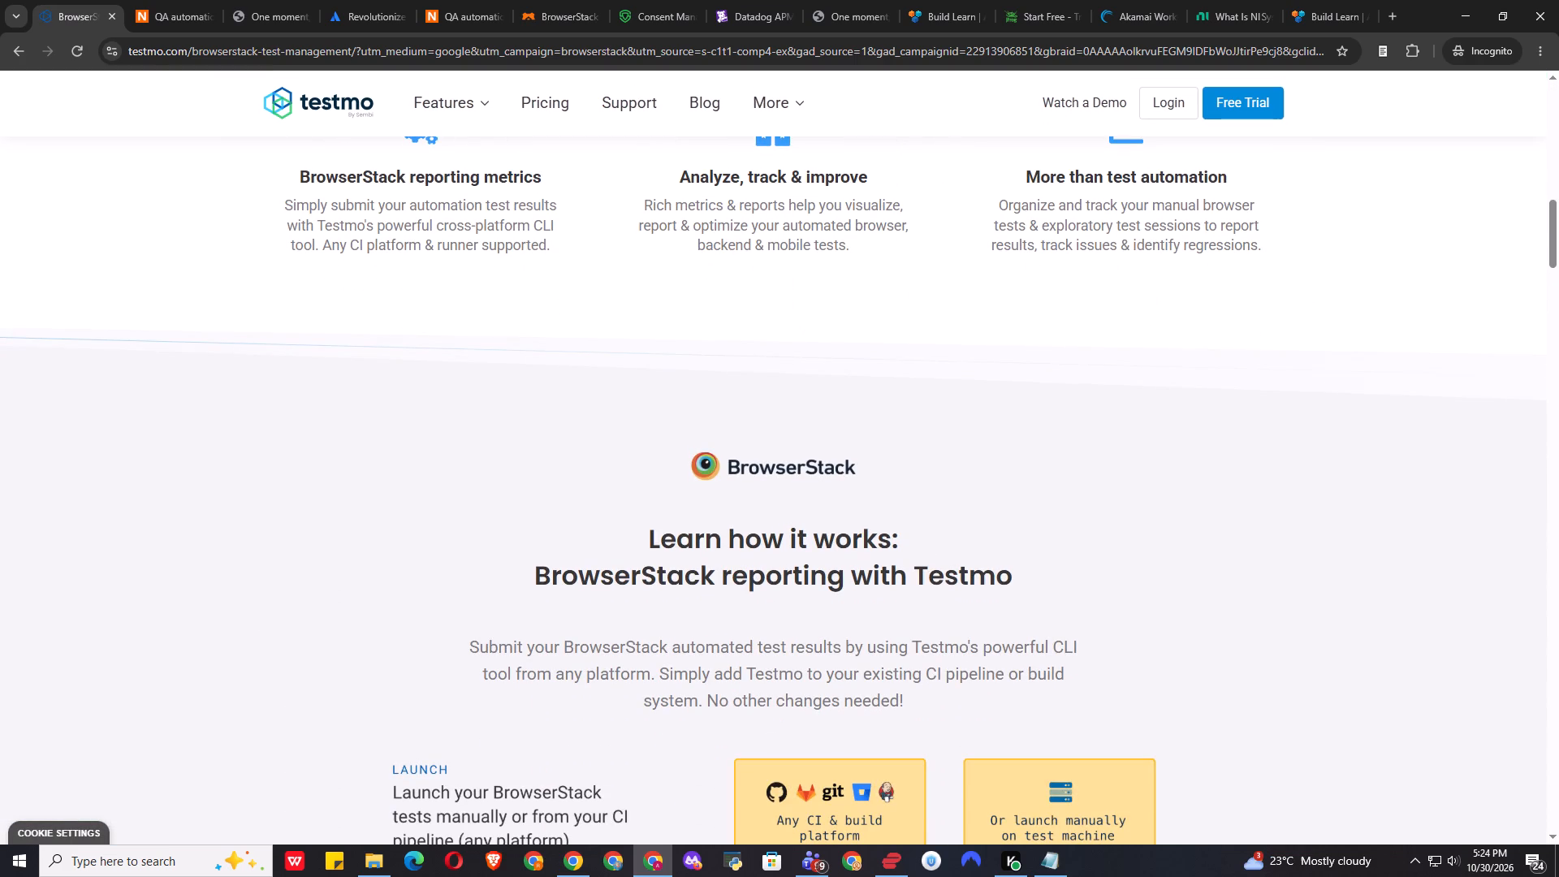
pyautogui.scroll(-8, 923, 566)
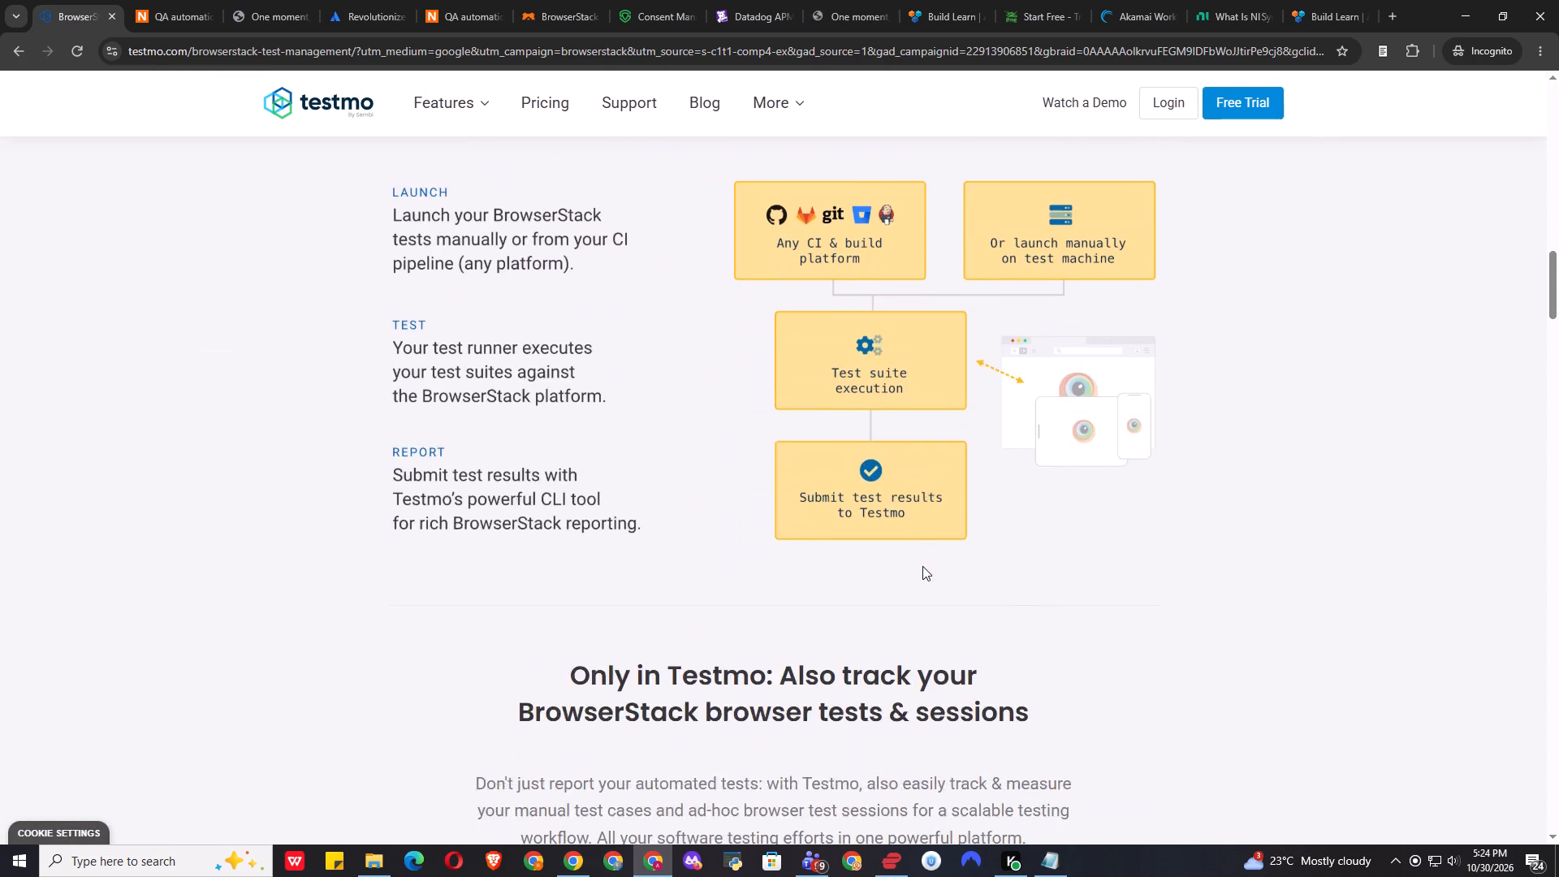
pyautogui.scroll(-9, 922, 566)
pyautogui.scroll(-1, 296, 786)
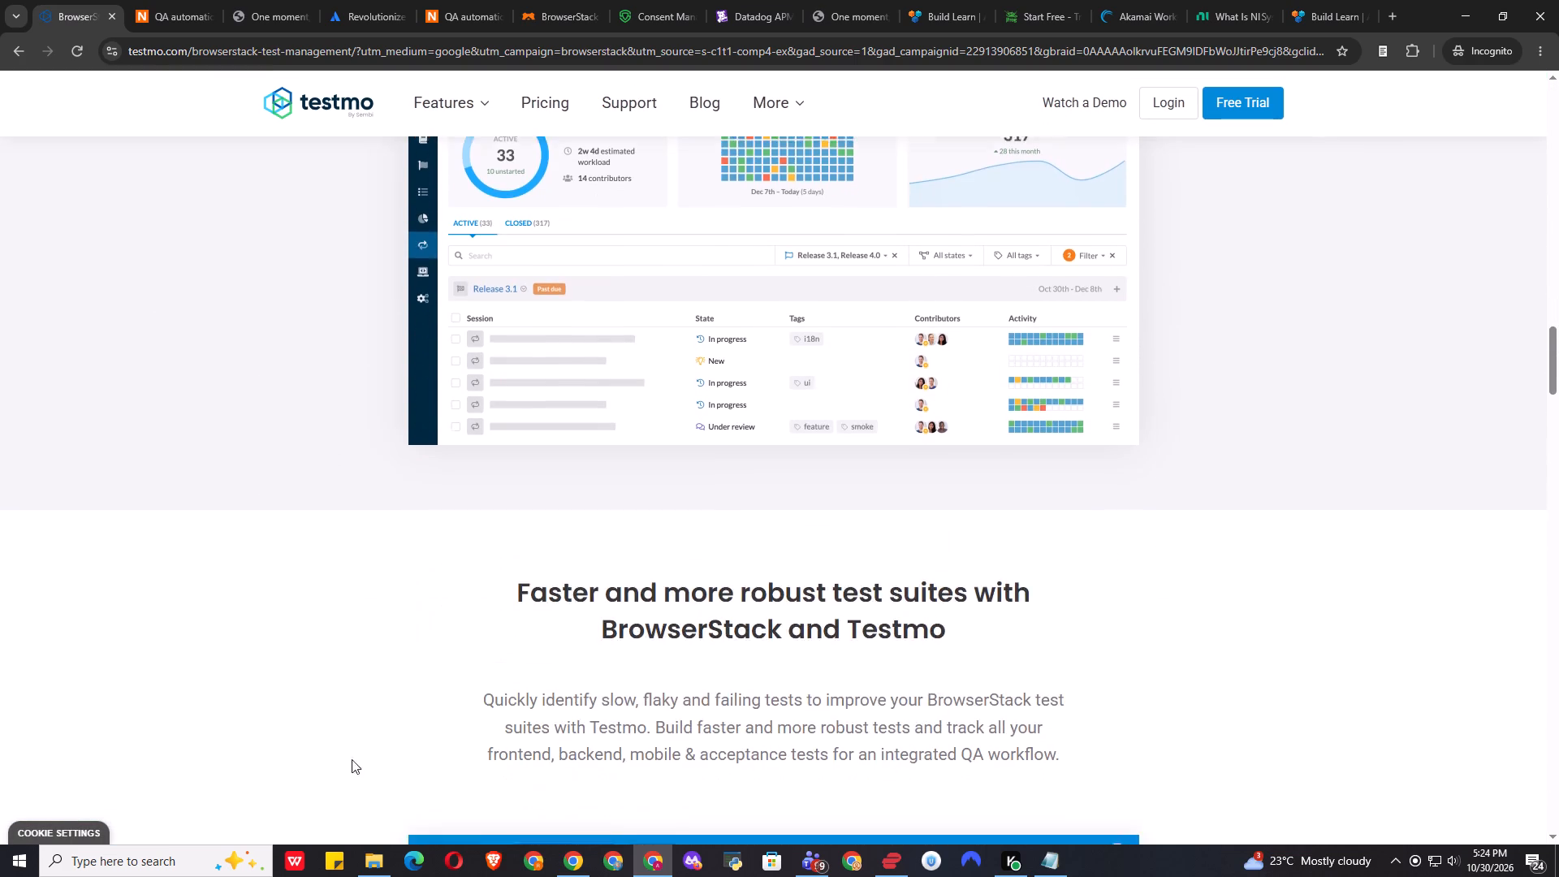
pyautogui.scroll(-3, 602, 638)
pyautogui.scroll(-3, 799, 519)
pyautogui.middleClick(901, 418)
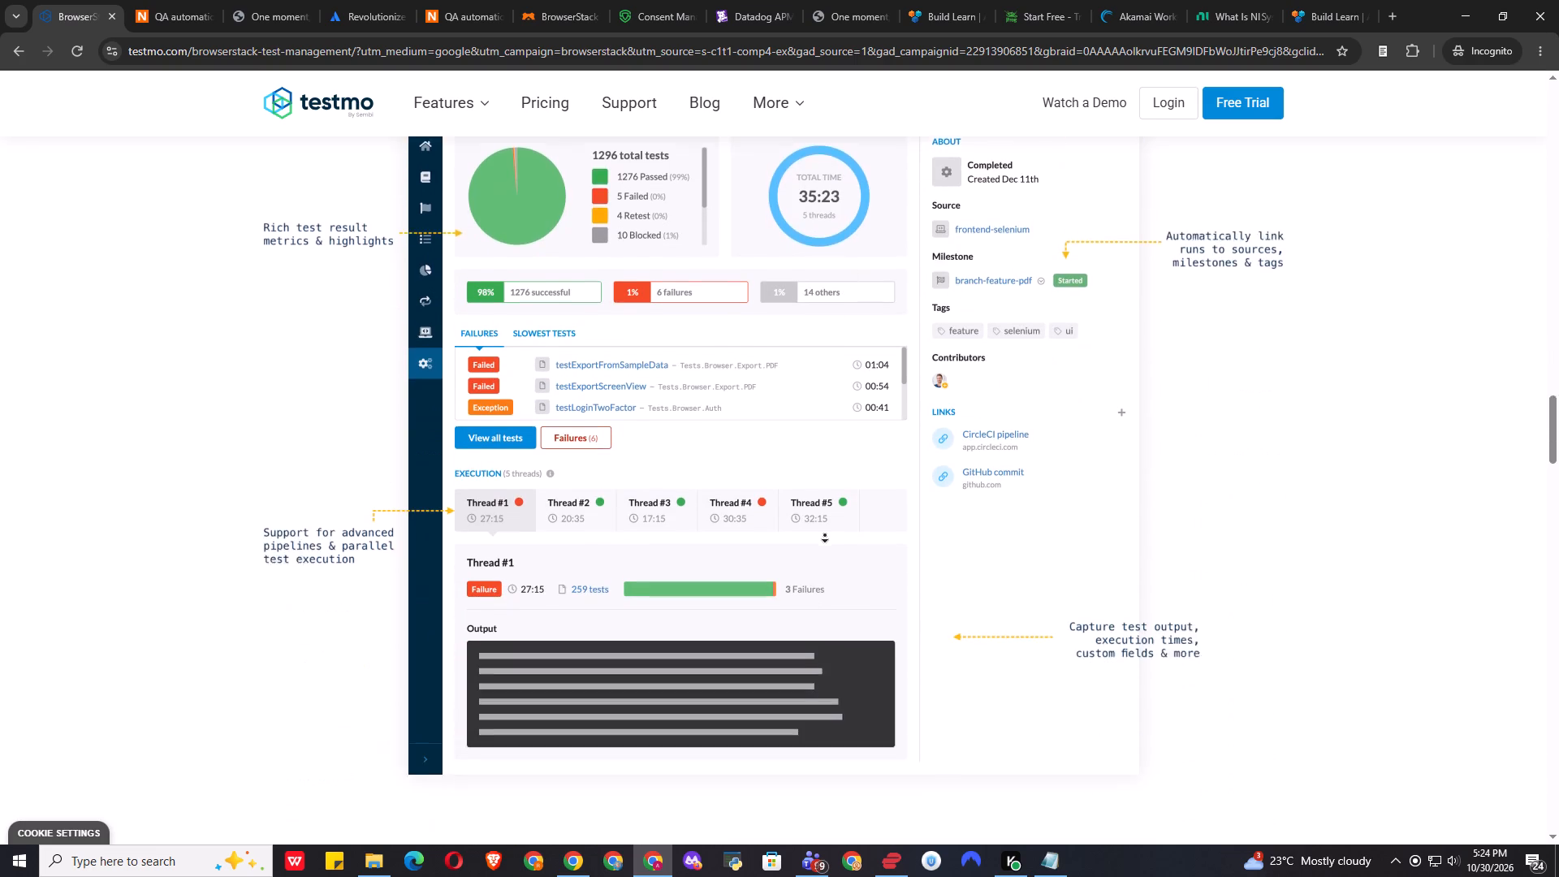
pyautogui.click(823, 536)
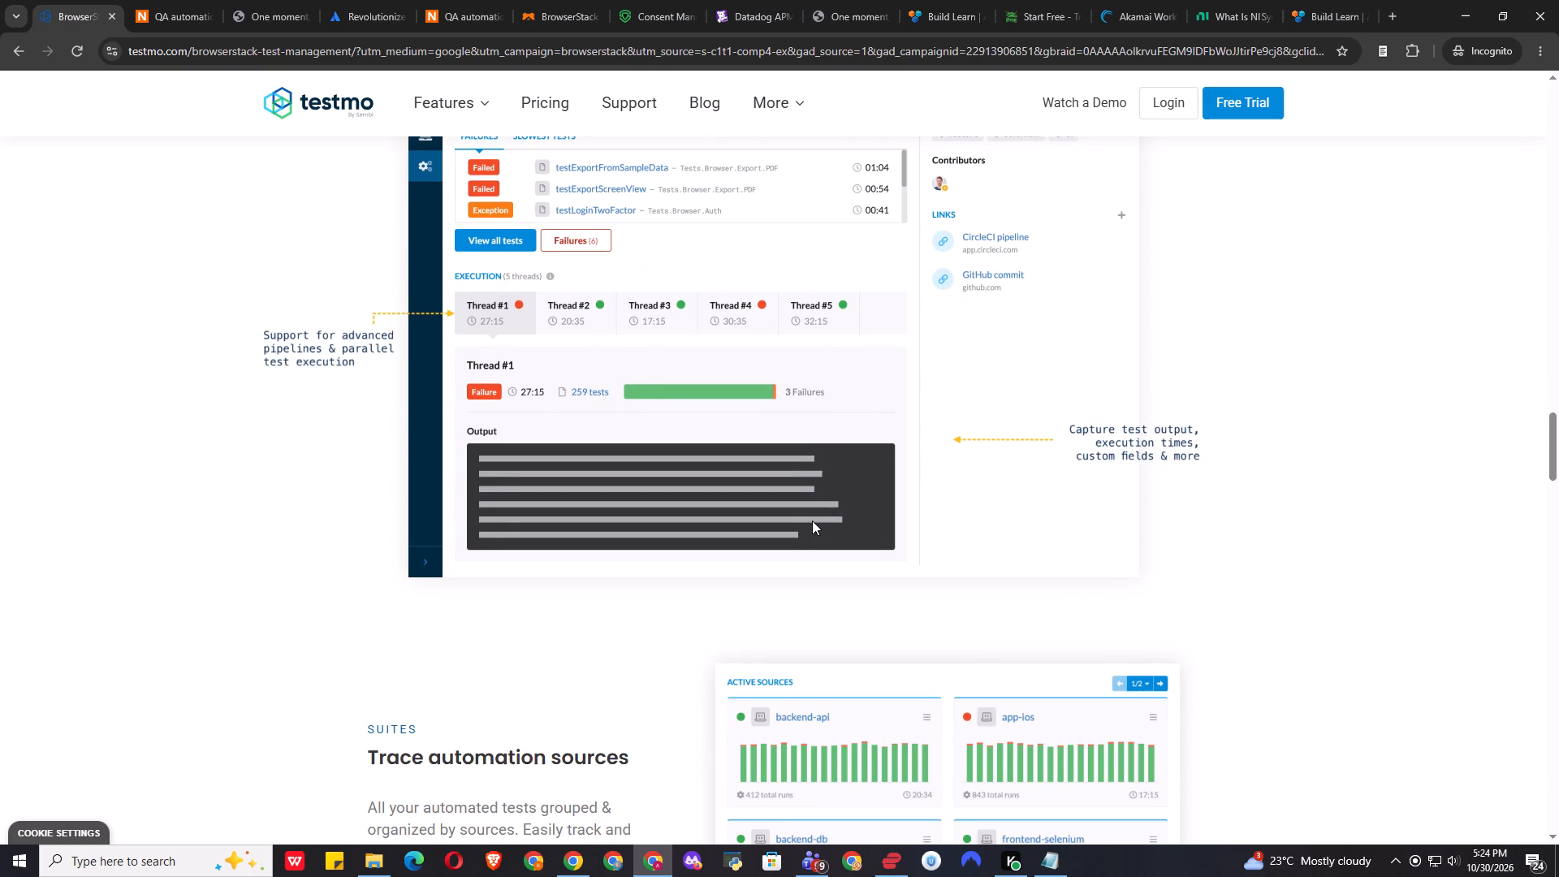
pyautogui.scroll(-3, 812, 522)
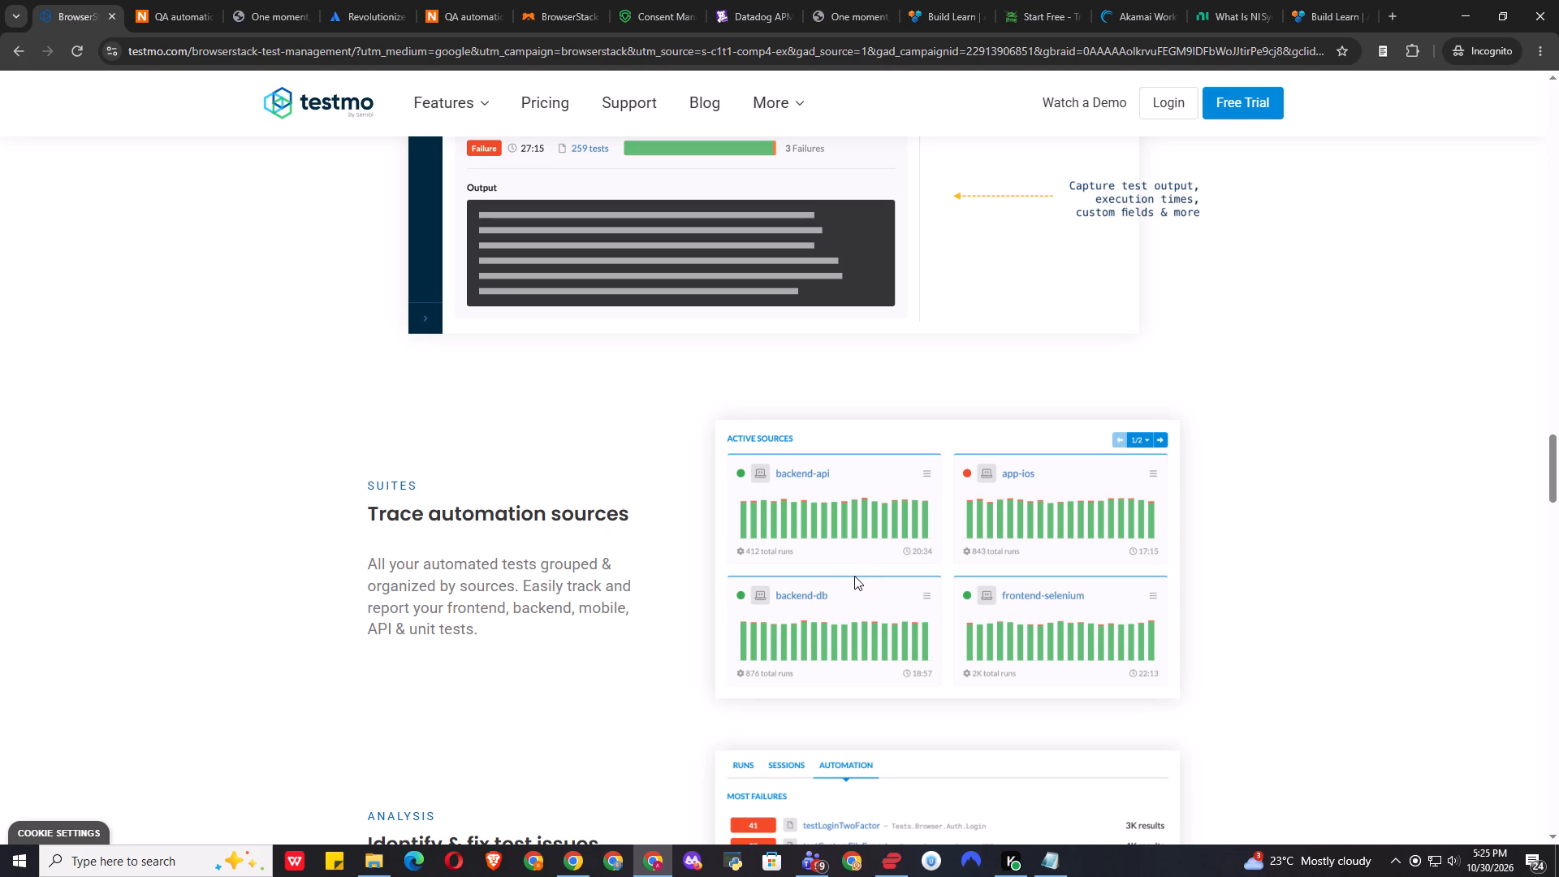
pyautogui.scroll(-1, 854, 576)
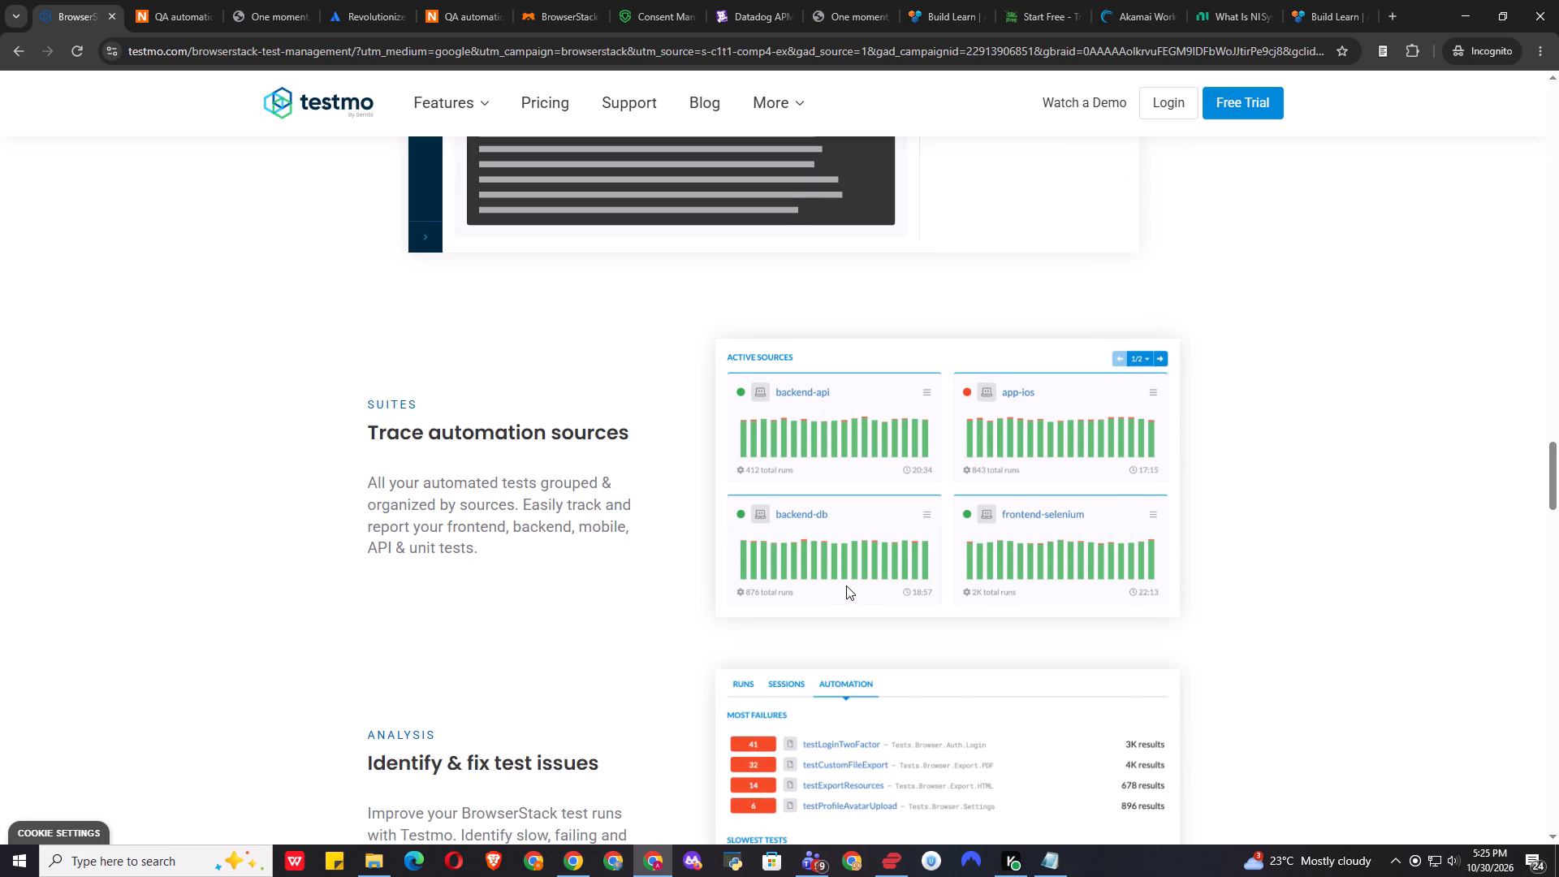
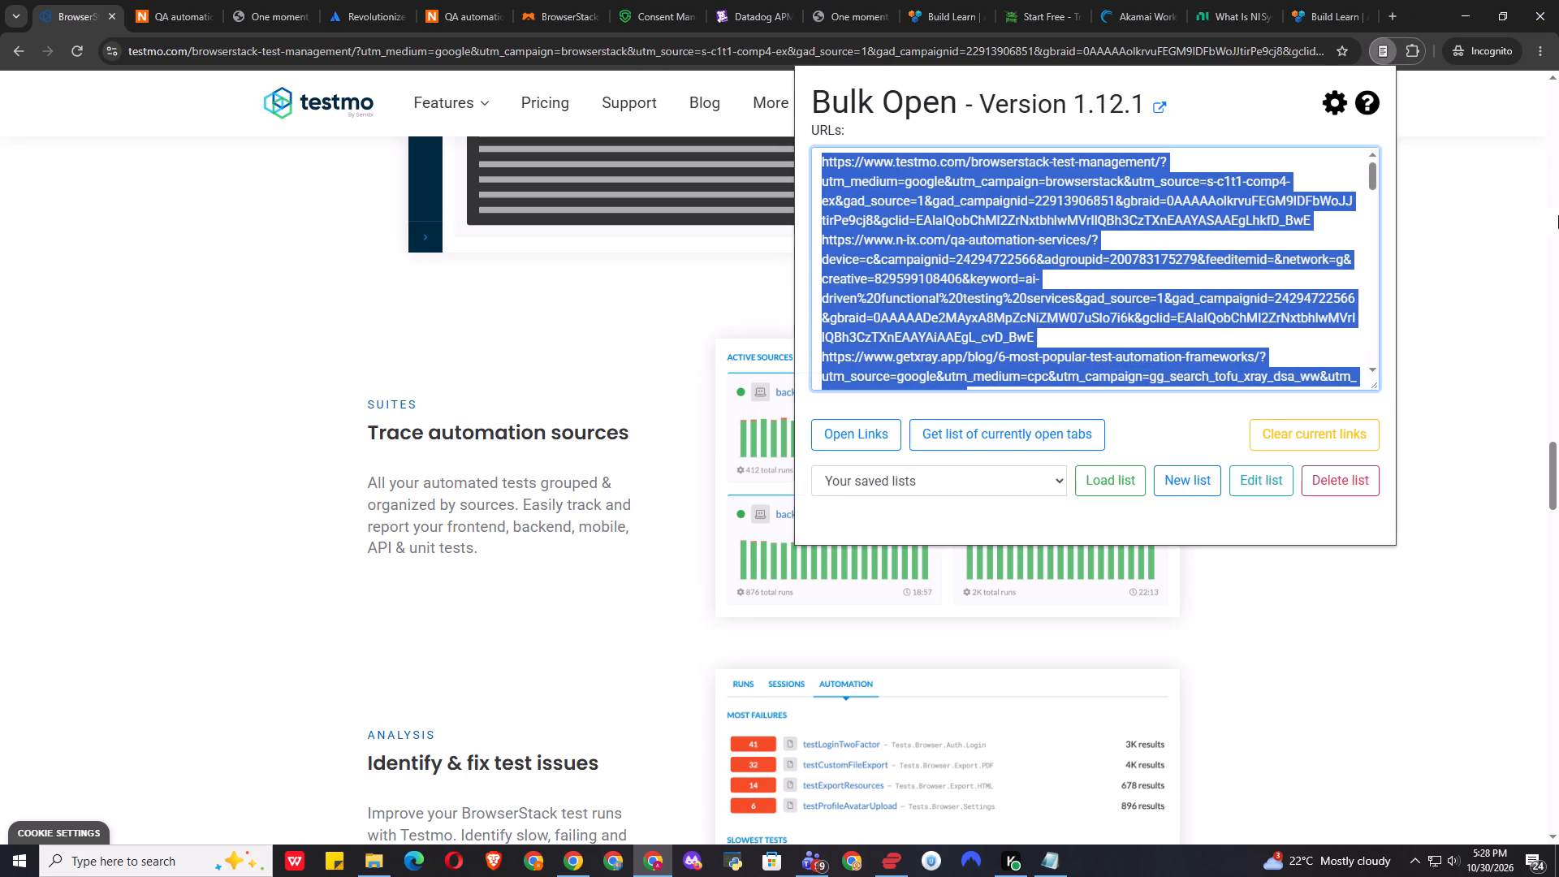
# Copy the full list of collected landing page URLs from the Bulk Open extension.
pyautogui.hotkey('ctrl', 'c')
pyautogui.hotkey('ctrl', 'c')
# Check the country count table near the top of the Click Ads US Tracker sheet, then return to the landing pages.
pyautogui.click(577, 871)
pyautogui.scroll(2, 547, 571)
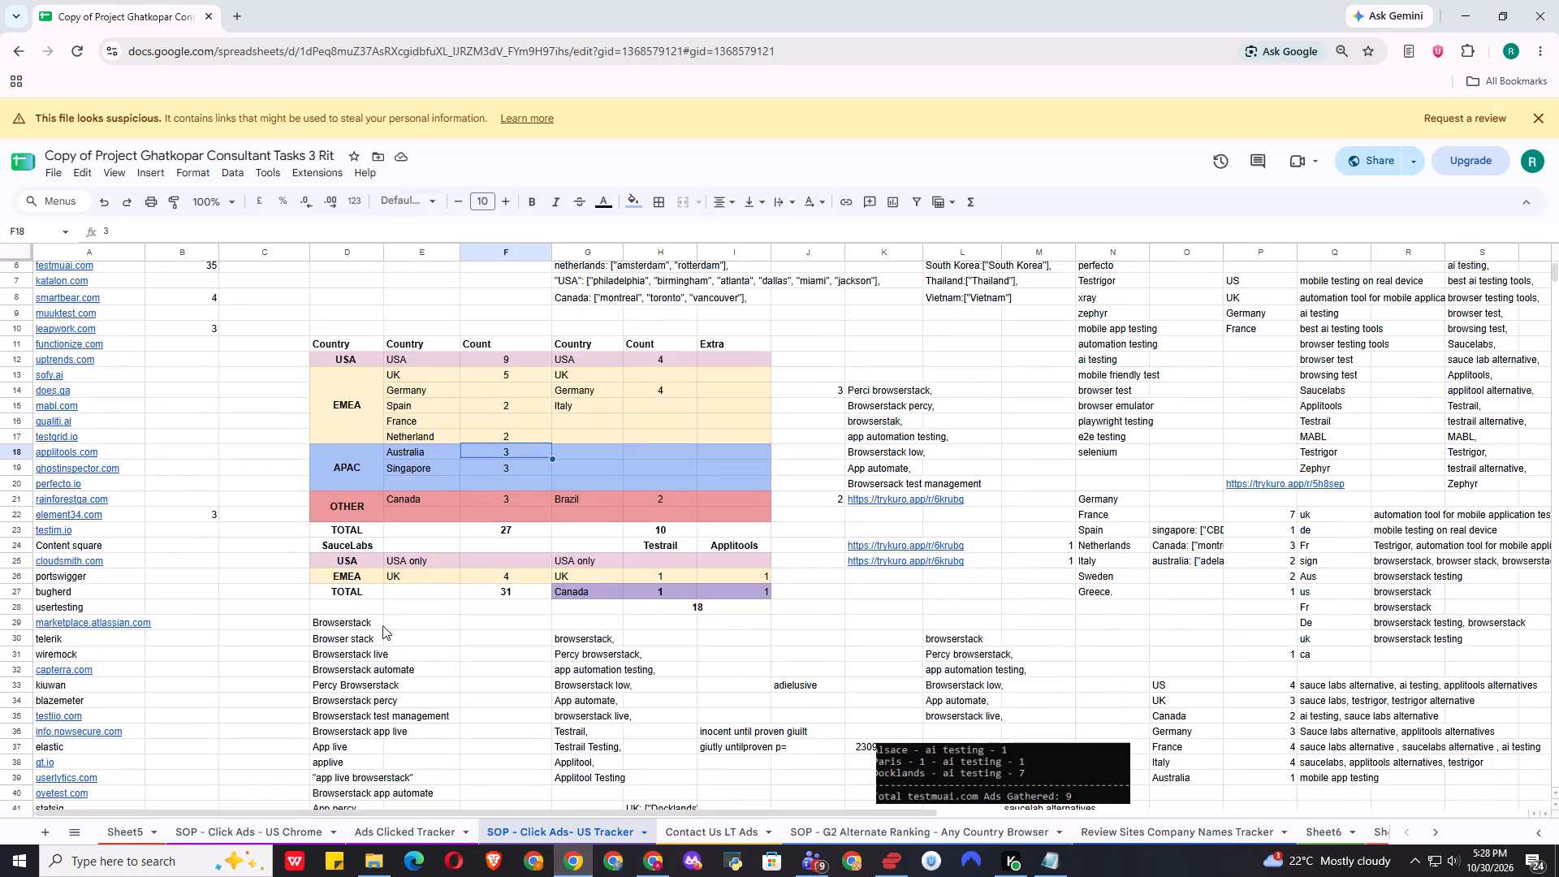
pyautogui.scroll(7, 335, 512)
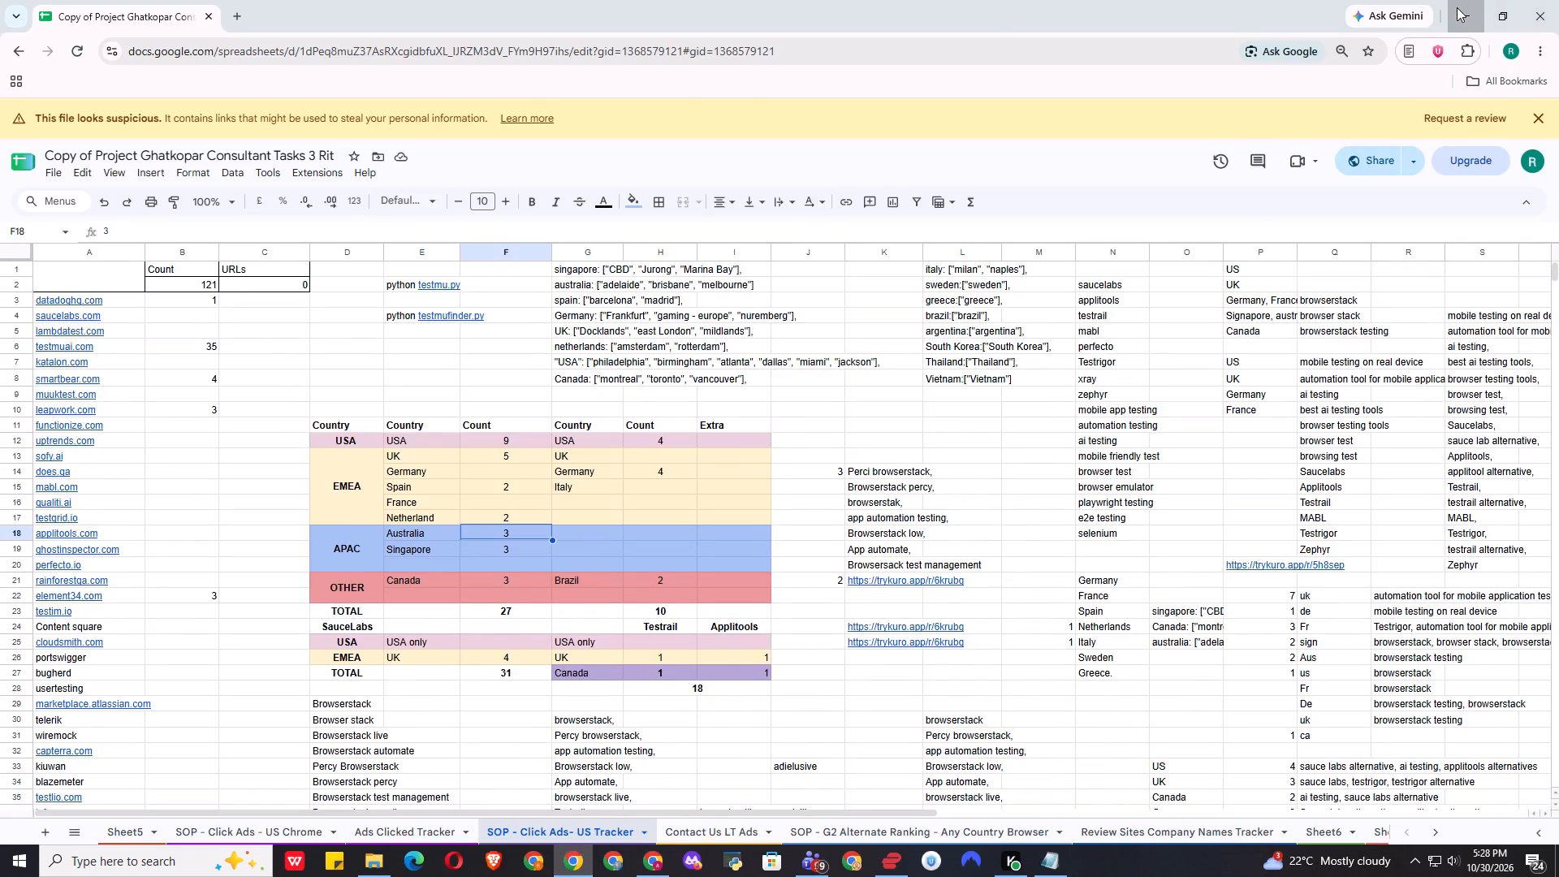
pyautogui.click(1457, 7)
# Browse the rest of the Testmo BrowserStack page down to its free trial section and open the Testmo homepage.
pyautogui.scroll(-3, 868, 434)
pyautogui.scroll(-3, 222, 379)
pyautogui.middleClick(325, 344)
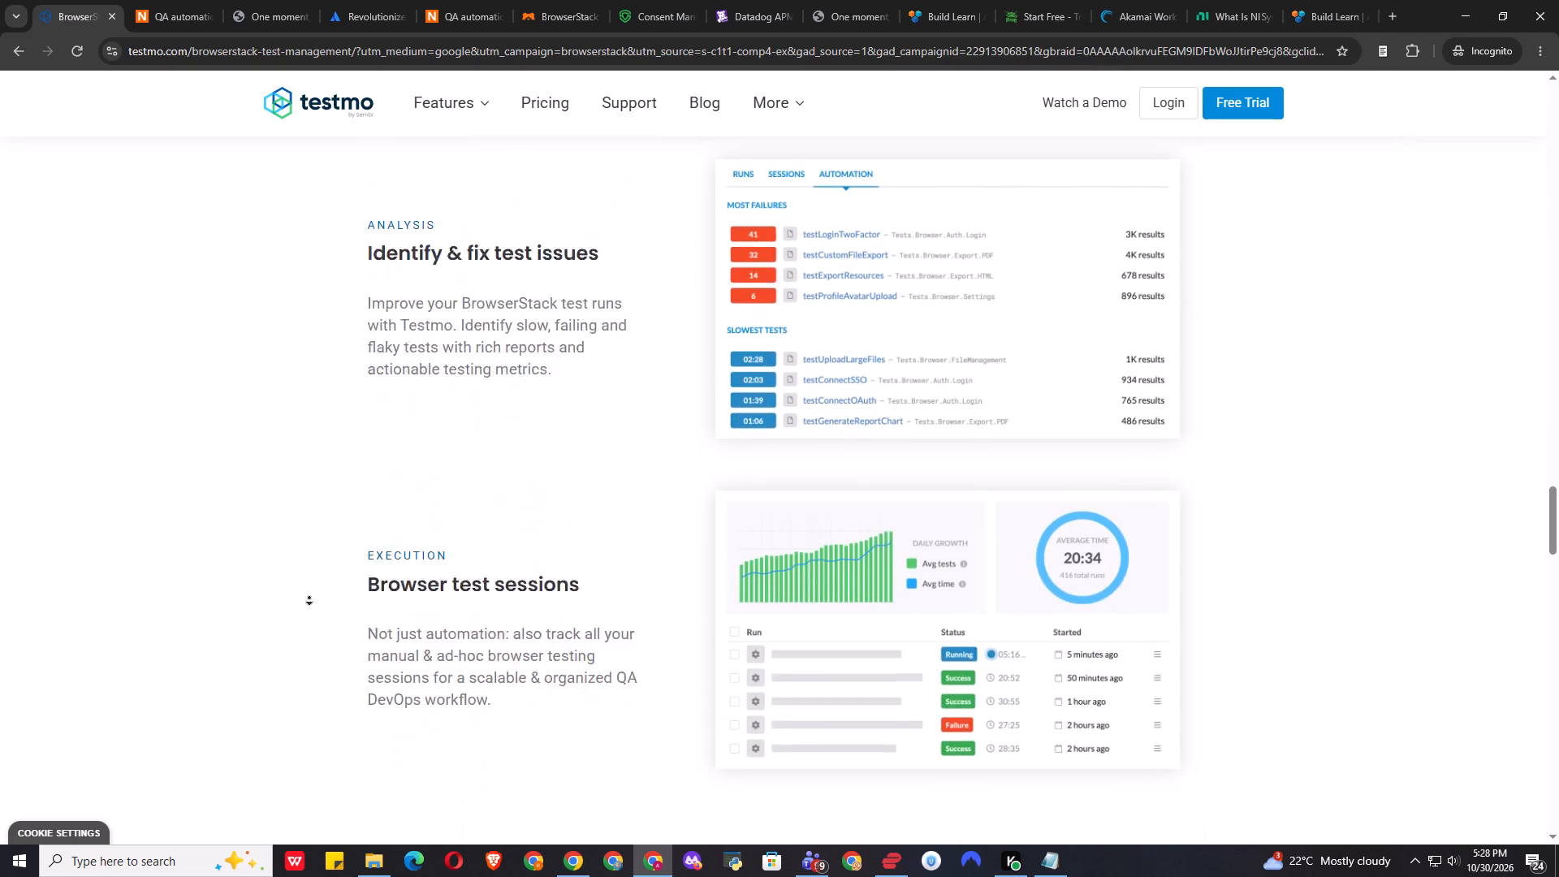
pyautogui.click(305, 618)
pyautogui.scroll(-2, 466, 485)
pyautogui.click(385, 348)
pyautogui.click(330, 102)
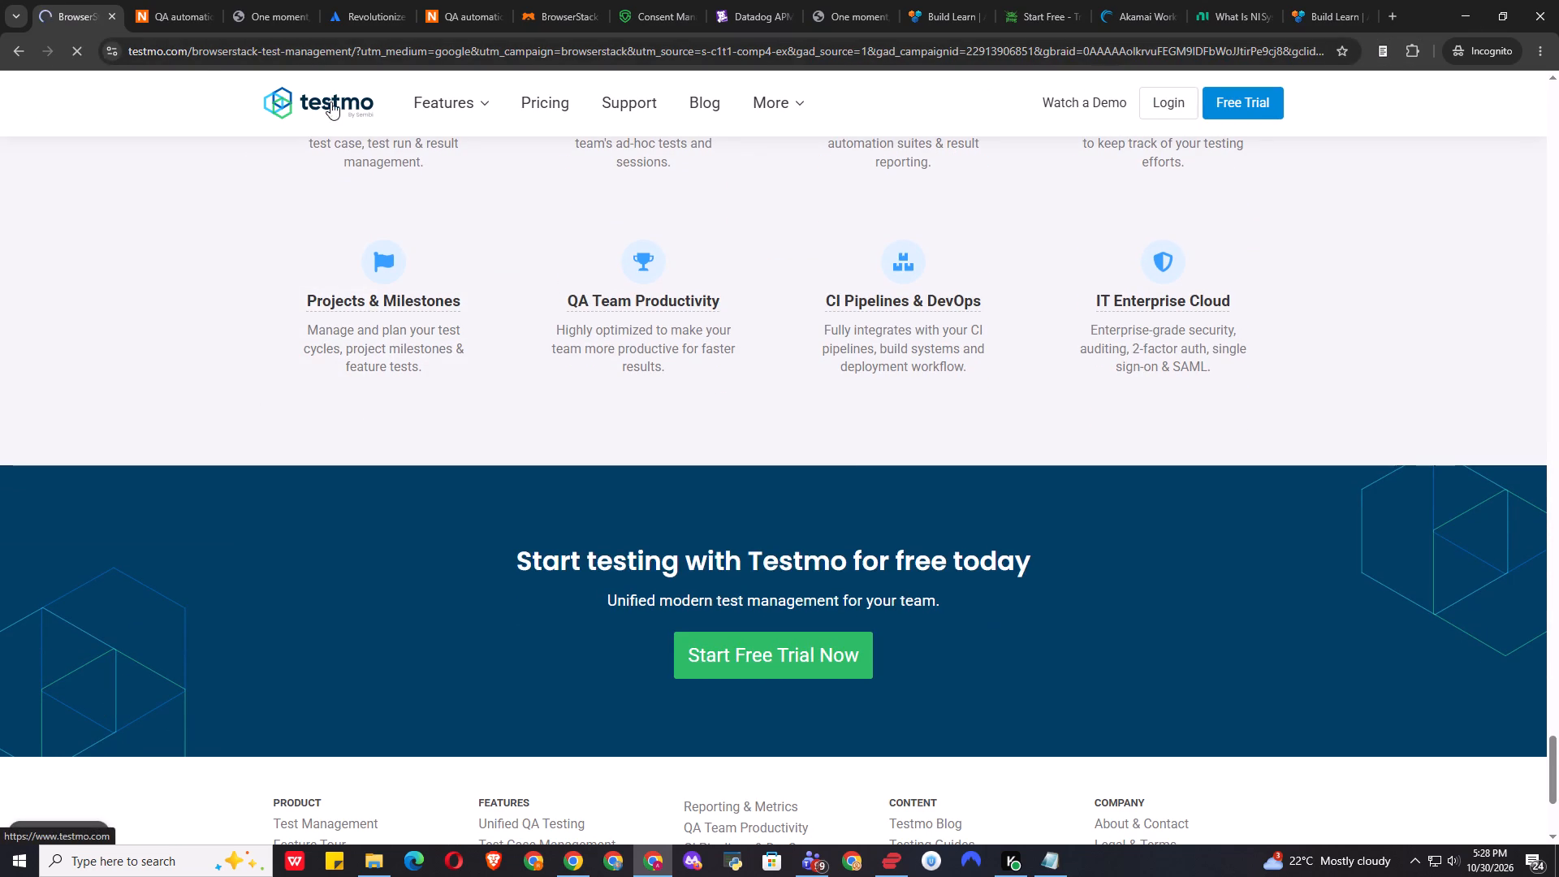
# Reject all non-essential cookies on the N-iX QA automation services landing page.
pyautogui.click(184, 19)
pyautogui.scroll(-3, 619, 436)
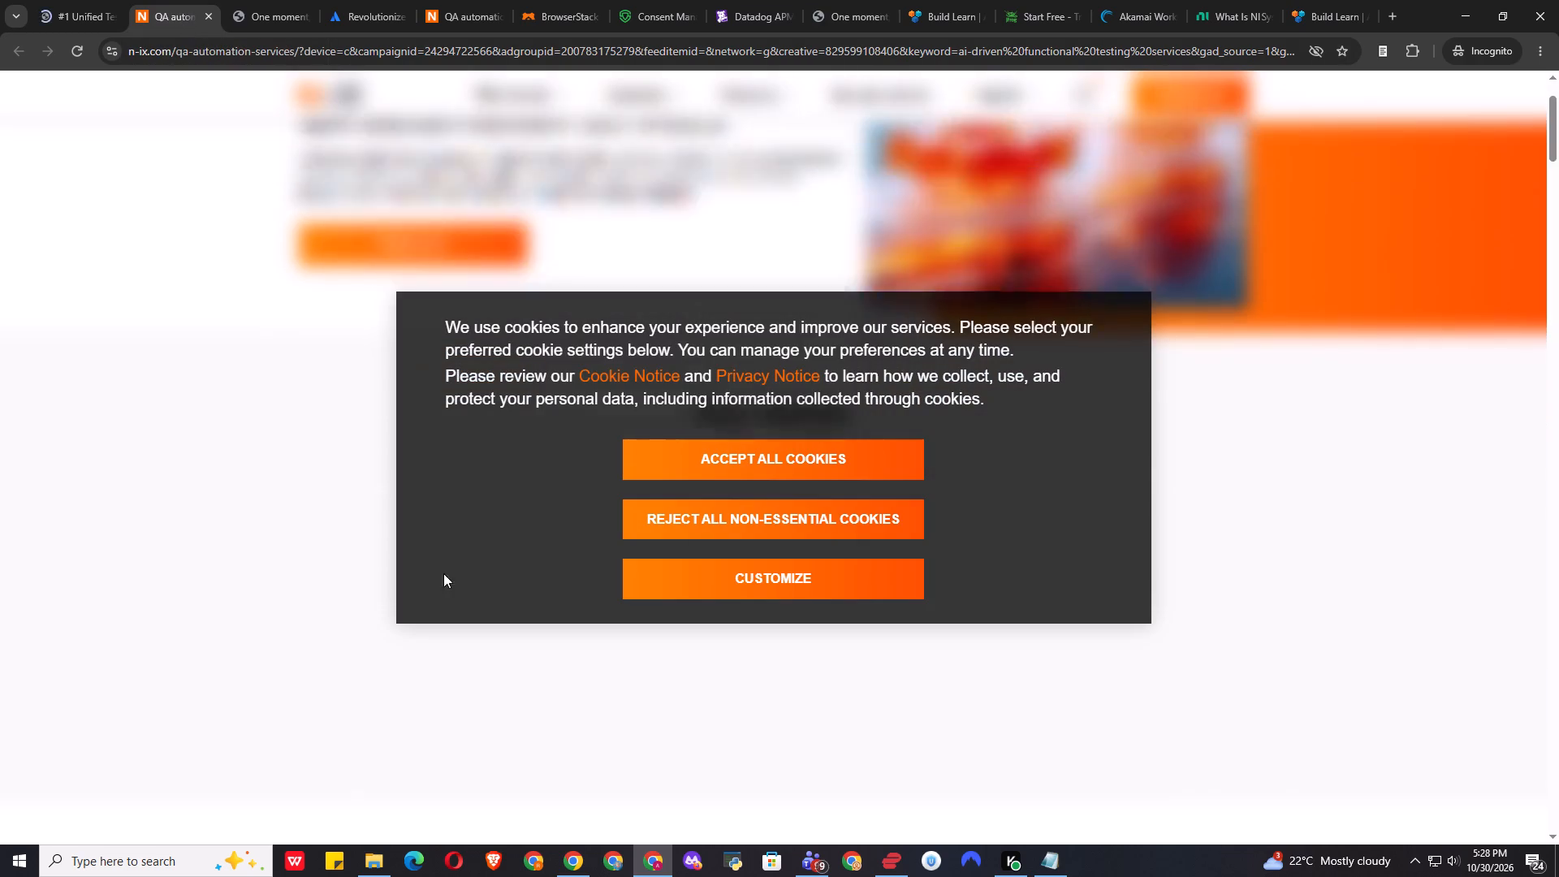
pyautogui.scroll(-1, 443, 573)
pyautogui.moveTo(814, 585); pyautogui.dragTo(838, 506)
pyautogui.click(840, 501)
# Browse the N-iX page down to the client success stories and open the case study on telecom fintech integration.
pyautogui.scroll(-2, 865, 535)
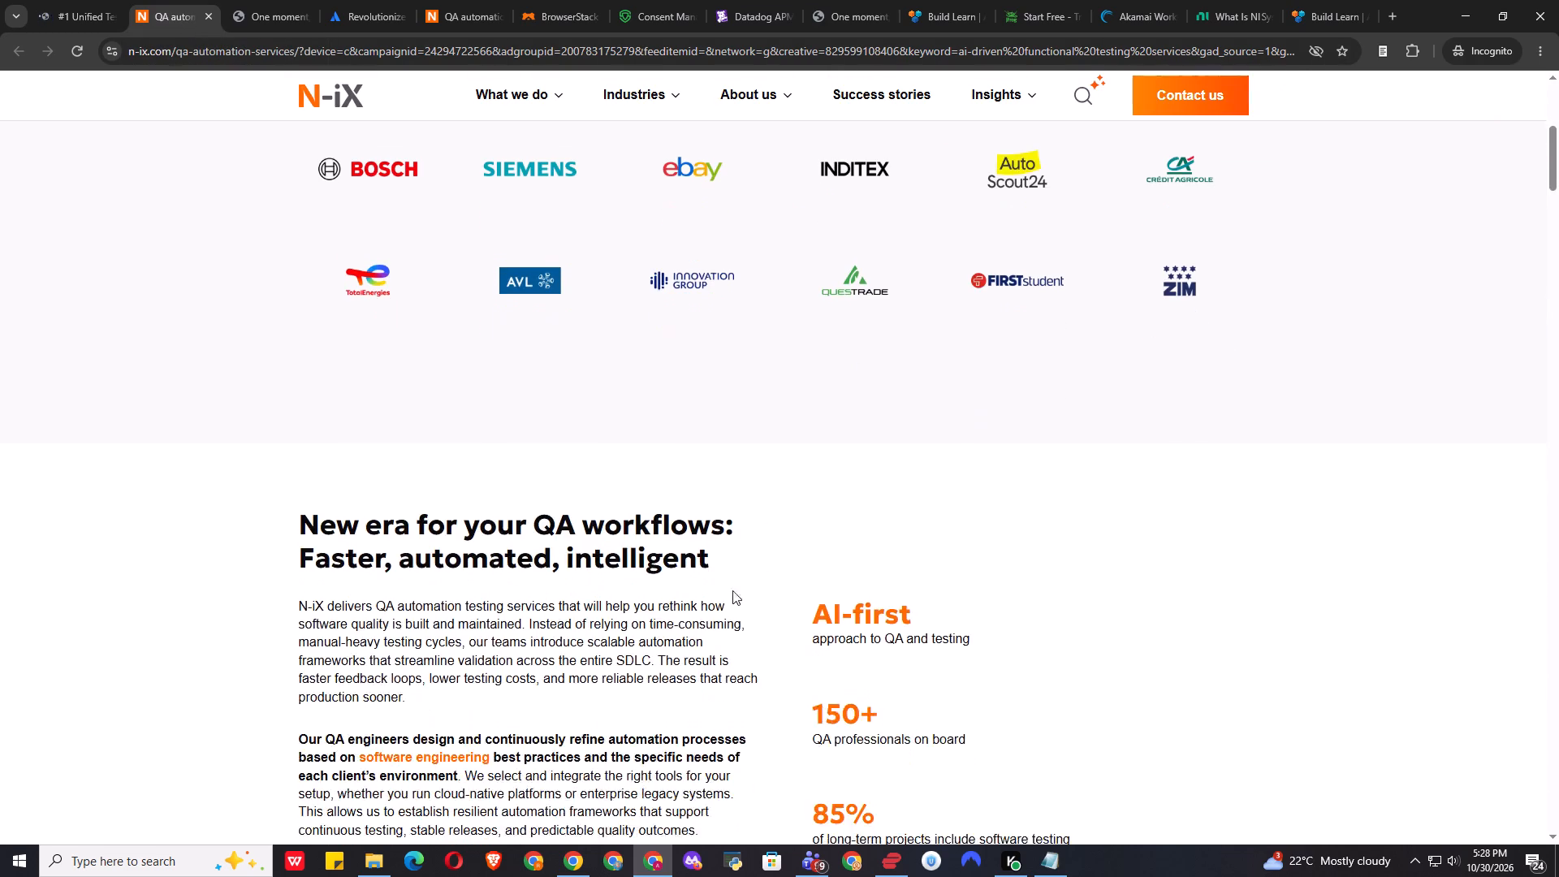
pyautogui.scroll(-2, 732, 590)
pyautogui.middleClick(783, 455)
pyautogui.click(785, 578)
pyautogui.press('space')
pyautogui.press('space')
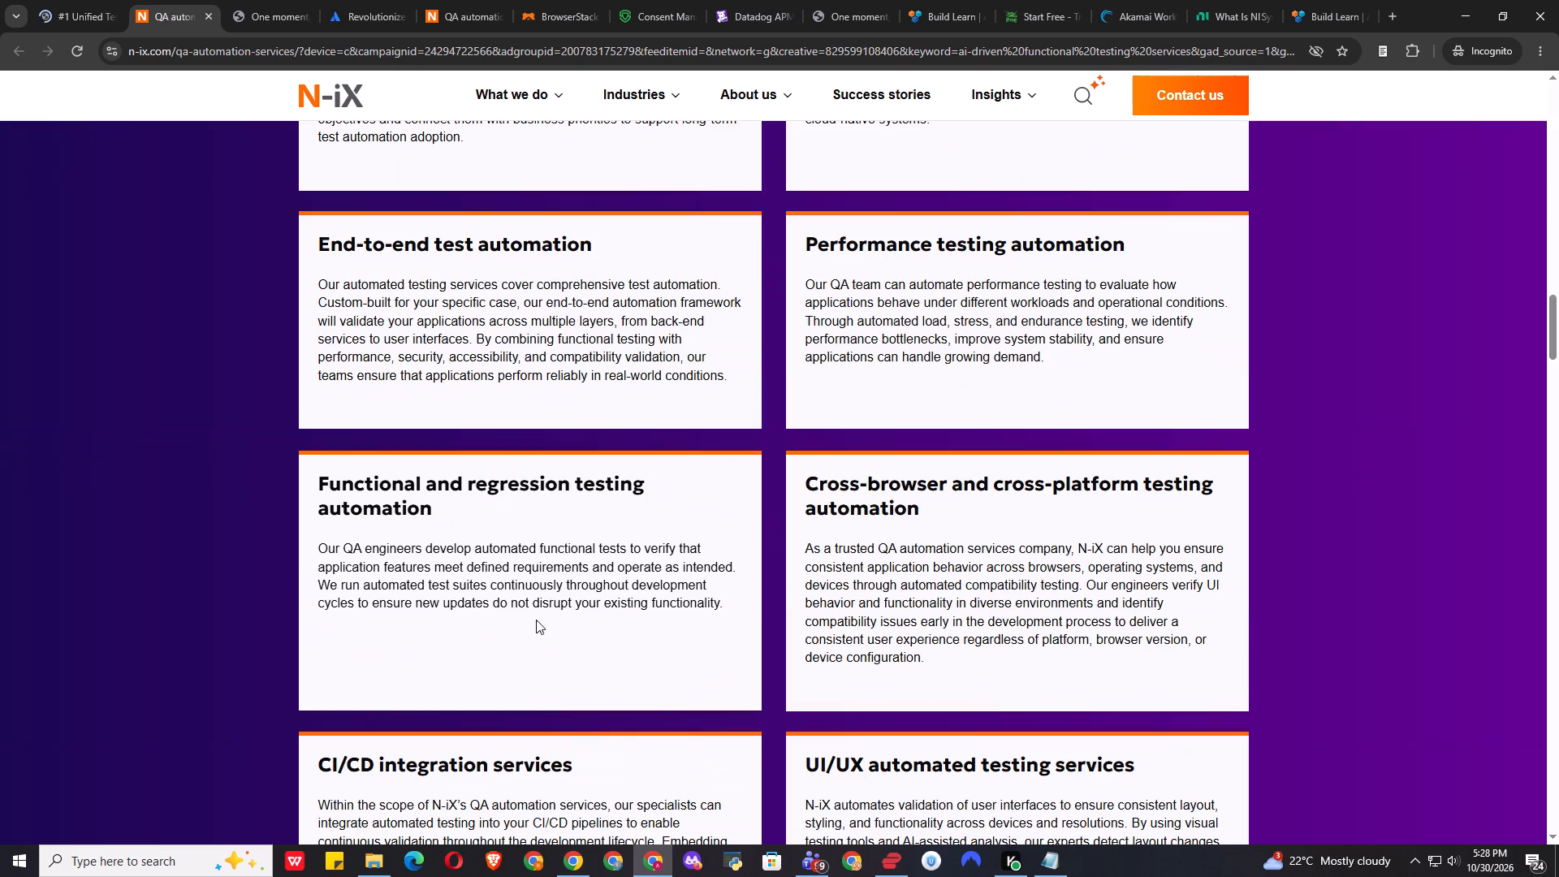
pyautogui.moveTo(463, 588); pyautogui.dragTo(1151, 536)
pyautogui.scroll(-3, 895, 615)
pyautogui.press('space')
pyautogui.scroll(-4, 667, 724)
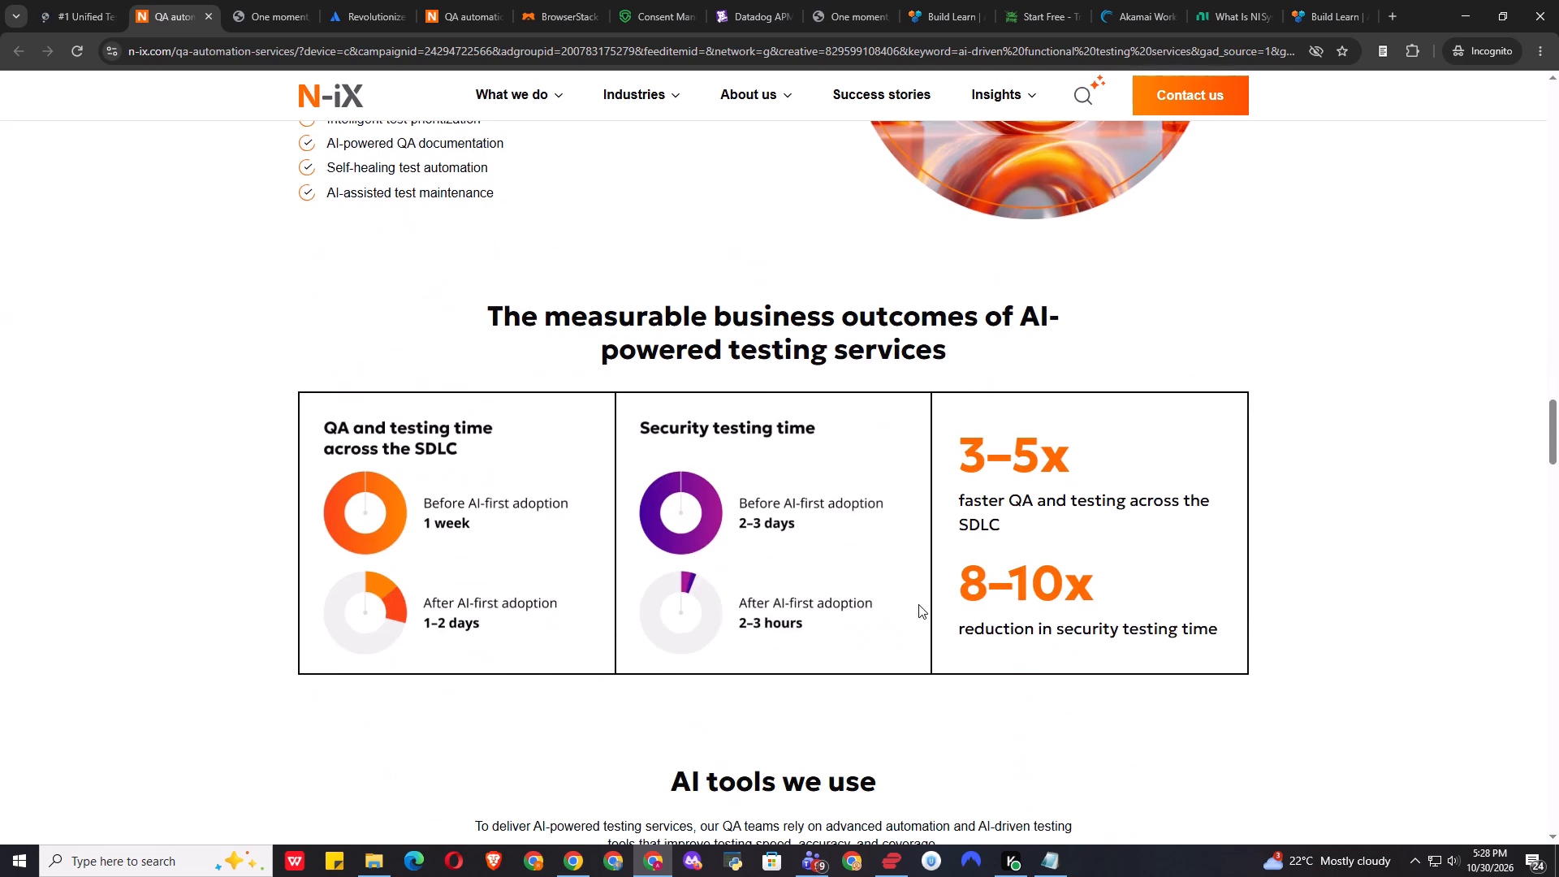
pyautogui.click(978, 550)
pyautogui.press('space')
pyautogui.press('space')
pyautogui.click(373, 684)
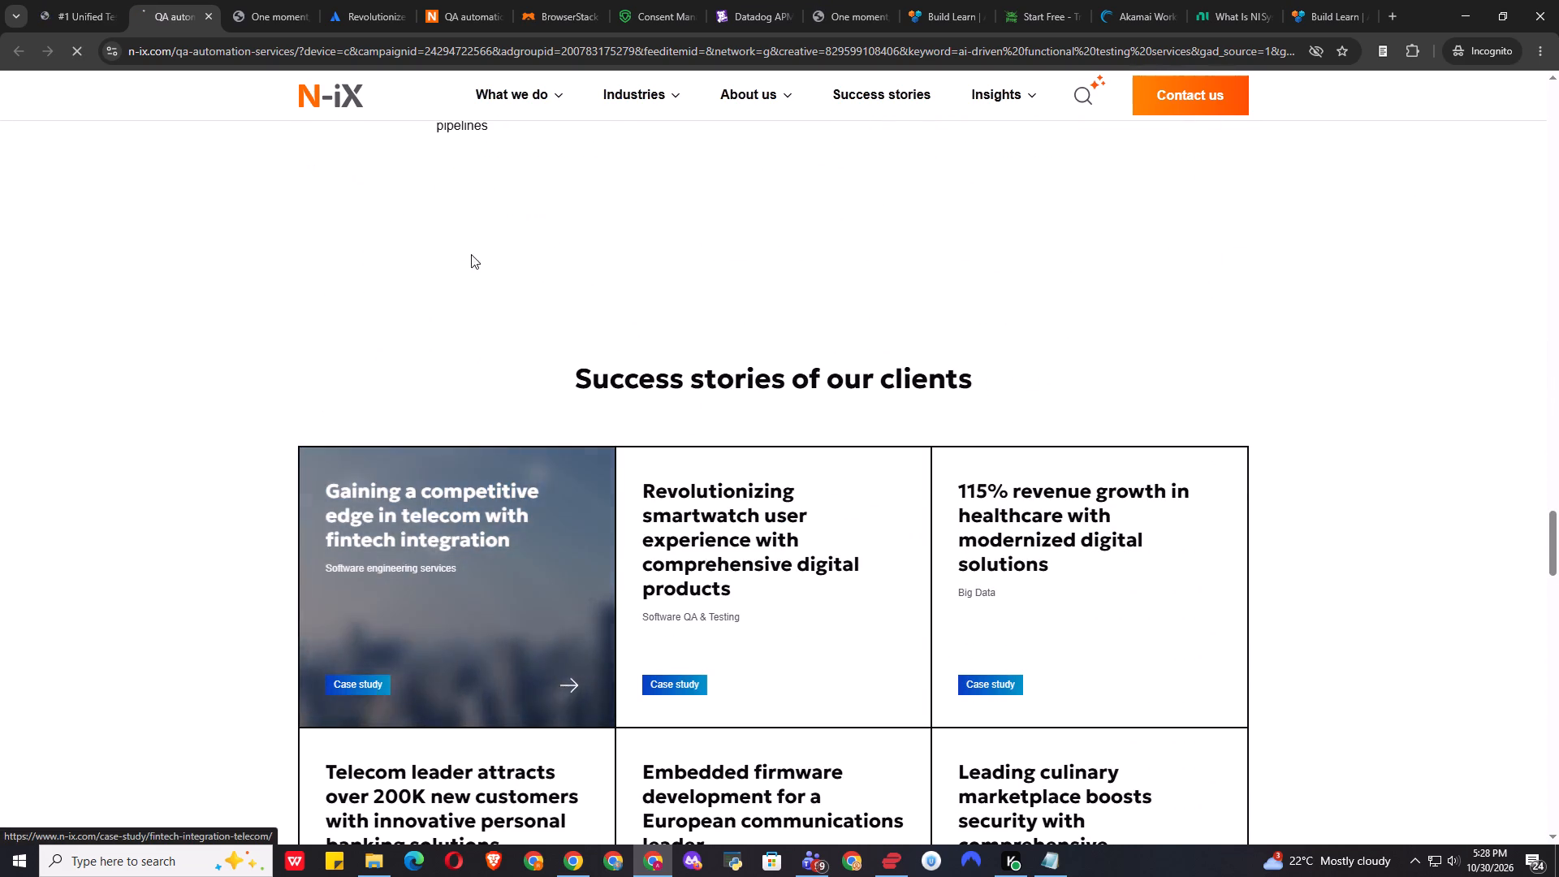
# Look through the Xray article on the 6 most popular test automation frameworks and try the footer's Agile Testing link.
pyautogui.click(262, 8)
pyautogui.scroll(-3, 528, 684)
pyautogui.press('space')
pyautogui.press('space')
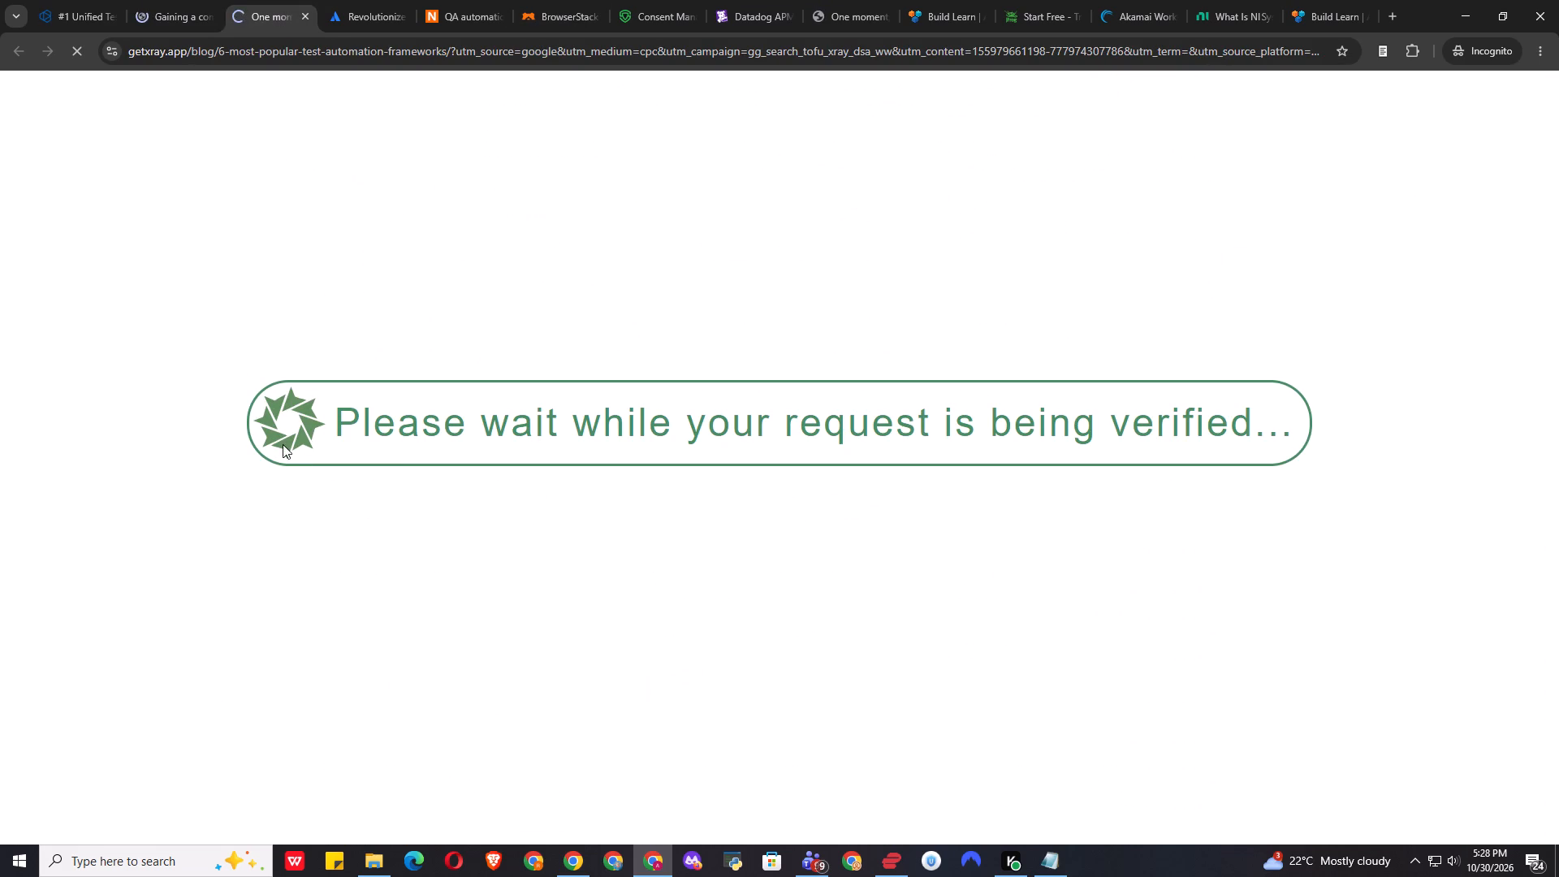
pyautogui.click(296, 412)
pyautogui.click(290, 417)
pyautogui.doubleClick(289, 417)
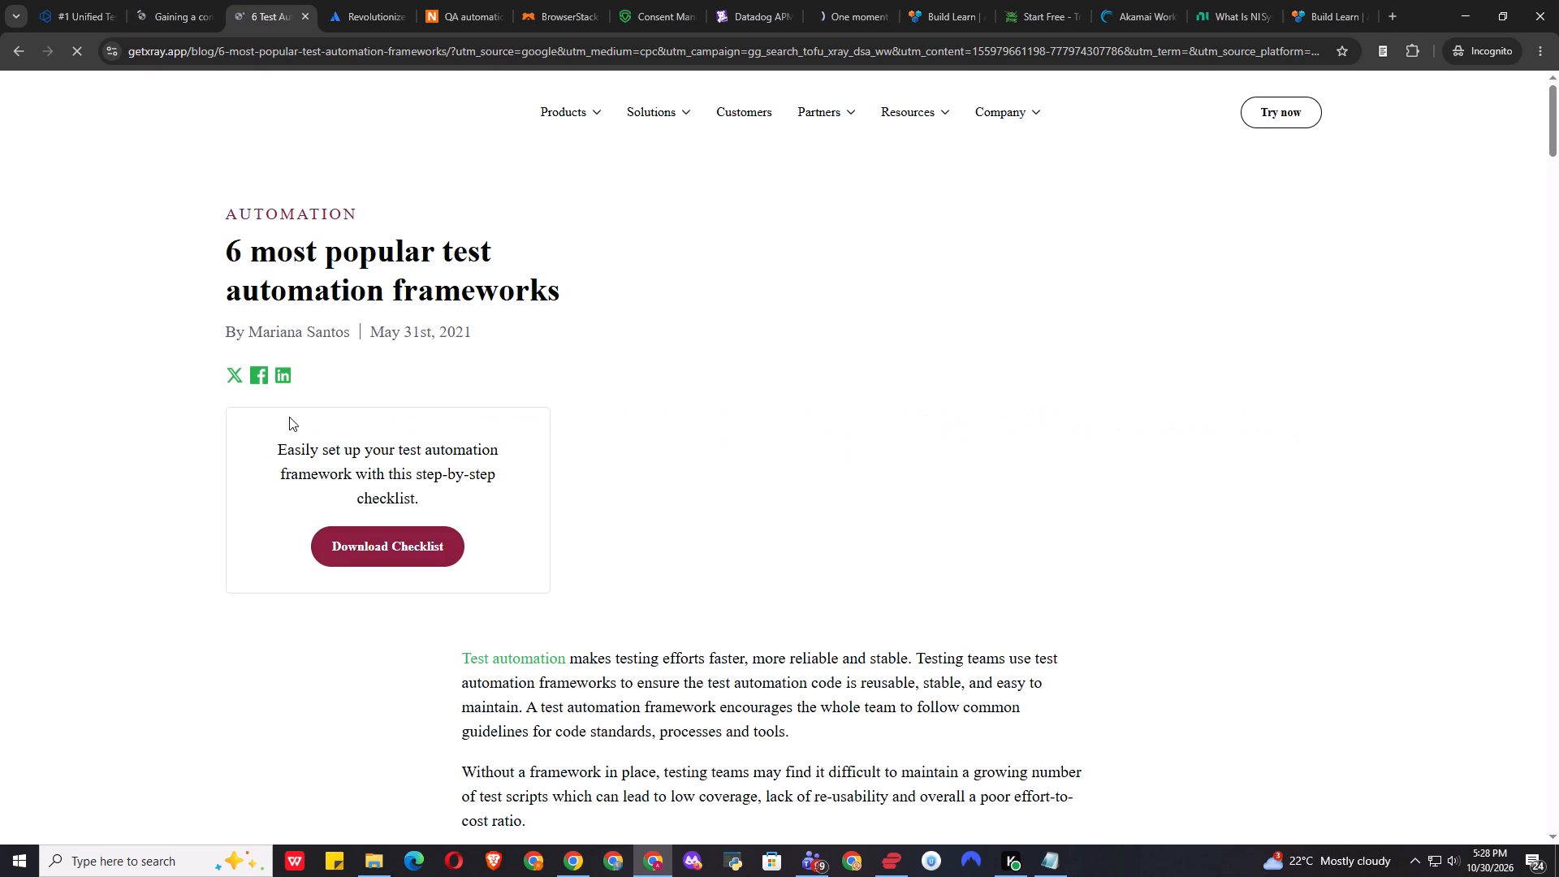
pyautogui.press('space')
pyautogui.press('space')
pyautogui.press('space')
pyautogui.press('space')
pyautogui.press('space')
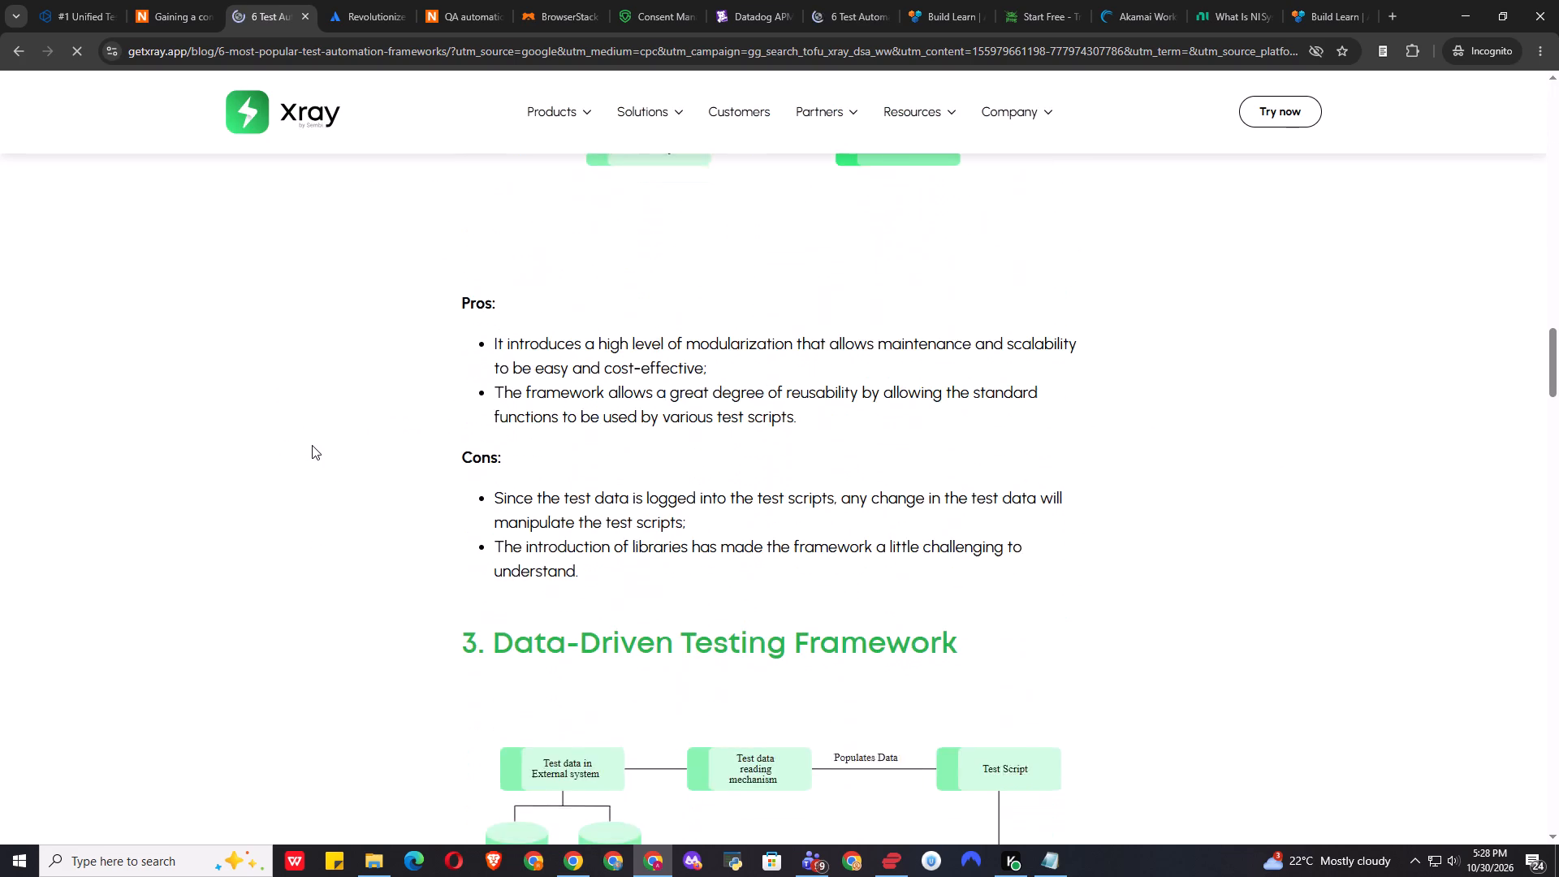
pyautogui.press('space')
pyautogui.click(494, 432)
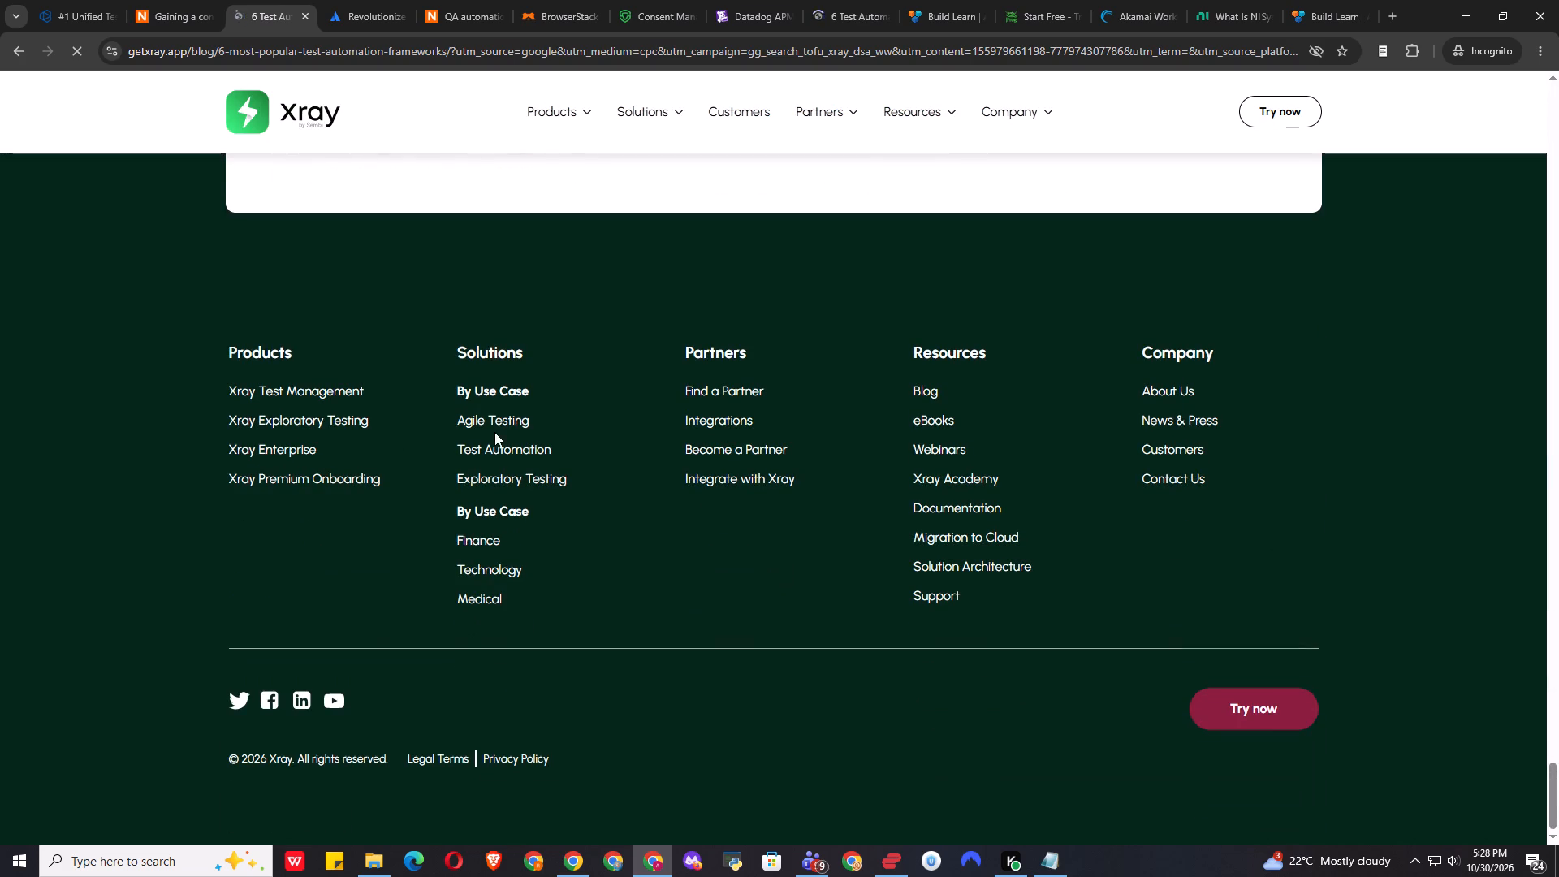
pyautogui.moveTo(490, 421); pyautogui.dragTo(481, 421)
# Reject all cookies on the Atlassian Jira Service Management landing page.
pyautogui.click(359, 2)
pyautogui.press('space')
pyautogui.press('space')
pyautogui.press('space')
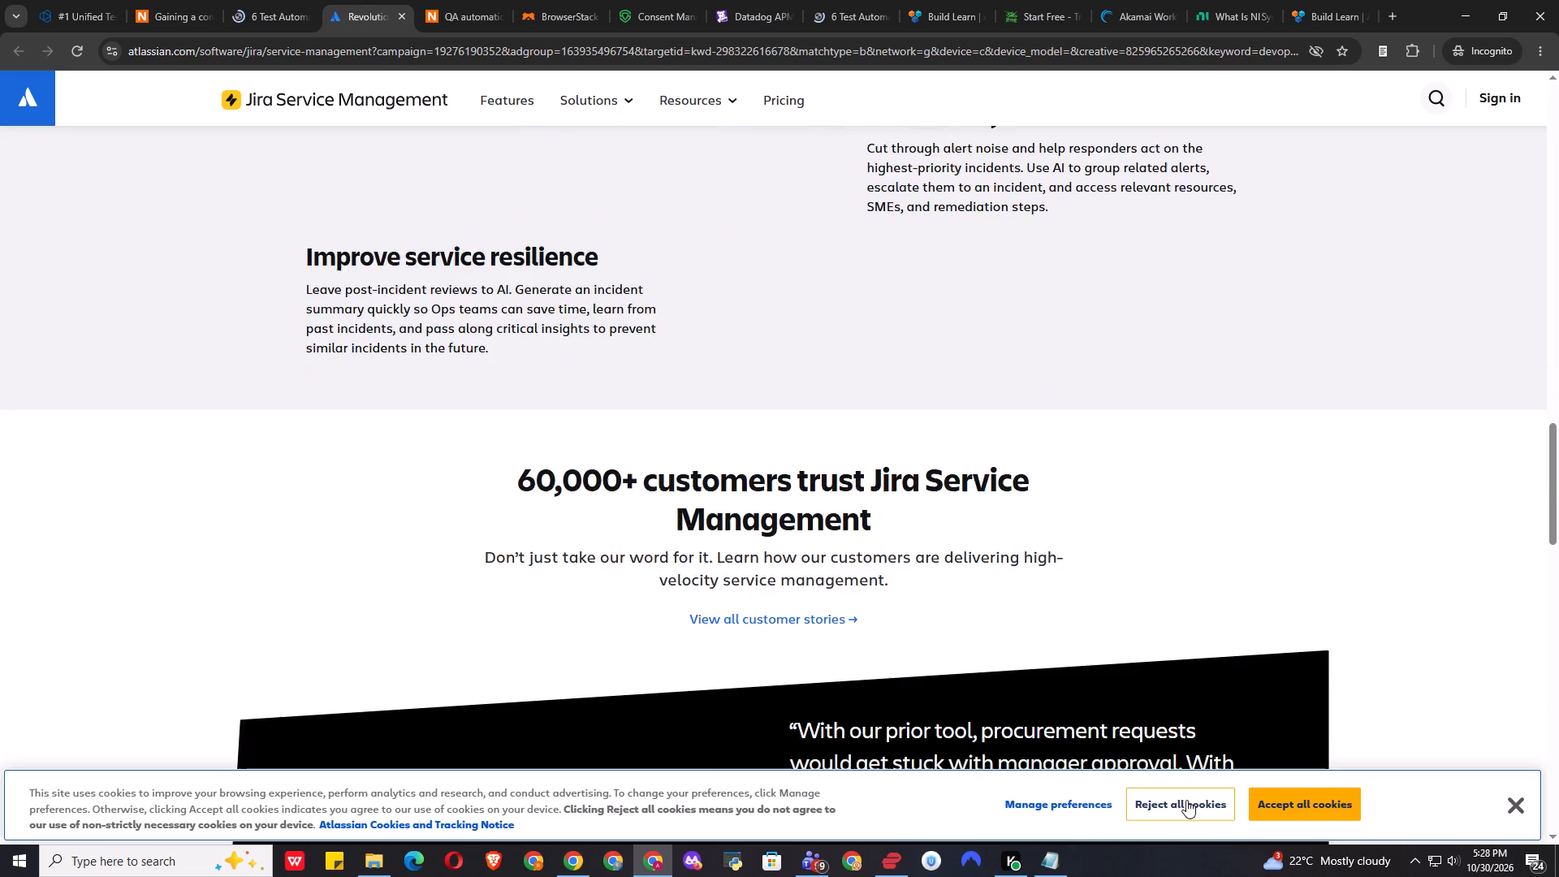
pyautogui.click(1186, 800)
# Browse the Jira Service Management page down to the footer and open the My account link.
pyautogui.scroll(-20, 1104, 715)
pyautogui.scroll(-4, 1104, 715)
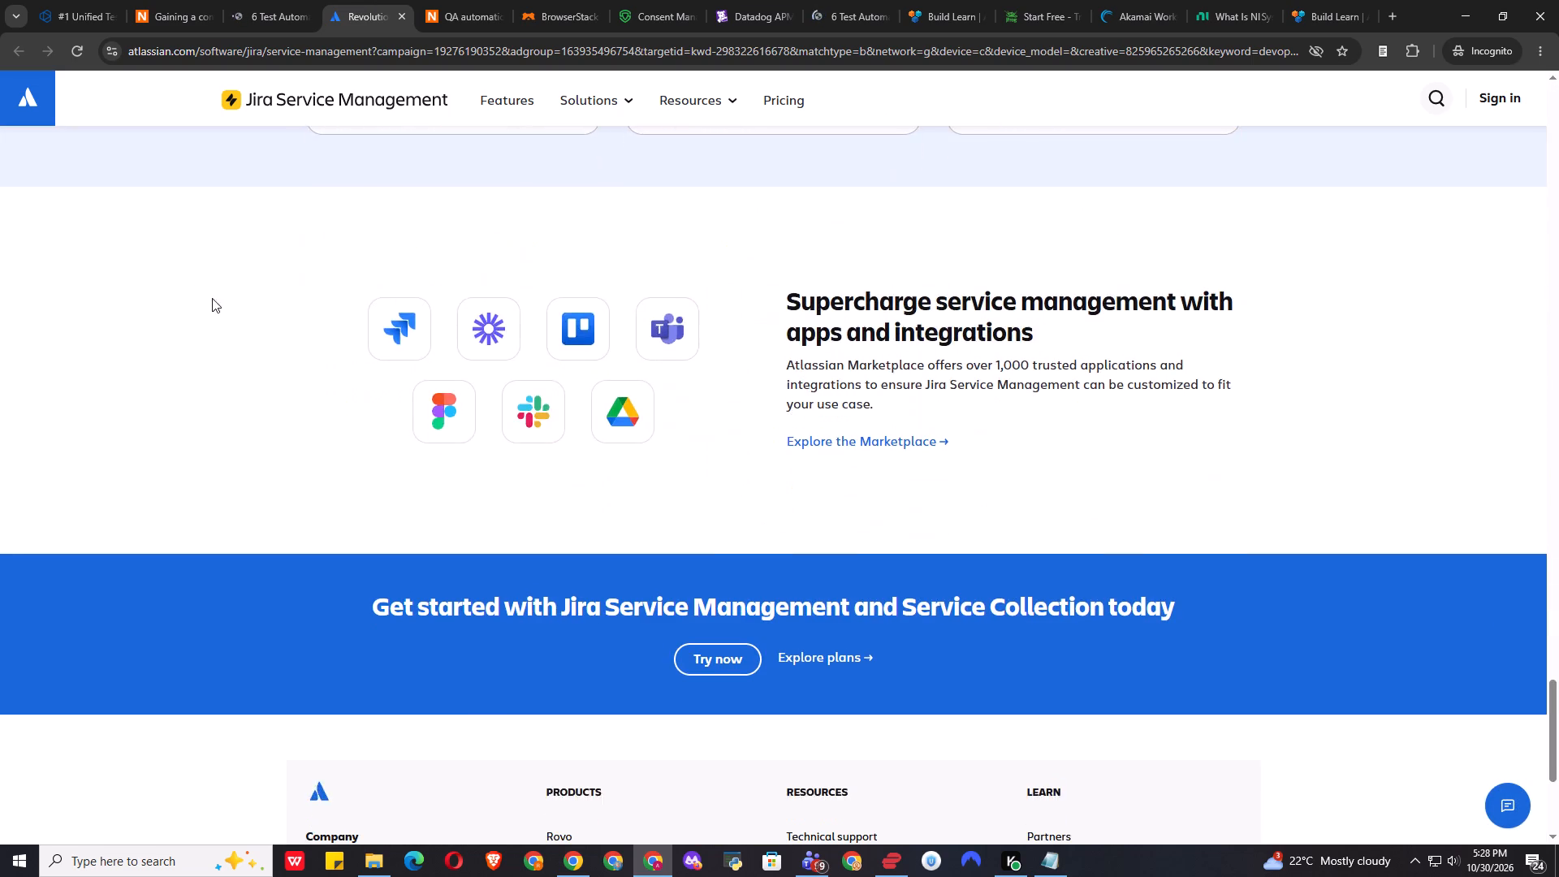
pyautogui.middleClick(212, 298)
pyautogui.click(198, 483)
pyautogui.press('space')
pyautogui.press('space')
pyautogui.press('space')
pyautogui.press('space')
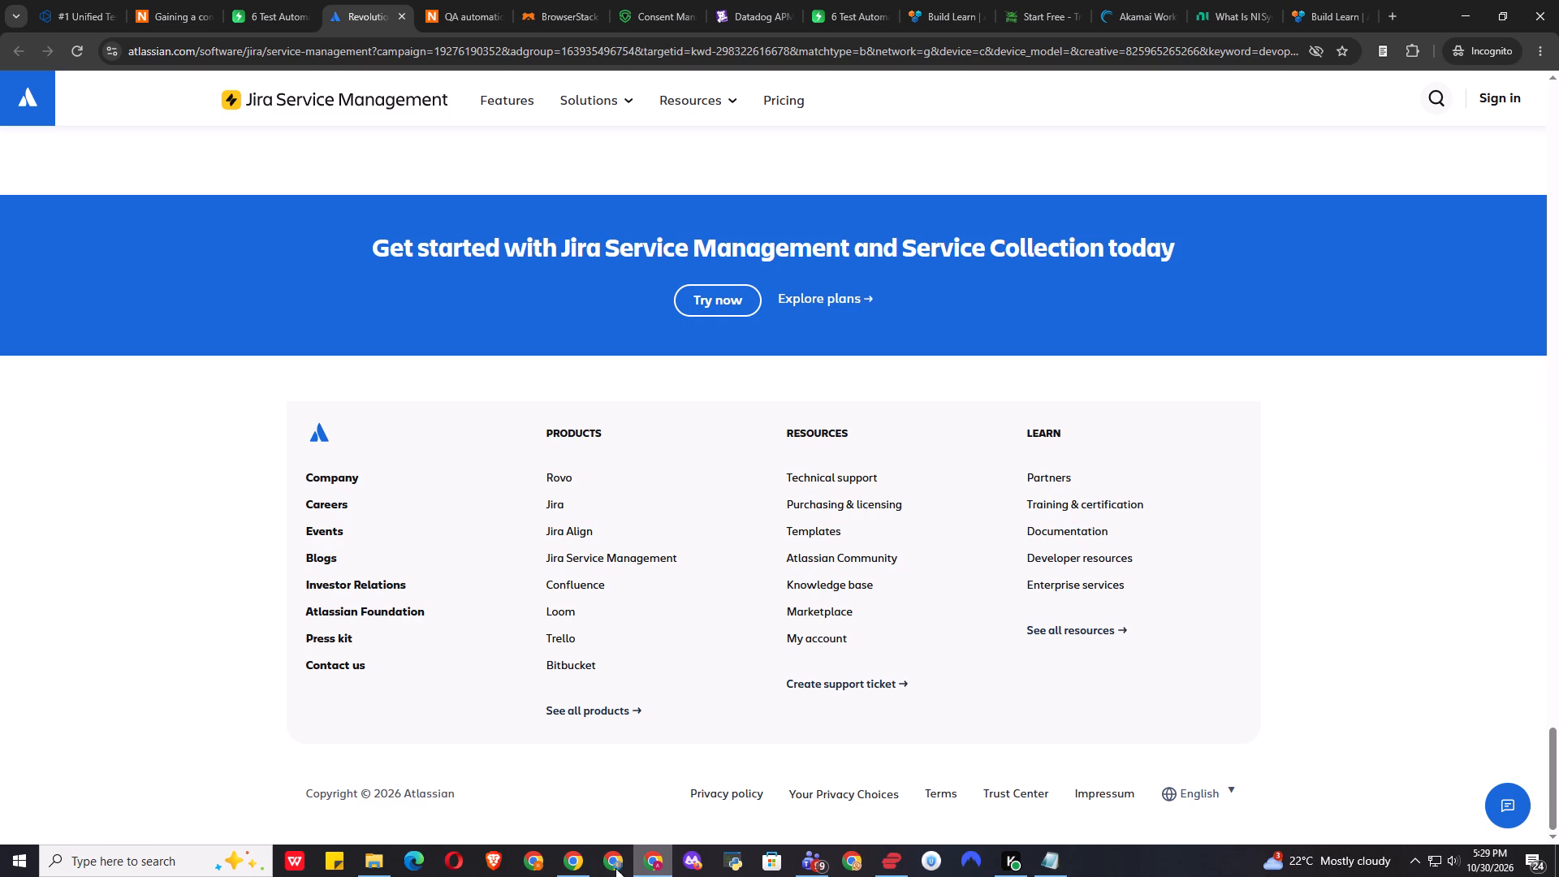
pyautogui.click(824, 645)
pyautogui.click(1096, 693)
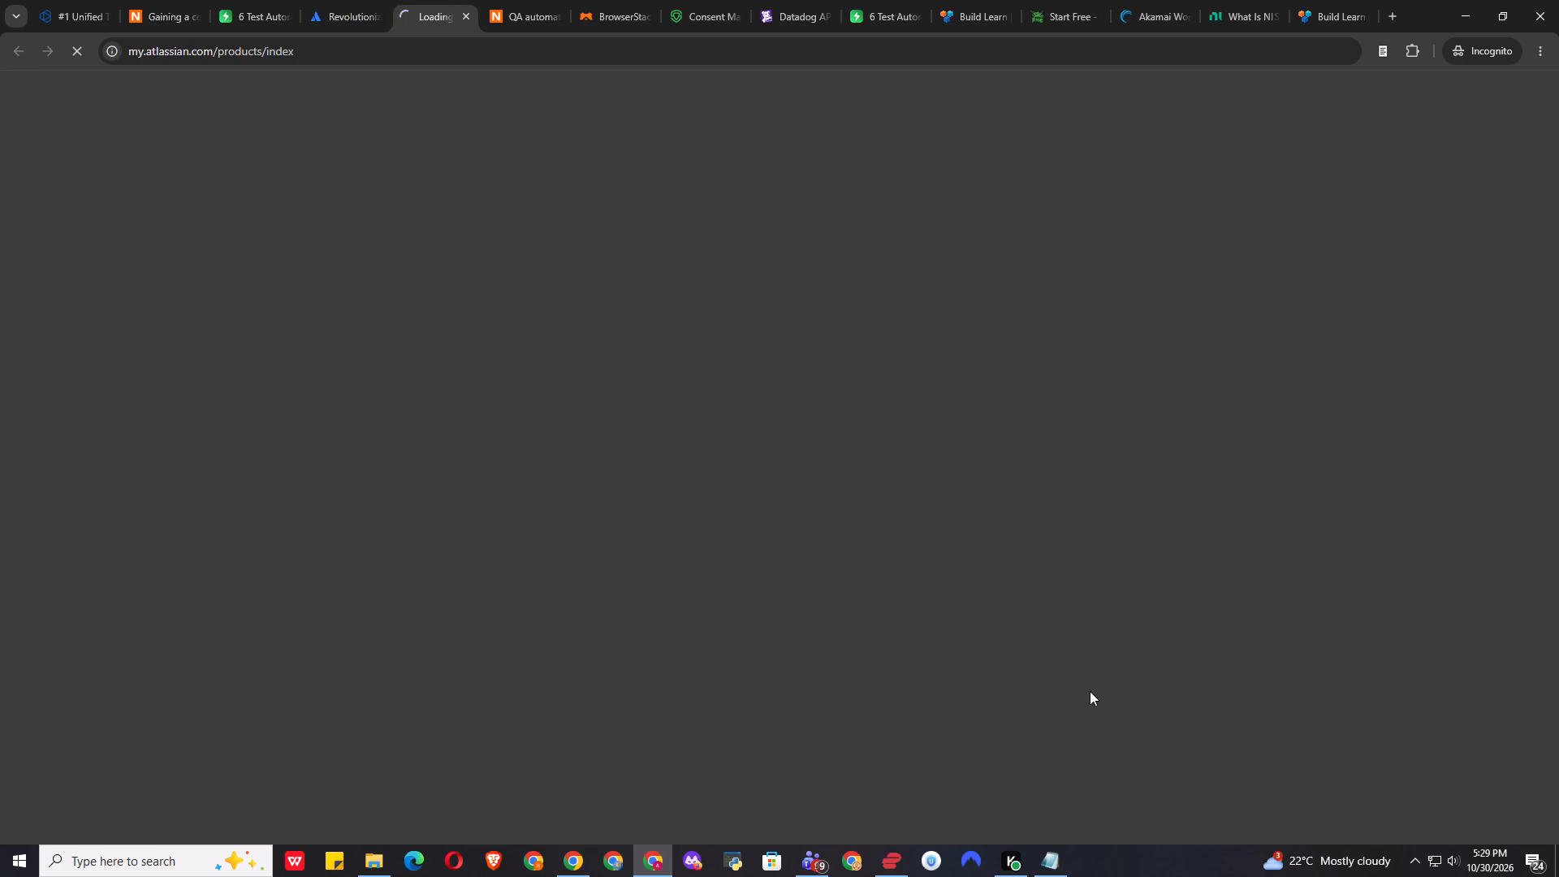
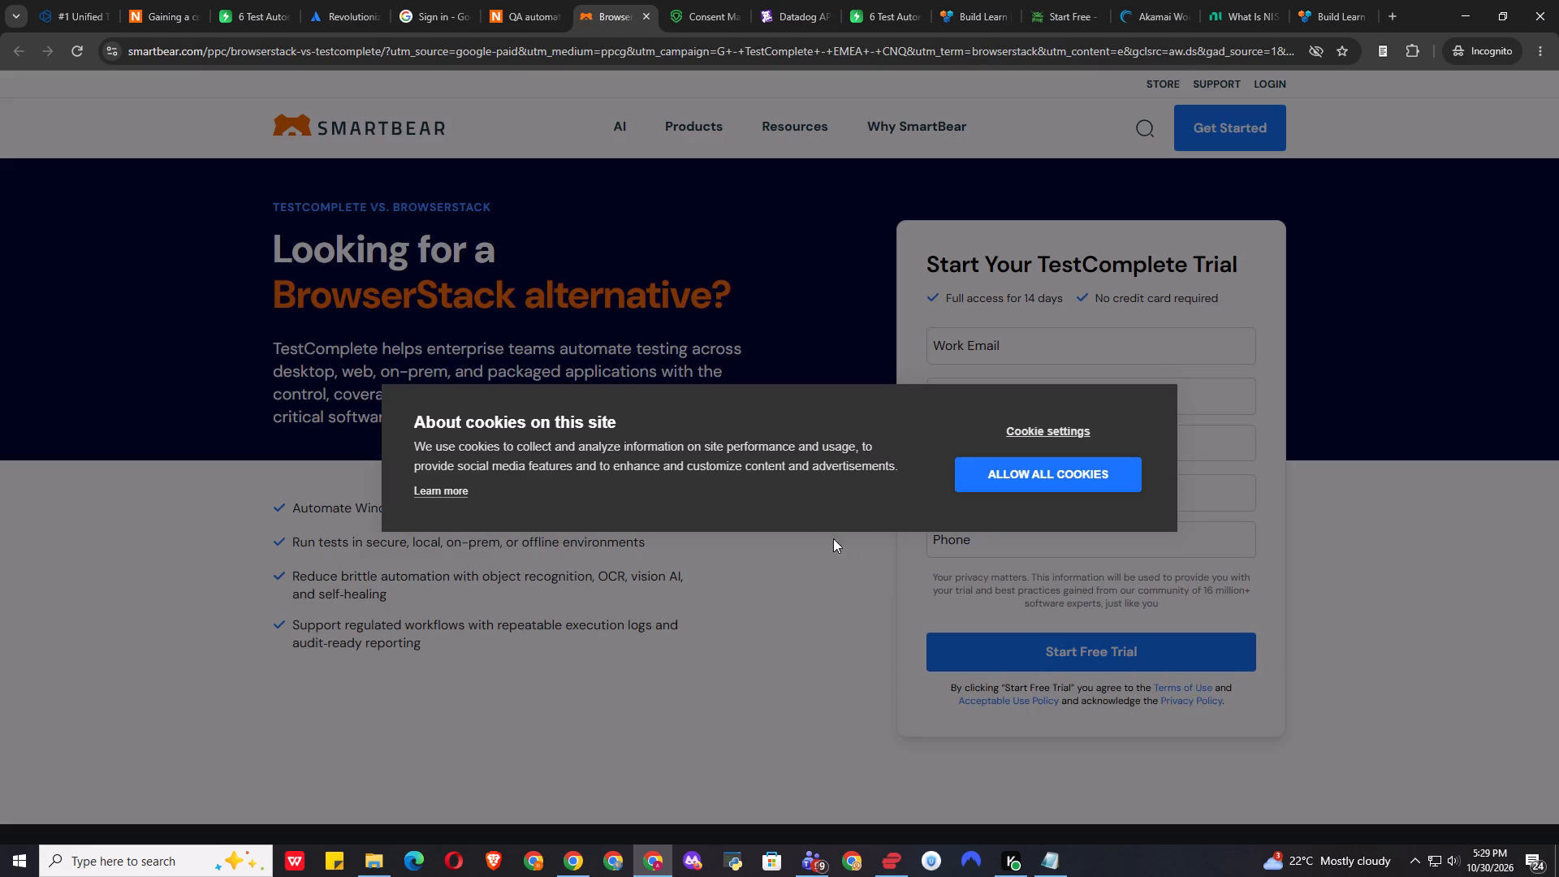
# Allow all cookies on SmartBear's TestComplete vs. BrowserStack landing page and browse down it.
pyautogui.scroll(-3, 806, 546)
pyautogui.scroll(-18, 805, 551)
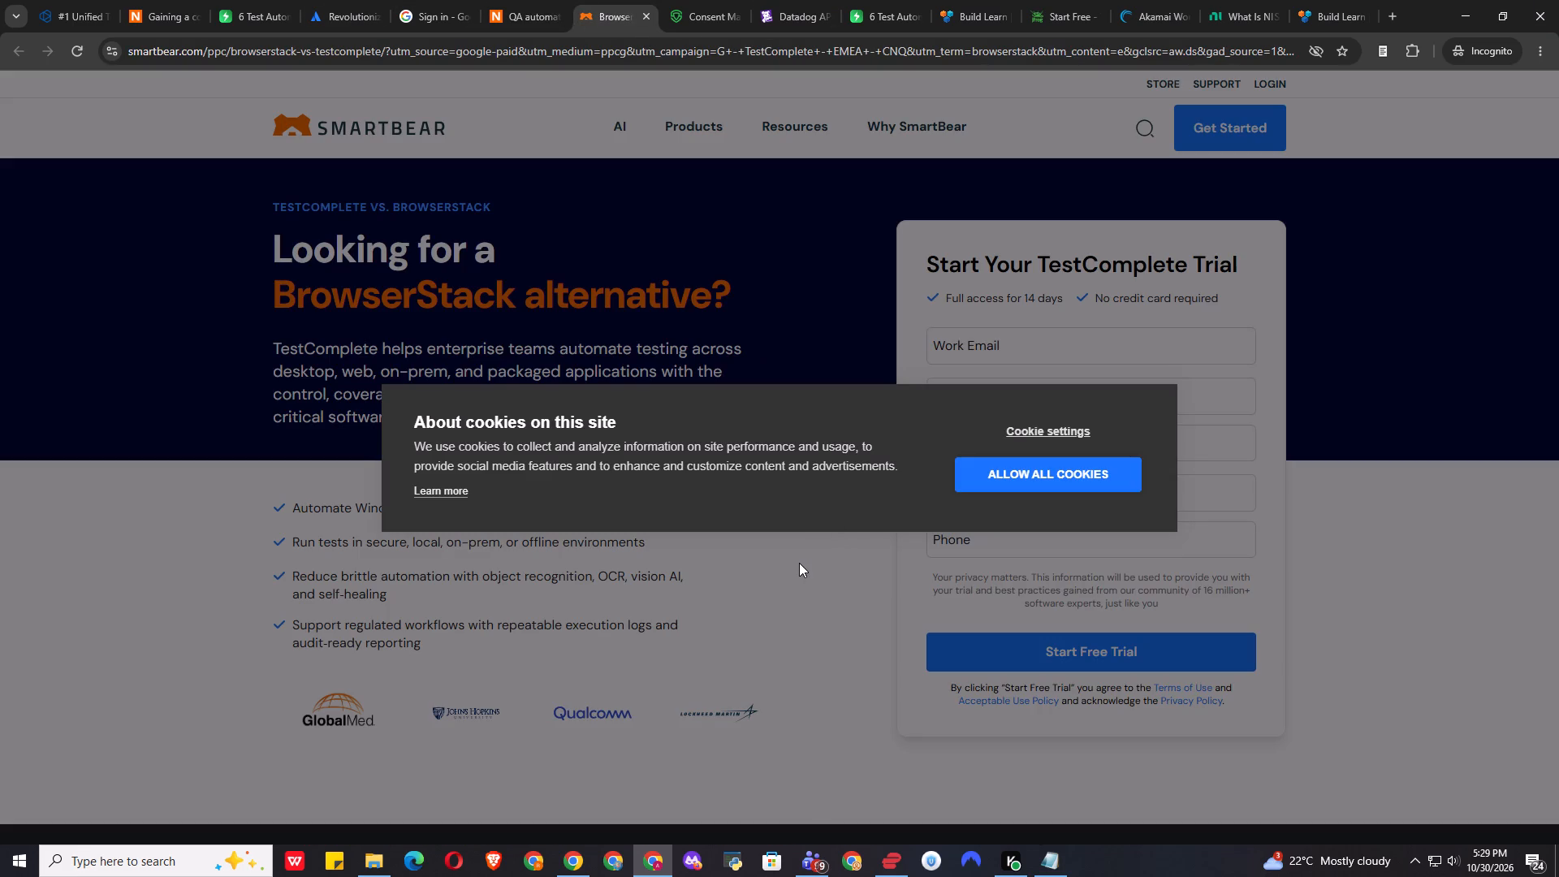
pyautogui.scroll(-10, 799, 563)
pyautogui.click(1041, 456)
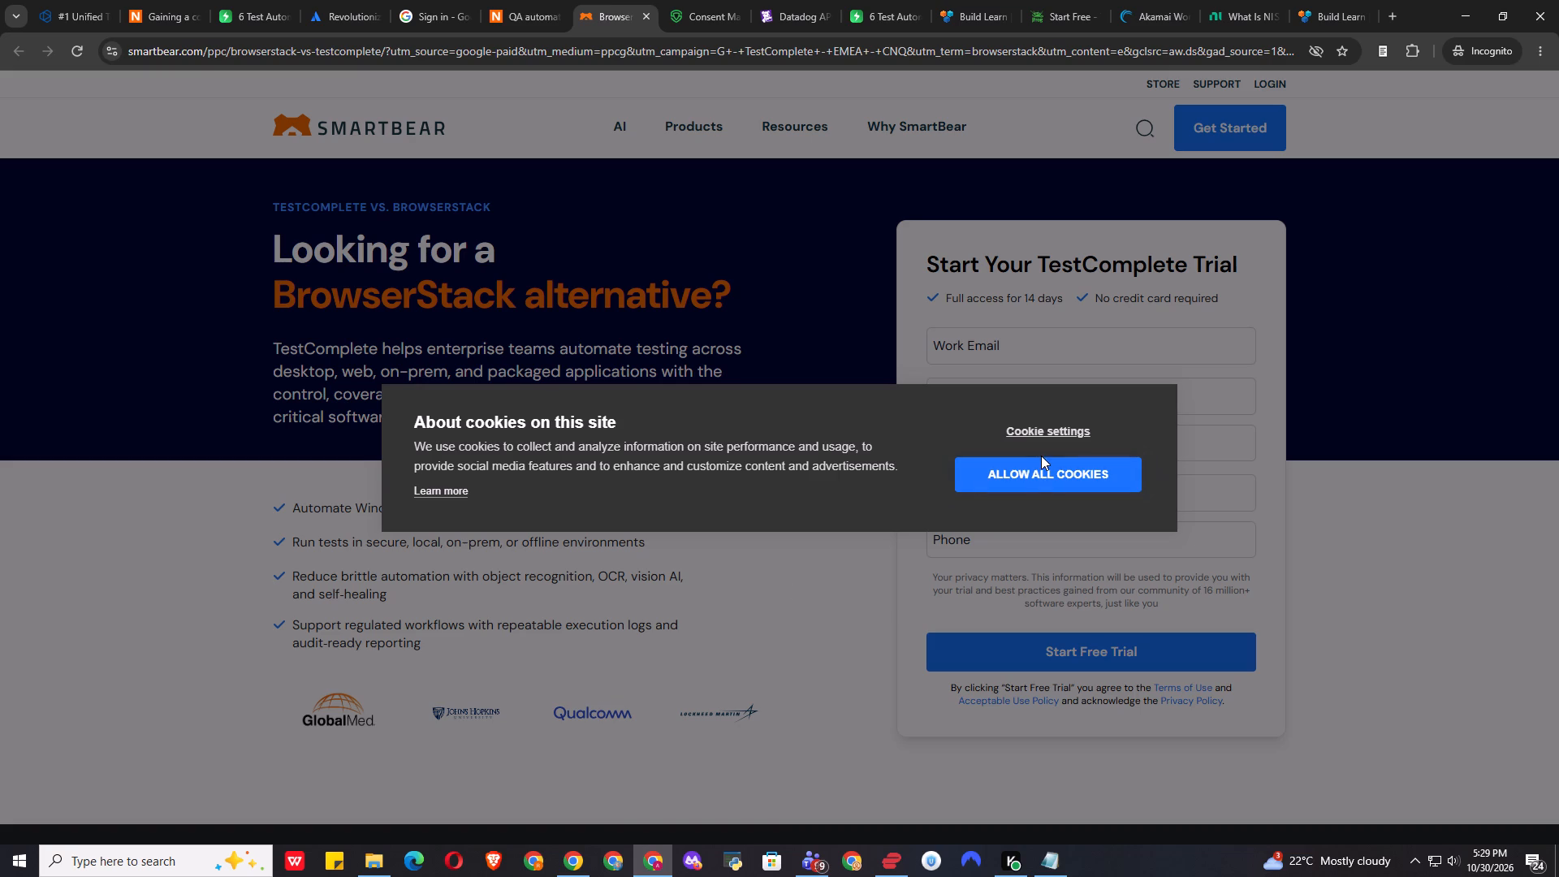
pyautogui.click(1041, 461)
pyautogui.scroll(-2, 908, 502)
pyautogui.scroll(-3, 730, 0)
# Decline cookies on the Secure Privacy consent management page and browse down to the section on why modern consent requires more.
pyautogui.click(730, 3)
pyautogui.scroll(-3, 716, 262)
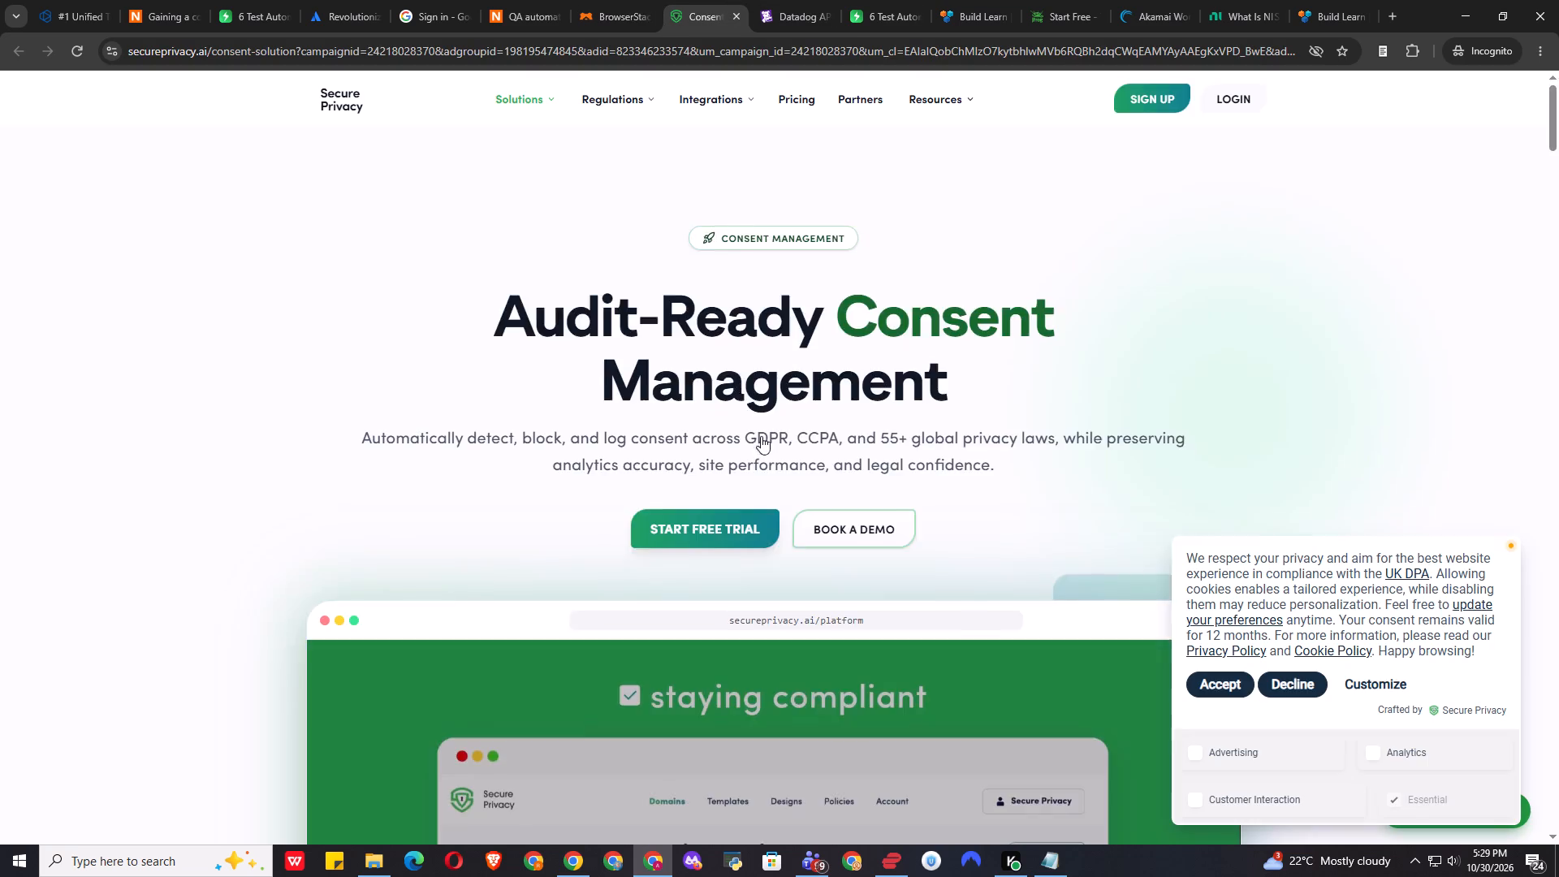
pyautogui.scroll(-7, 797, 503)
pyautogui.click(1280, 689)
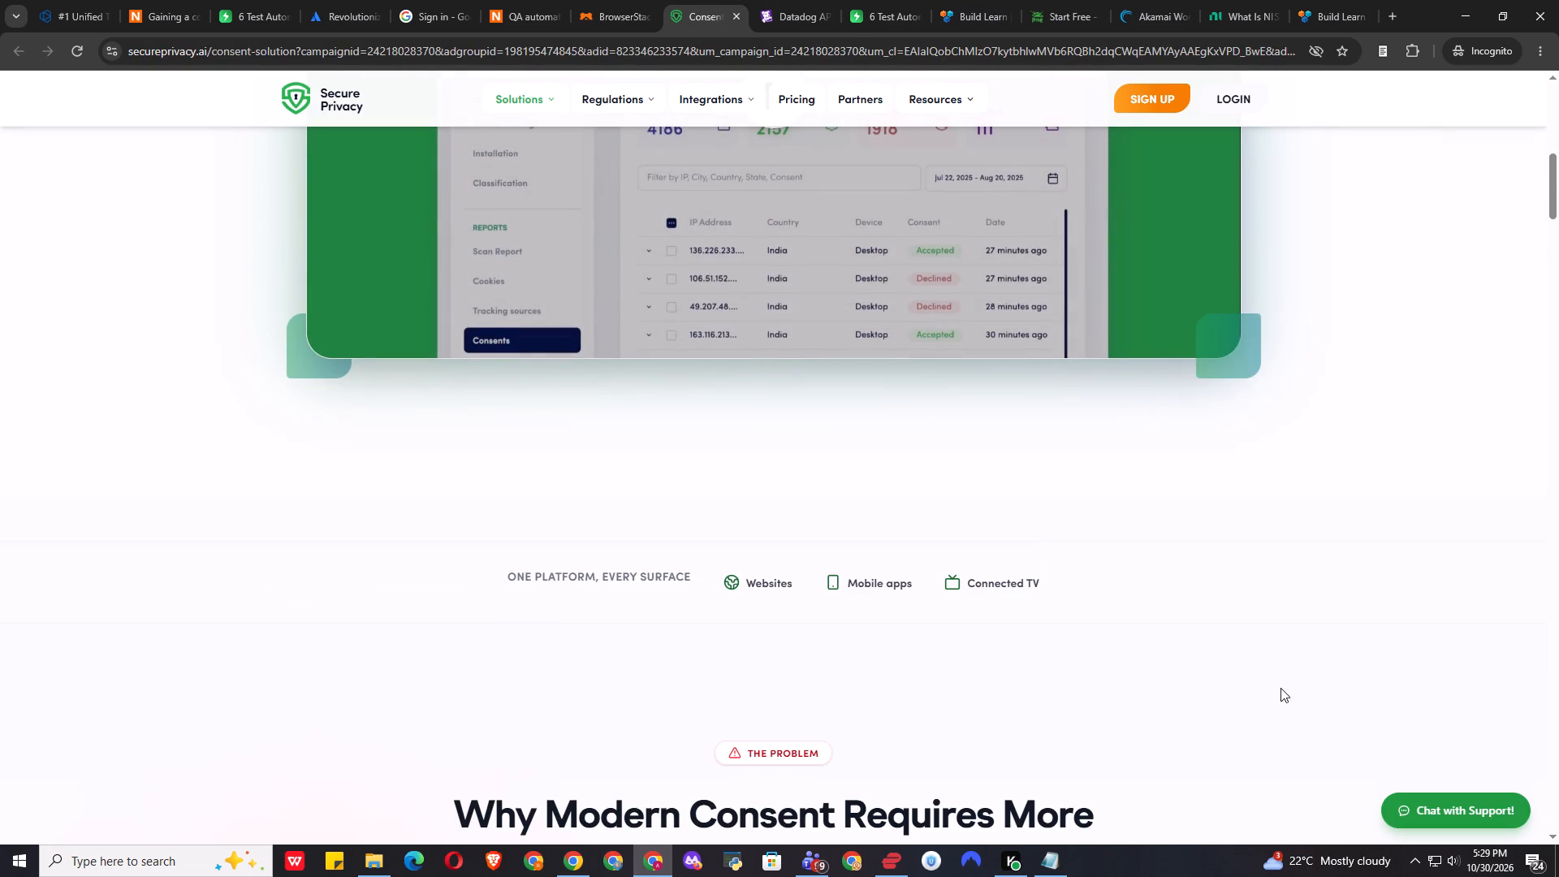
pyautogui.scroll(-3, 790, 562)
pyautogui.click(840, 612)
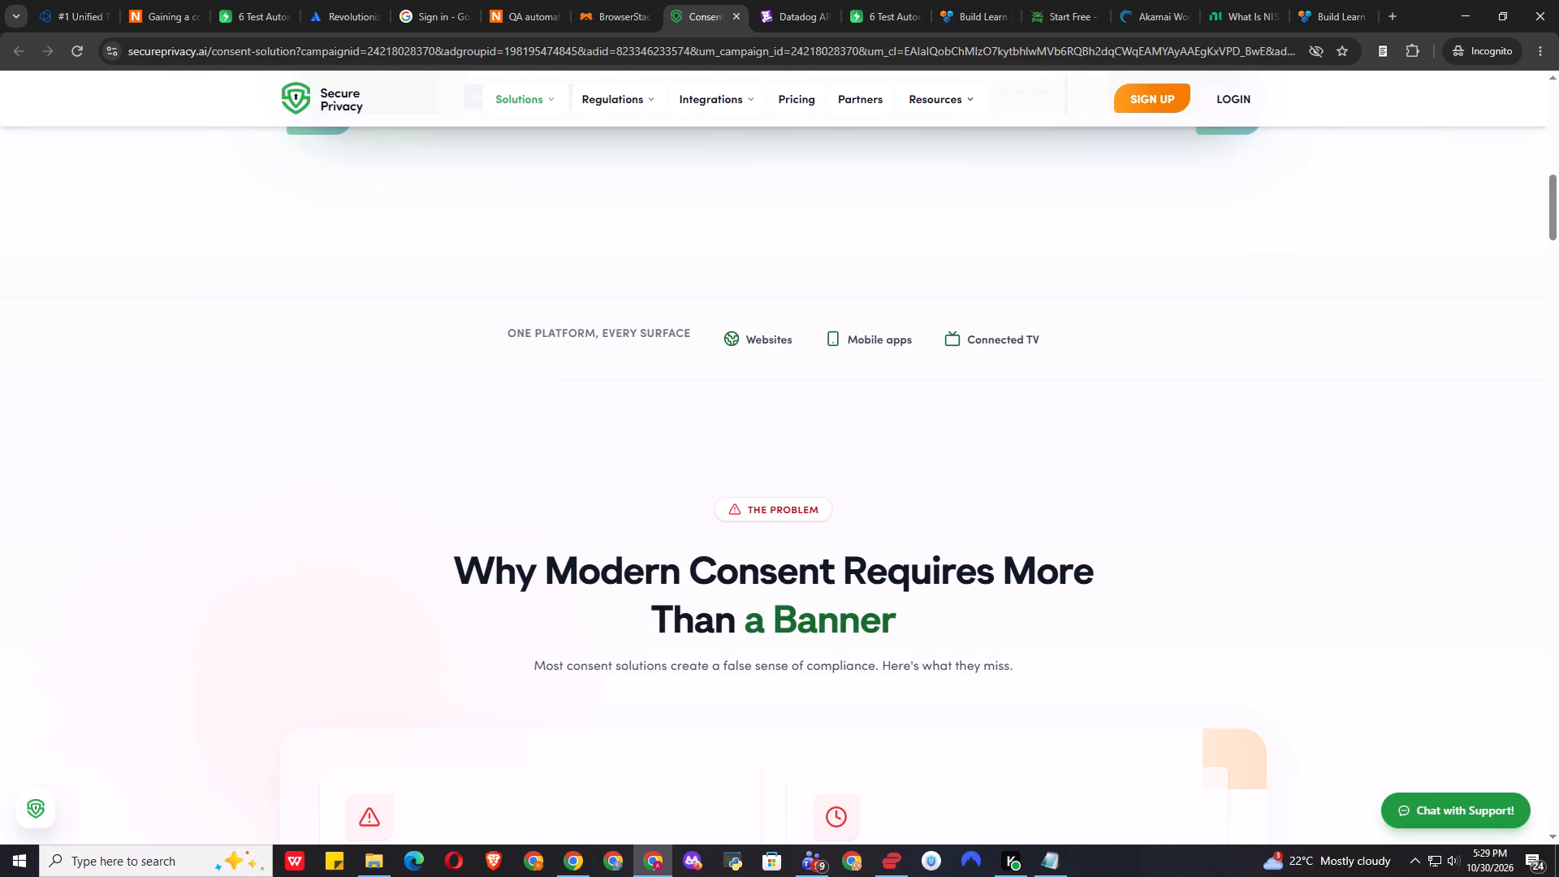
pyautogui.click(752, 503)
# Look through the Datadog APM landing page down to the product benefits and reject all cookies.
pyautogui.click(765, 0)
pyautogui.scroll(-9, 797, 573)
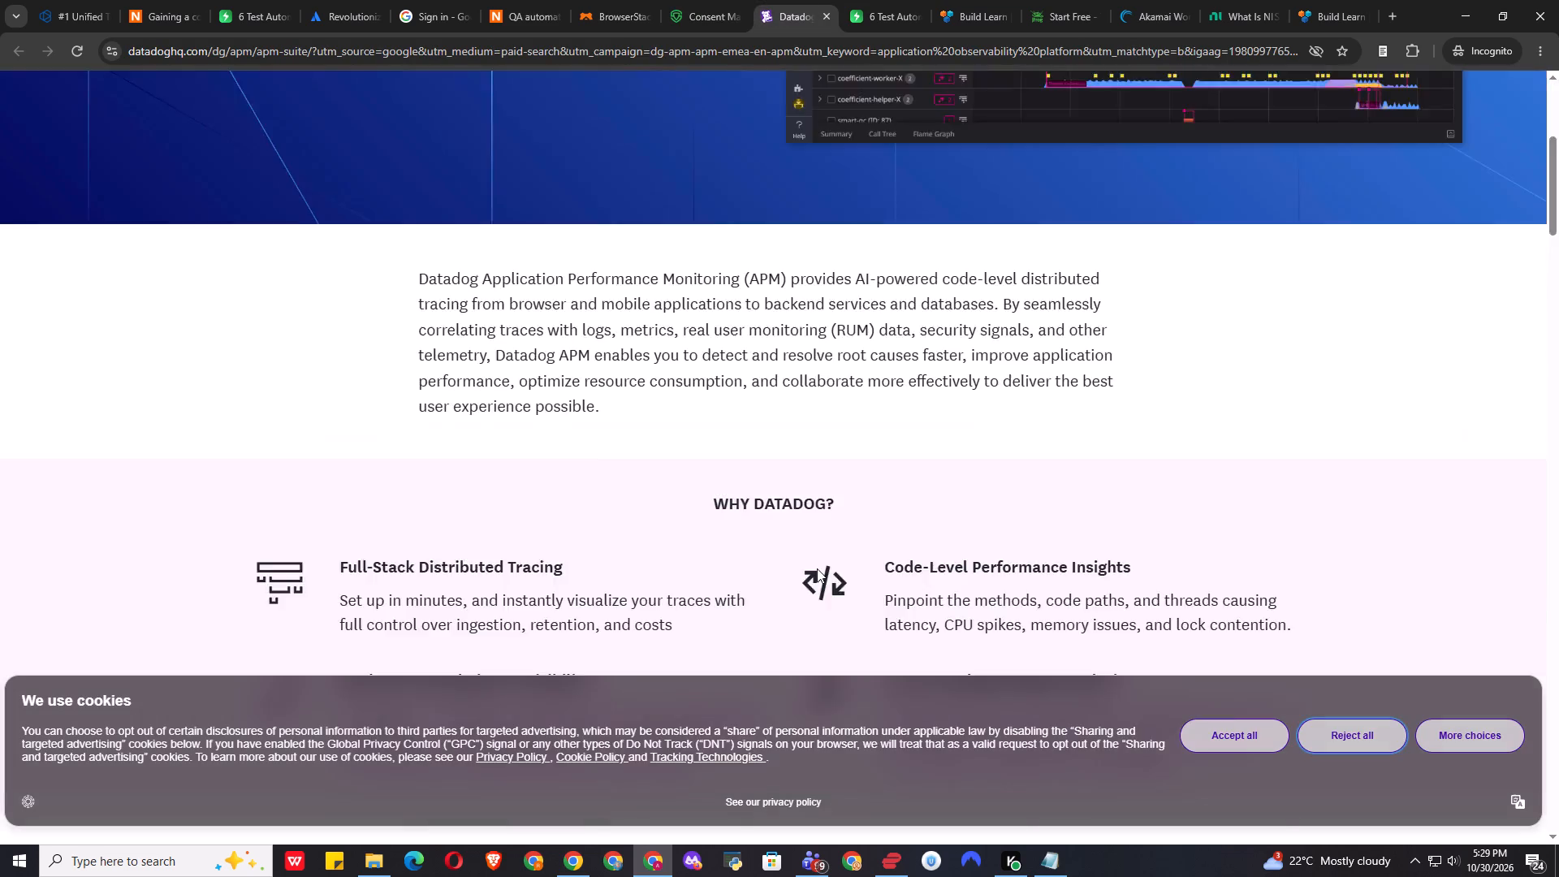
pyautogui.scroll(-7, 817, 568)
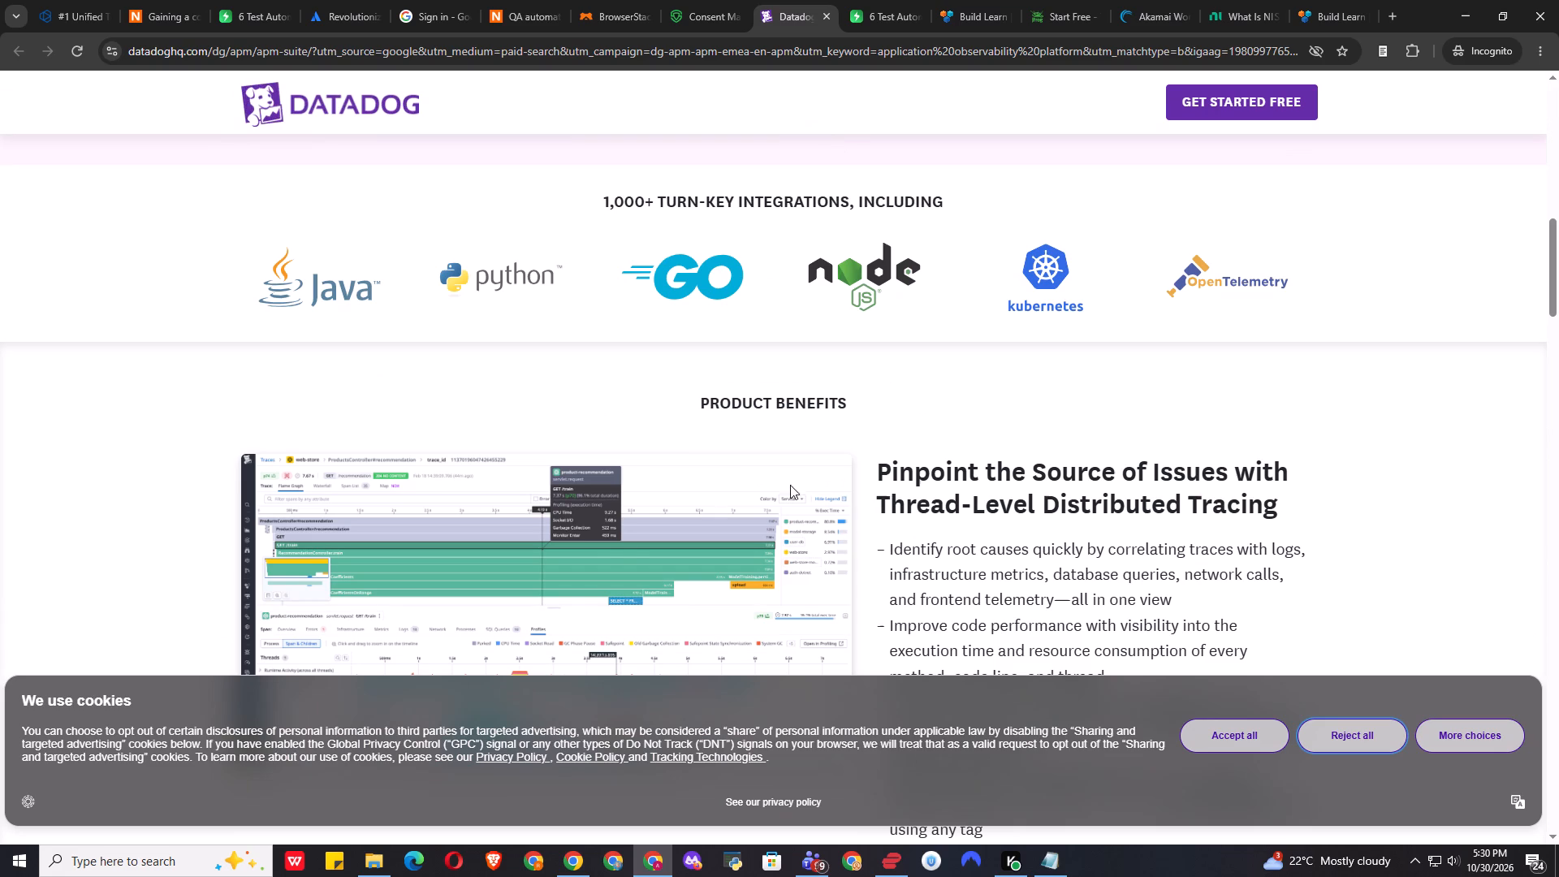
pyautogui.scroll(-2, 675, 573)
pyautogui.click(1345, 729)
# Browse the Datadog APM page down to the Why Datadog section and open the Datadog home page from the logo.
pyautogui.scroll(-3, 1000, 521)
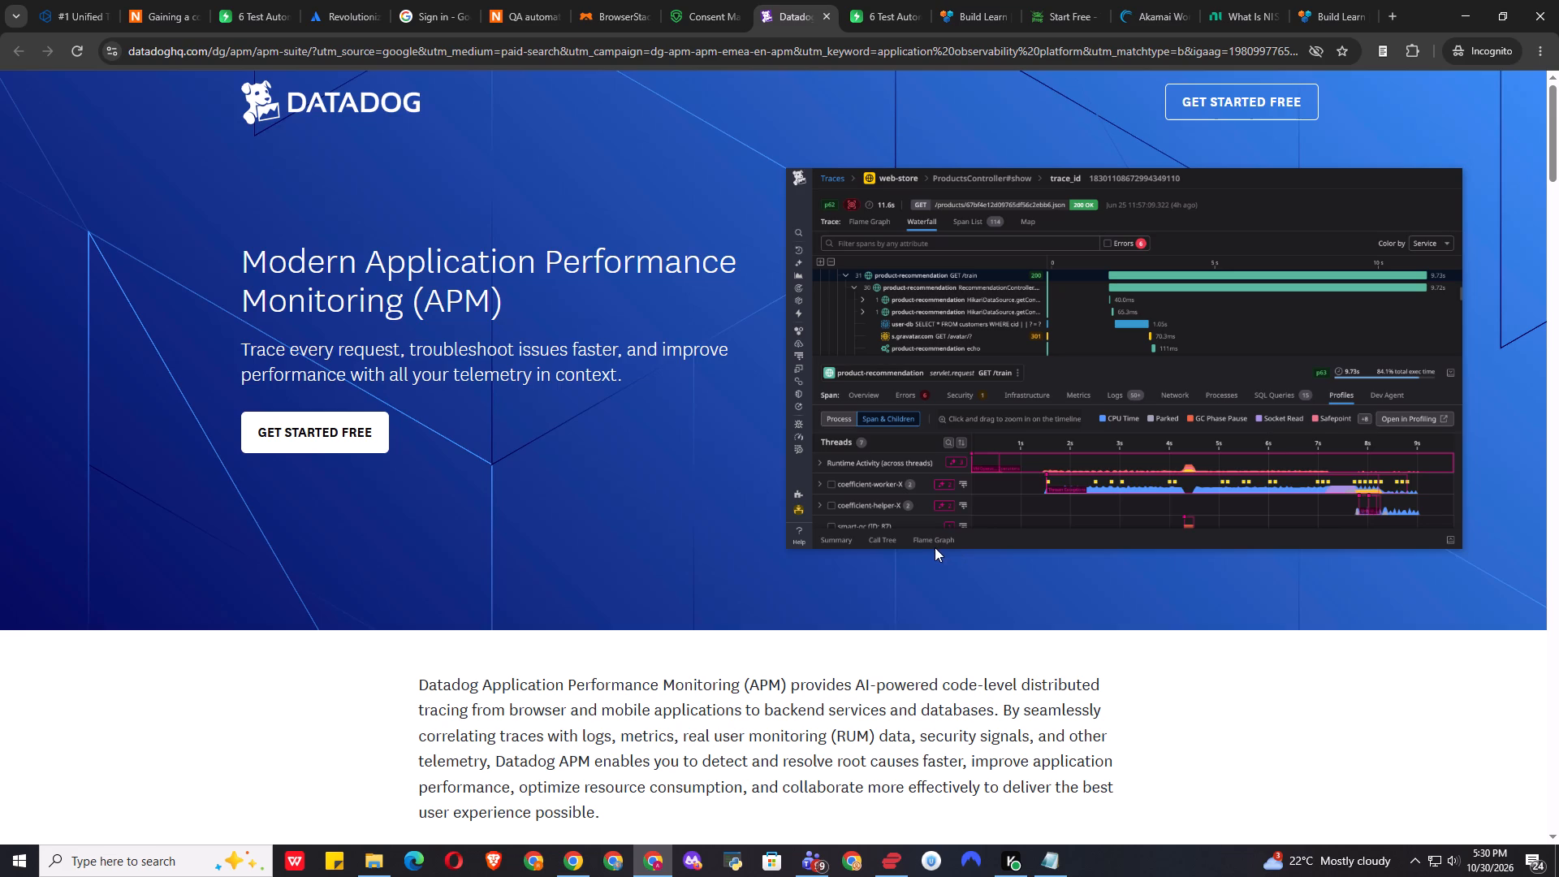
pyautogui.scroll(-6, 919, 573)
pyautogui.click(343, 95)
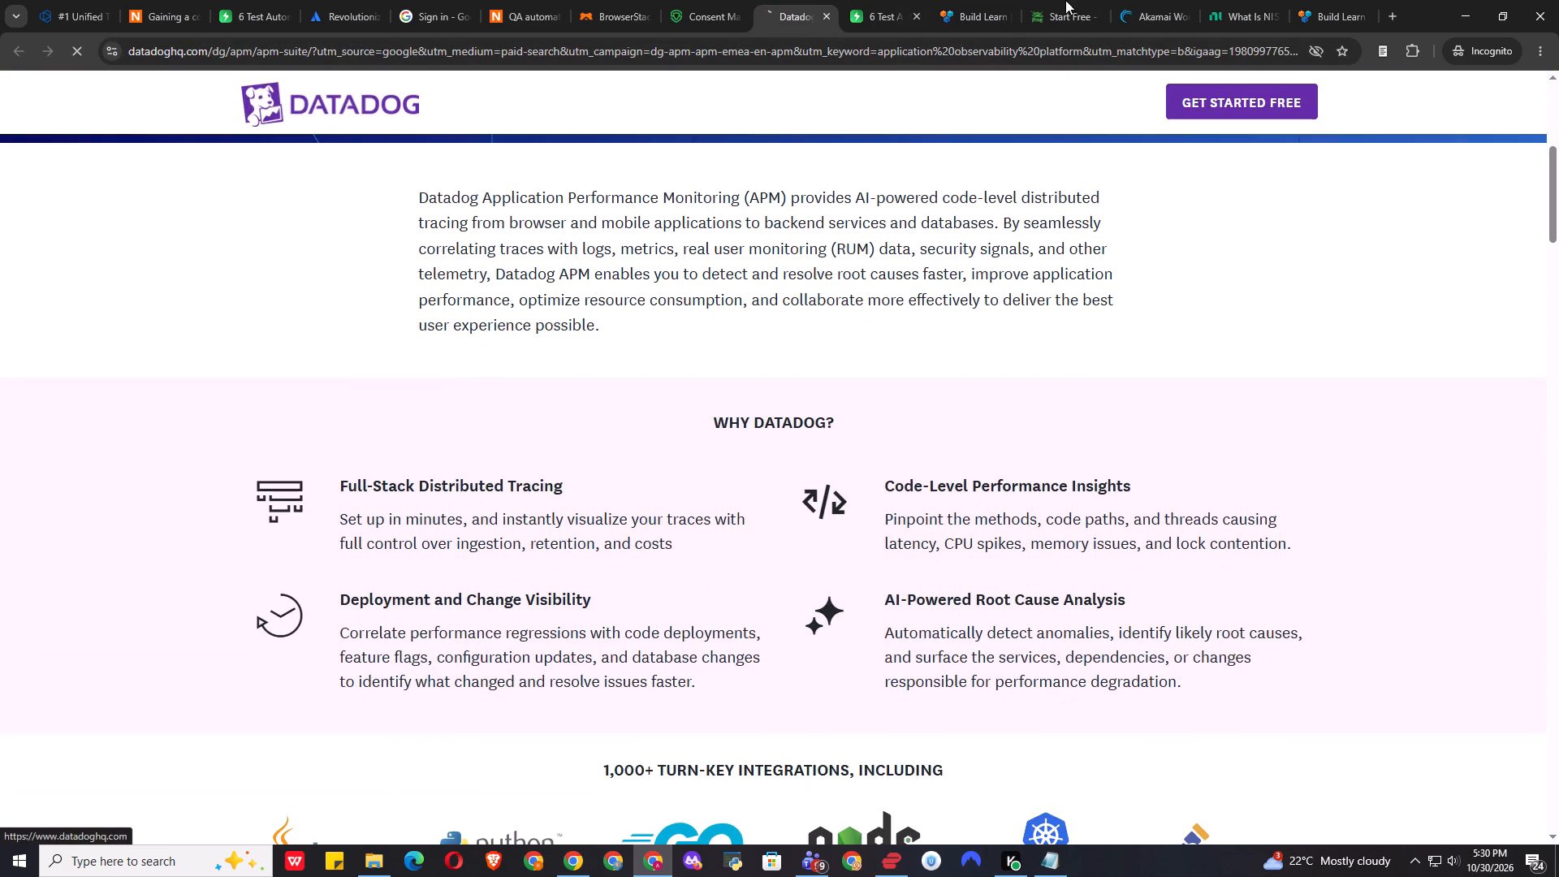
# Decline optional cookies on the second open Xray article about test automation frameworks and browse down through the article.
pyautogui.click(861, 4)
pyautogui.scroll(-3, 665, 505)
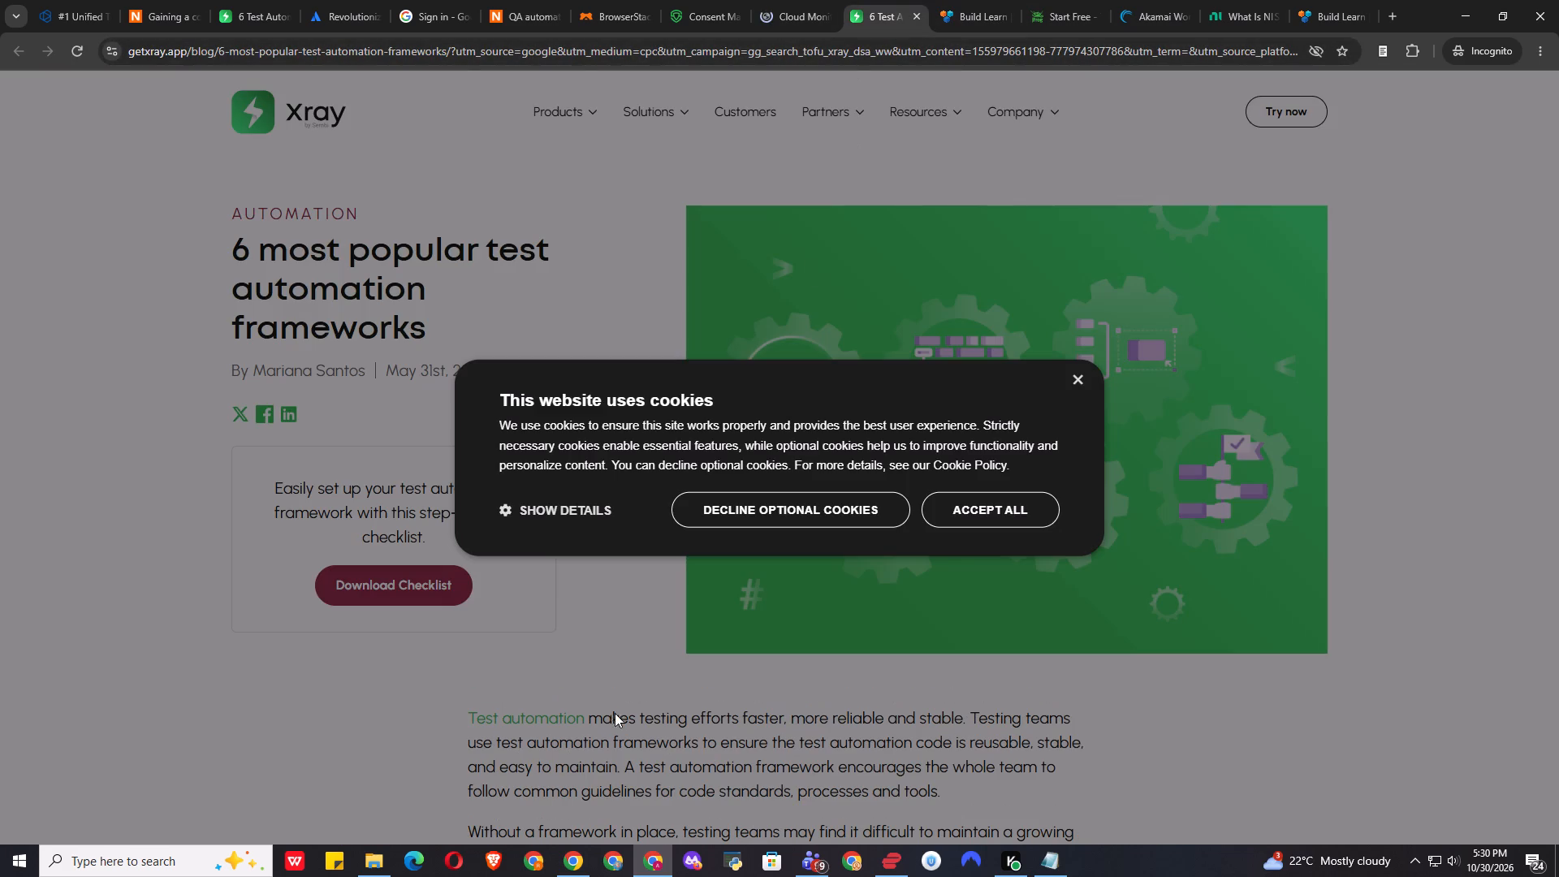
pyautogui.click(801, 501)
pyautogui.scroll(-19, 678, 560)
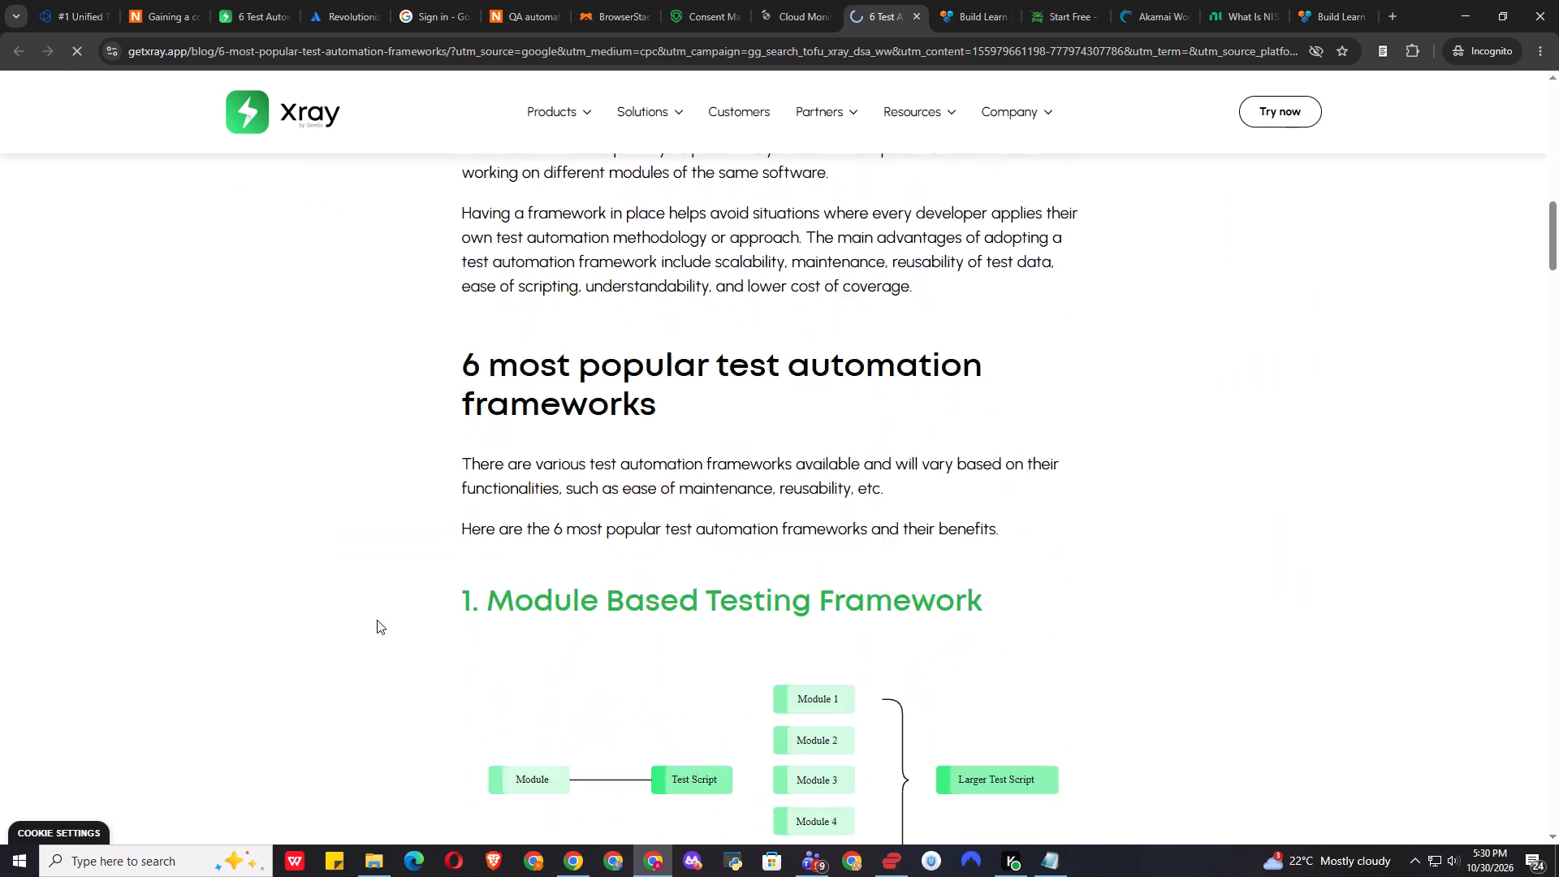
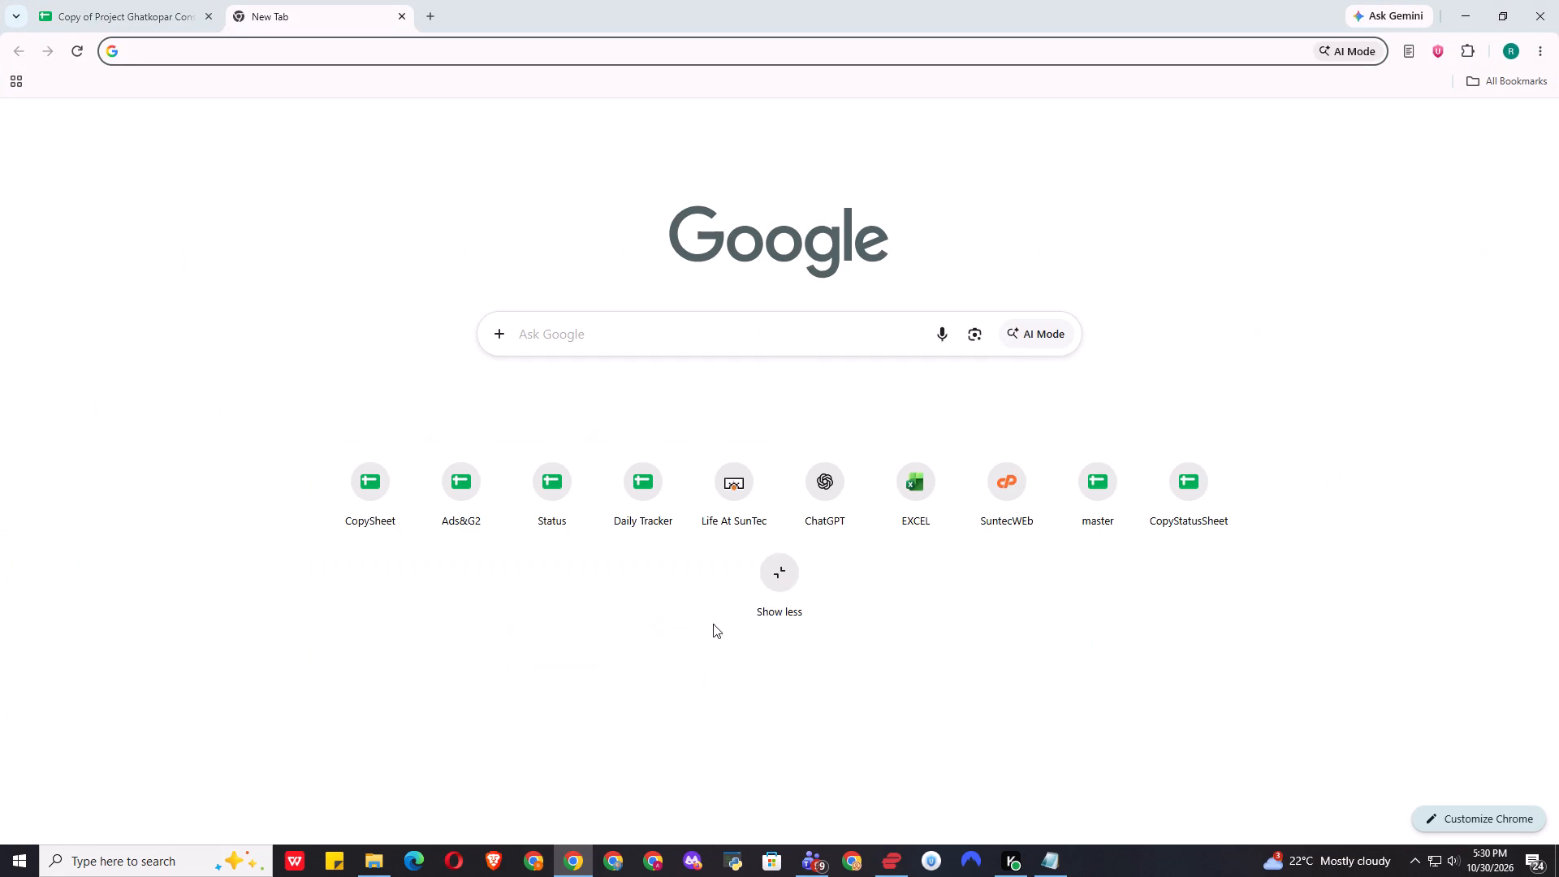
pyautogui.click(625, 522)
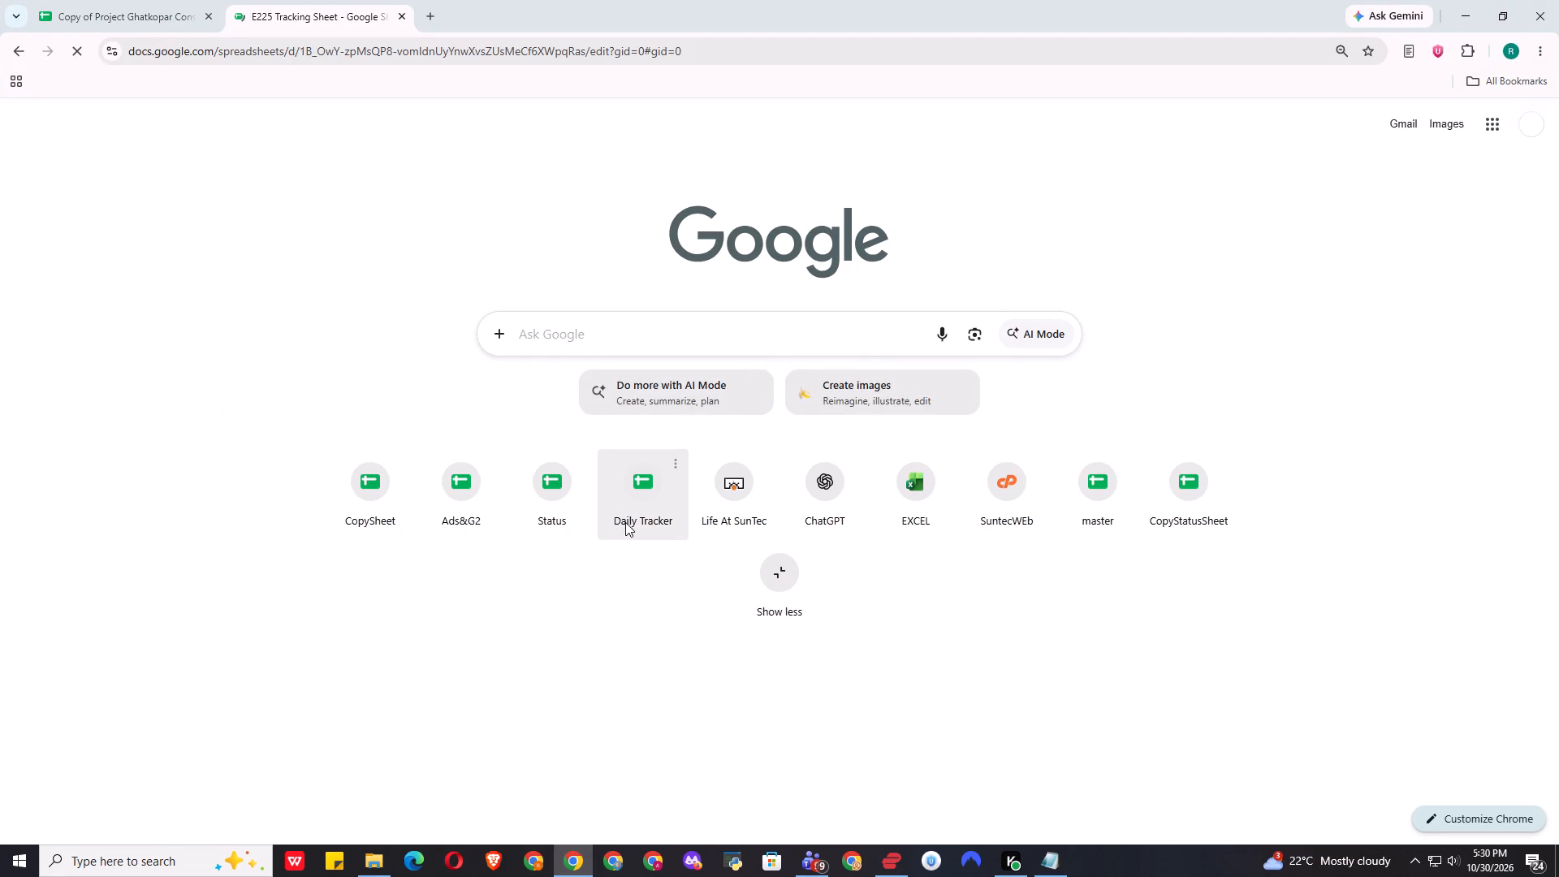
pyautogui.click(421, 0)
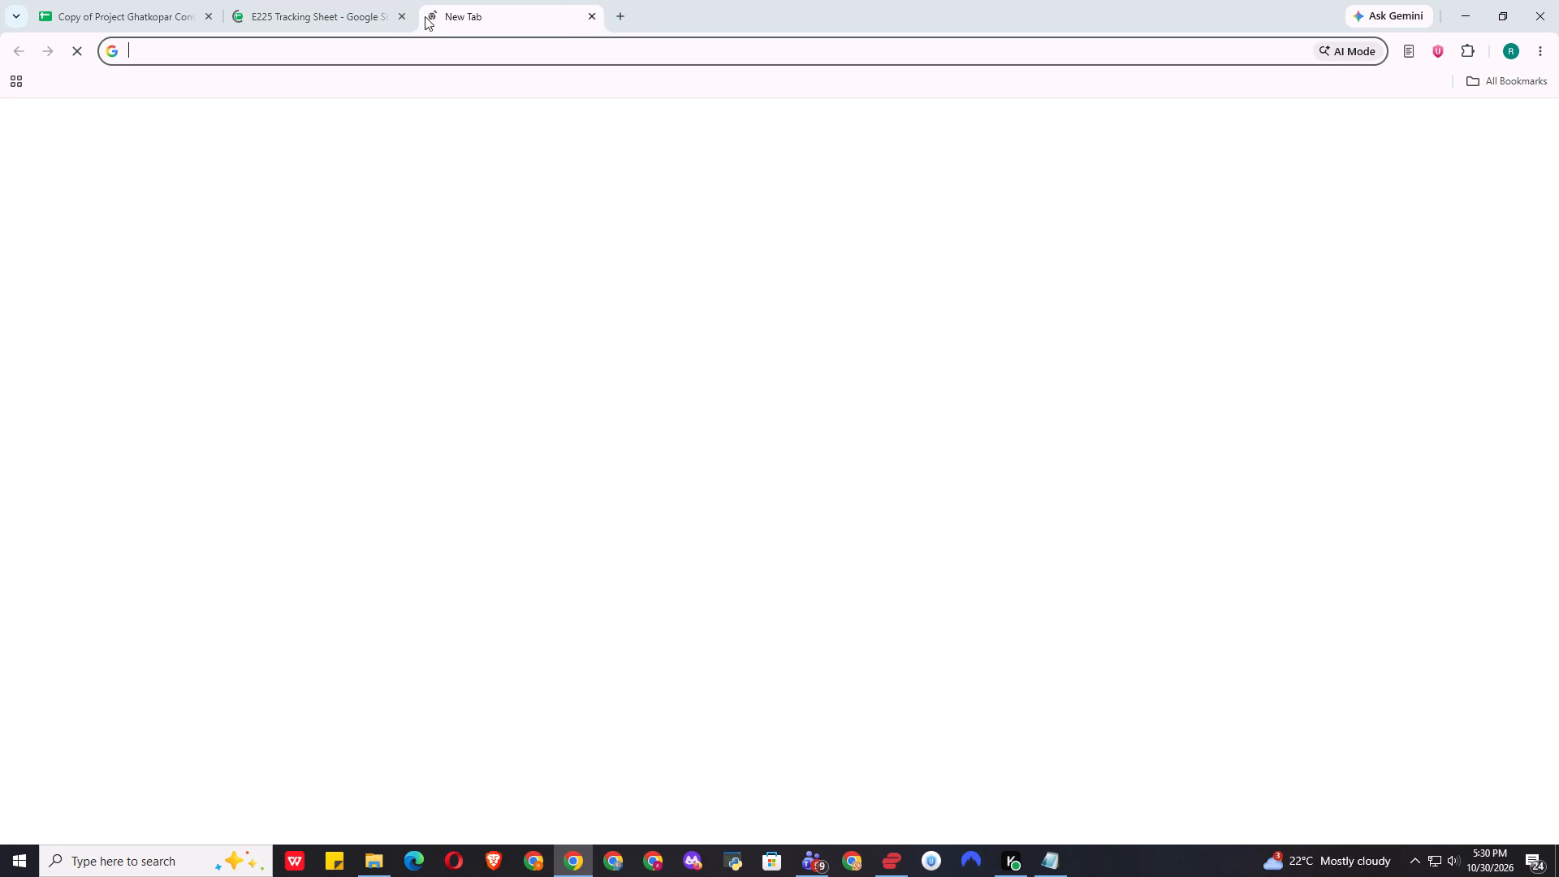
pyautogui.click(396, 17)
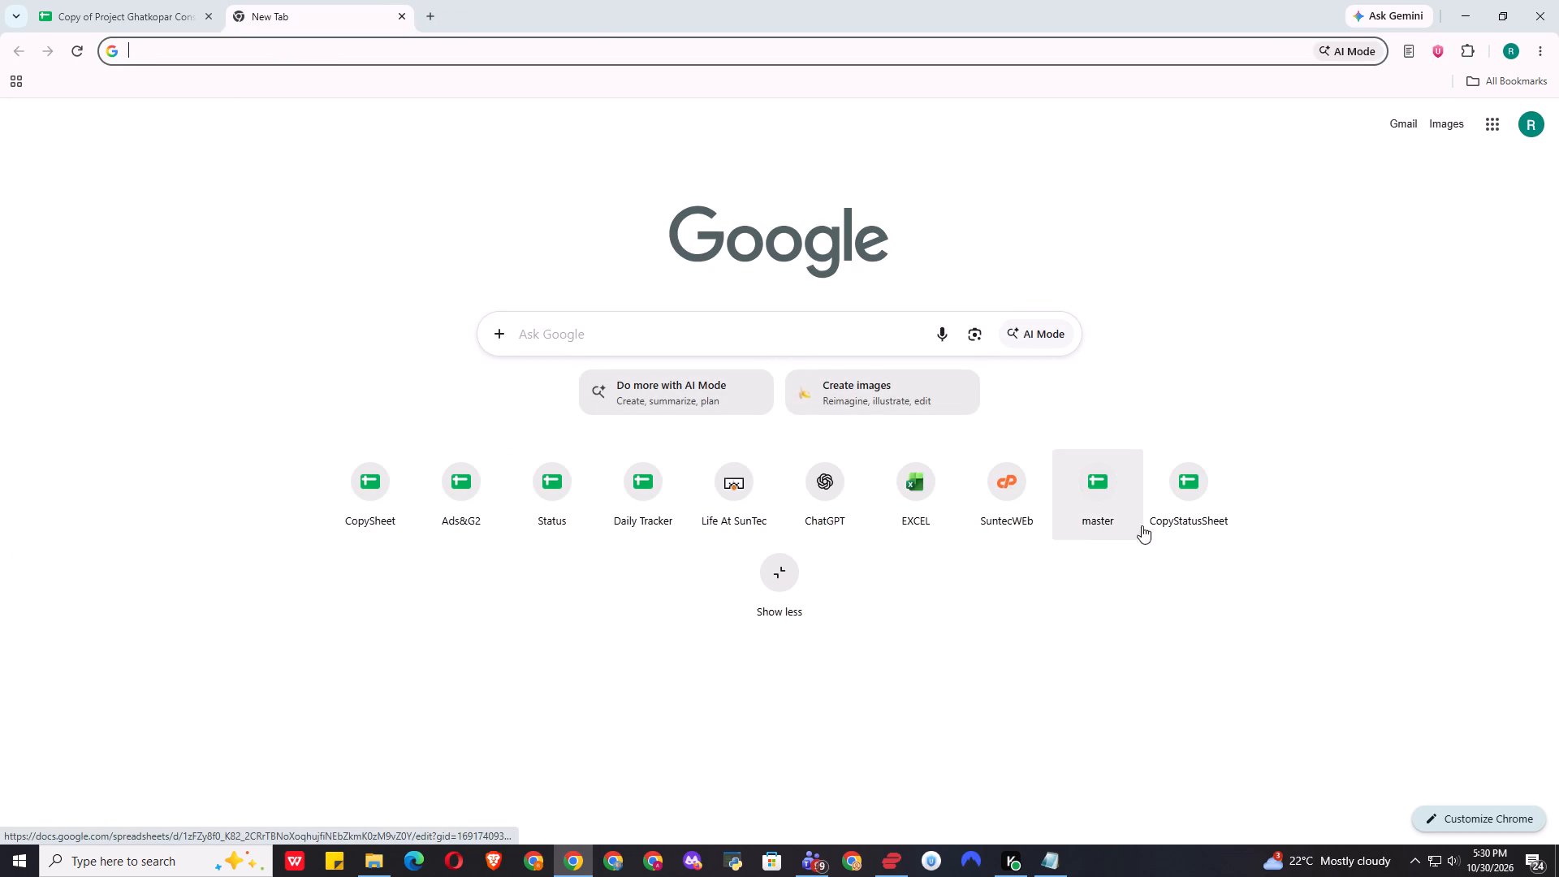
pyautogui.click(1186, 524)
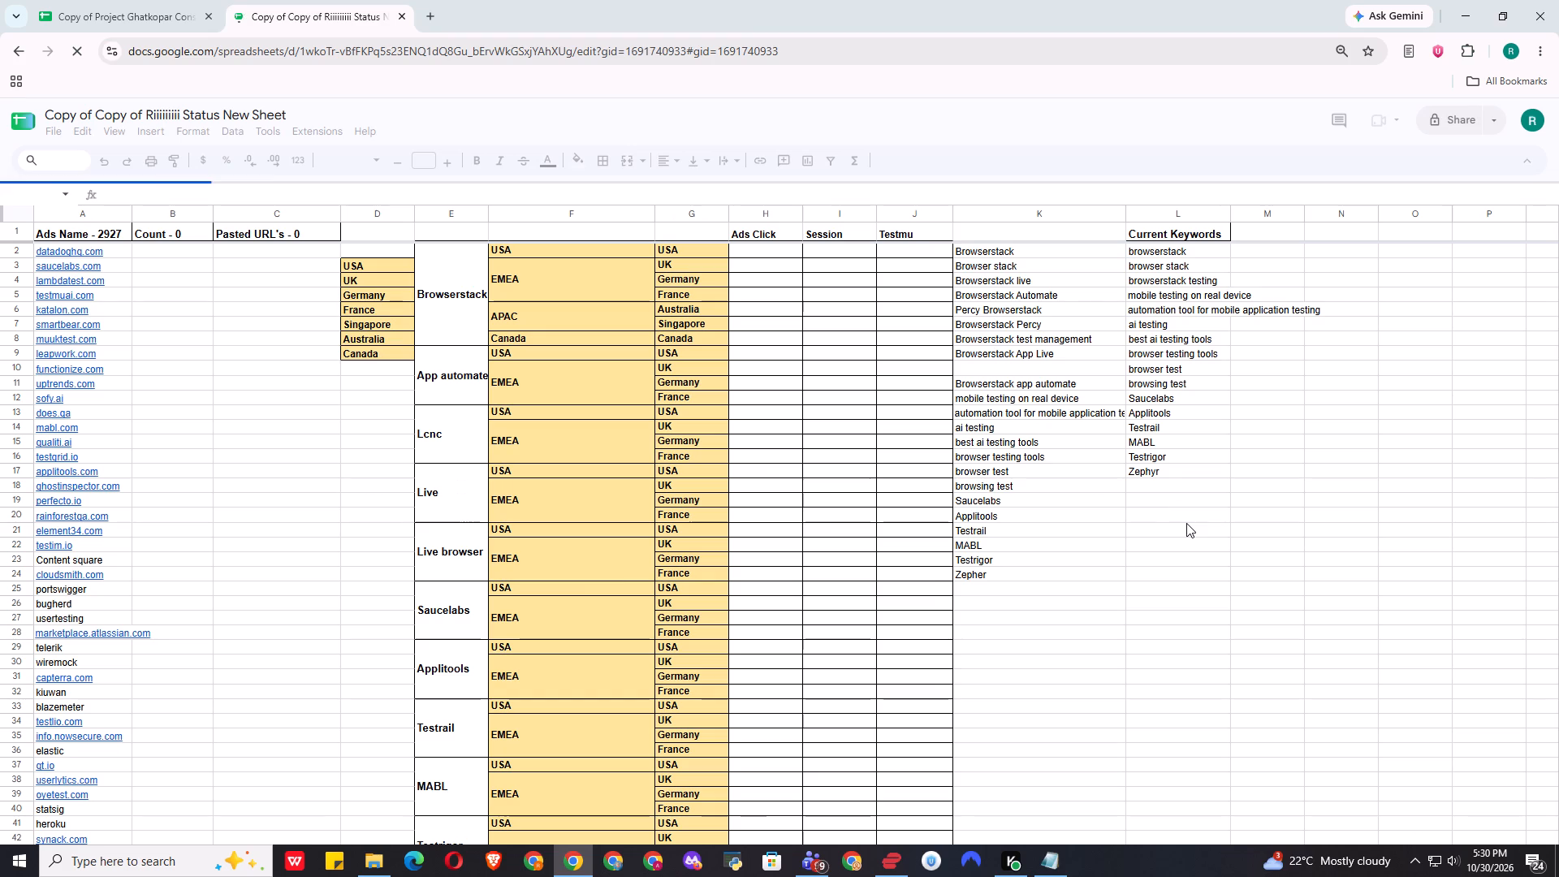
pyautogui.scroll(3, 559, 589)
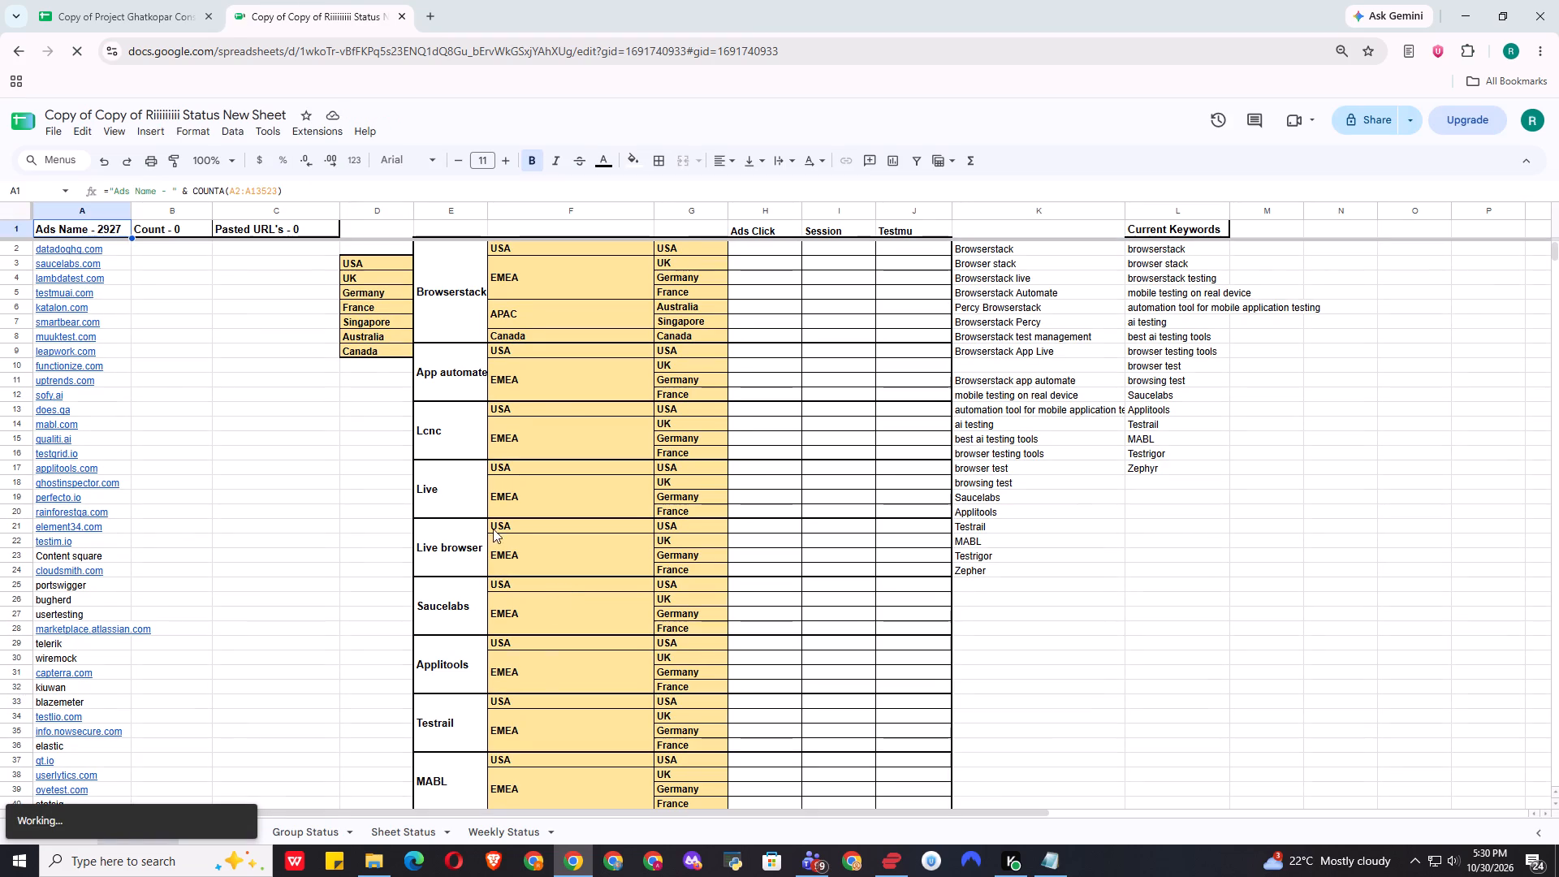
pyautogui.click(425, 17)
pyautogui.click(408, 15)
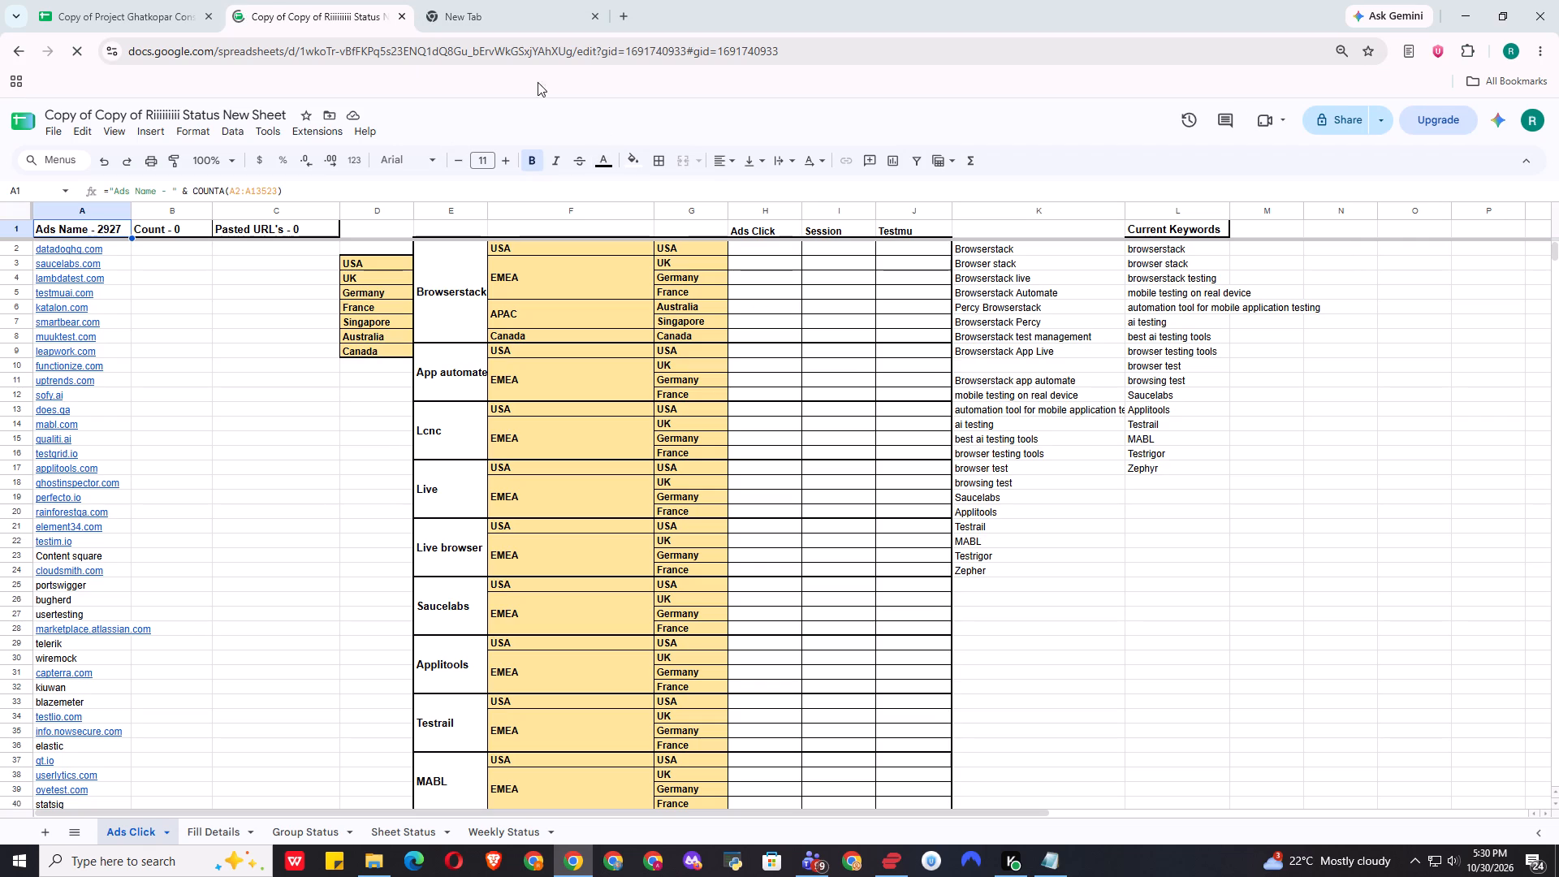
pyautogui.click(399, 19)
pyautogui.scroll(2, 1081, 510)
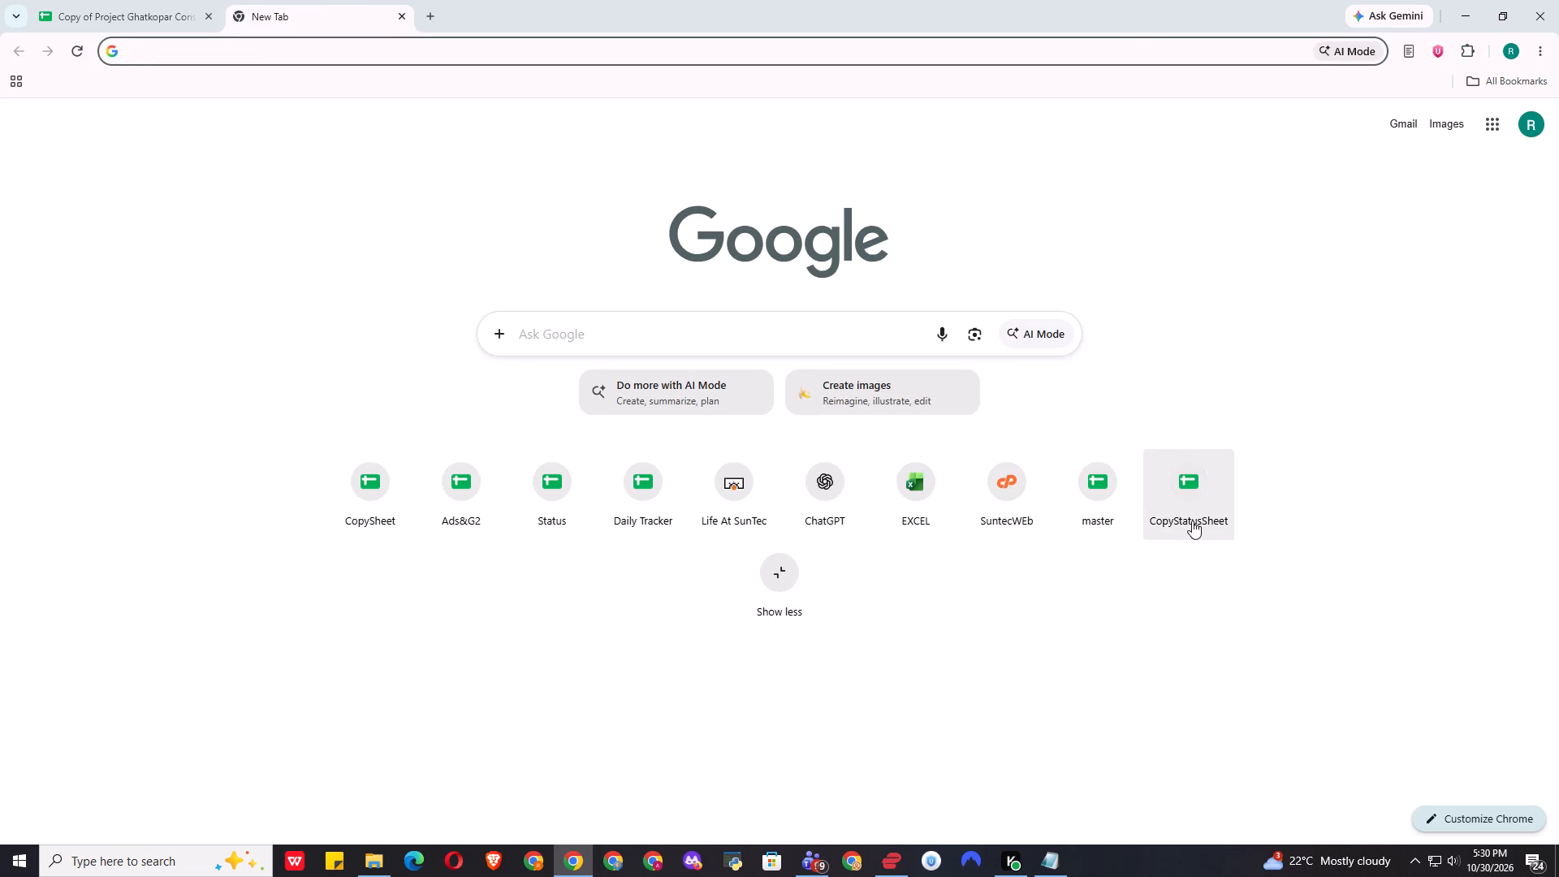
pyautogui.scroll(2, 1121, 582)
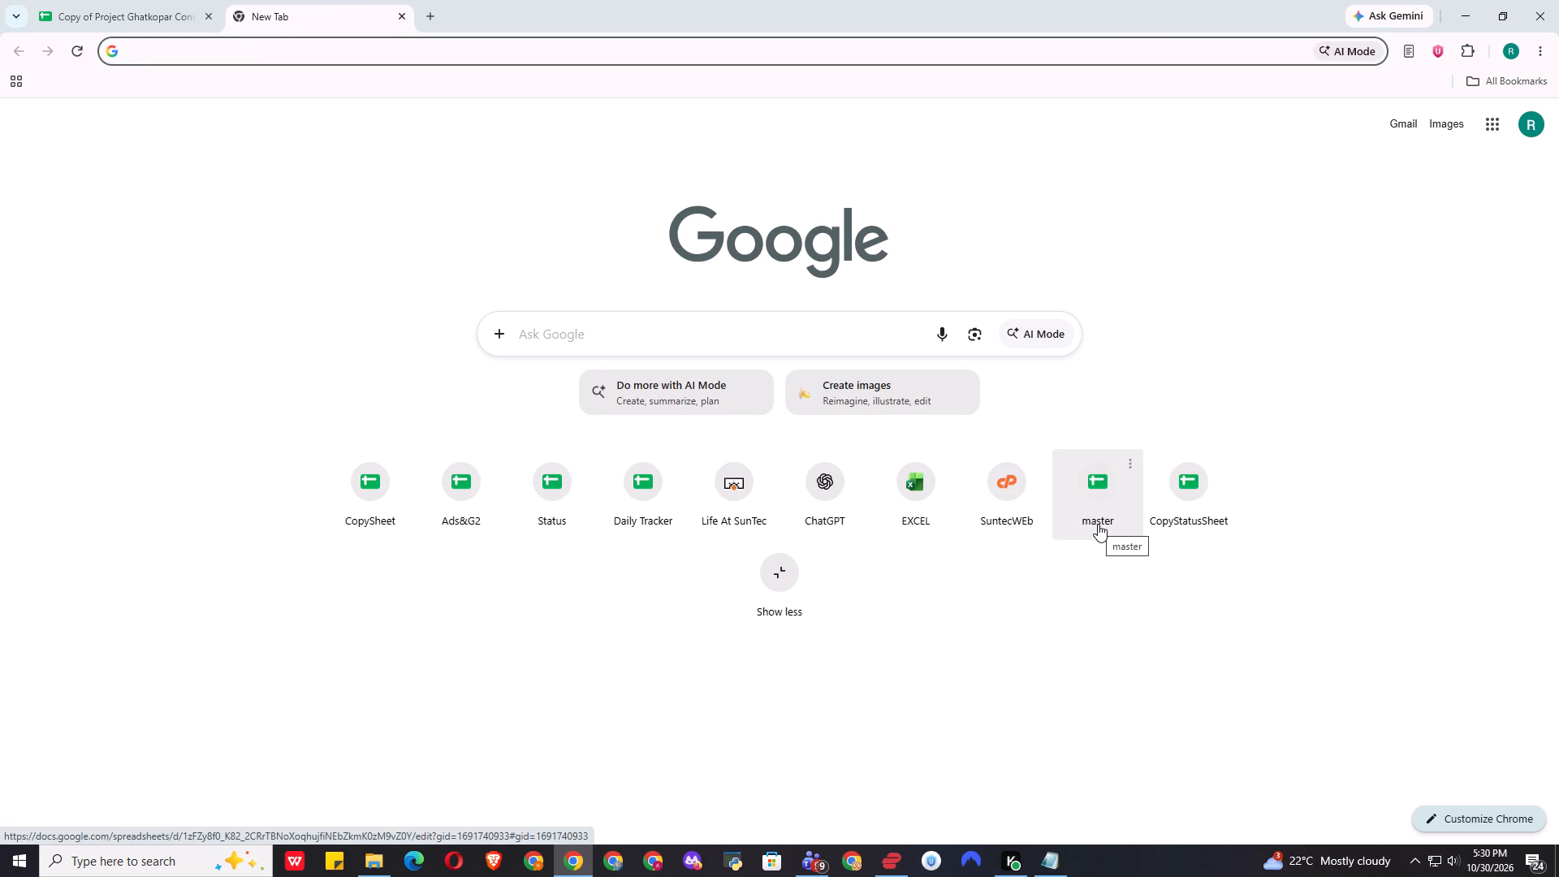
# Open the master sheet and enter the Browserstack counts: 4 for USA, 12 for EMEA, 6 for APAC and 1 for OTHERS.
pyautogui.click(1098, 524)
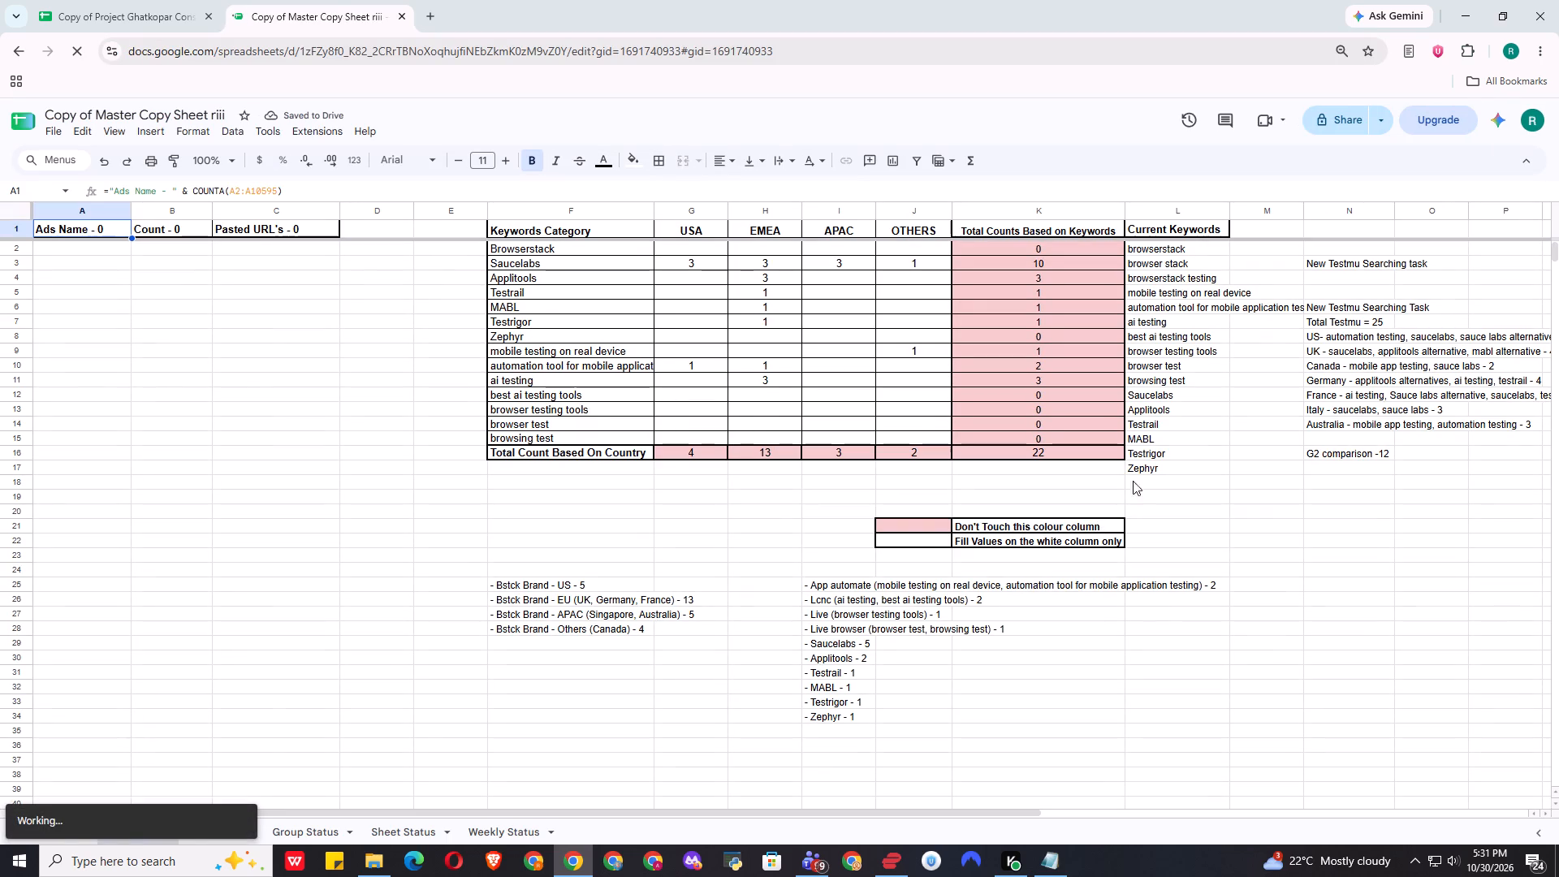
pyautogui.scroll(2, 705, 534)
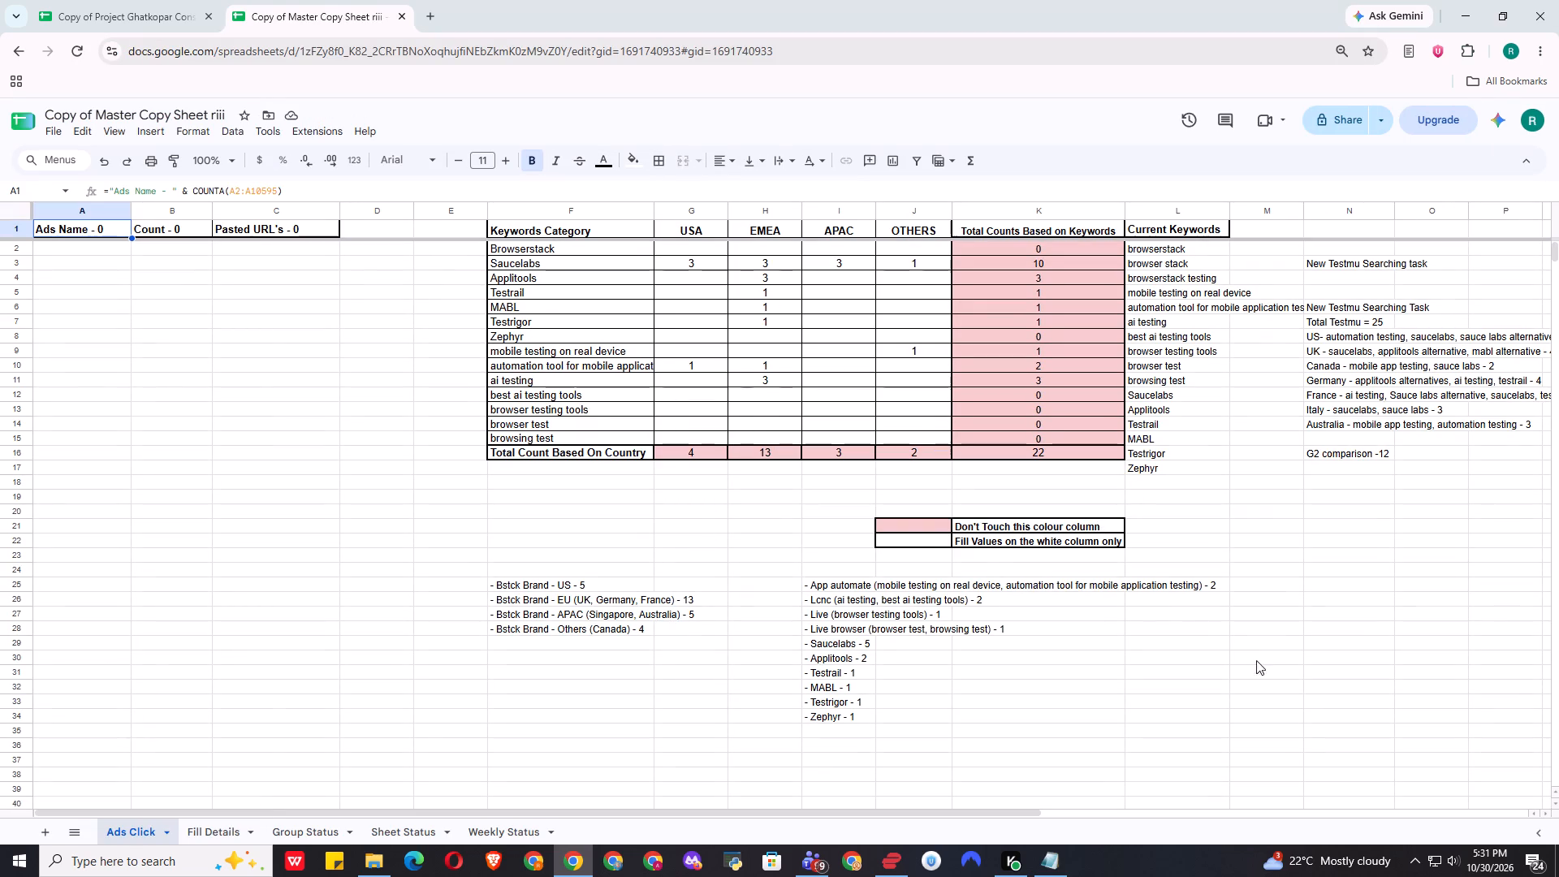
pyautogui.click(593, 582)
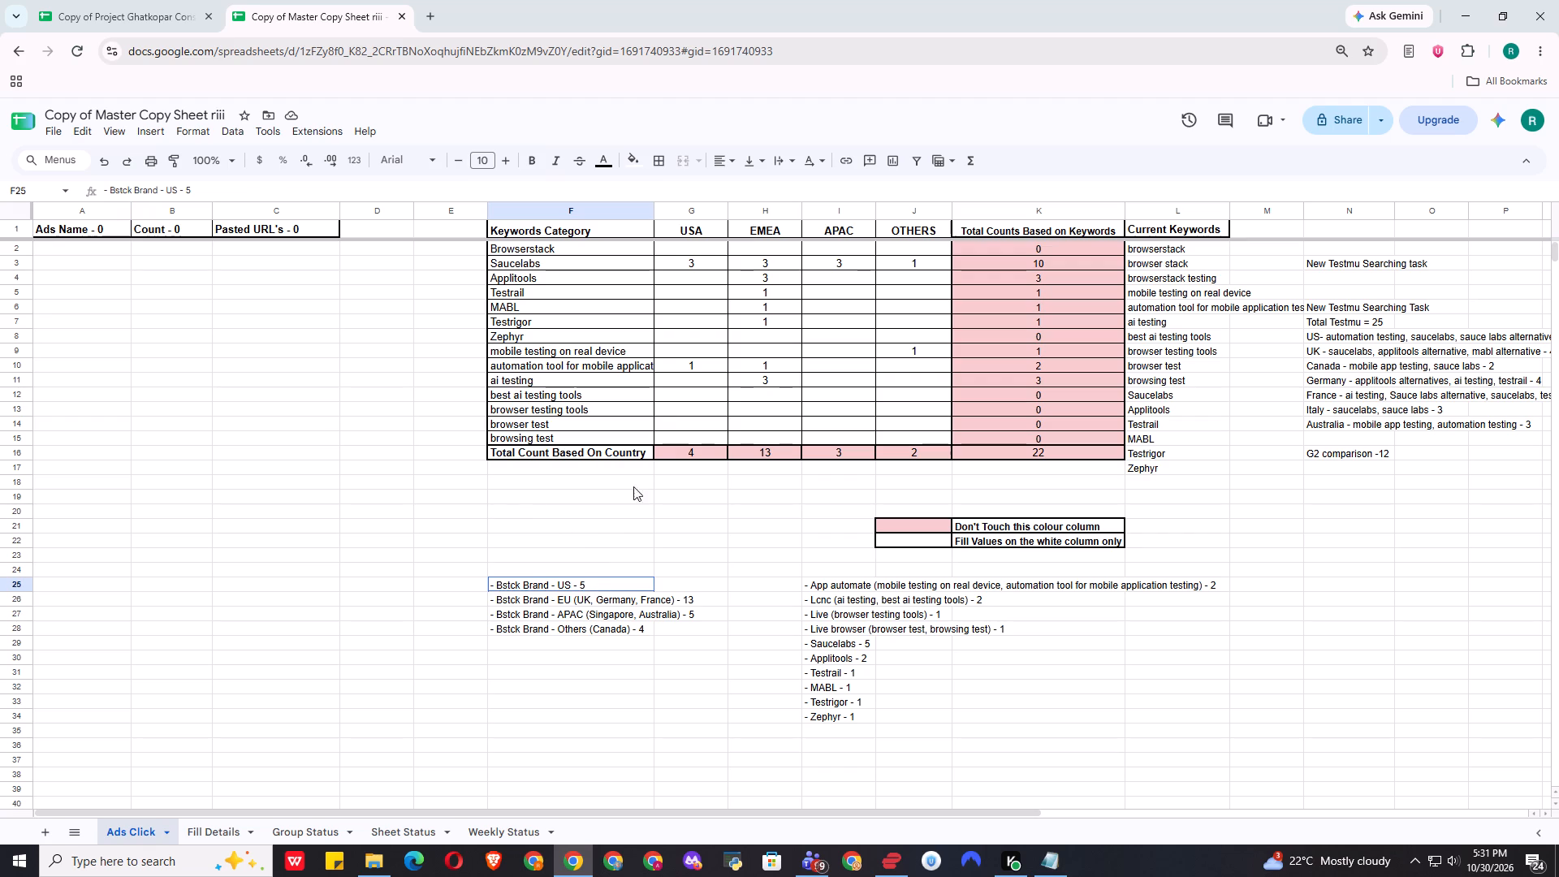
pyautogui.click(722, 250)
pyautogui.press('4')
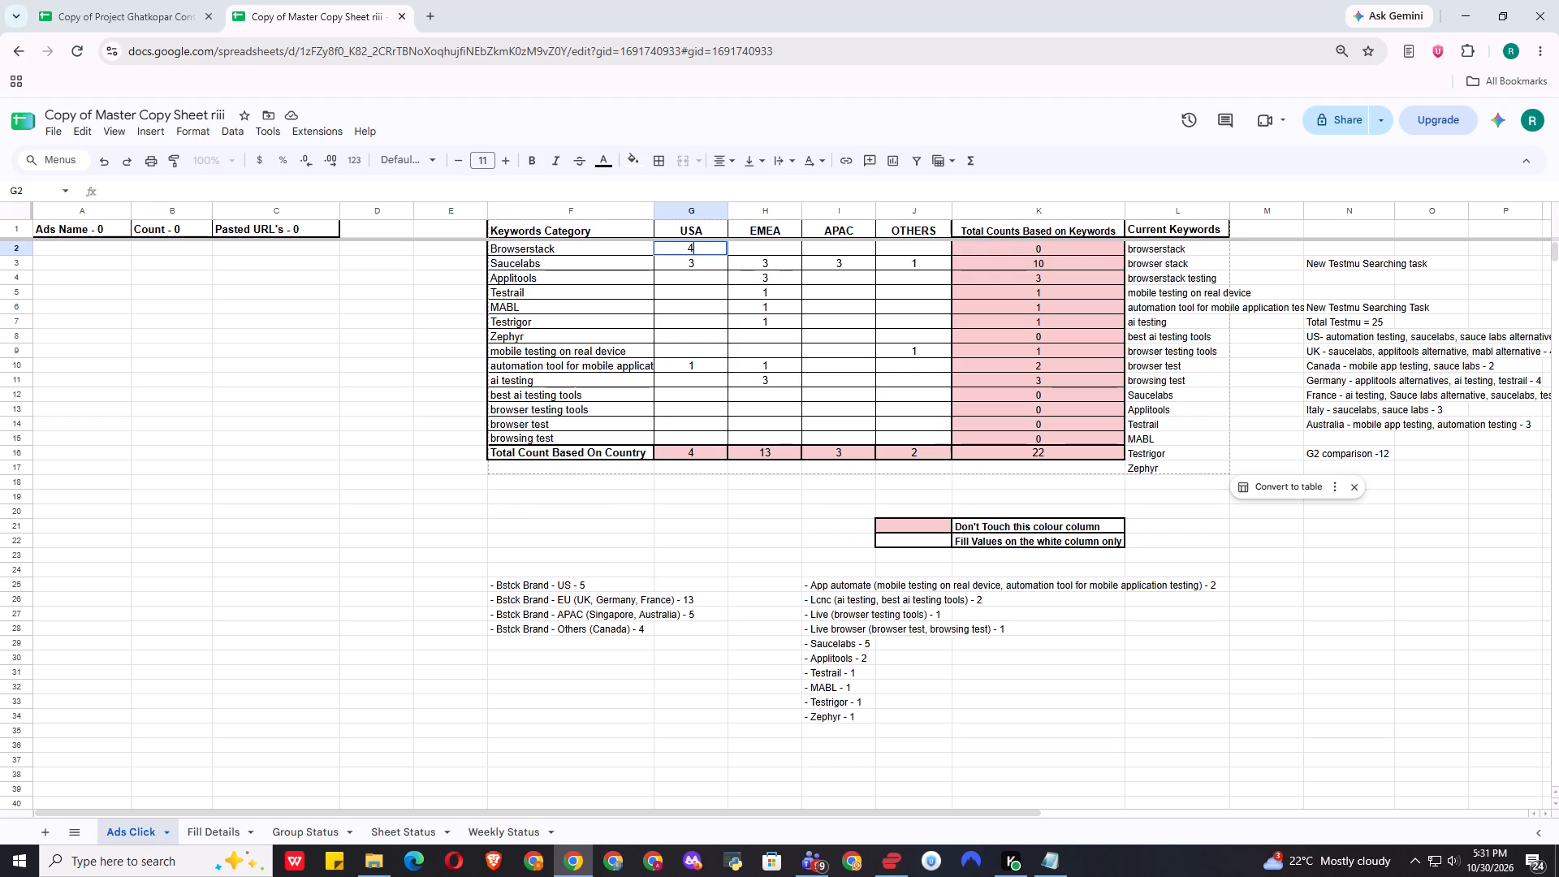
pyautogui.click(783, 250)
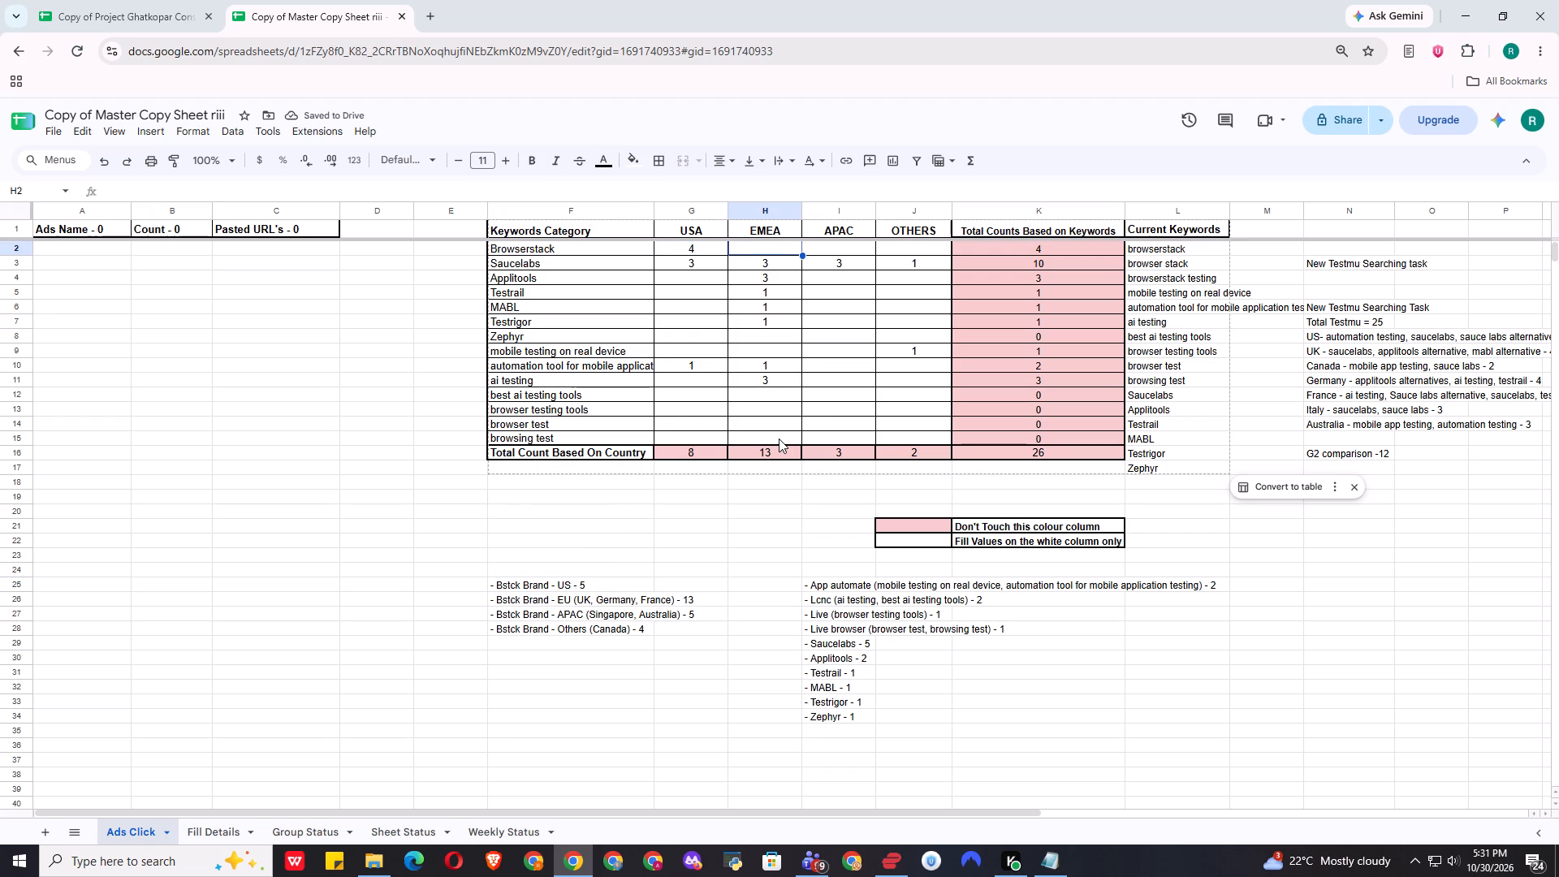
pyautogui.write('12')
pyautogui.click(856, 415)
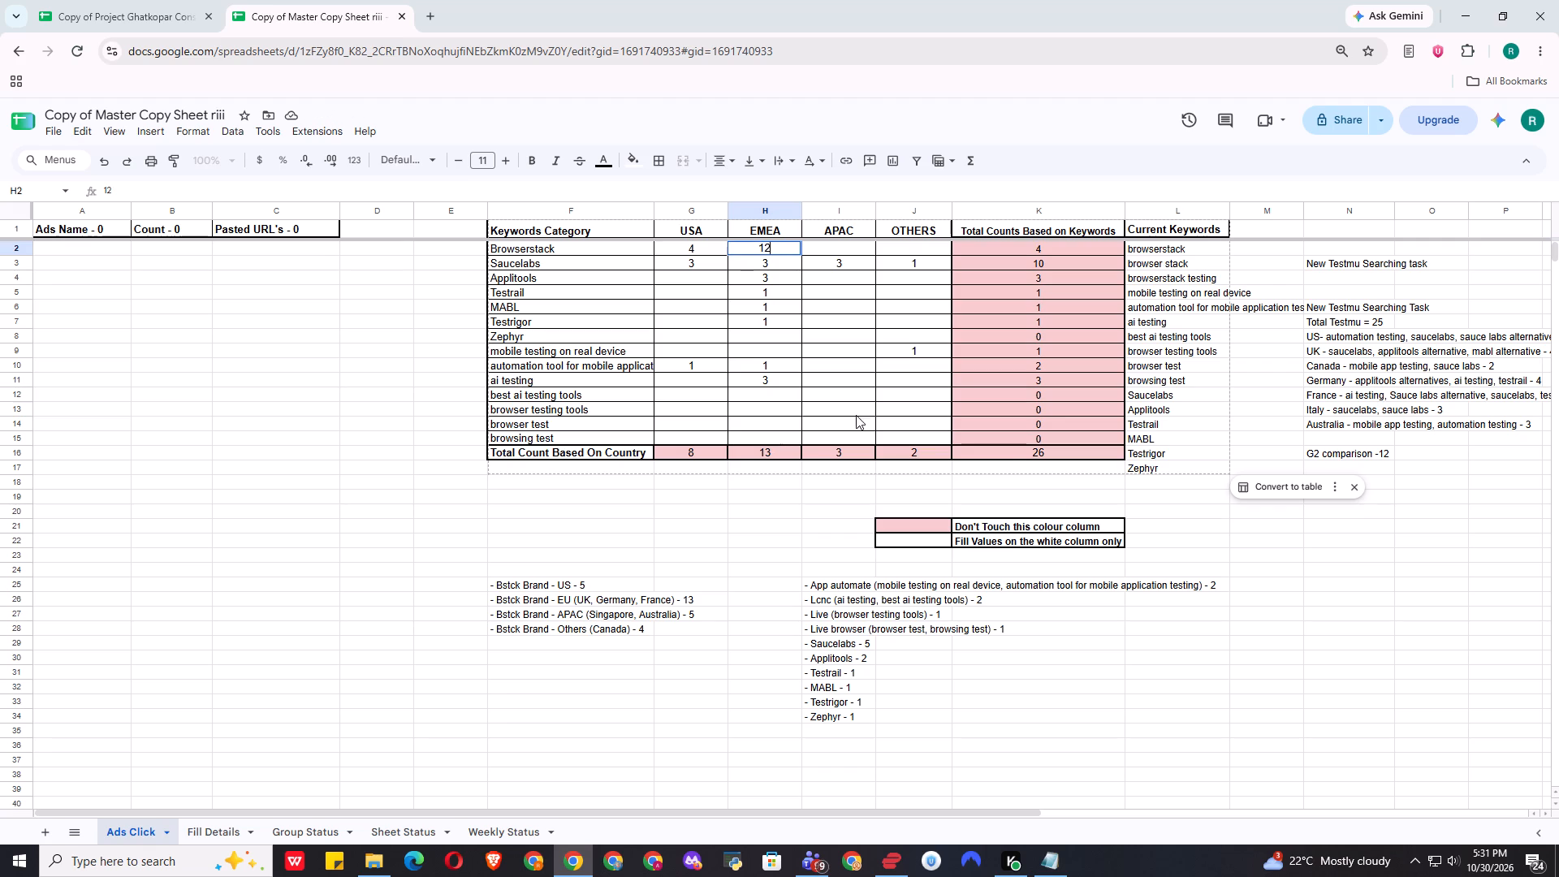
pyautogui.click(849, 248)
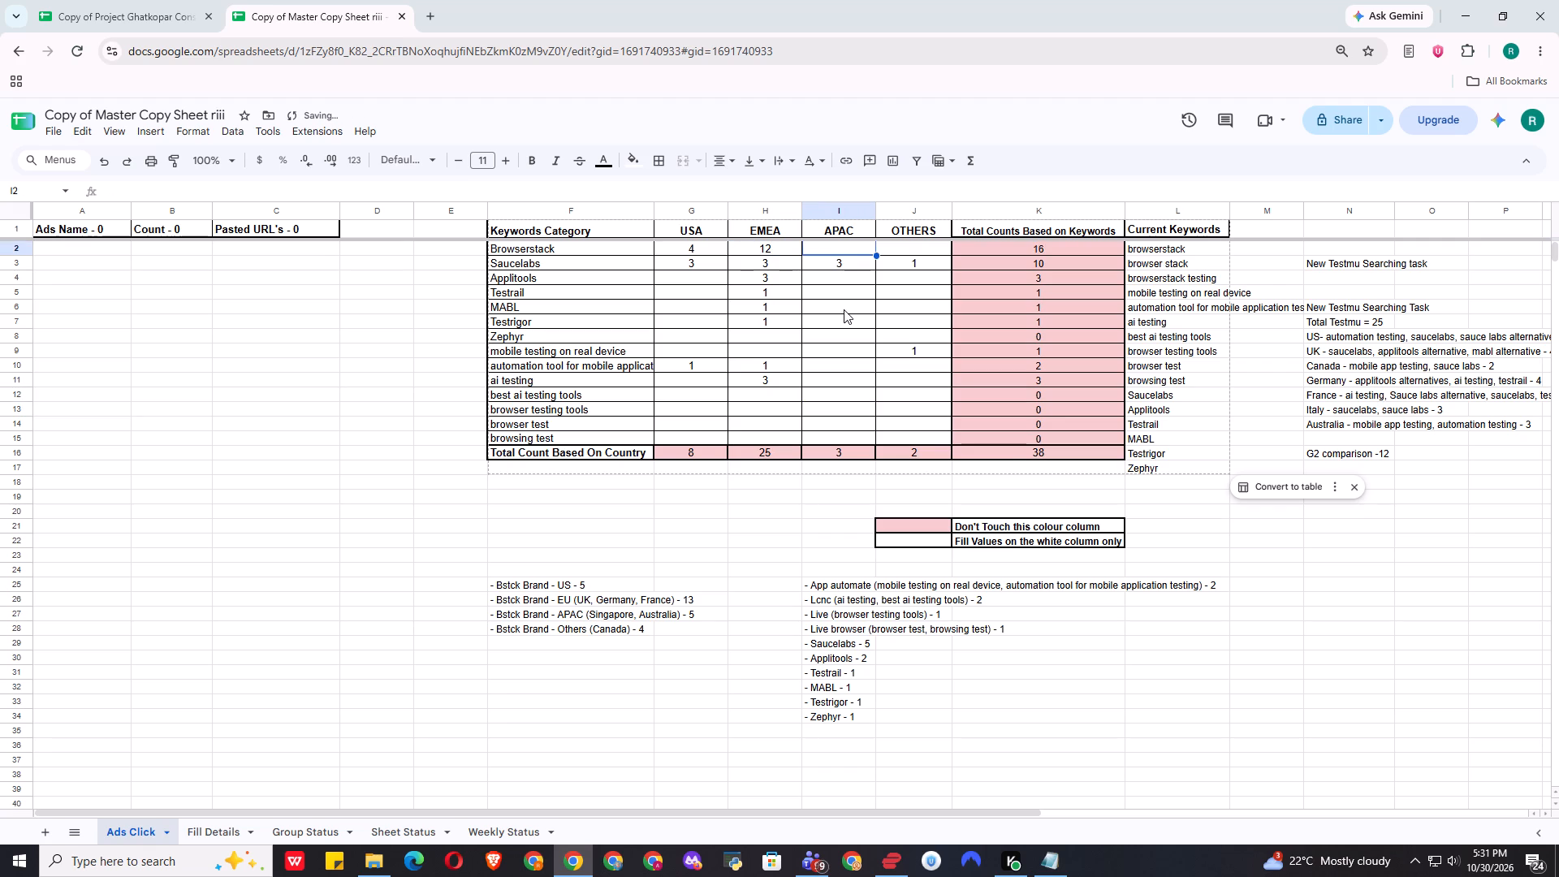
pyautogui.press('6')
pyautogui.click(844, 309)
pyautogui.click(907, 256)
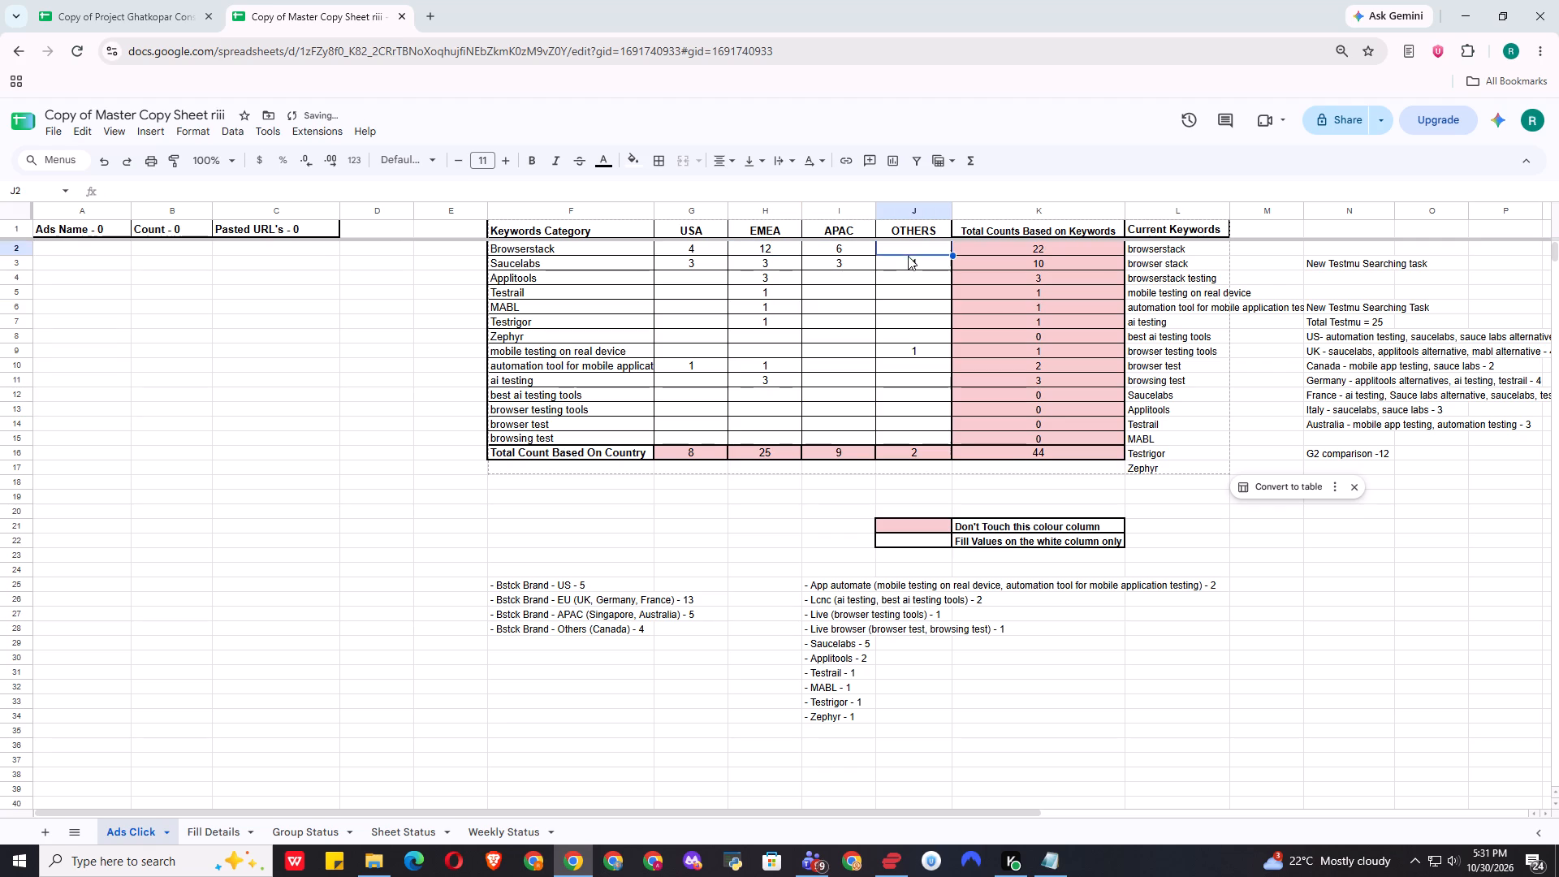
pyautogui.press('1')
pyautogui.click(909, 301)
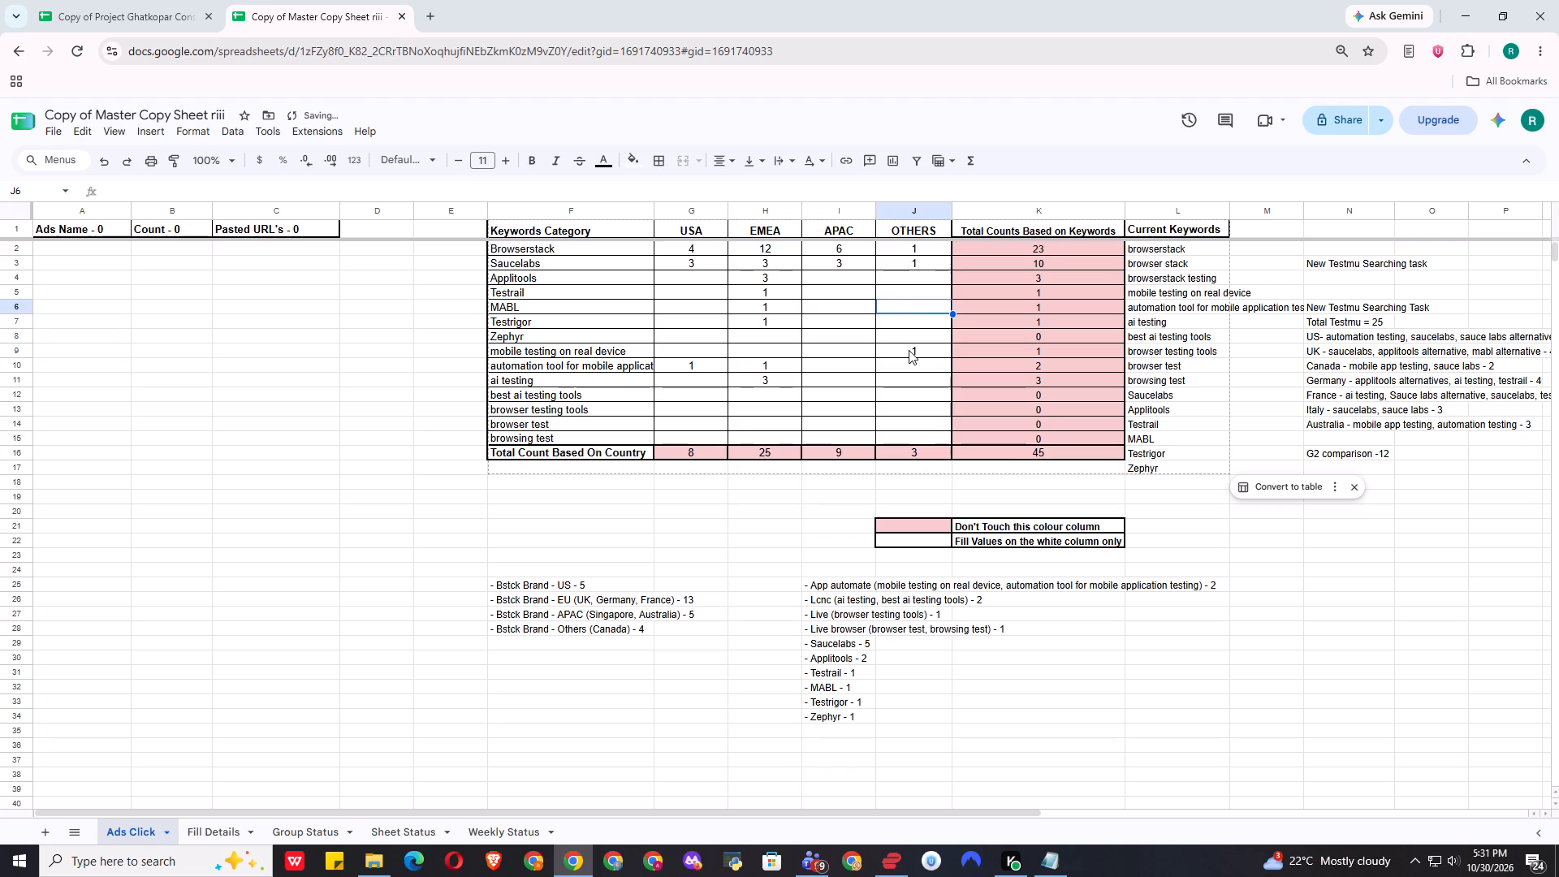
# Change the Browserstack counts to 3 for USA and 2 for OTHERS.
pyautogui.click(911, 245)
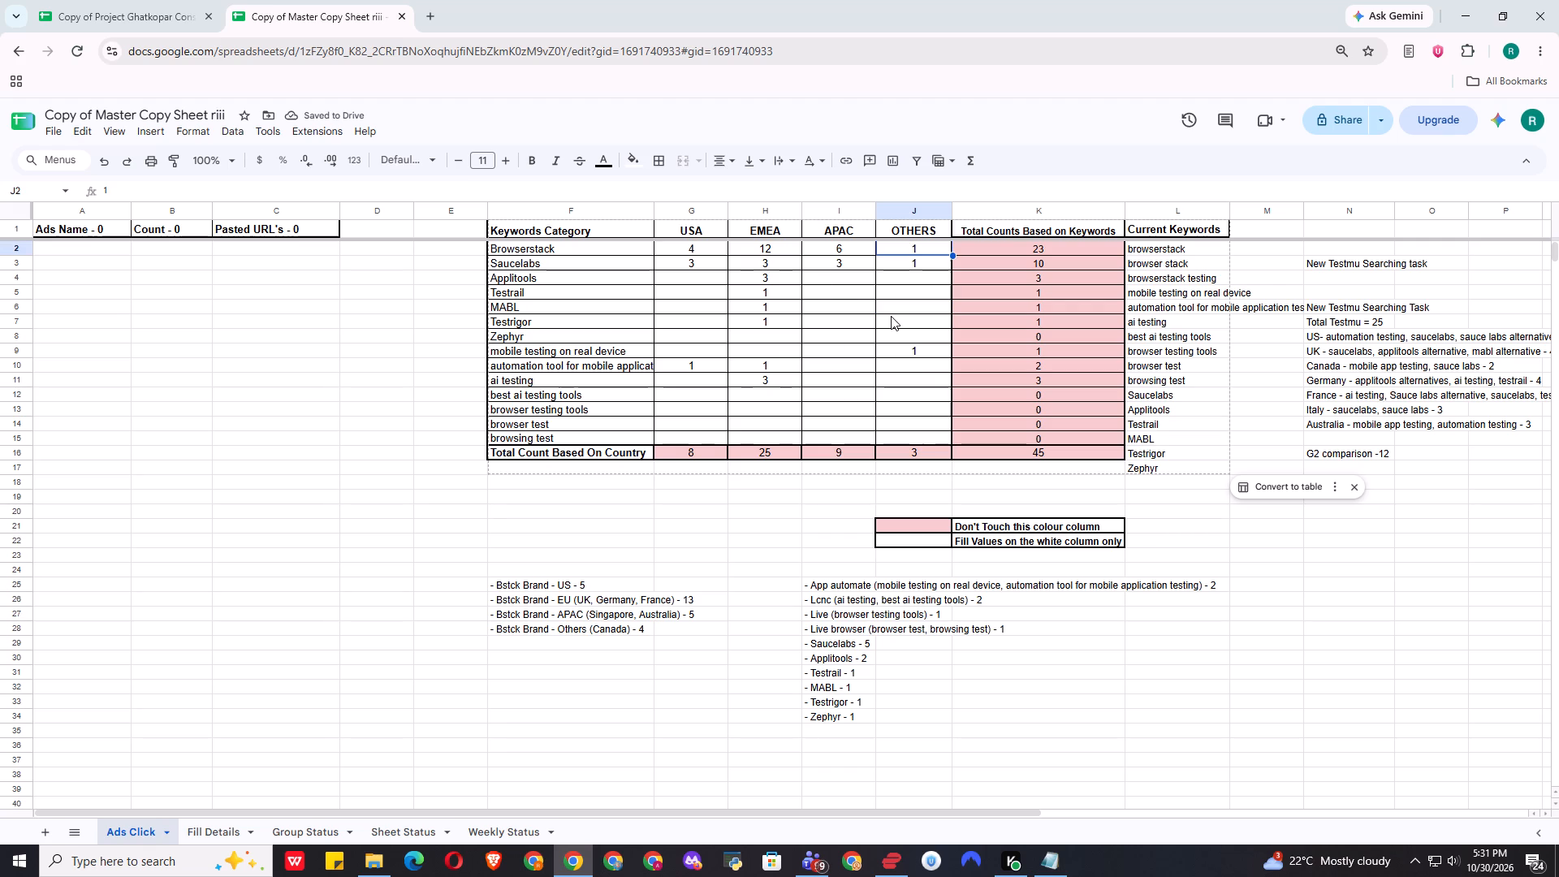
pyautogui.click(692, 251)
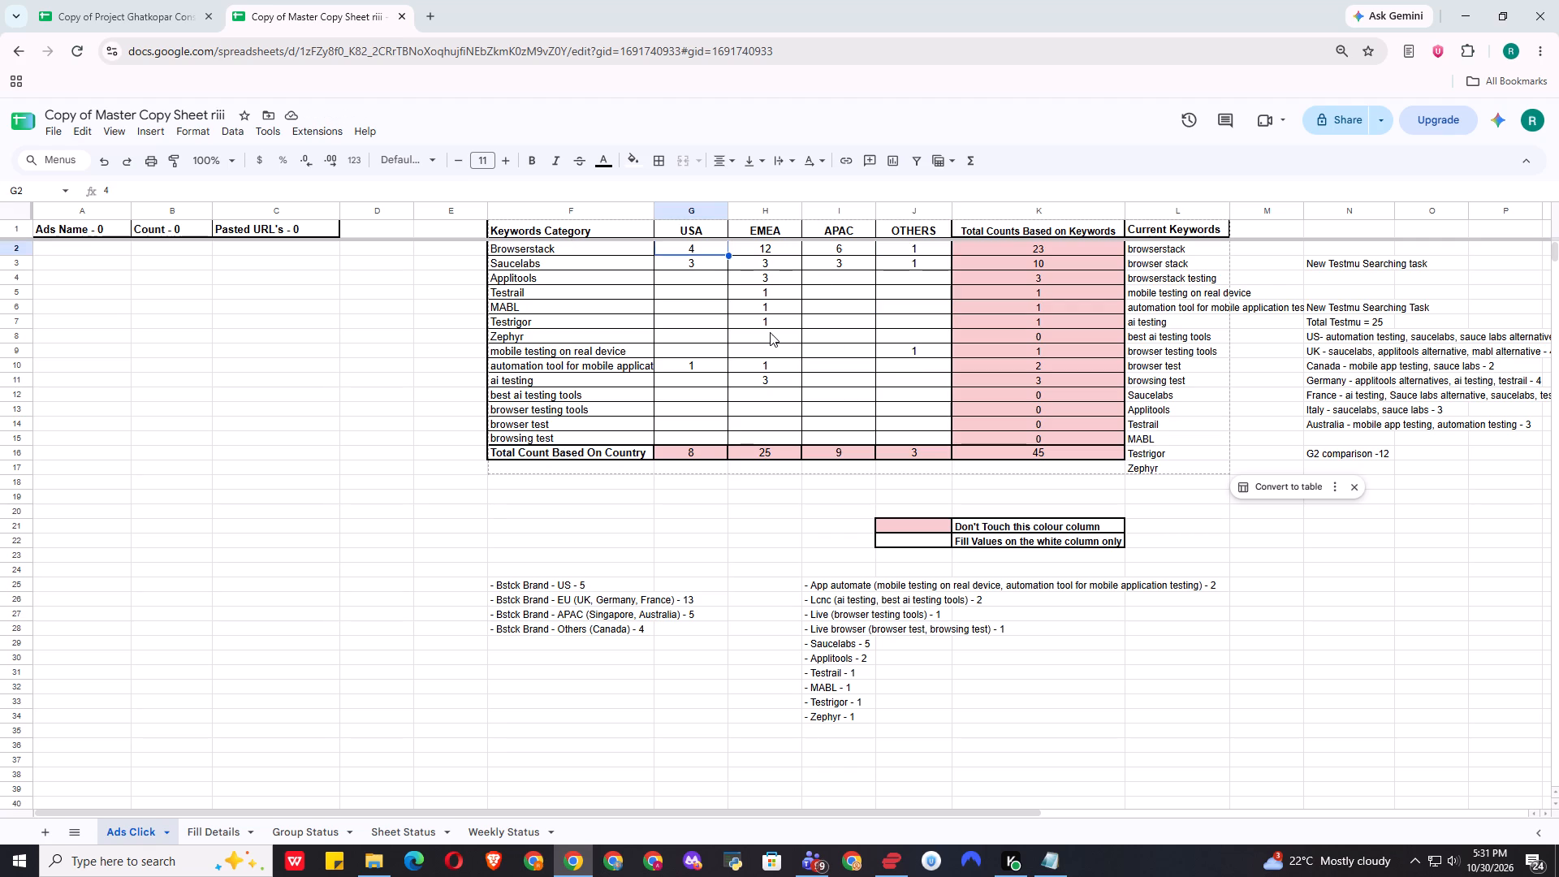
pyautogui.press('3')
pyautogui.click(782, 335)
pyautogui.click(898, 244)
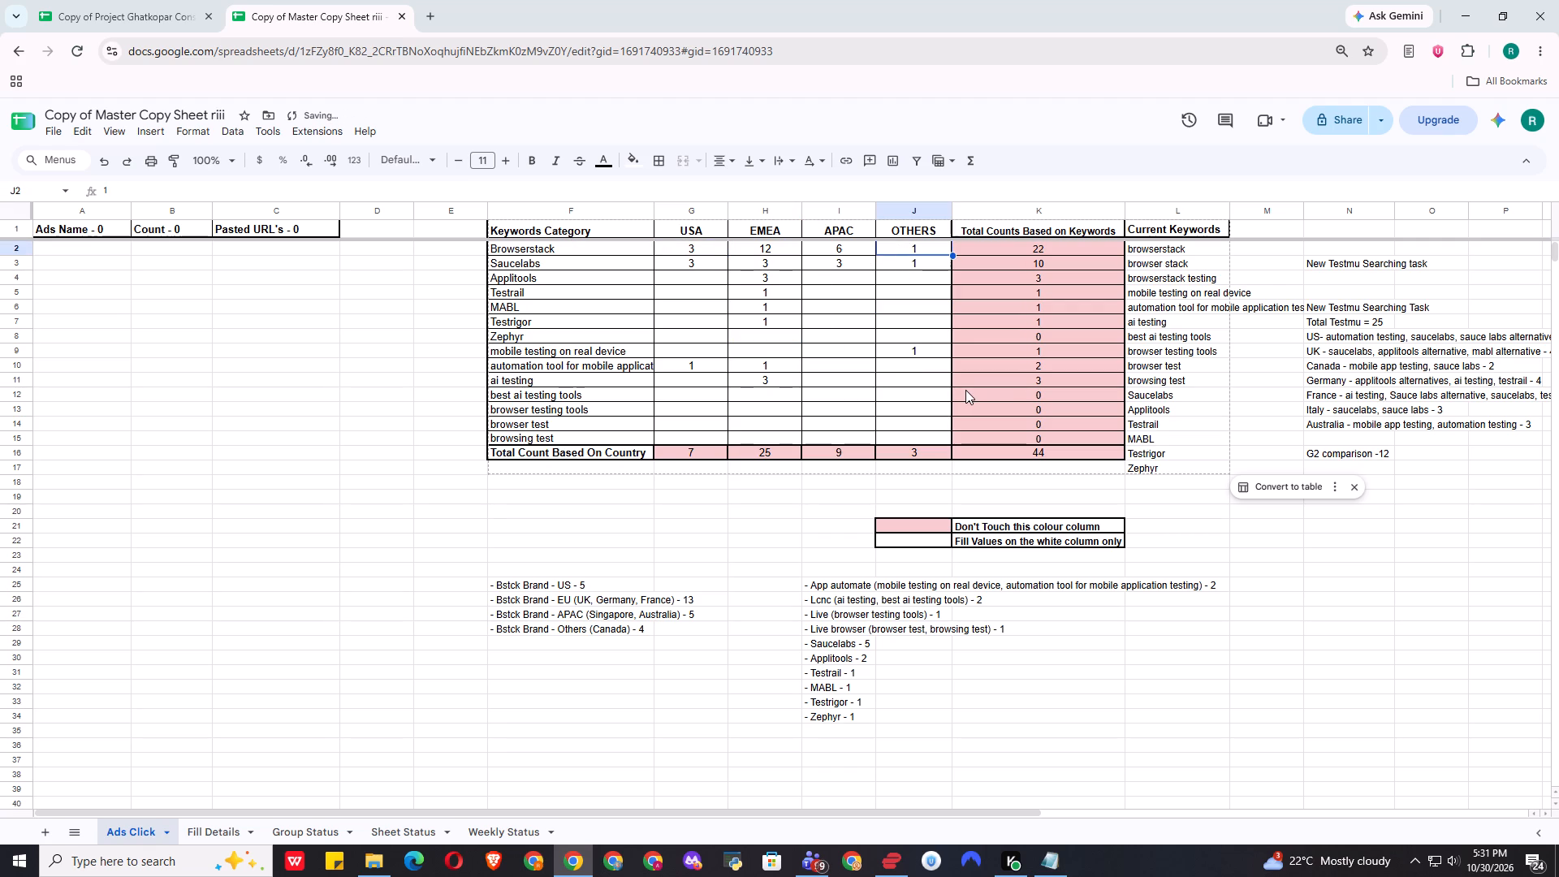
pyautogui.press('2')
pyautogui.click(897, 337)
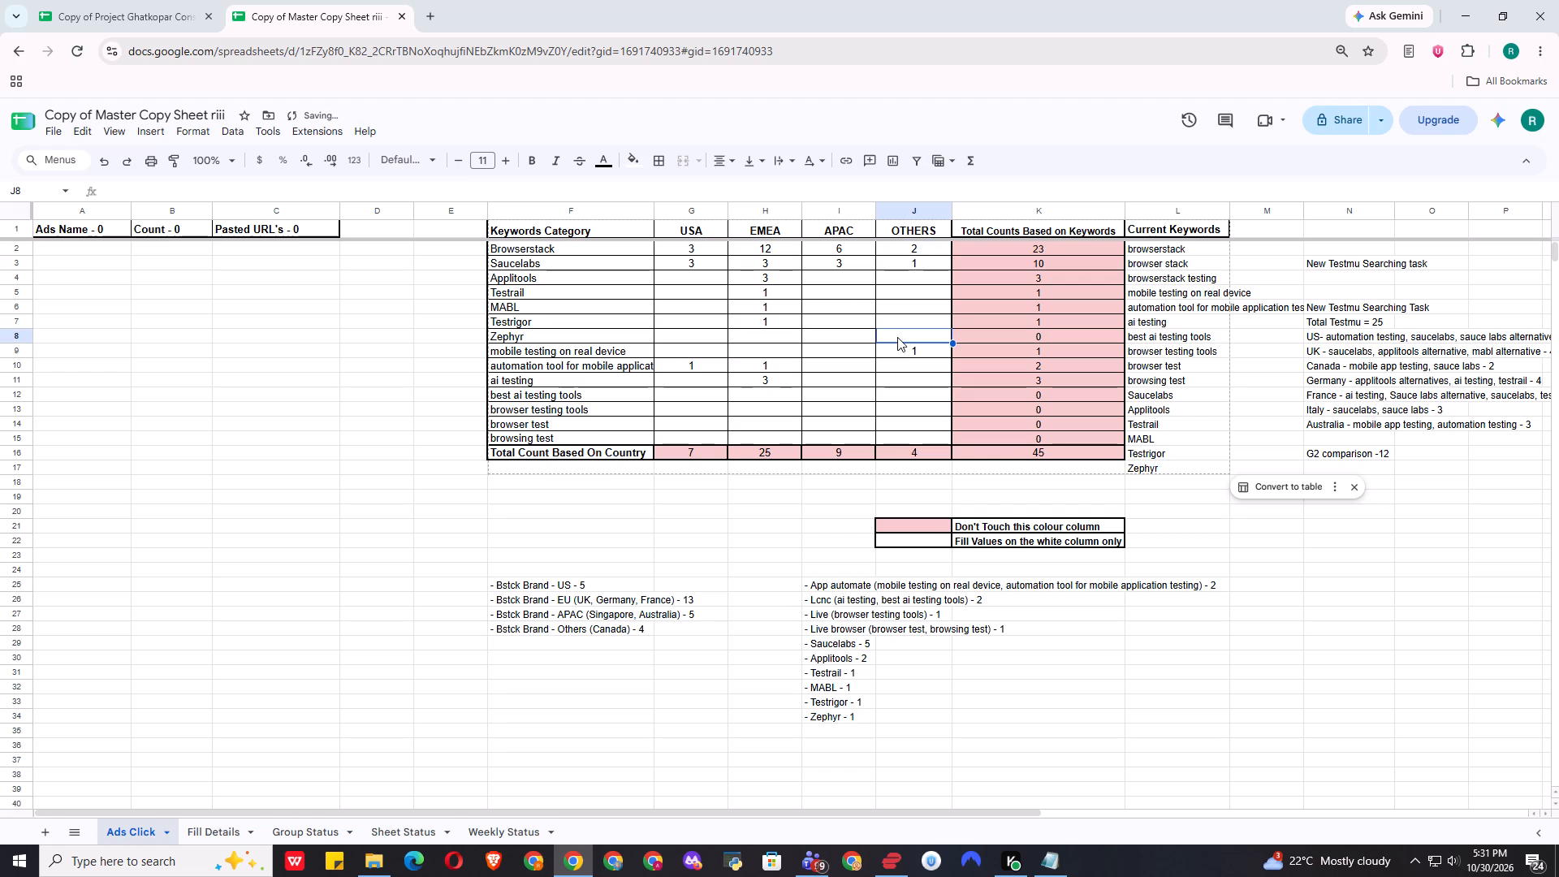
# Compare the country counts in the Click Ads US Tracker with the keyword counts in the master sheet.
pyautogui.click(679, 264)
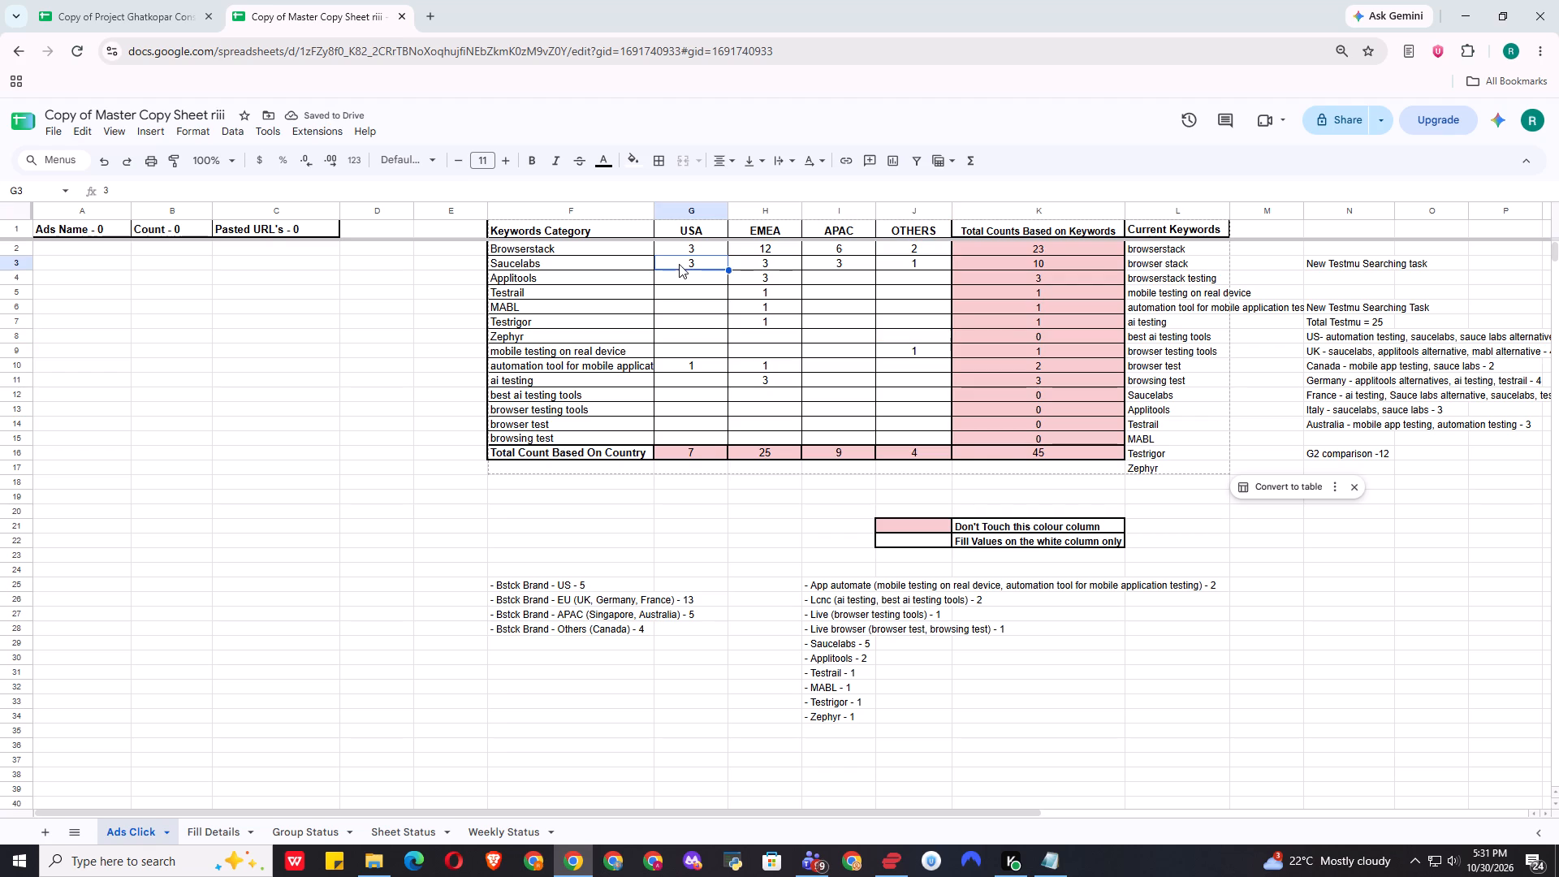
pyautogui.click(26, 0)
pyautogui.click(101, 0)
pyautogui.scroll(2, 771, 475)
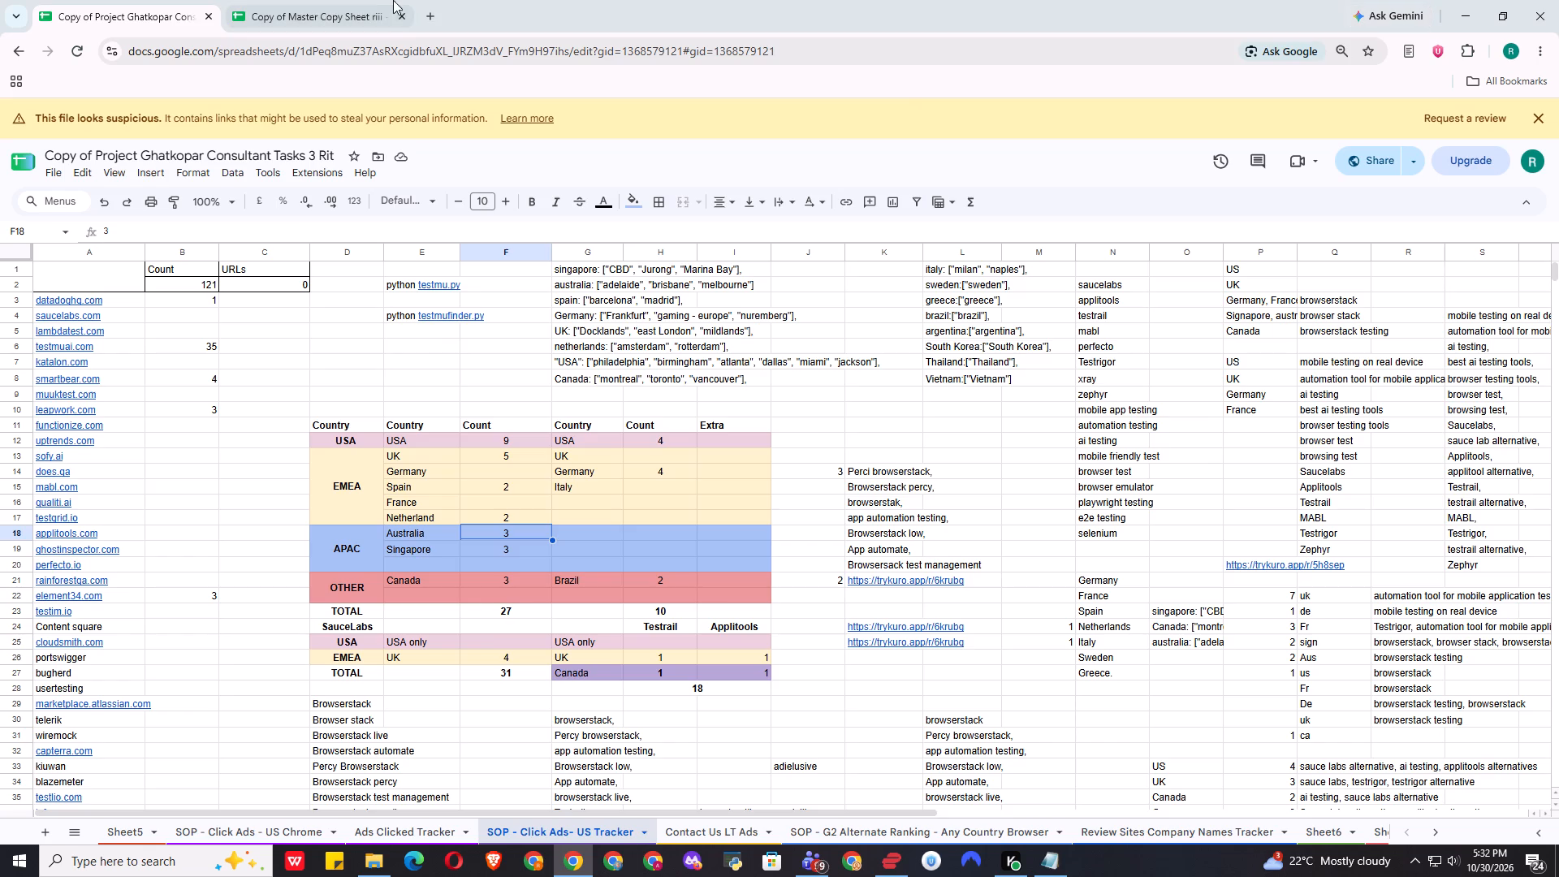
pyautogui.click(356, 0)
pyautogui.scroll(3, 520, 445)
pyautogui.click(629, 587)
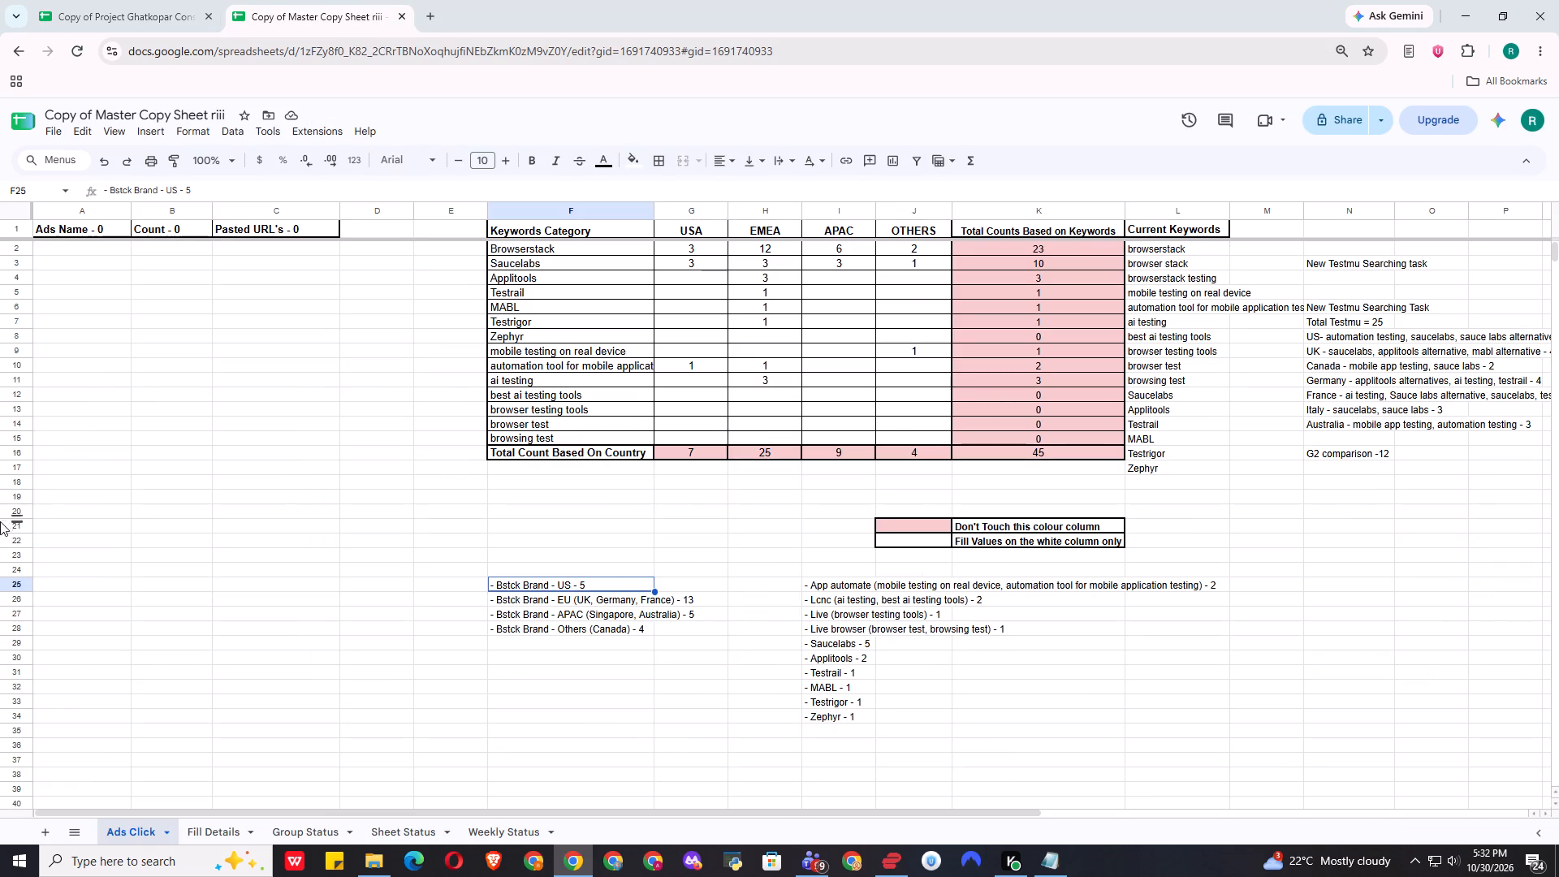
pyautogui.click(91, 18)
pyautogui.scroll(2, 377, 415)
pyautogui.click(314, 0)
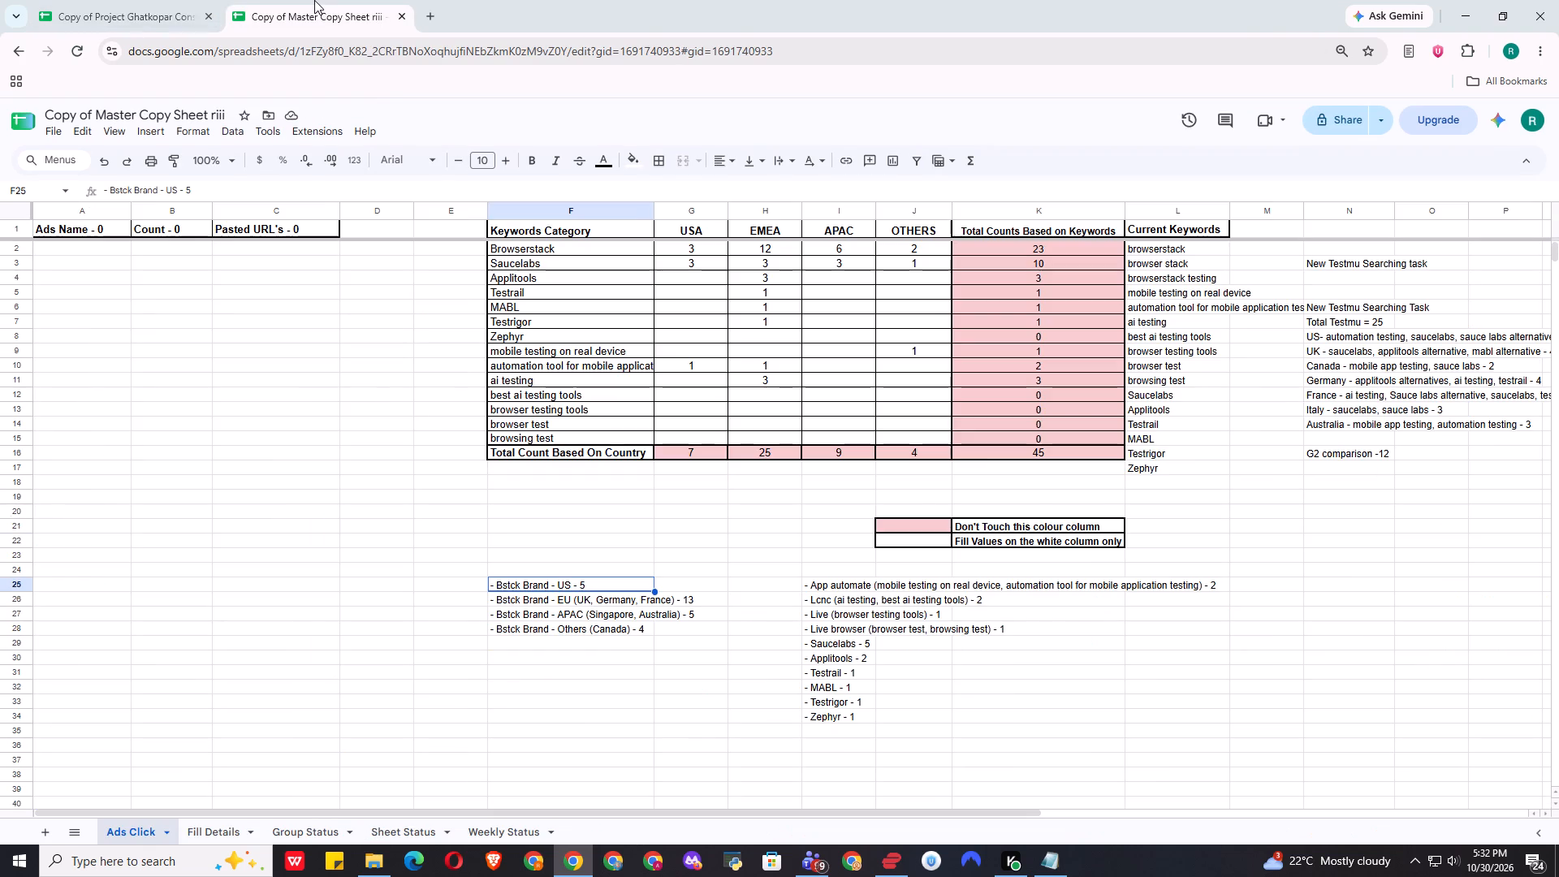
pyautogui.click(701, 270)
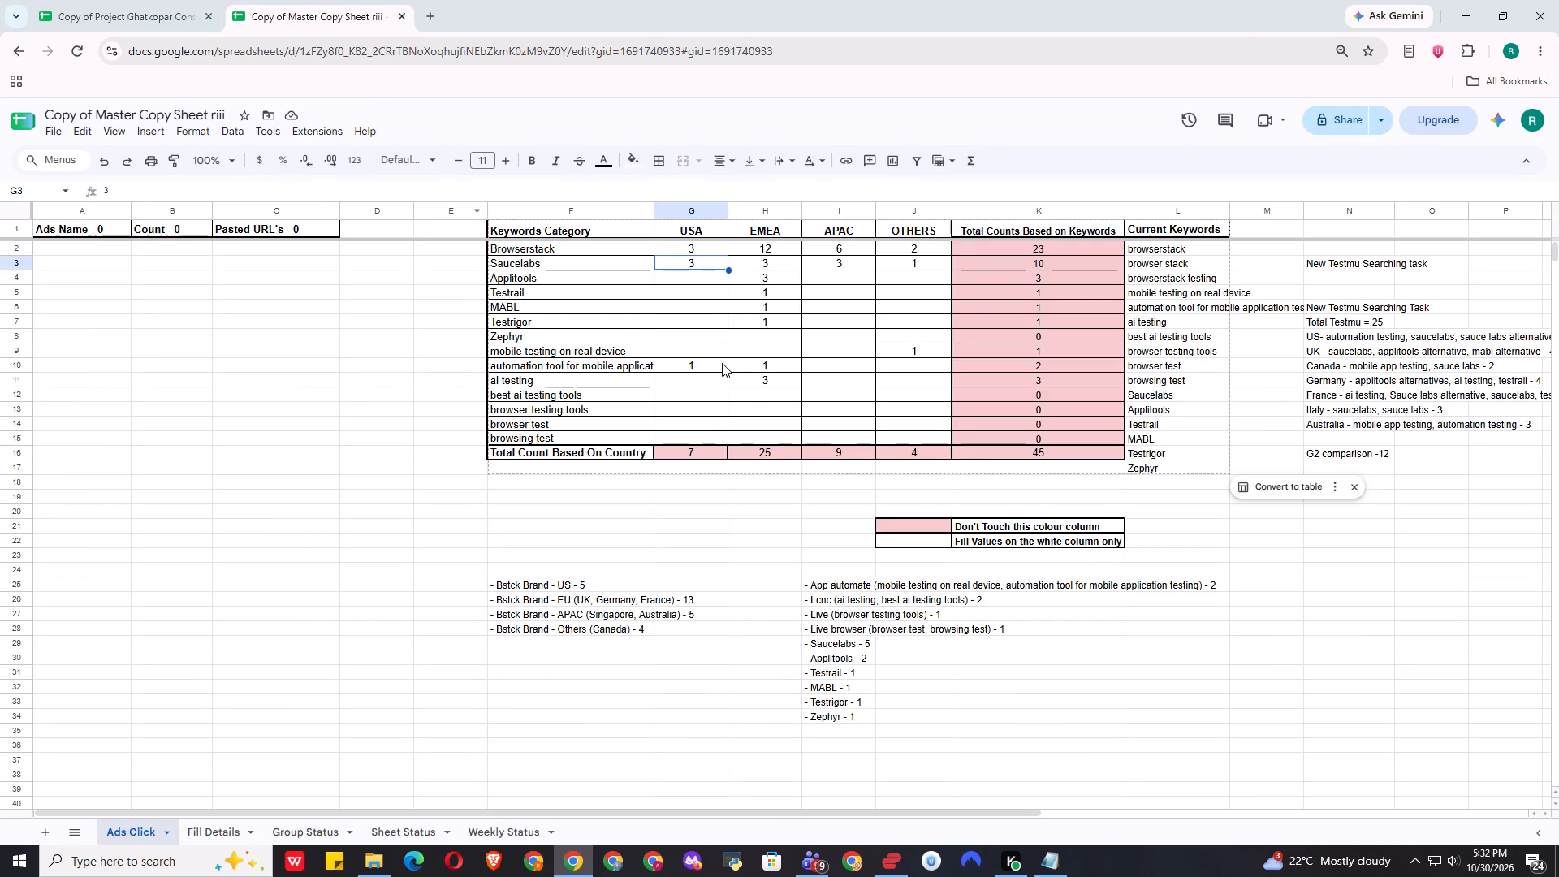
pyautogui.click(722, 363)
# Clear the Saucelabs counts for USA, EMEA, APAC and OTHERS in the master sheet.
pyautogui.click(677, 268)
pyautogui.press('BackSpace')
pyautogui.click(768, 267)
pyautogui.press('BackSpace')
pyautogui.click(841, 266)
pyautogui.press('BackSpace')
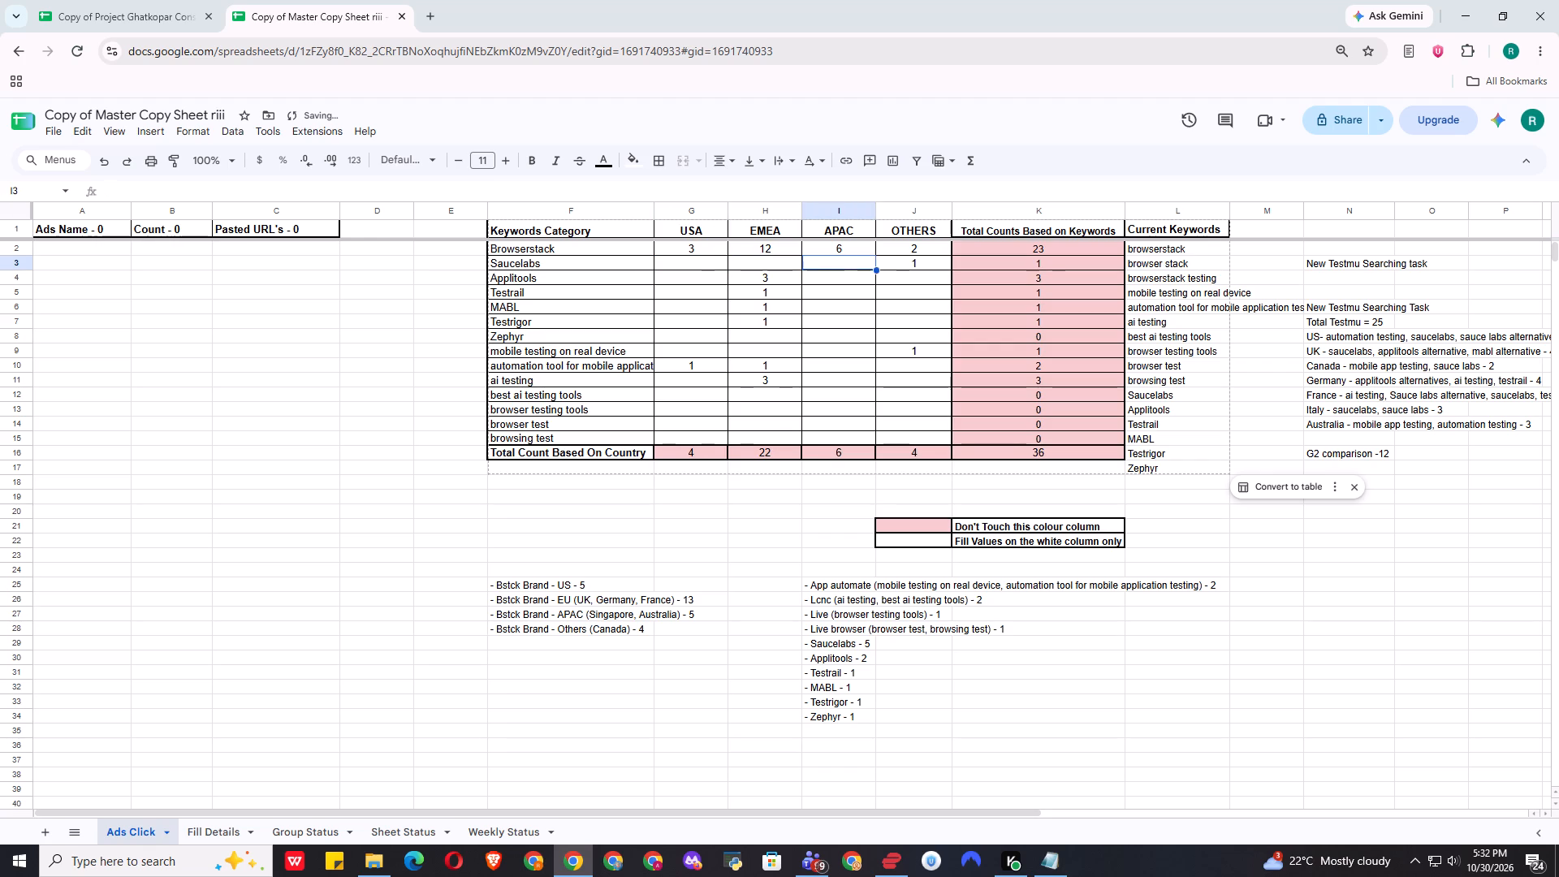
pyautogui.click(905, 257)
pyautogui.press('BackSpace')
# Clear the counts in the Applitools through Testrigor, mobile testing on real device, automation tool and ai testing rows.
pyautogui.moveTo(774, 279); pyautogui.dragTo(784, 322)
pyautogui.press('BackSpace')
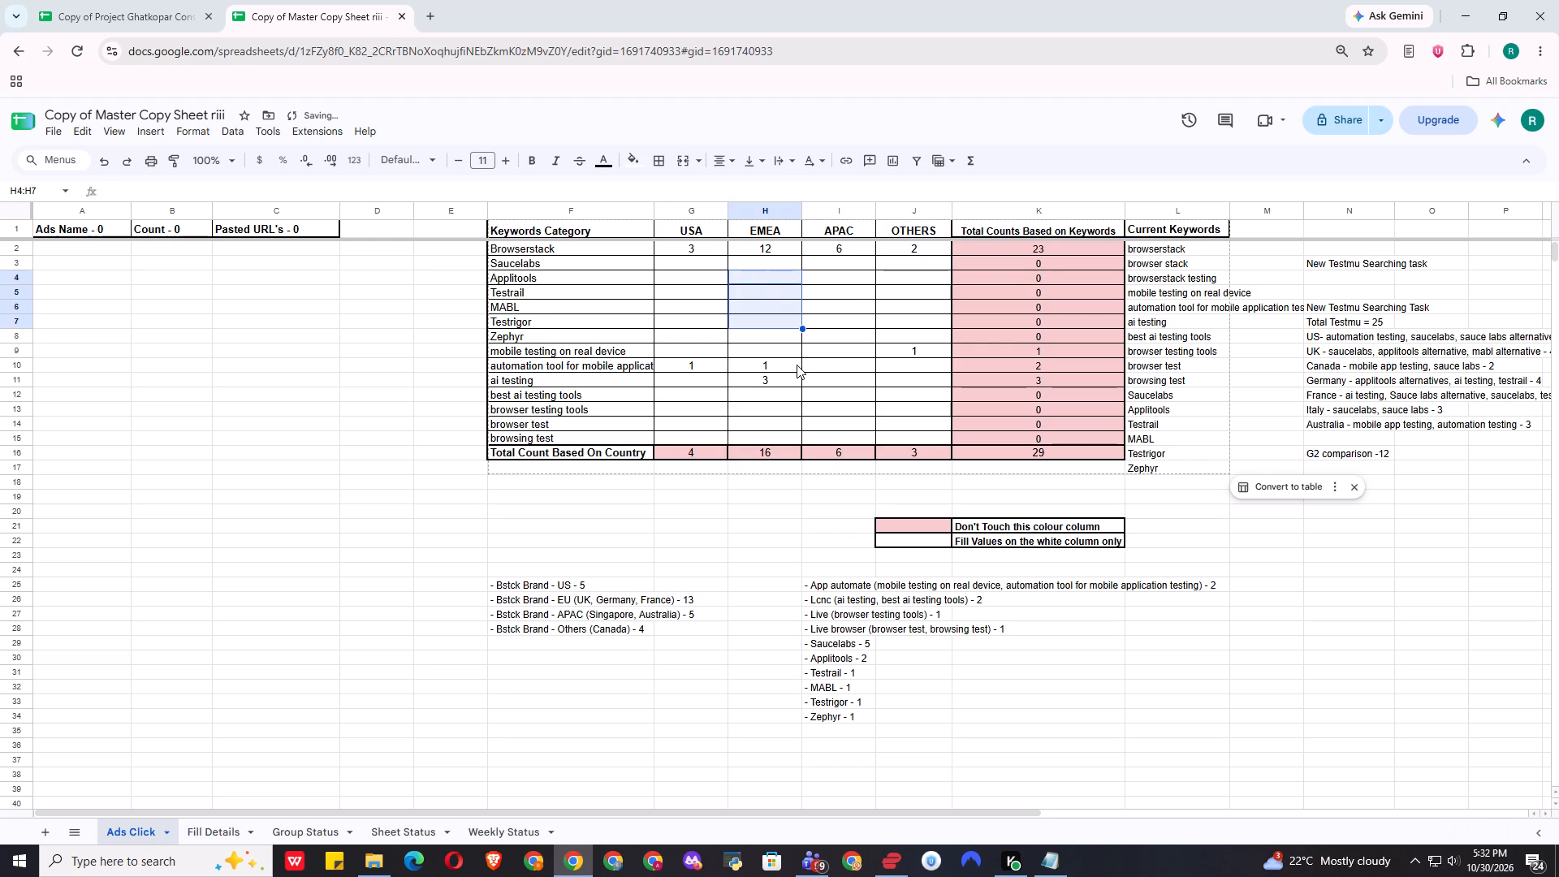
pyautogui.click(797, 365)
pyautogui.moveTo(697, 363); pyautogui.dragTo(790, 375)
pyautogui.press('BackSpace')
pyautogui.press('BackSpace')
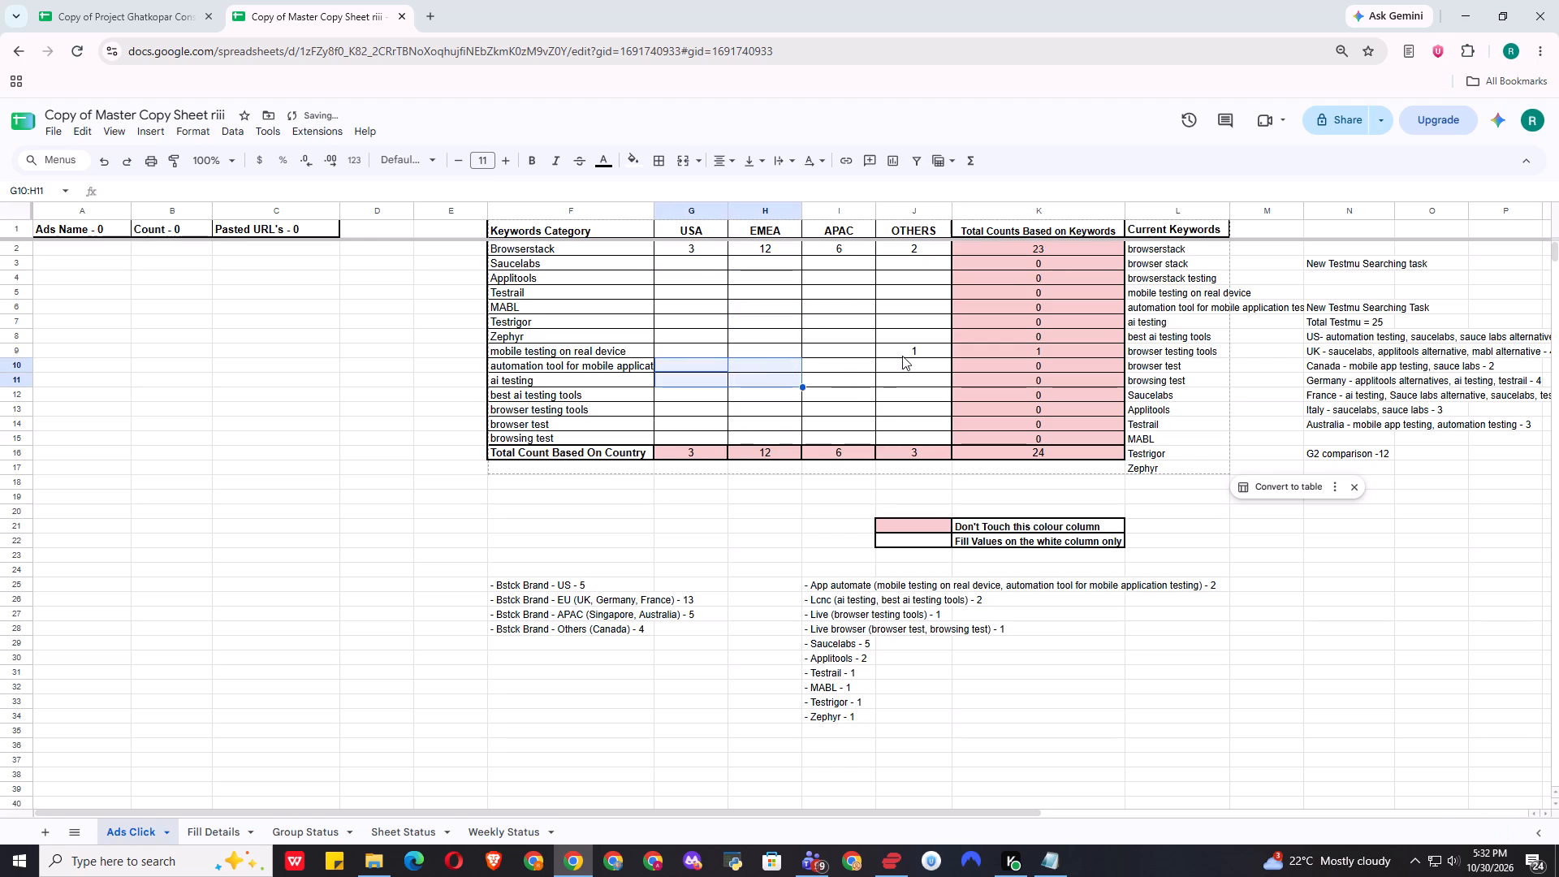
pyautogui.click(903, 355)
pyautogui.press('BackSpace')
pyautogui.click(896, 416)
# Examine the keyword click summaries, scan reports and collected ad URLs in the Click Ads US Tracker.
pyautogui.click(45, 38)
pyautogui.click(92, 0)
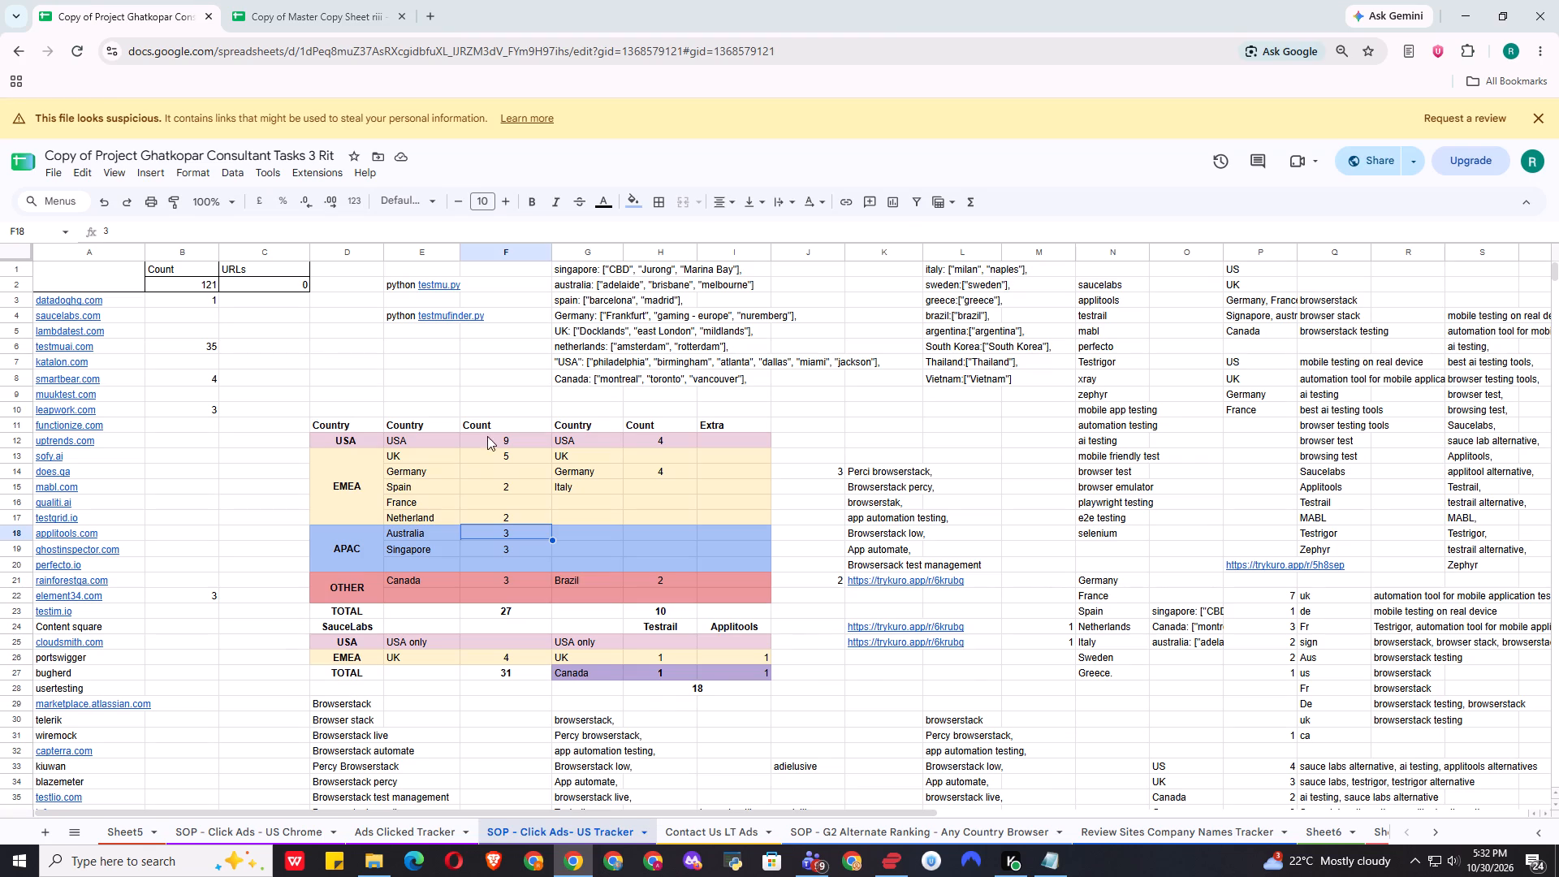
pyautogui.scroll(2, 679, 512)
pyautogui.moveTo(663, 812); pyautogui.dragTo(1184, 837)
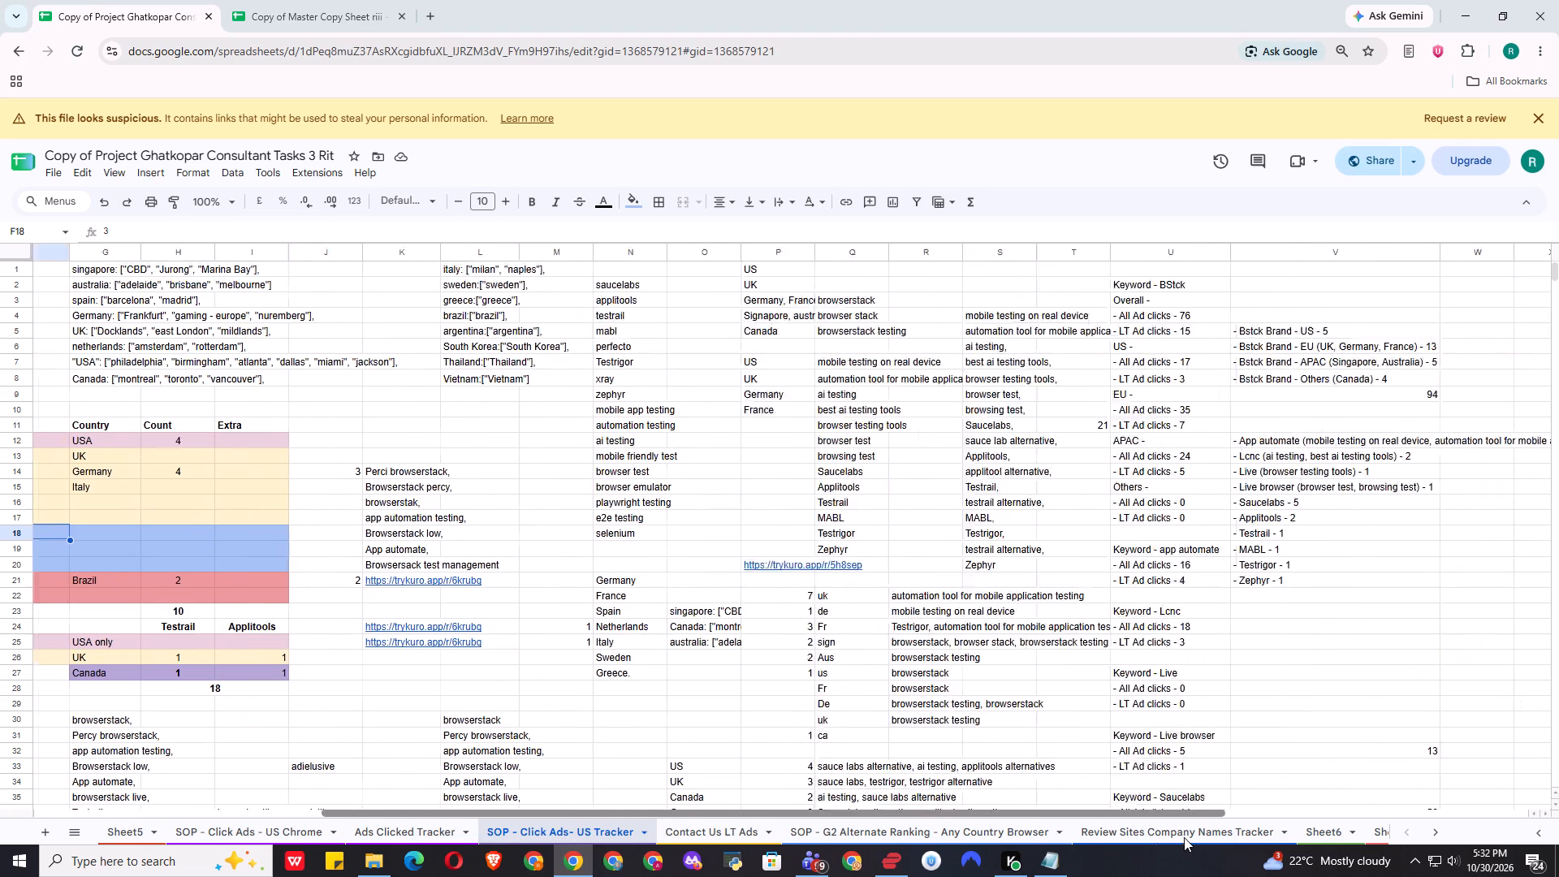
pyautogui.moveTo(1184, 837); pyautogui.dragTo(1103, 832)
pyautogui.scroll(-6, 973, 583)
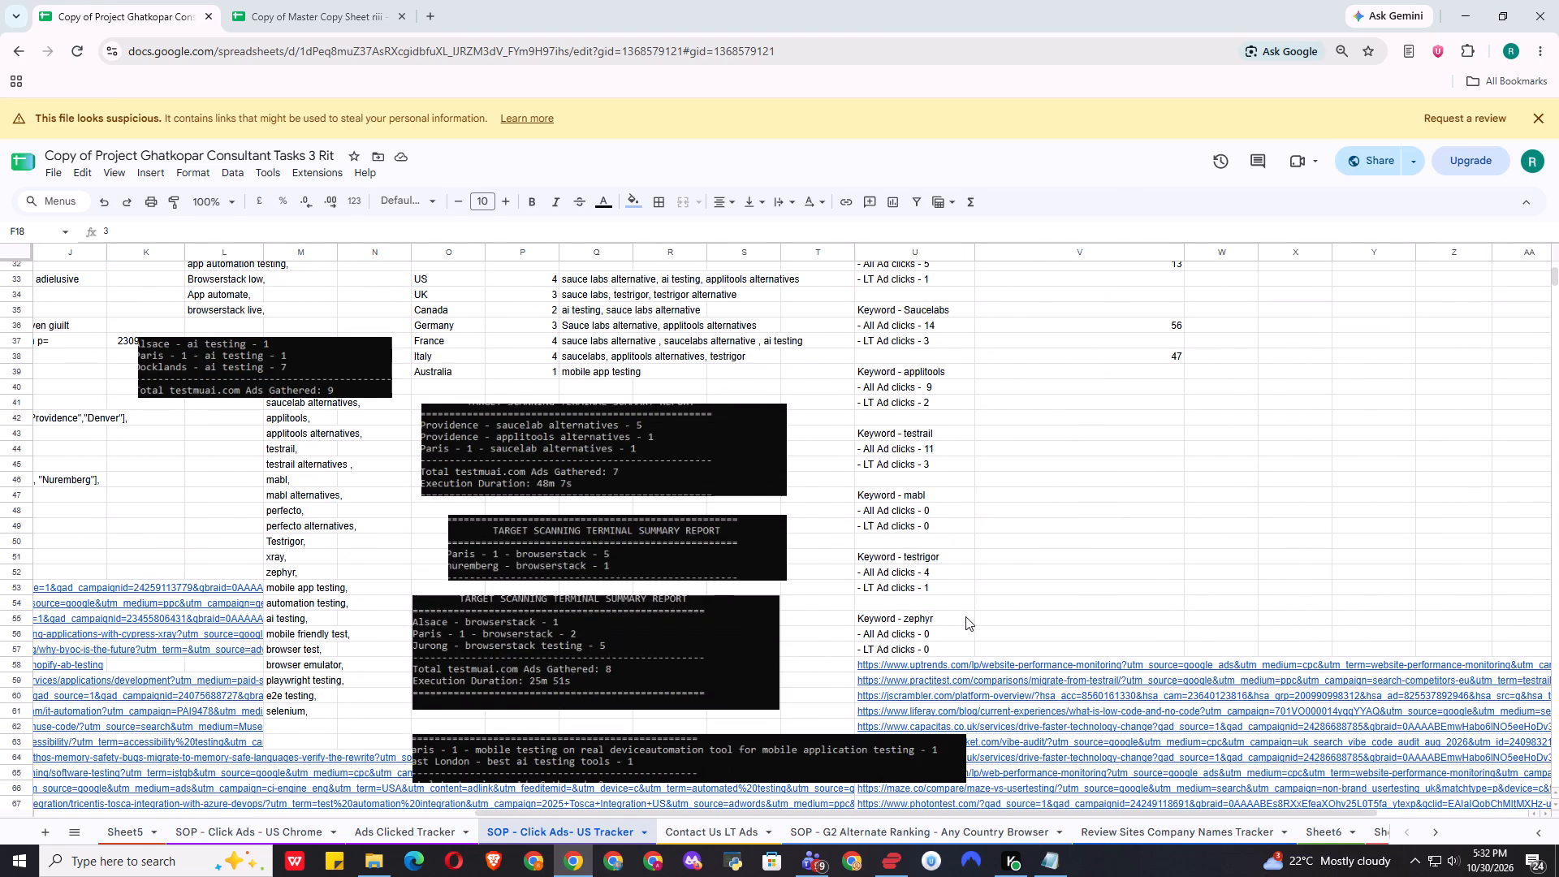
pyautogui.scroll(-3, 965, 617)
pyautogui.scroll(-2, 824, 679)
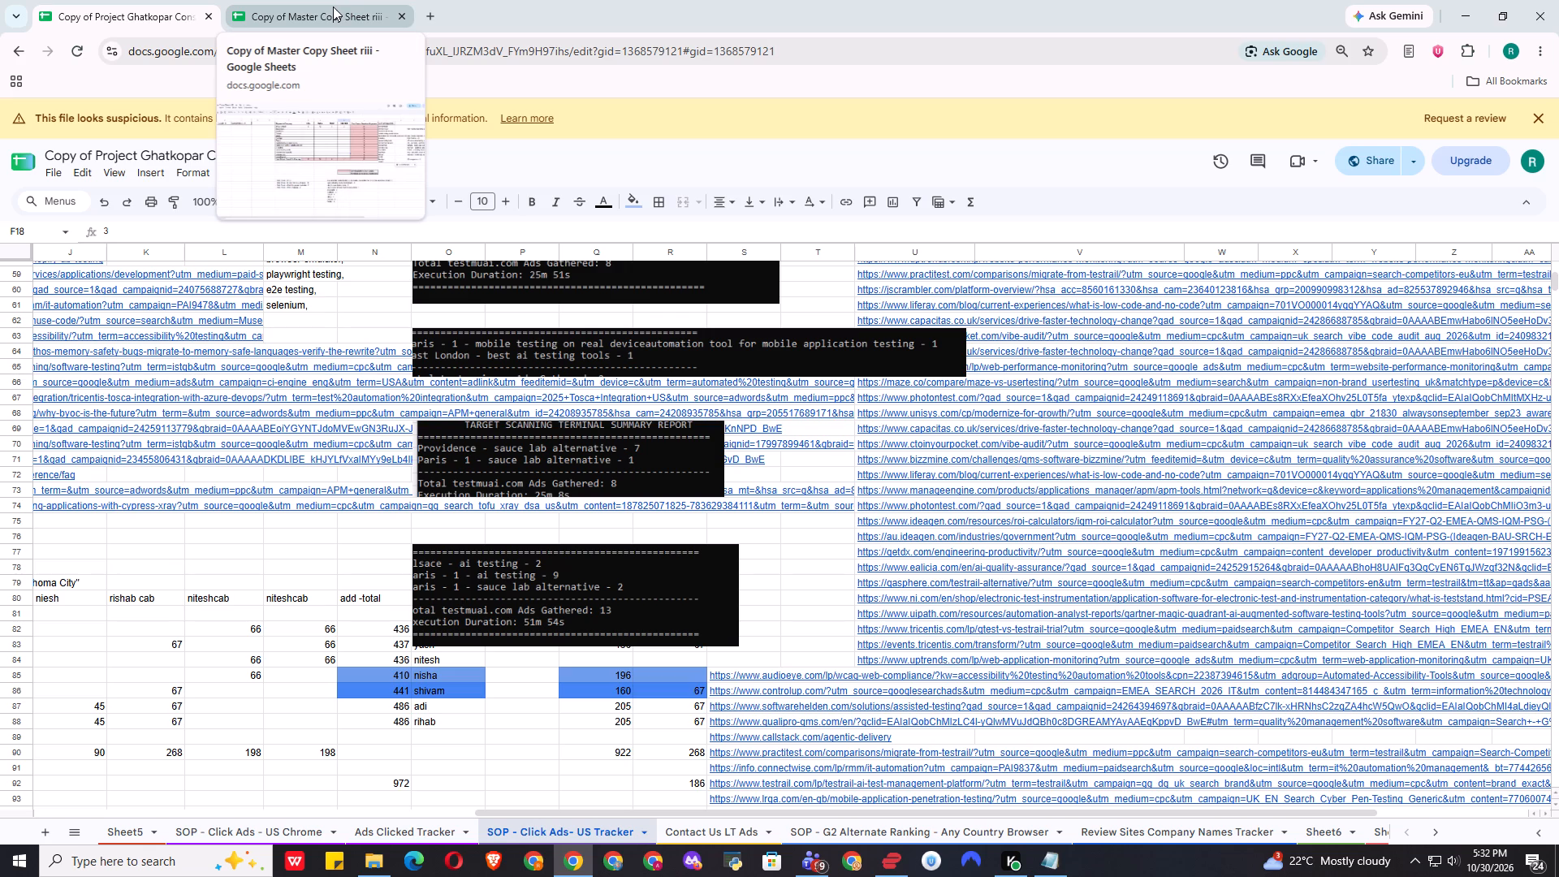
# Set the Saucelabs count for EMEA to 2 in the master sheet.
pyautogui.click(311, 2)
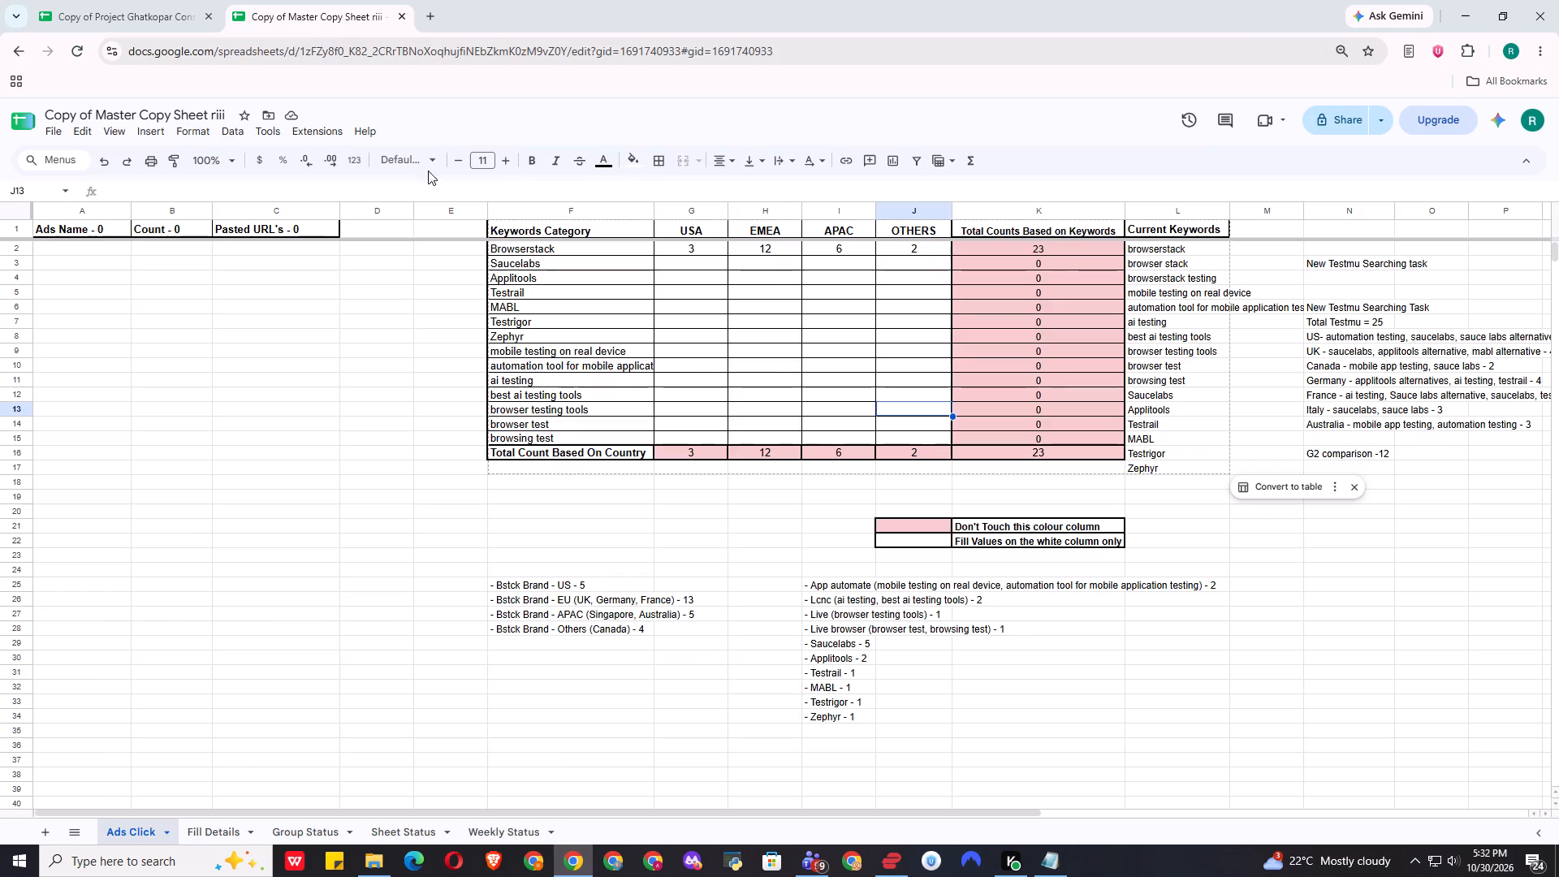
pyautogui.click(708, 264)
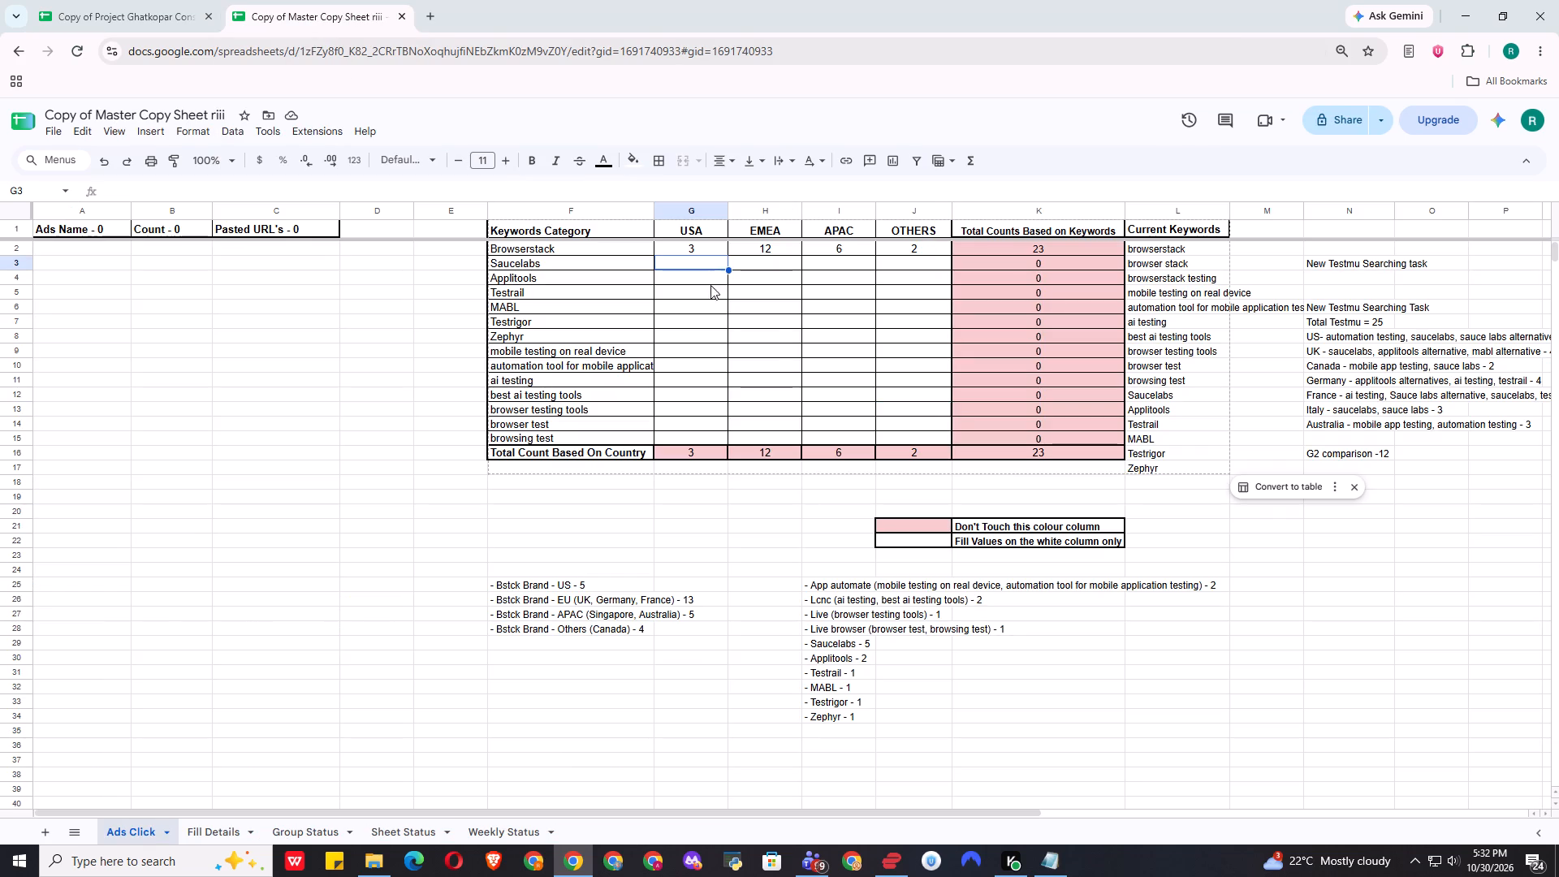
pyautogui.click(758, 275)
pyautogui.click(758, 262)
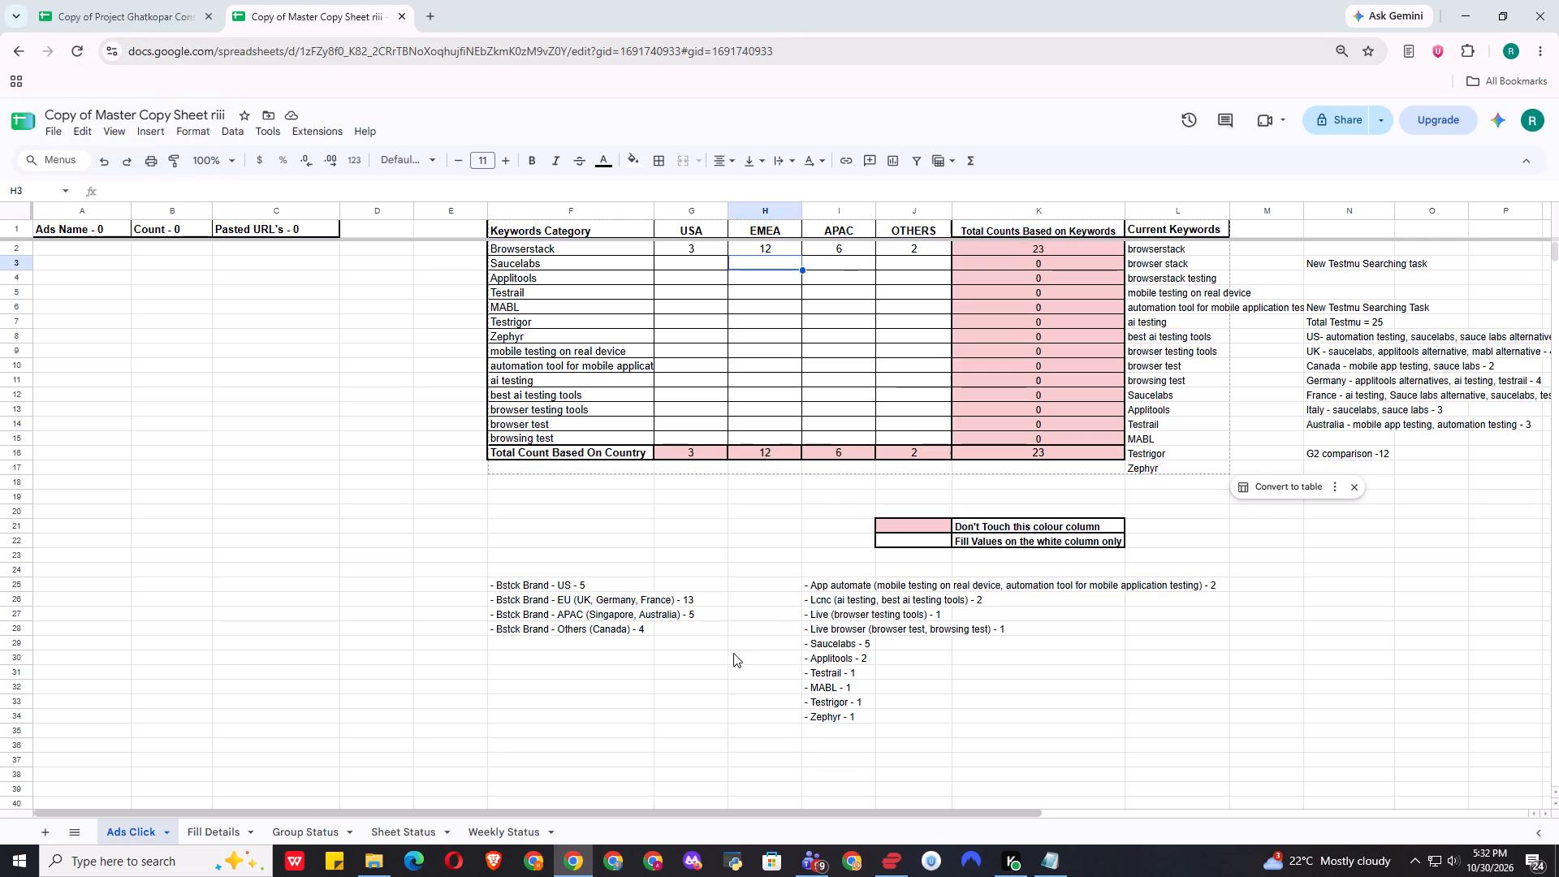
pyautogui.click(883, 864)
pyautogui.click(883, 864)
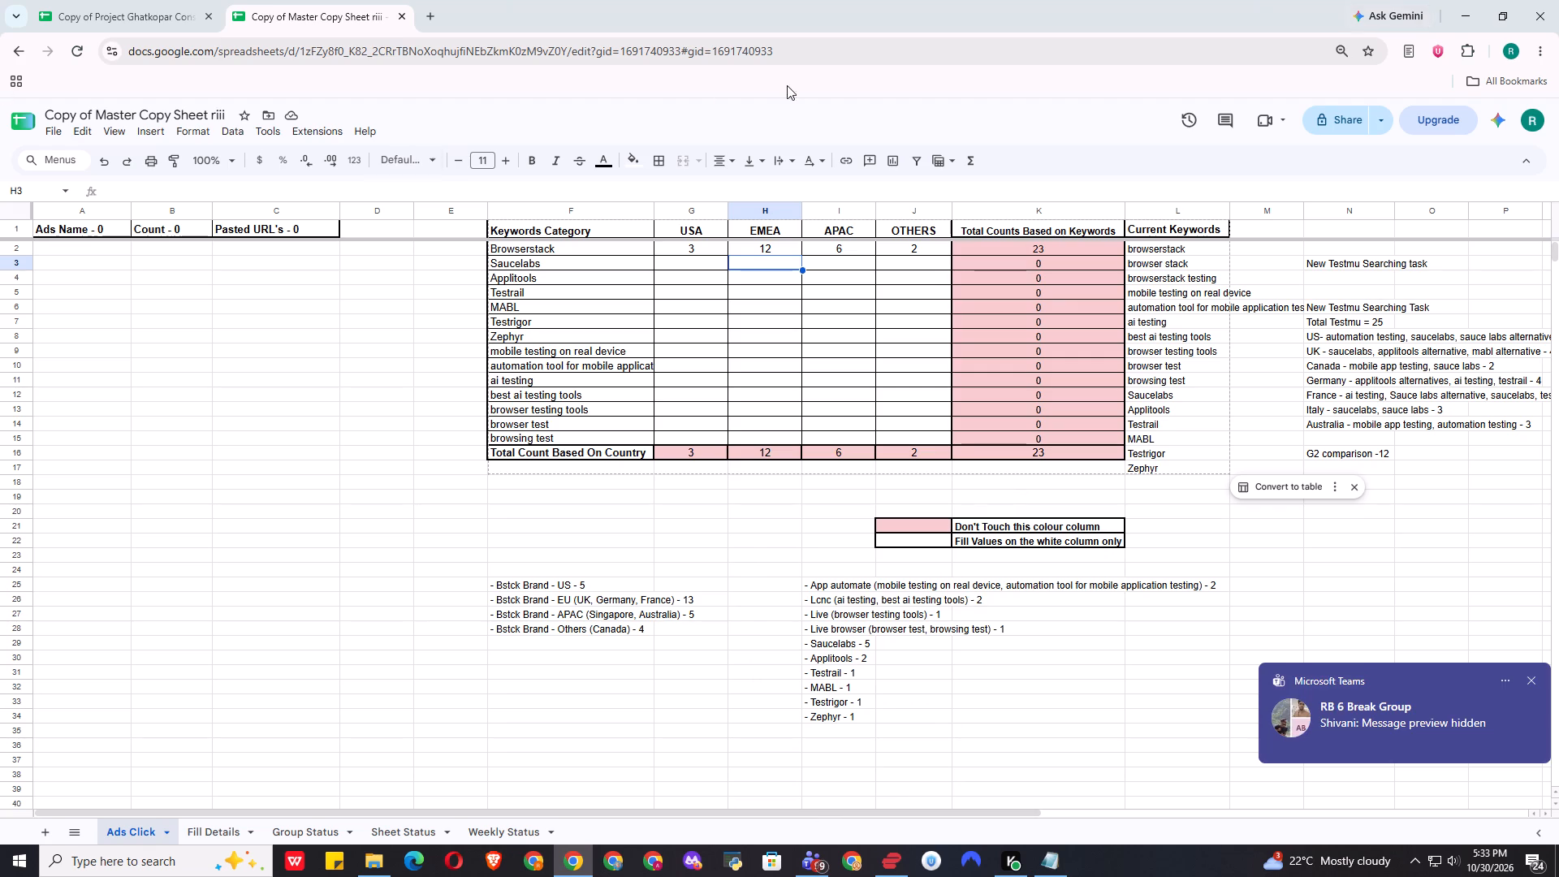
pyautogui.click(772, 260)
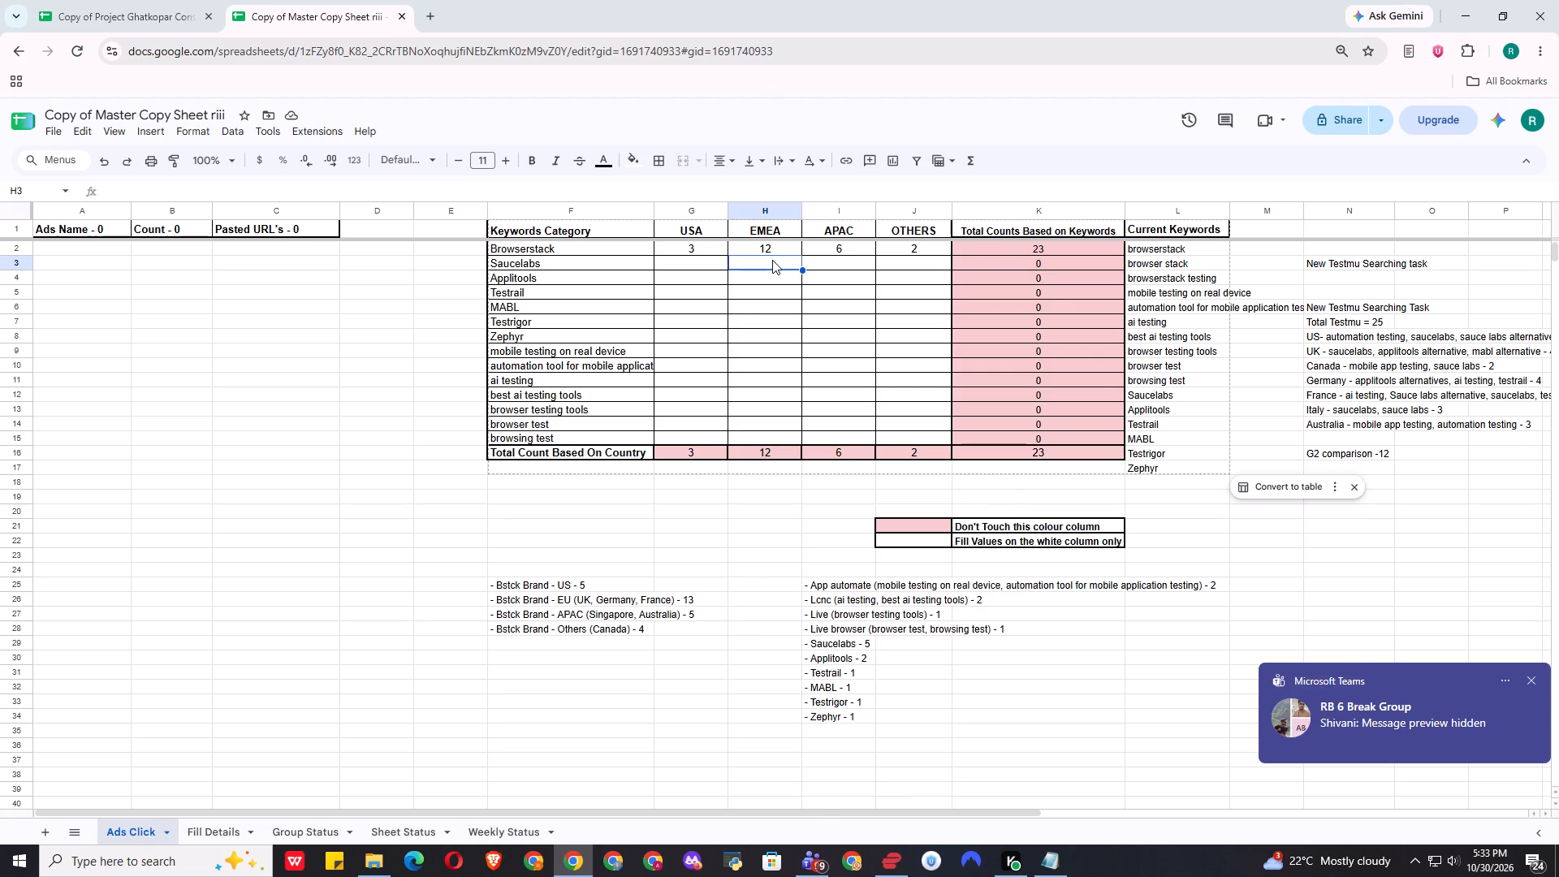
pyautogui.press('2')
pyautogui.click(784, 338)
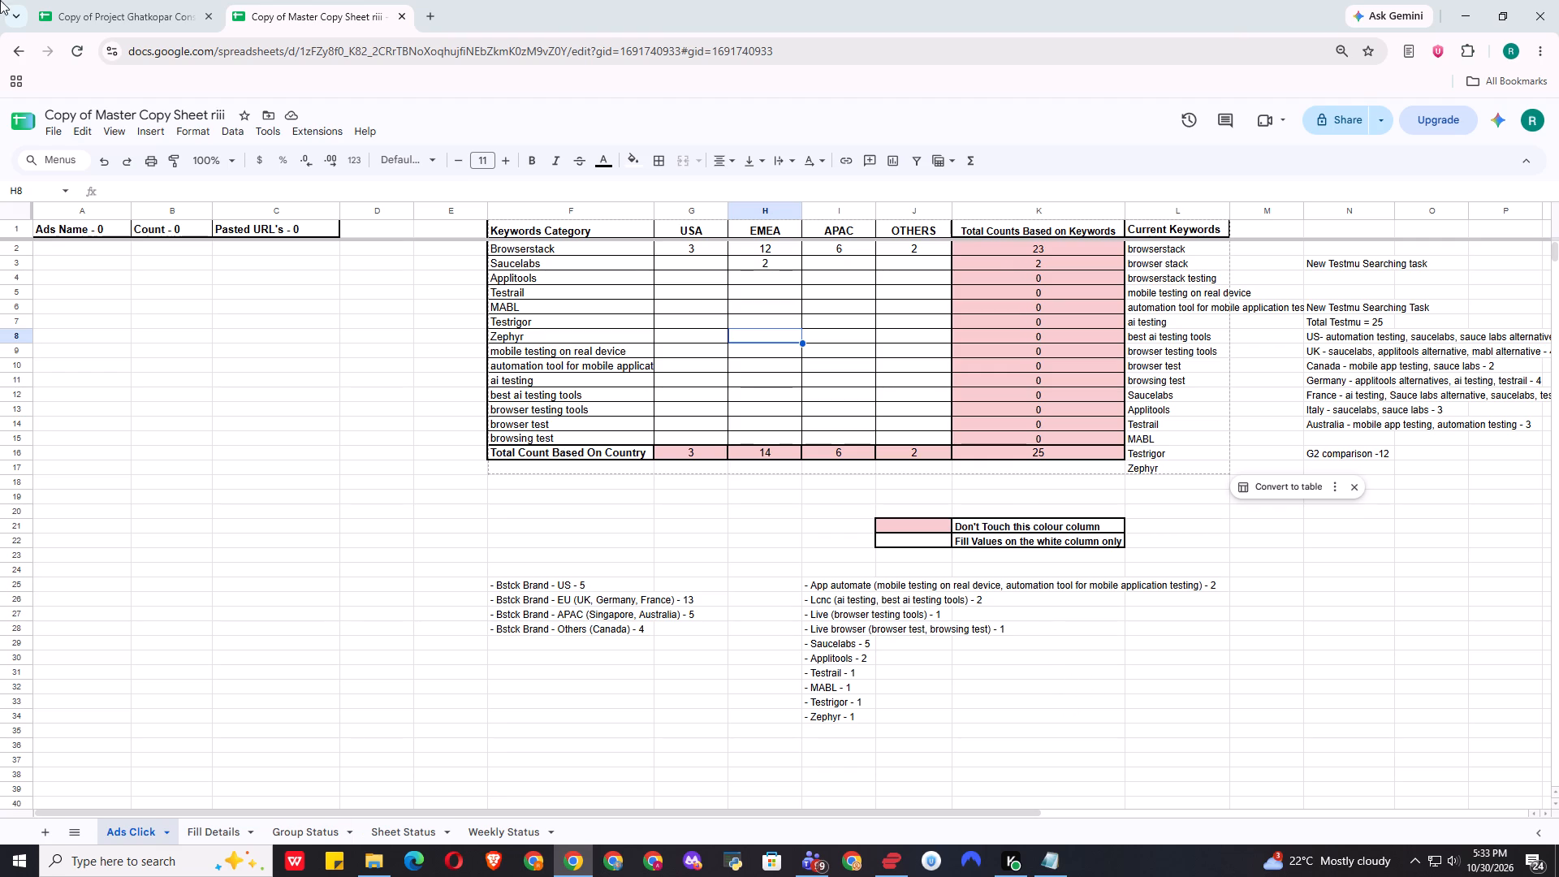
# Look up "provi" in the ExpressVPN locations and set the master sheet's Saucelabs count for USA to 2.
pyautogui.click(130, 10)
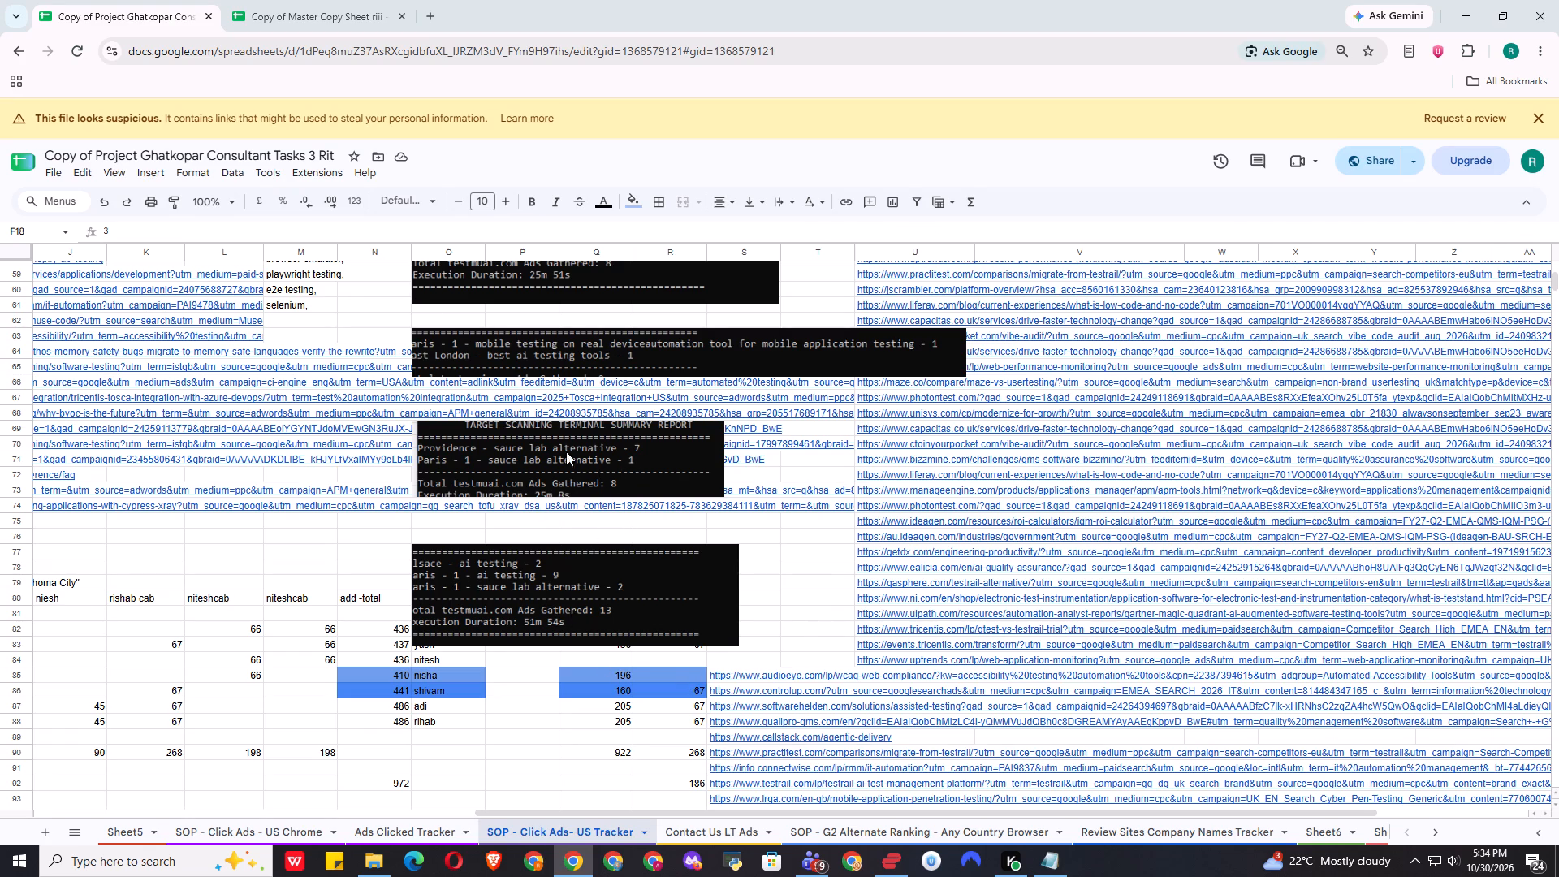
pyautogui.click(910, 866)
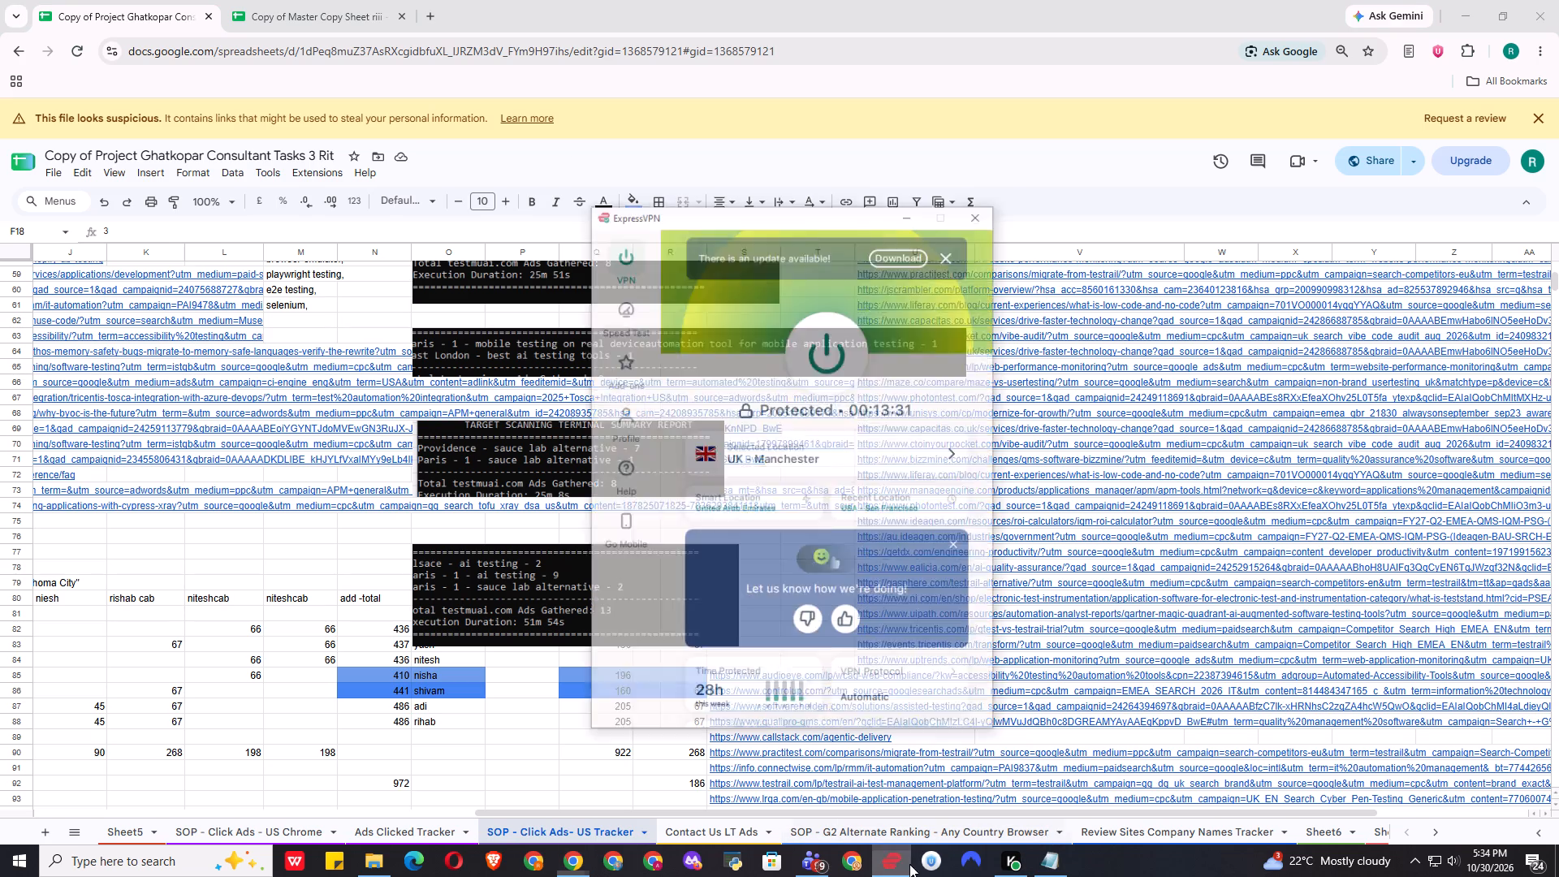
pyautogui.click(945, 417)
pyautogui.click(762, 219)
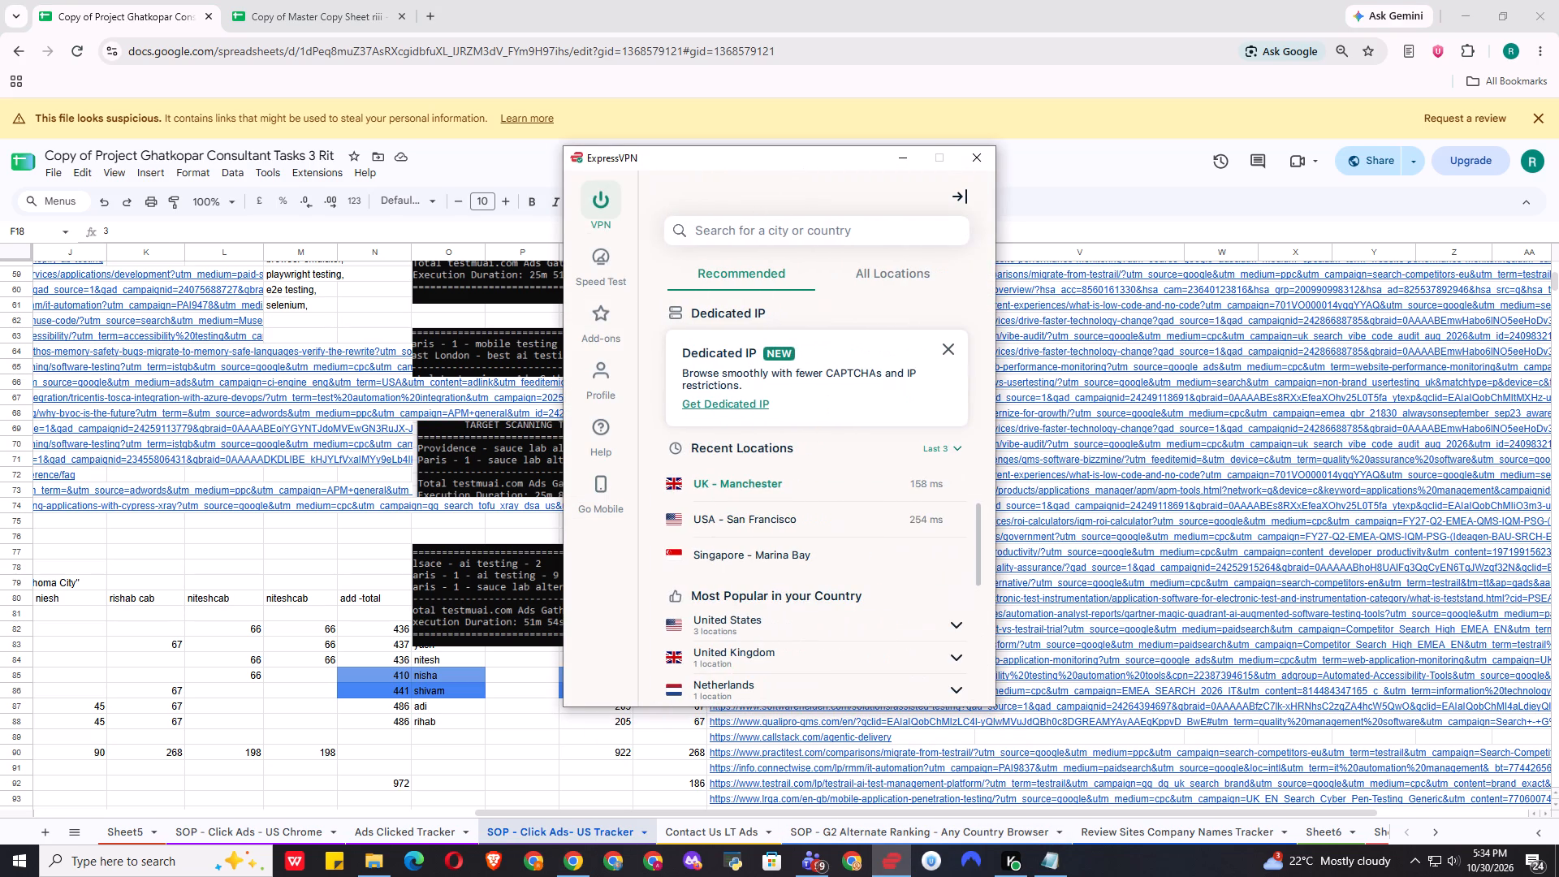
pyautogui.write('provi')
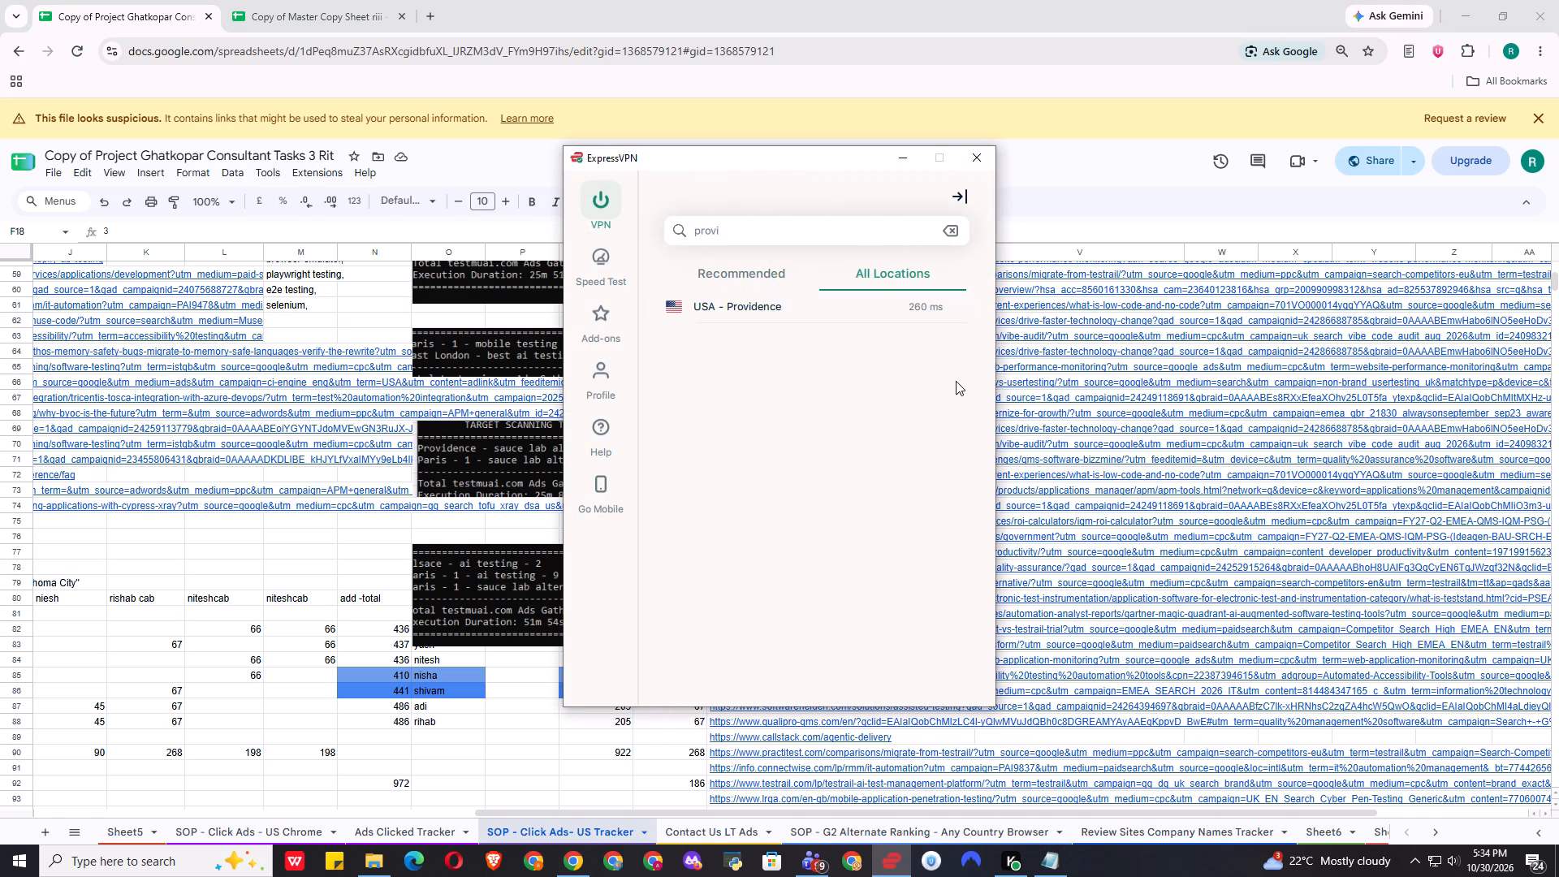
pyautogui.click(315, 530)
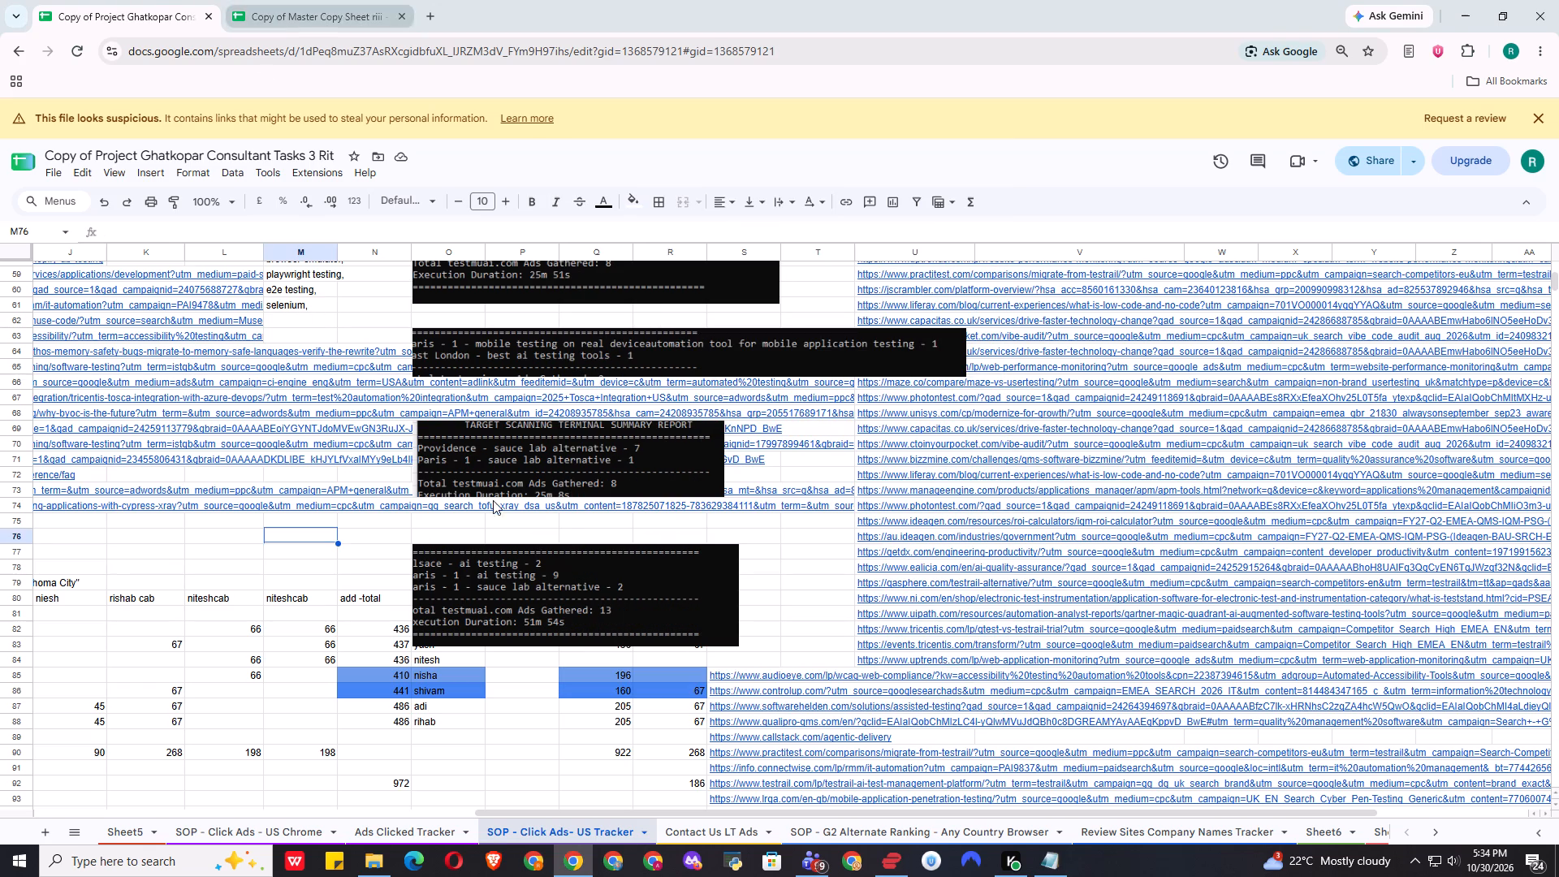
pyautogui.click(361, 9)
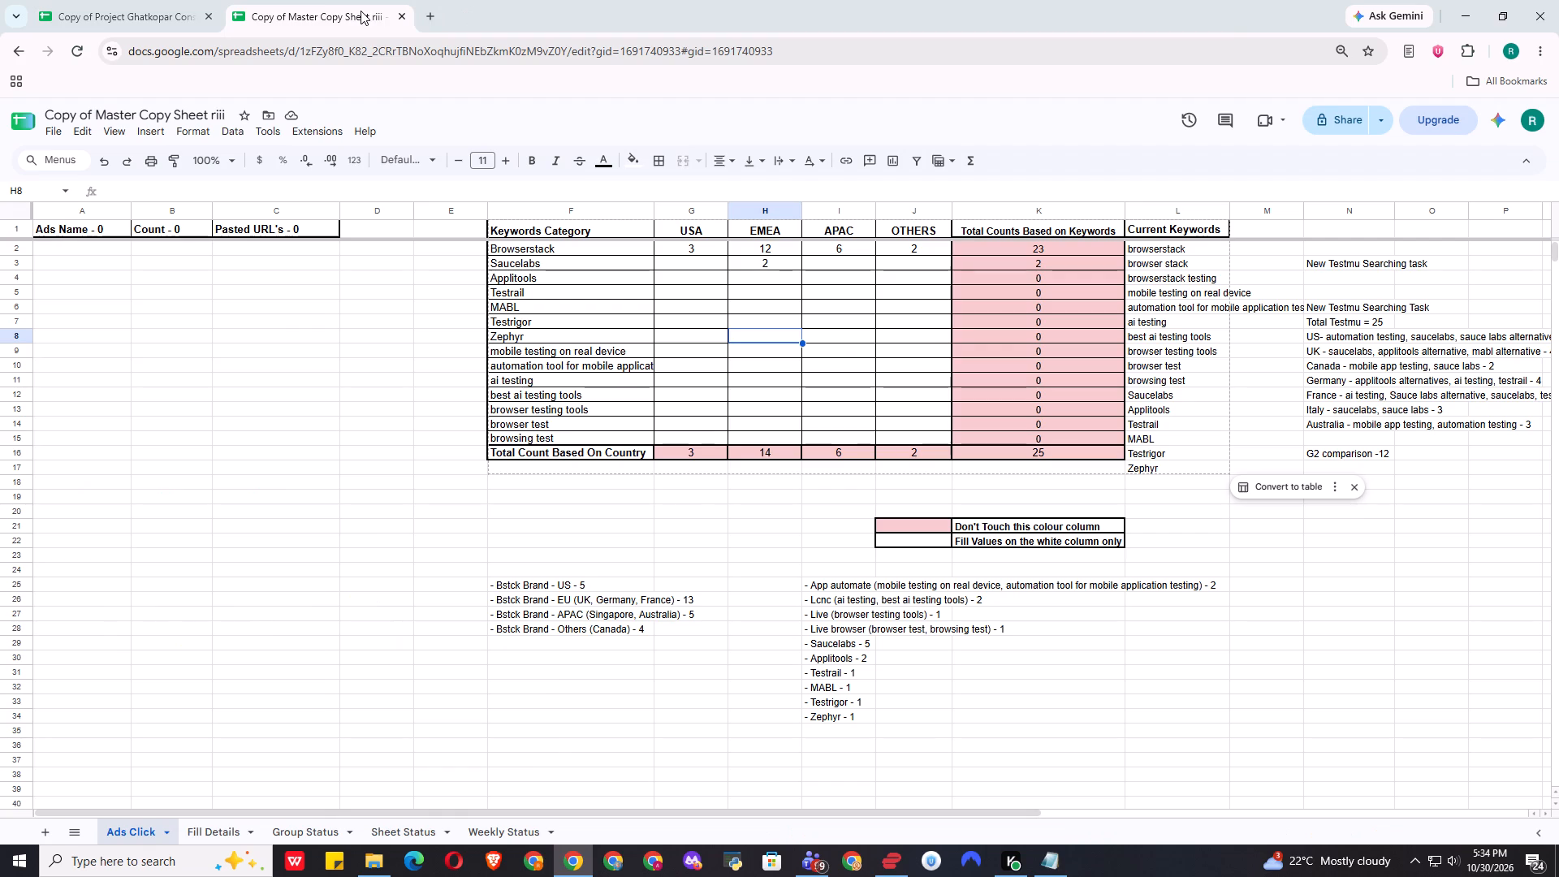
pyautogui.click(686, 266)
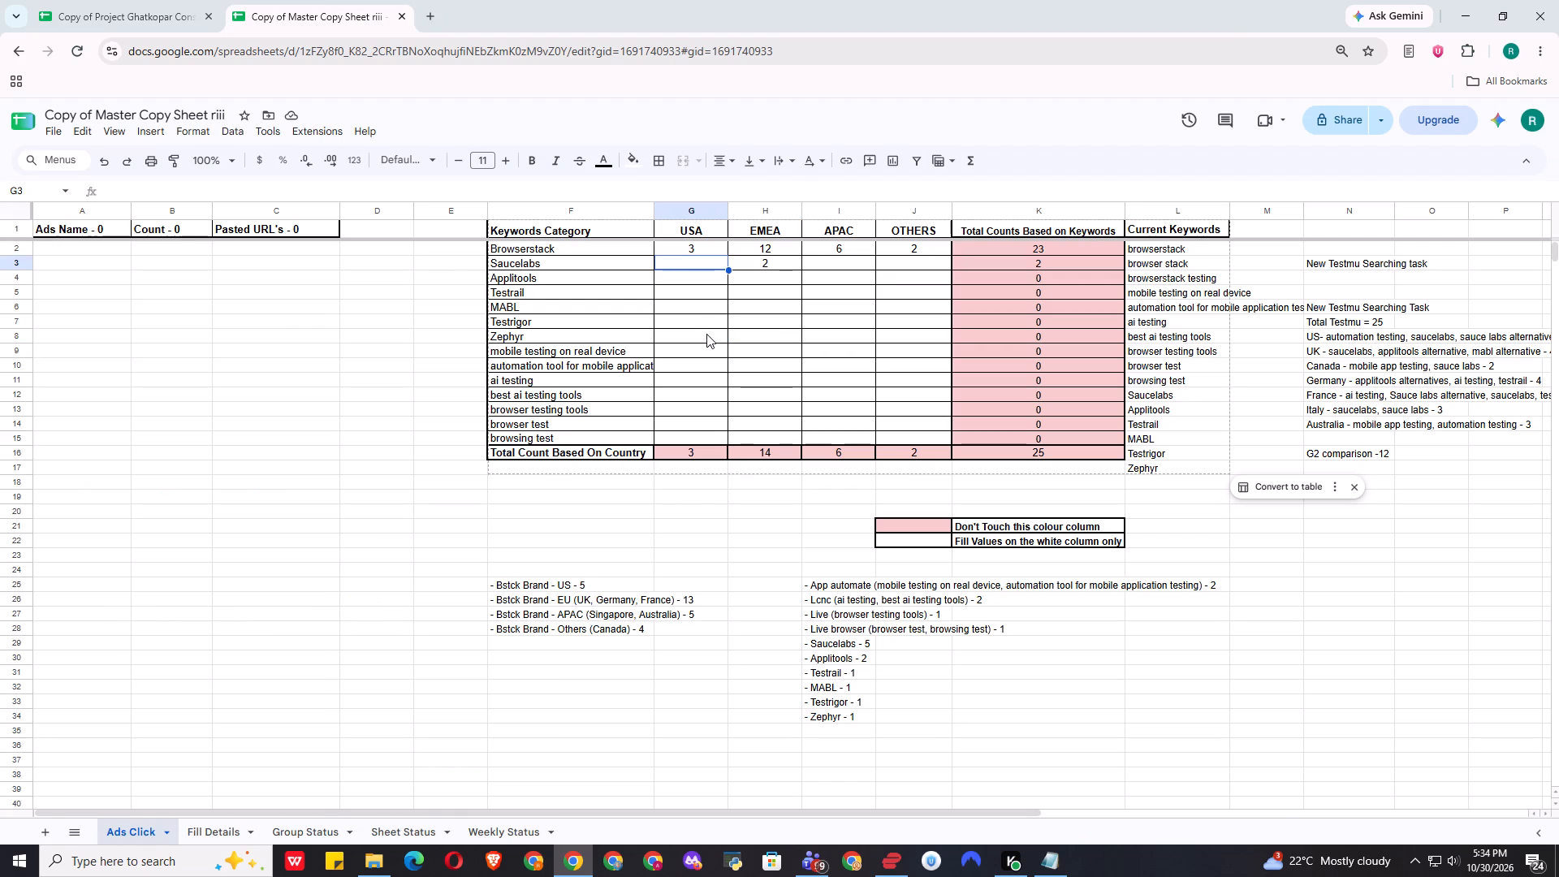
pyautogui.press('2')
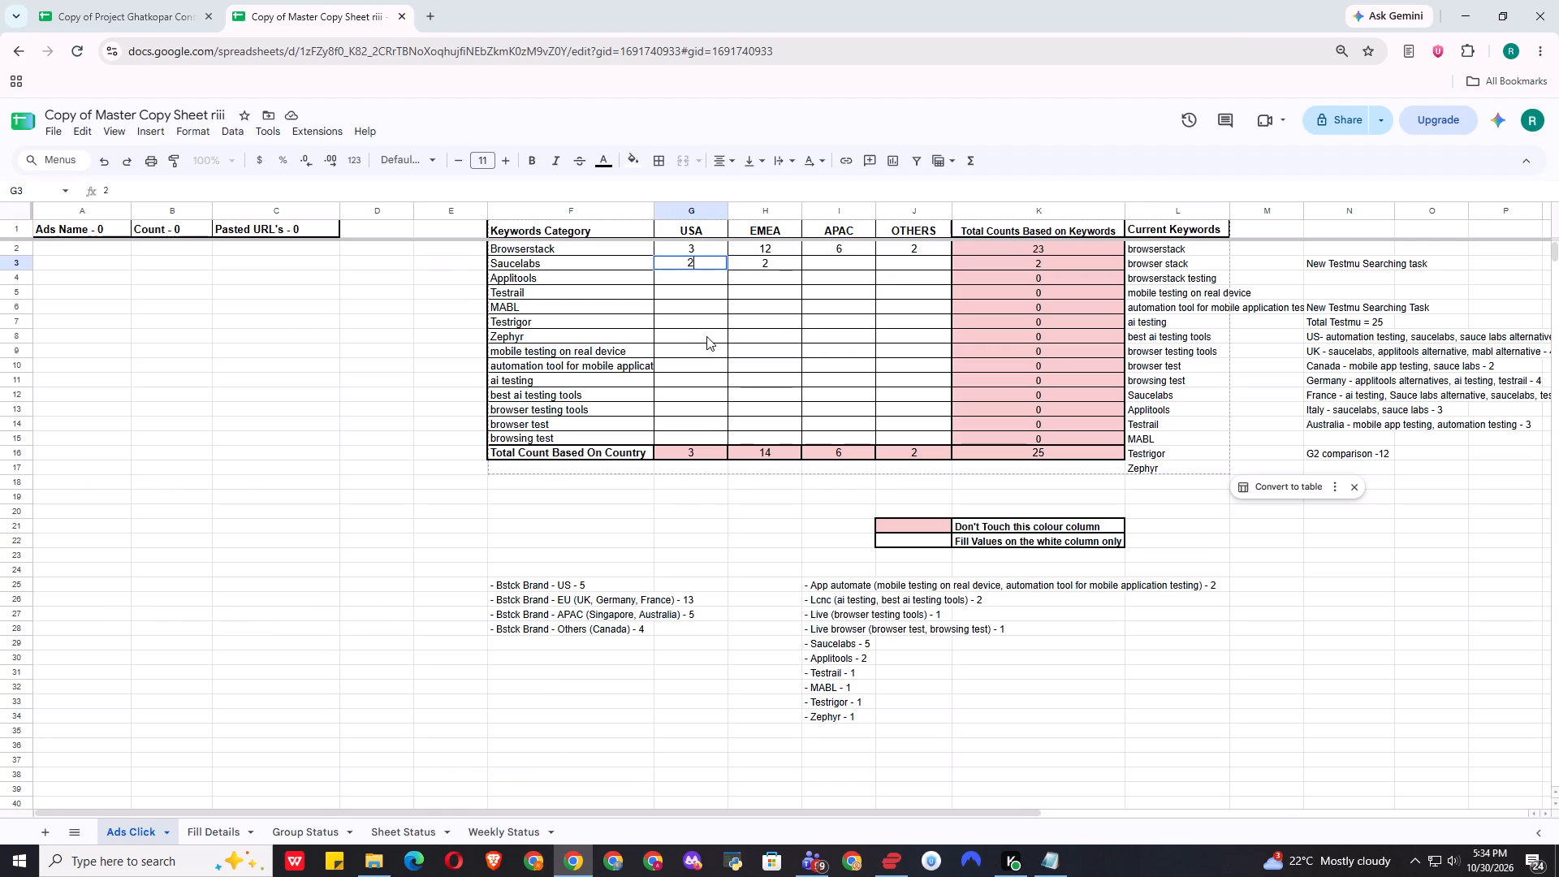
pyautogui.click(706, 336)
# Search the ExpressVPN locations for "als" to identify the region of Alsace from the scan report.
pyautogui.click(837, 270)
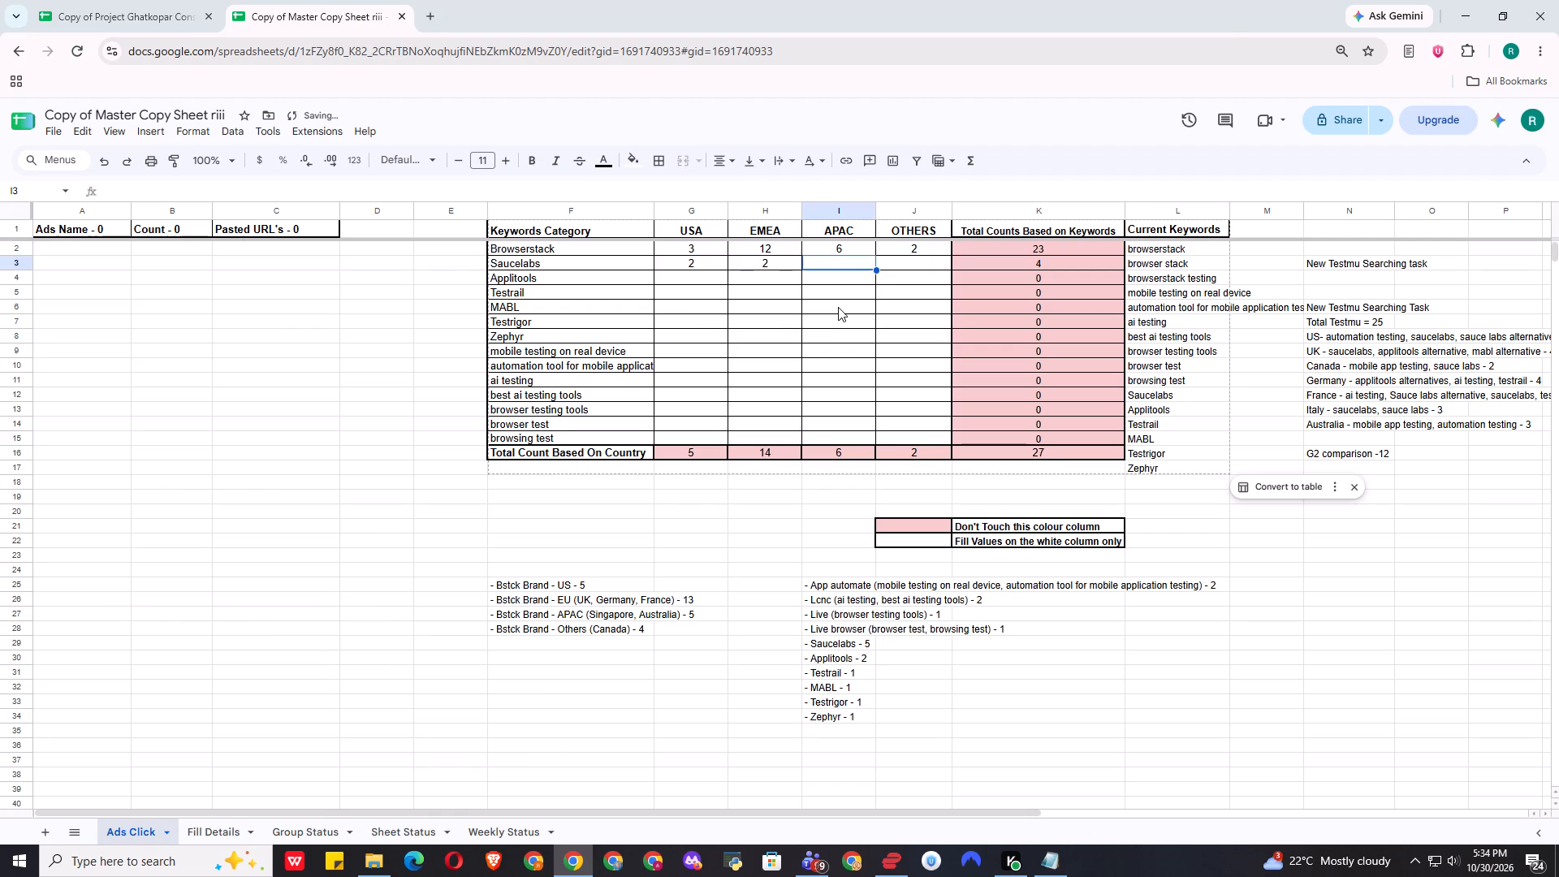
pyautogui.click(892, 866)
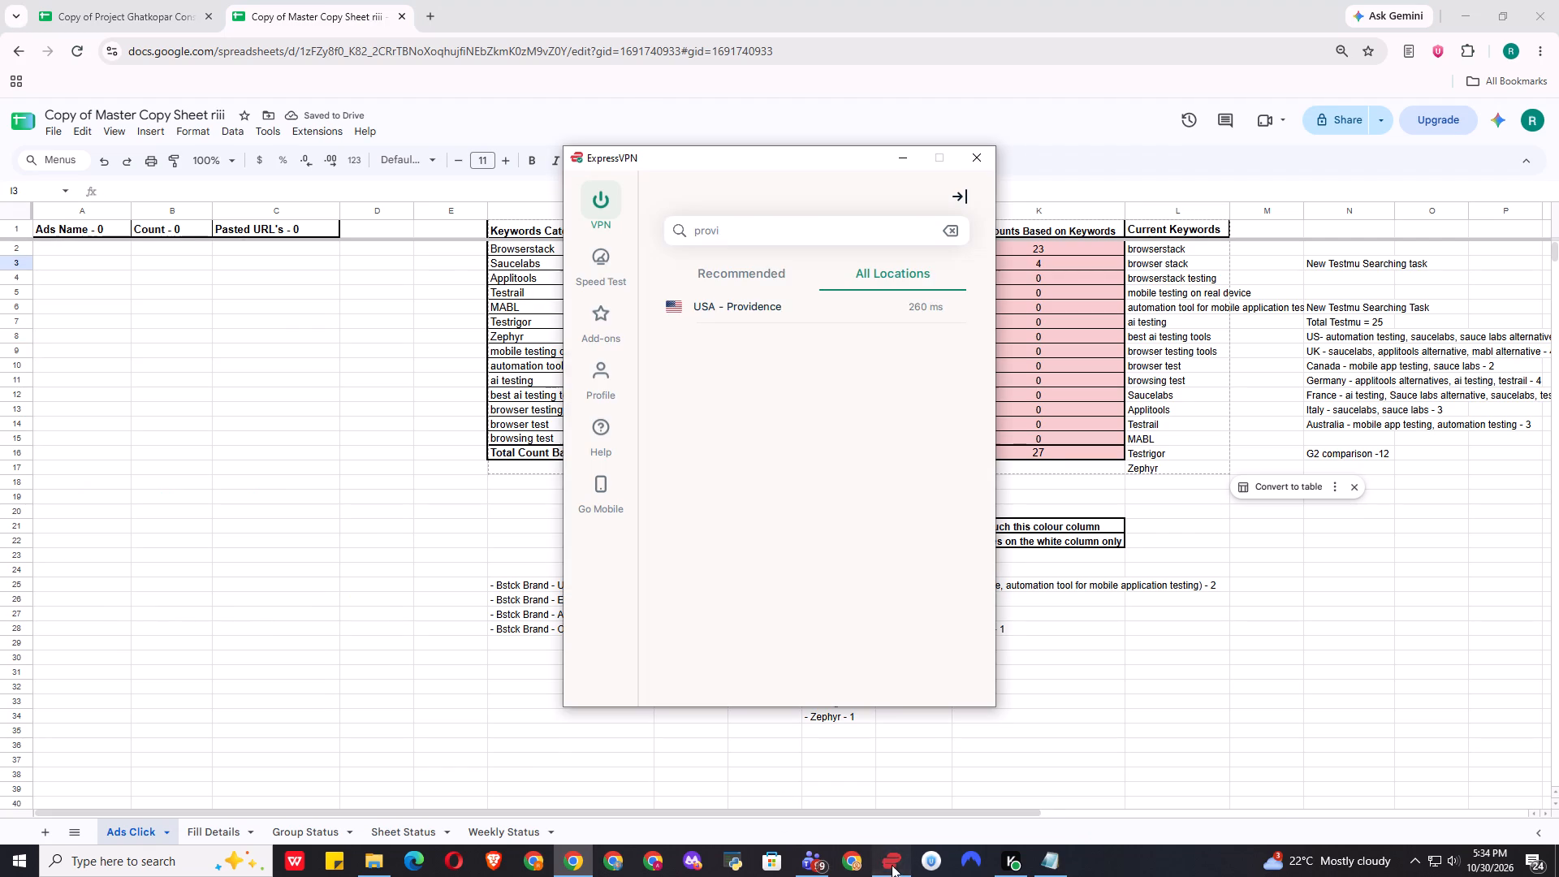
pyautogui.moveTo(754, 231); pyautogui.dragTo(546, 230)
pyautogui.press('BackSpace')
pyautogui.write('alc')
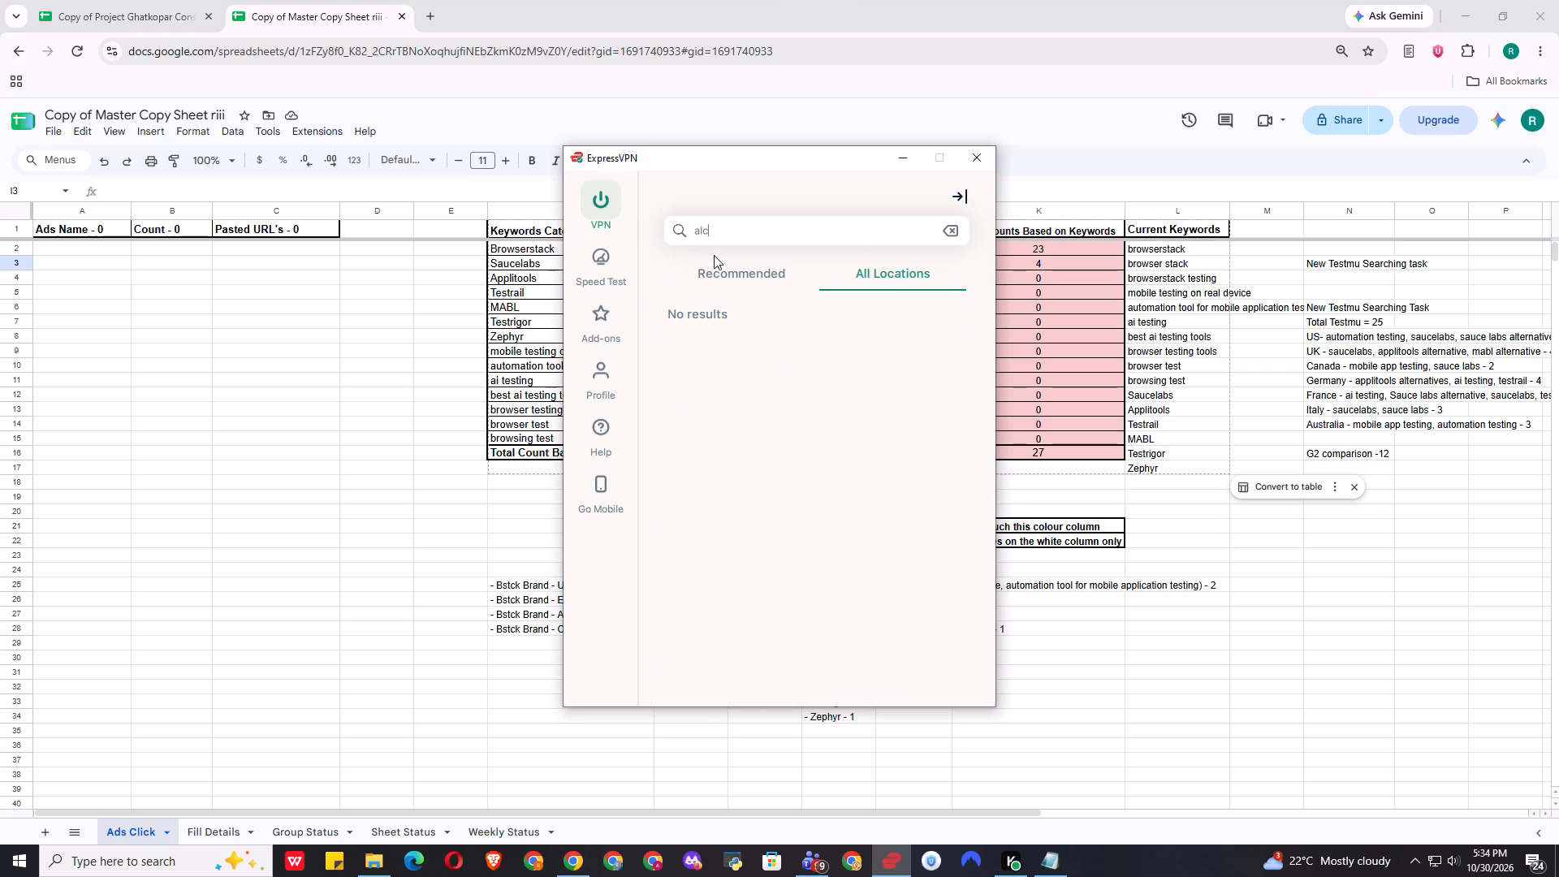
pyautogui.press('BackSpace')
pyautogui.press('s')
pyautogui.click(446, 504)
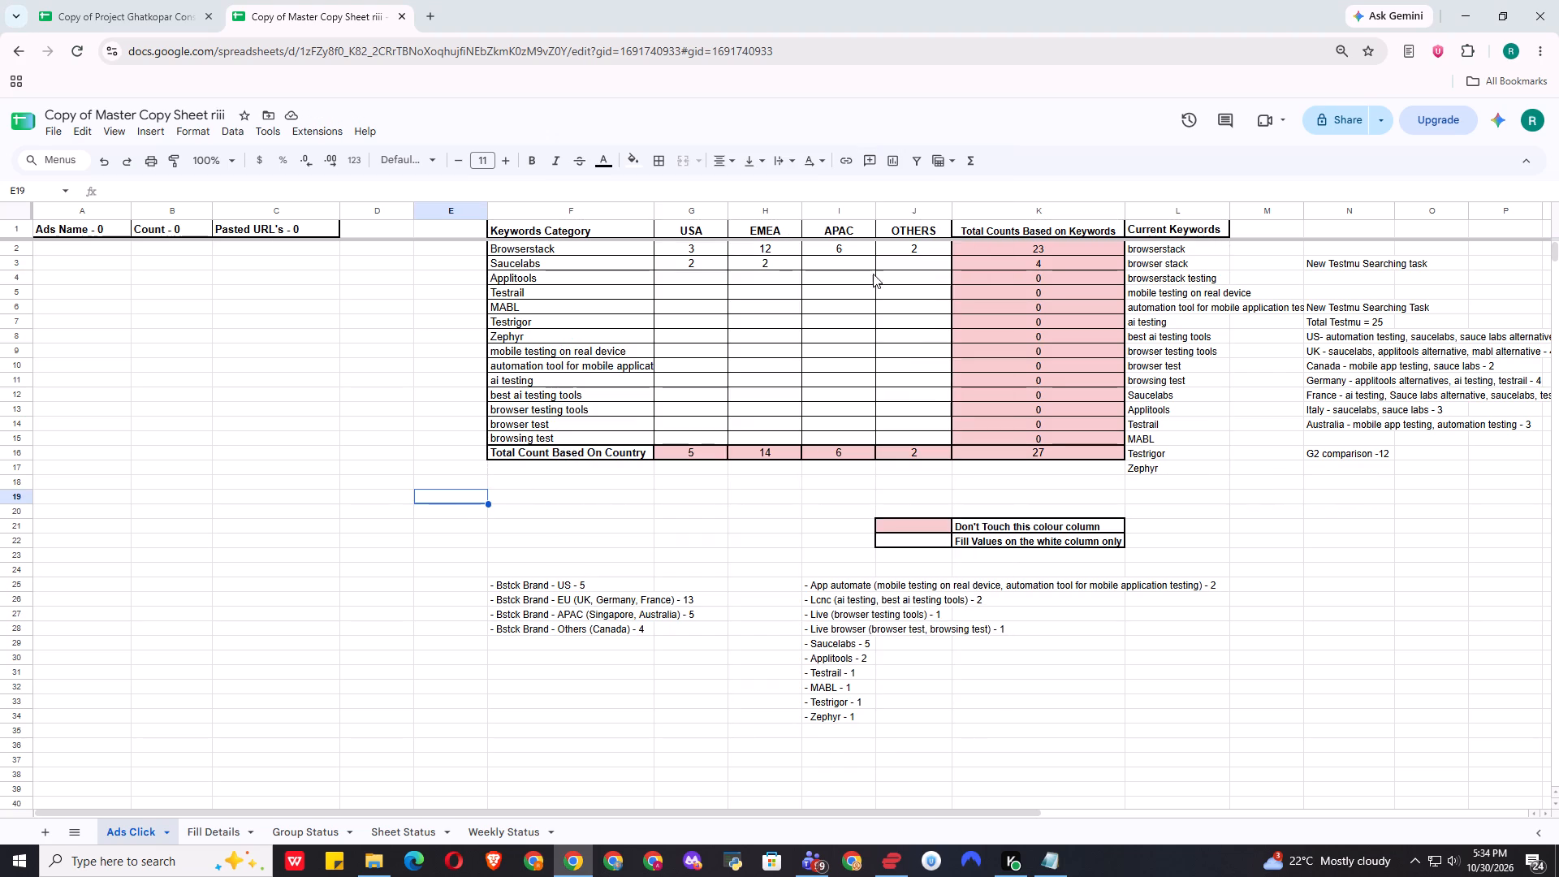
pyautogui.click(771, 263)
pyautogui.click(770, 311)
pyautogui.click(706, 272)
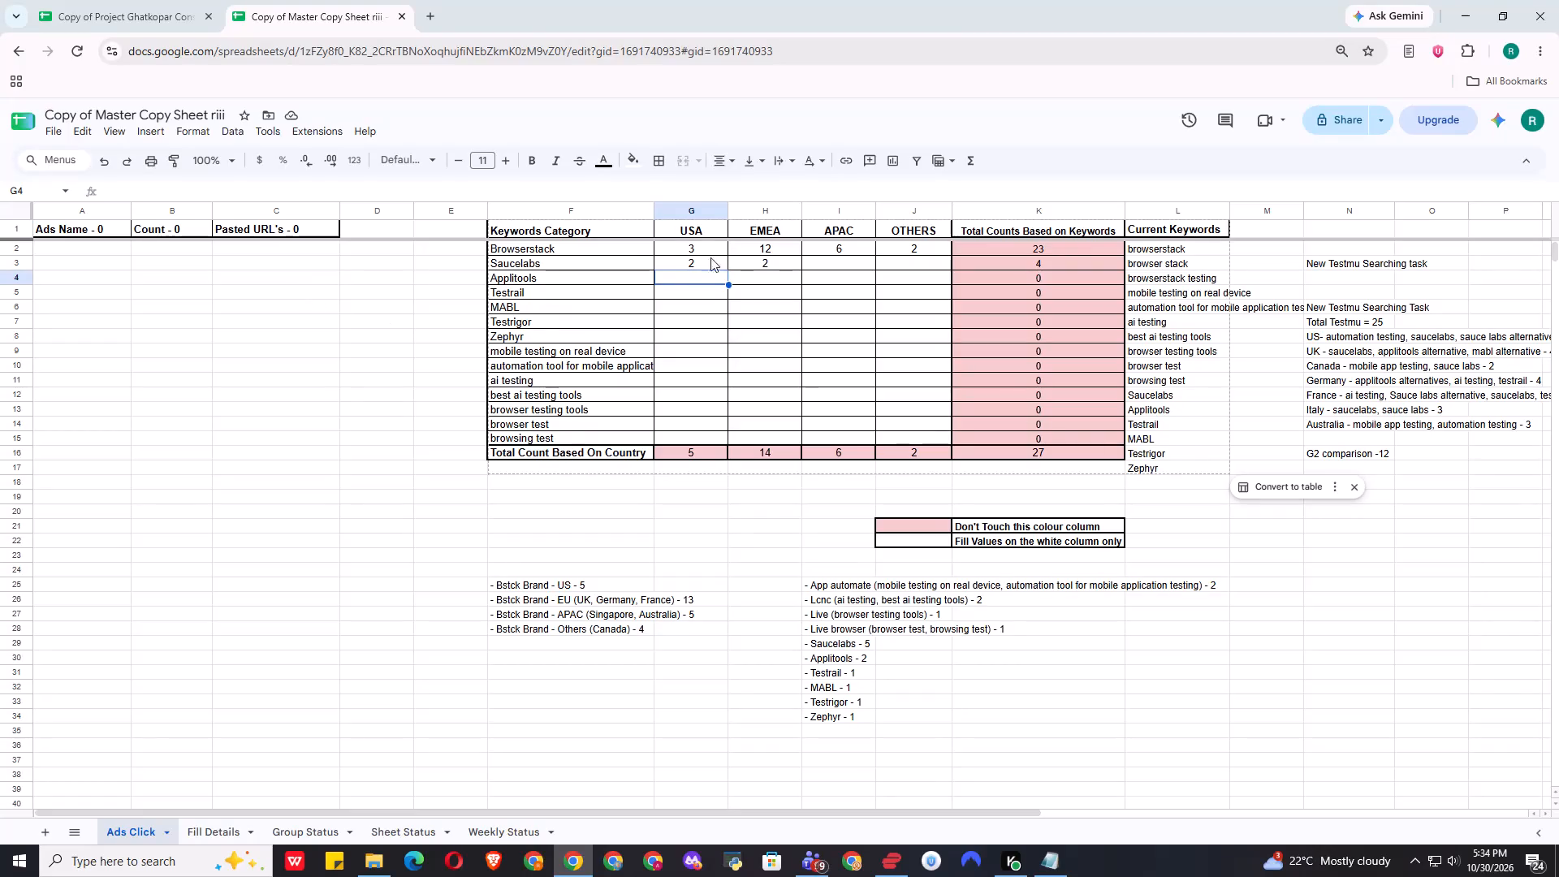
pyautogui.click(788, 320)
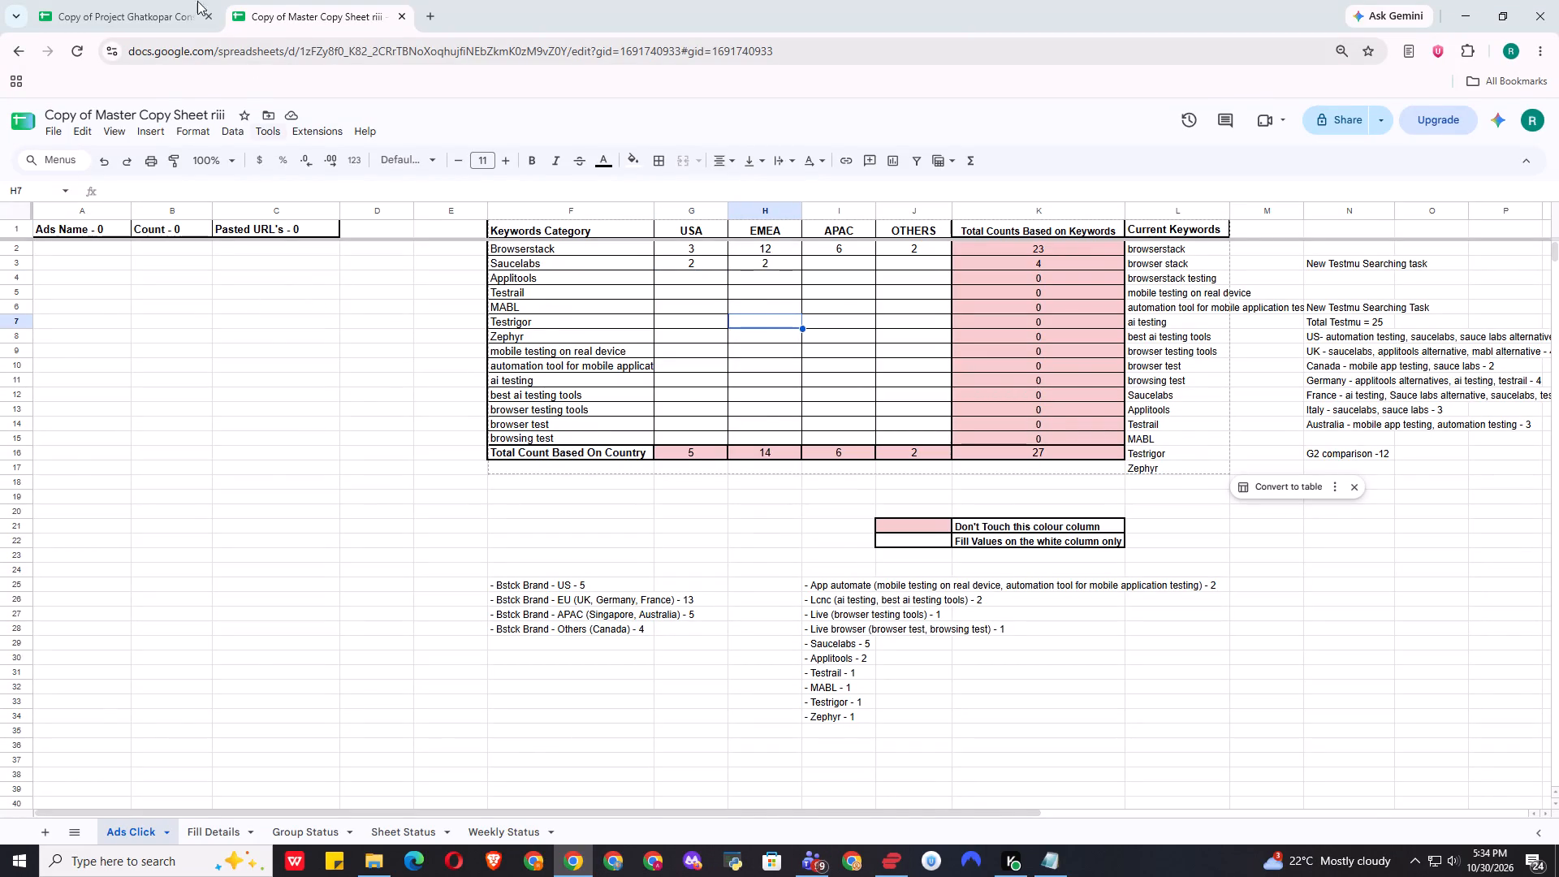
# Check the tracker's scan reports and set the best ai testing tools count for EMEA to 1 in the master sheet.
pyautogui.click(83, 0)
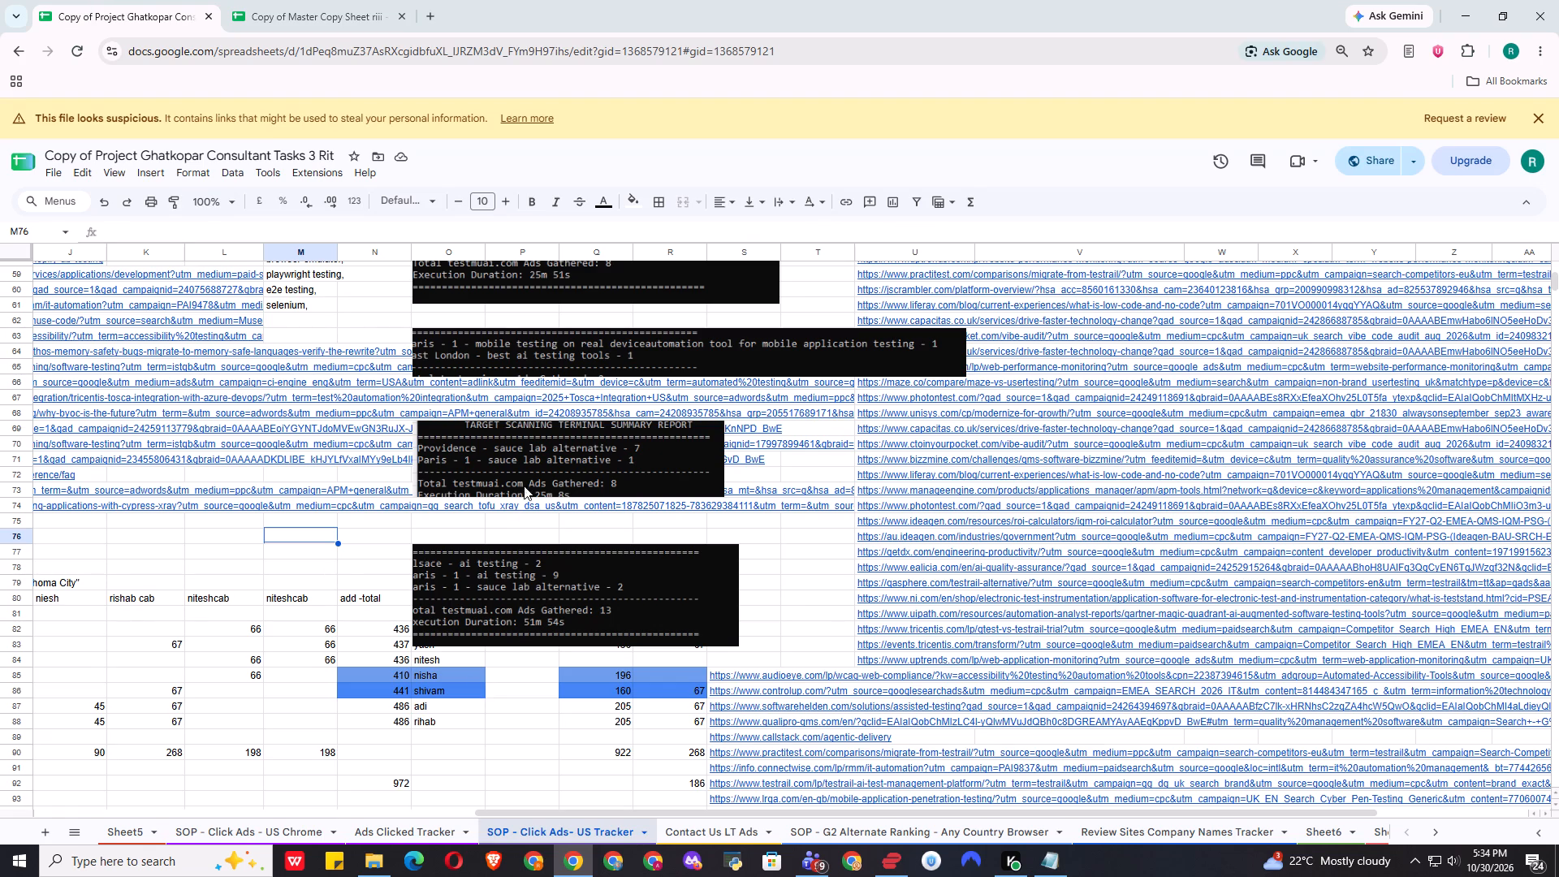
pyautogui.scroll(1, 676, 613)
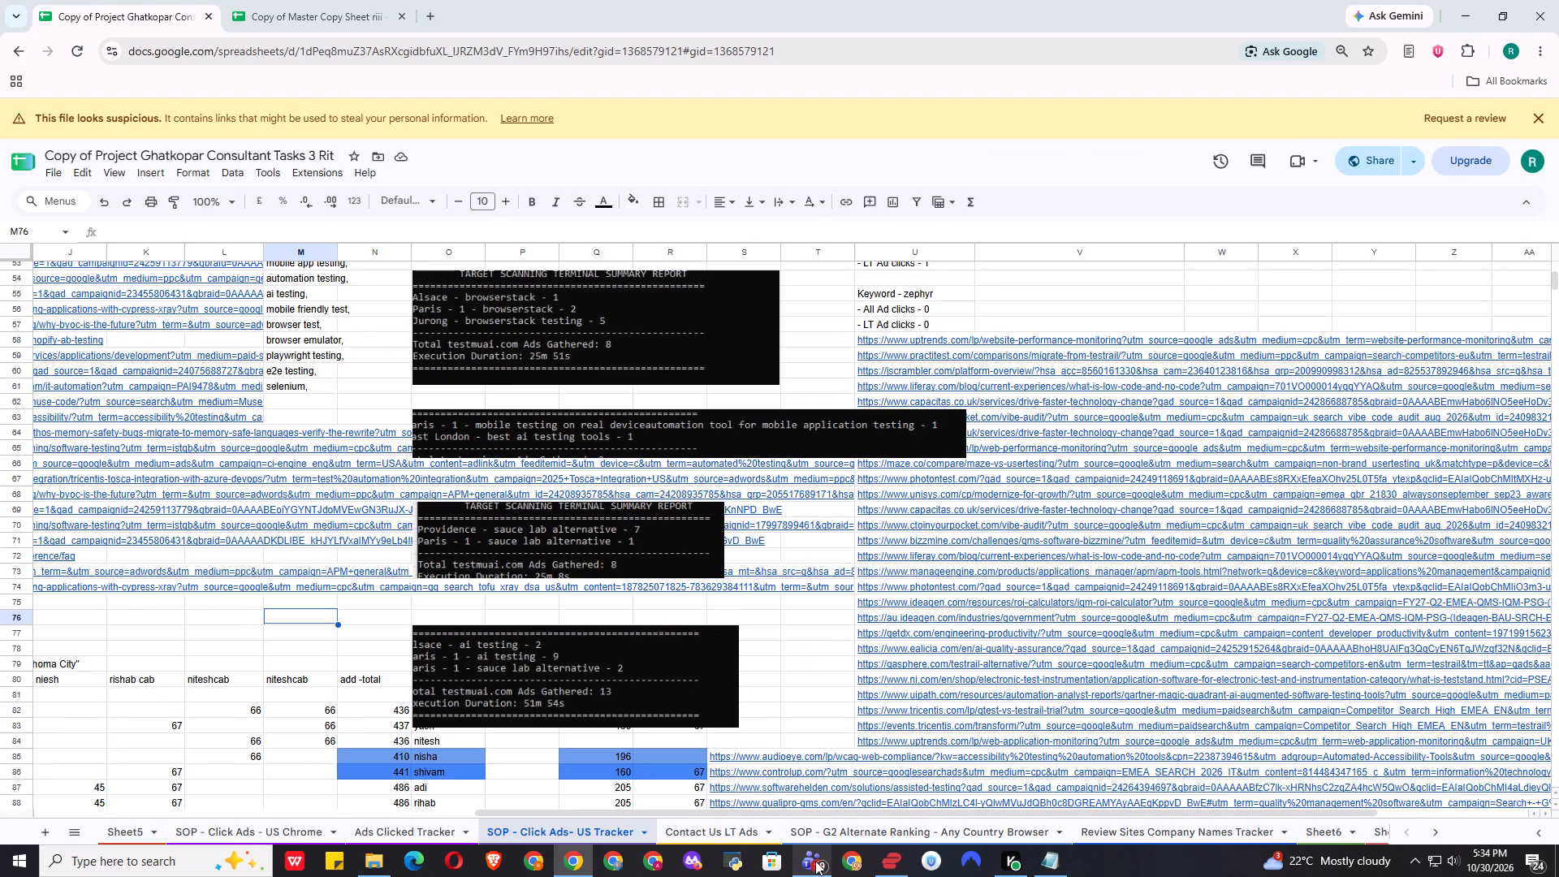
pyautogui.click(261, 5)
pyautogui.scroll(1, 664, 502)
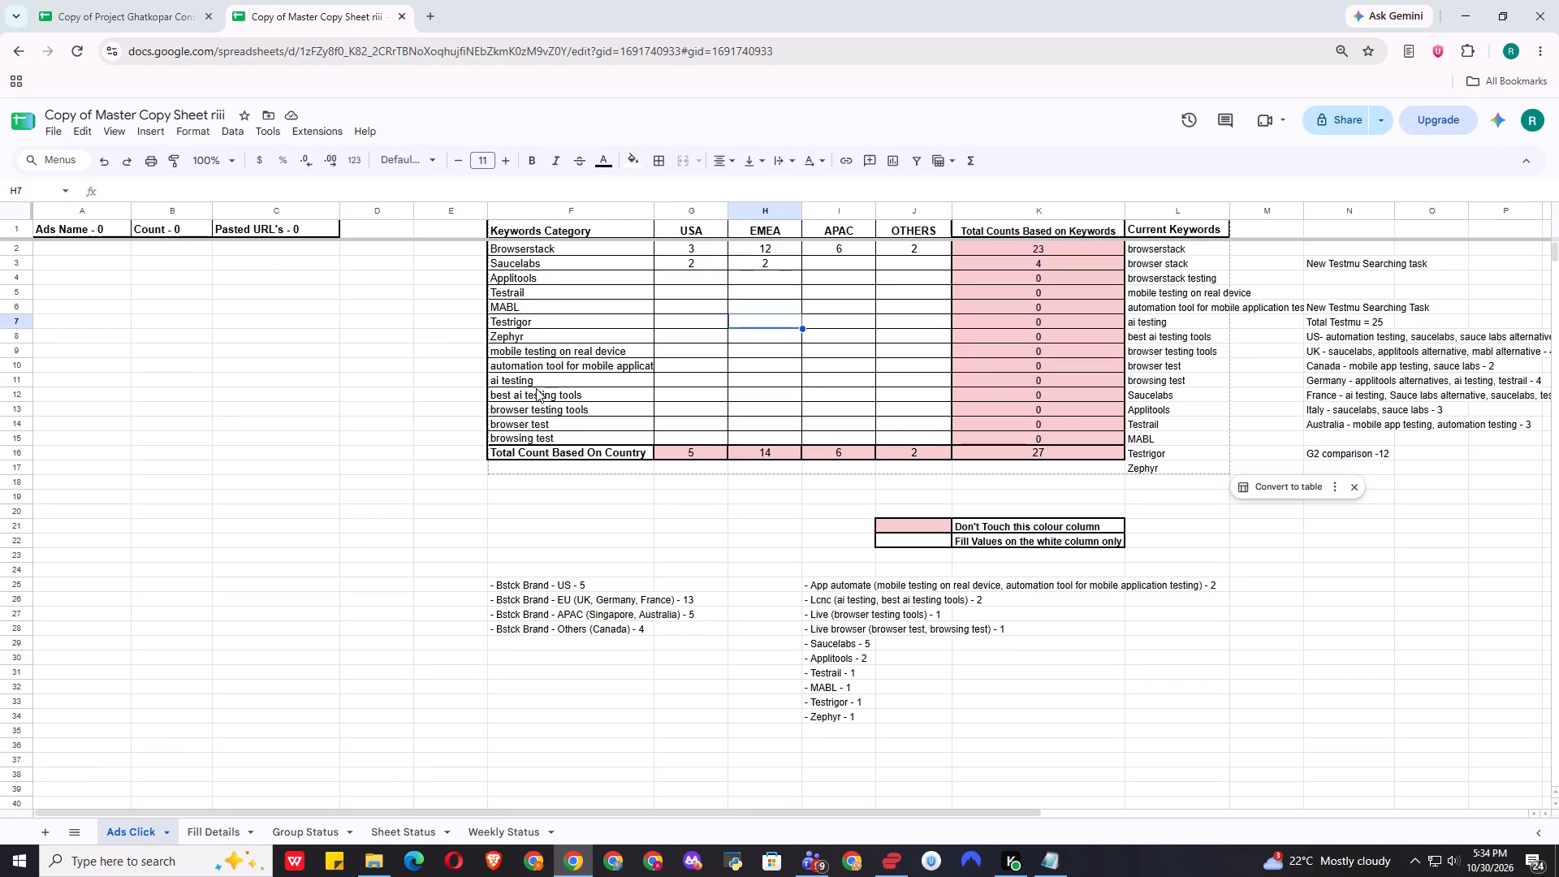
pyautogui.click(698, 396)
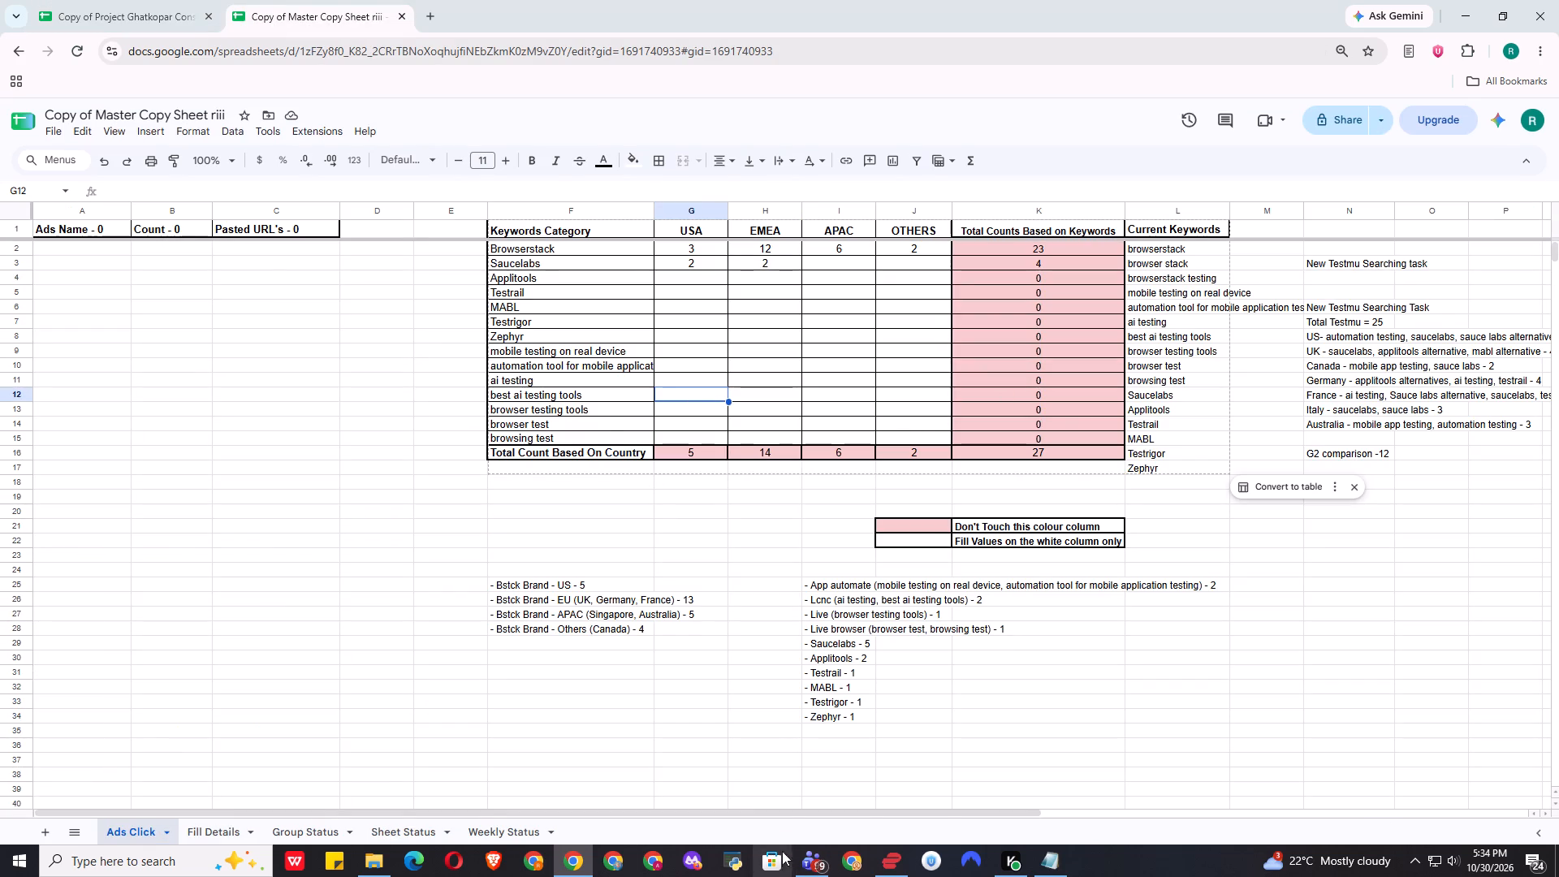
pyautogui.click(171, 0)
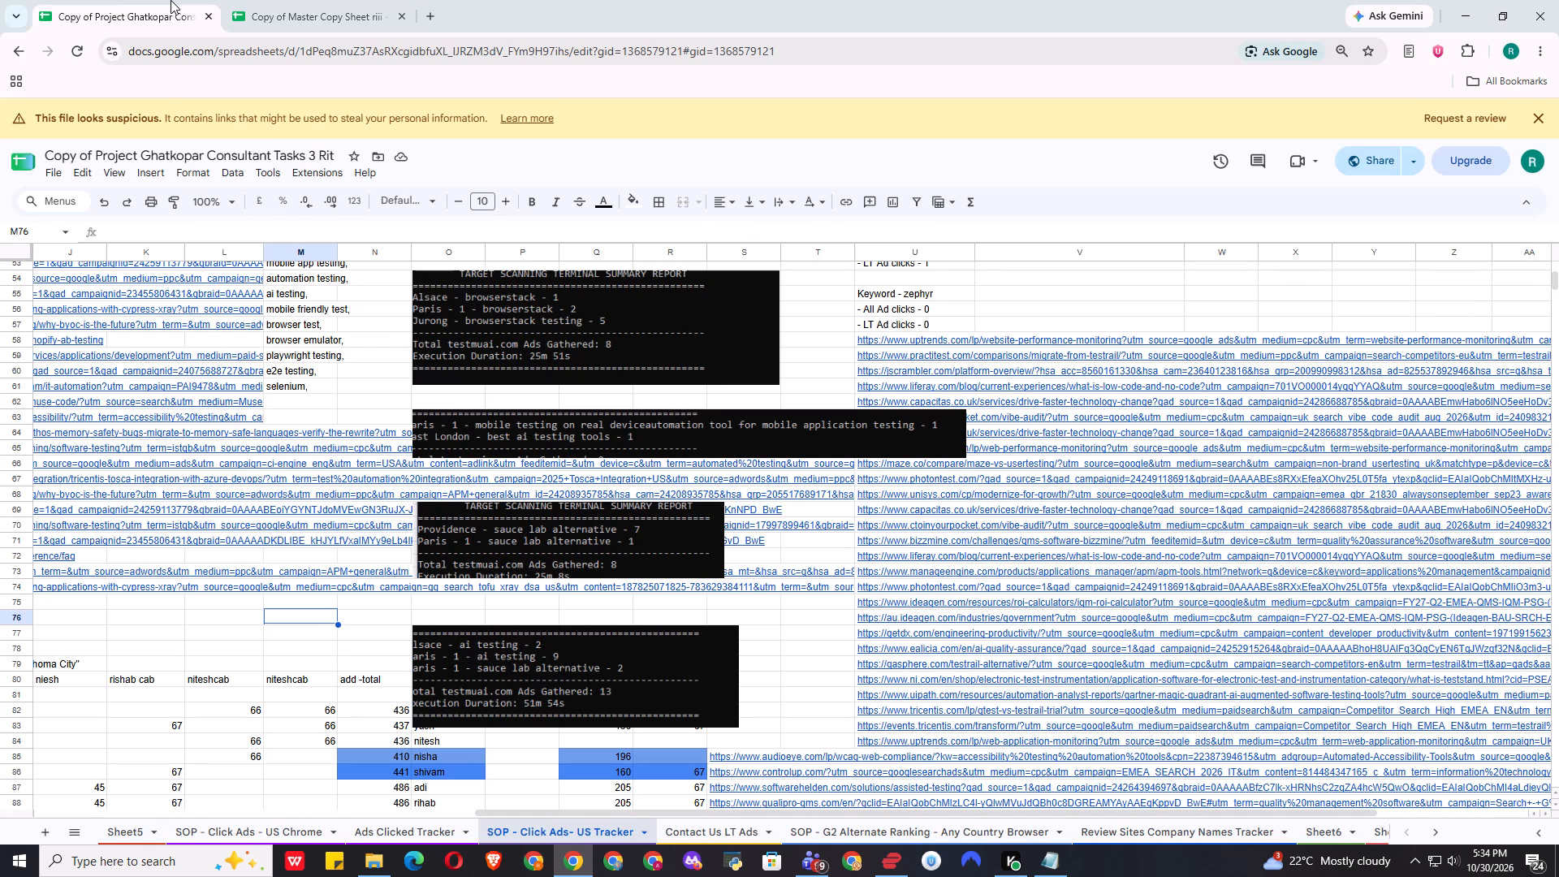
pyautogui.click(332, 21)
pyautogui.click(762, 387)
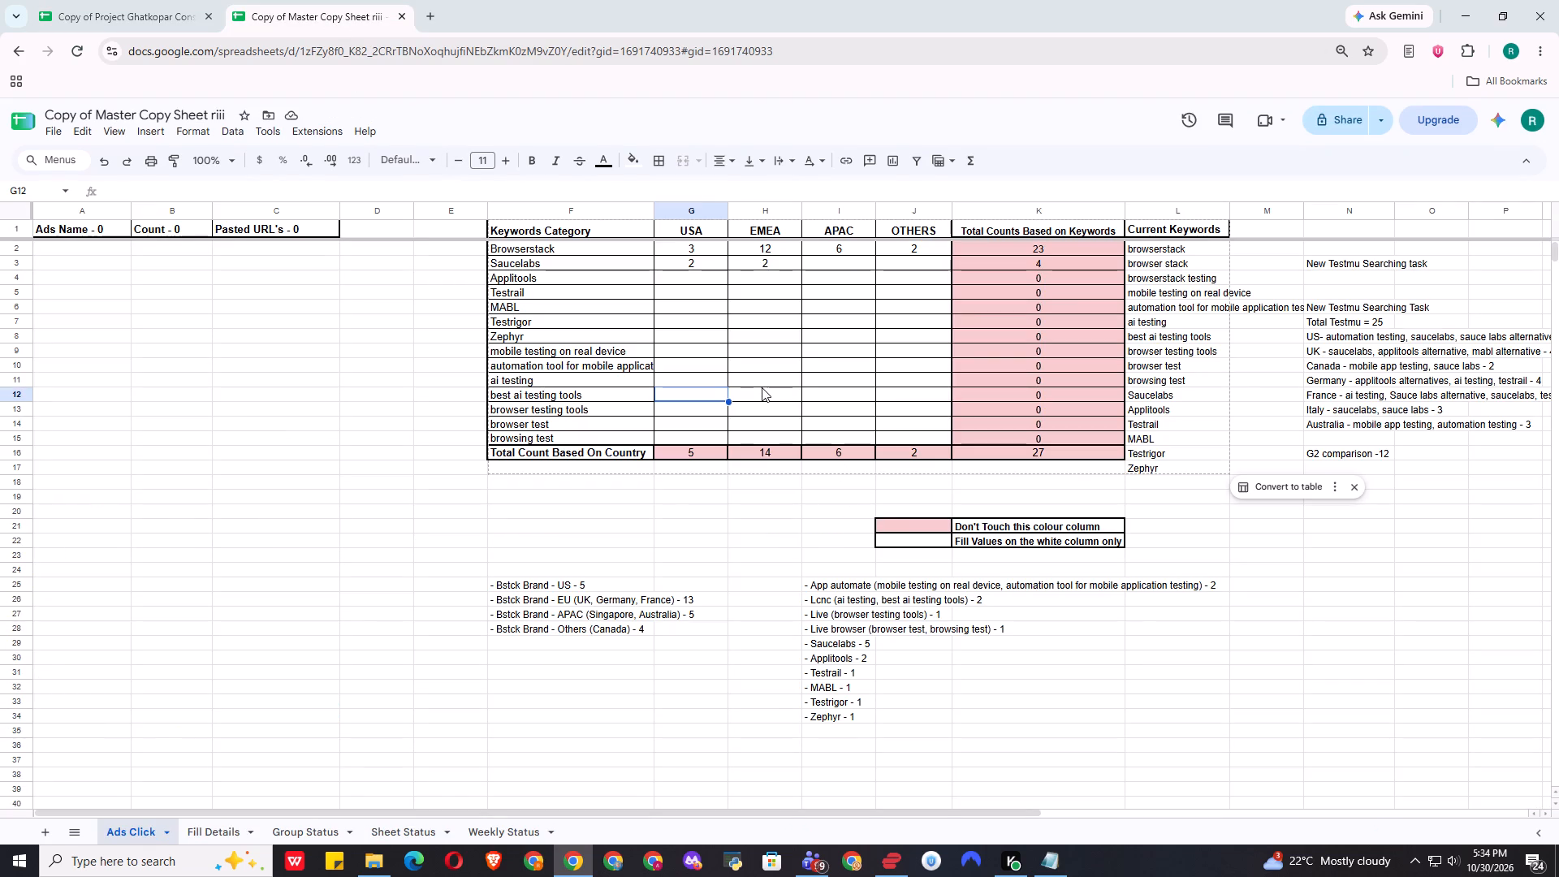
pyautogui.click(766, 398)
pyautogui.press('1')
pyautogui.click(748, 516)
# Recheck the tracker and set the automation tool for mobile application testing count for EMEA to 1 in the master sheet.
pyautogui.click(35, 0)
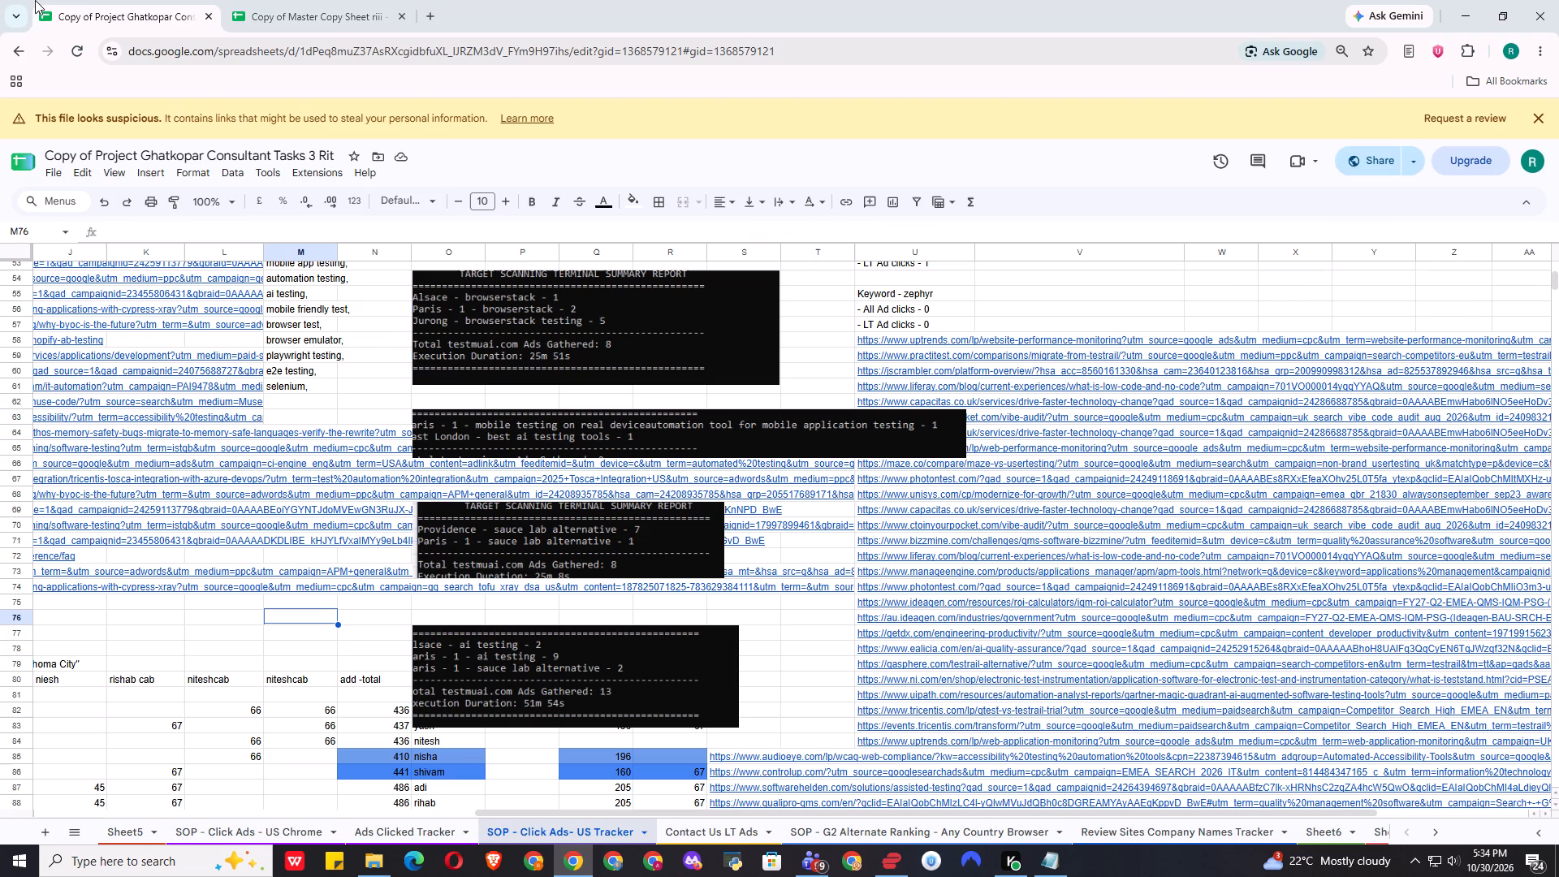
pyautogui.click(325, 0)
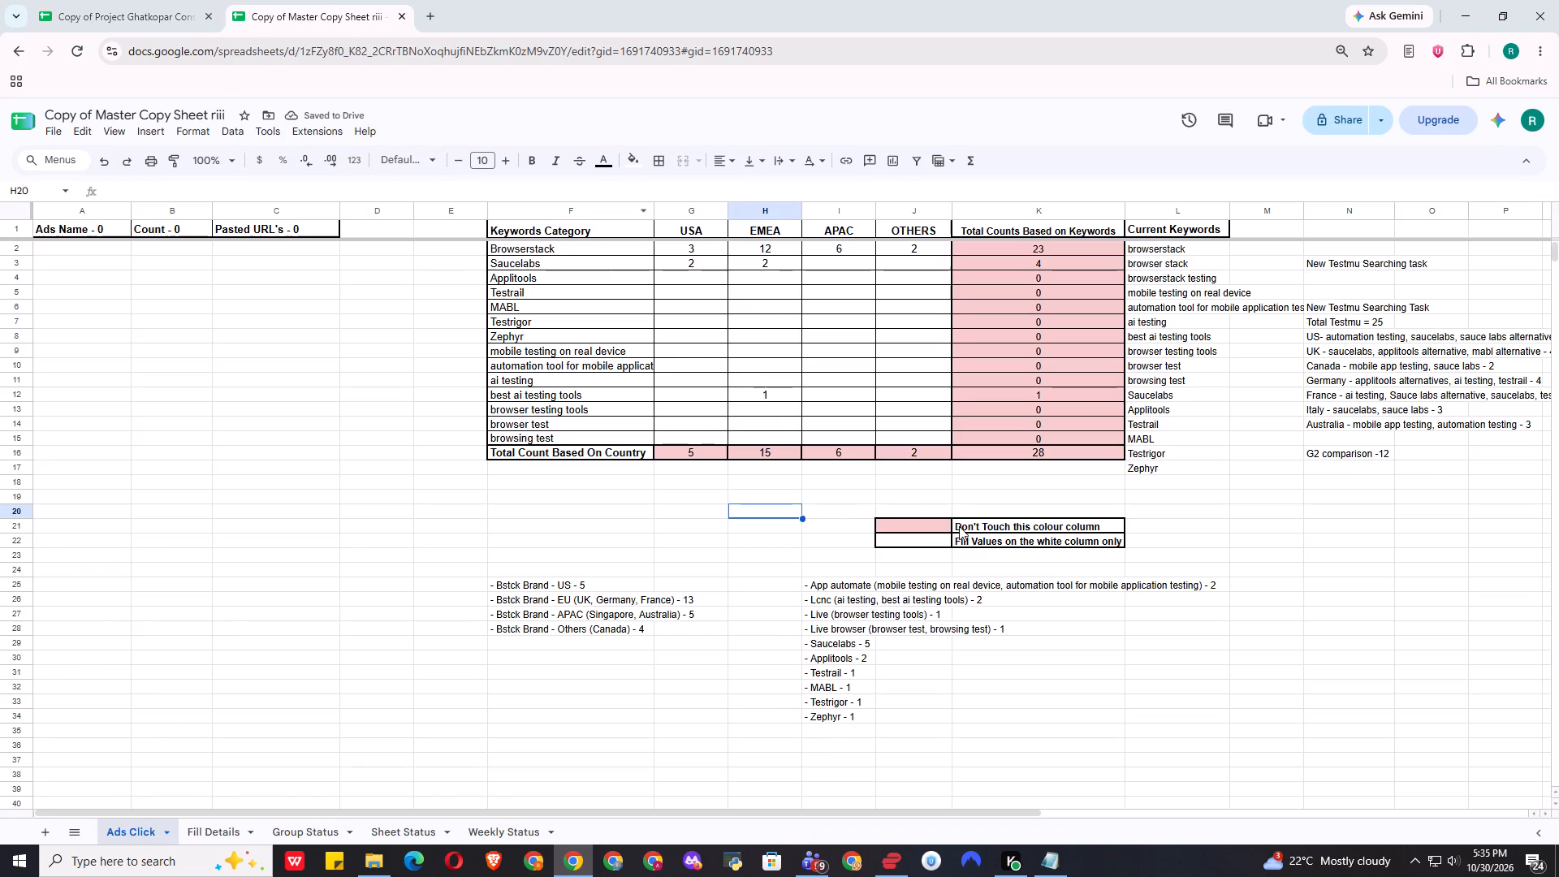
pyautogui.click(760, 366)
pyautogui.press('1')
pyautogui.click(770, 521)
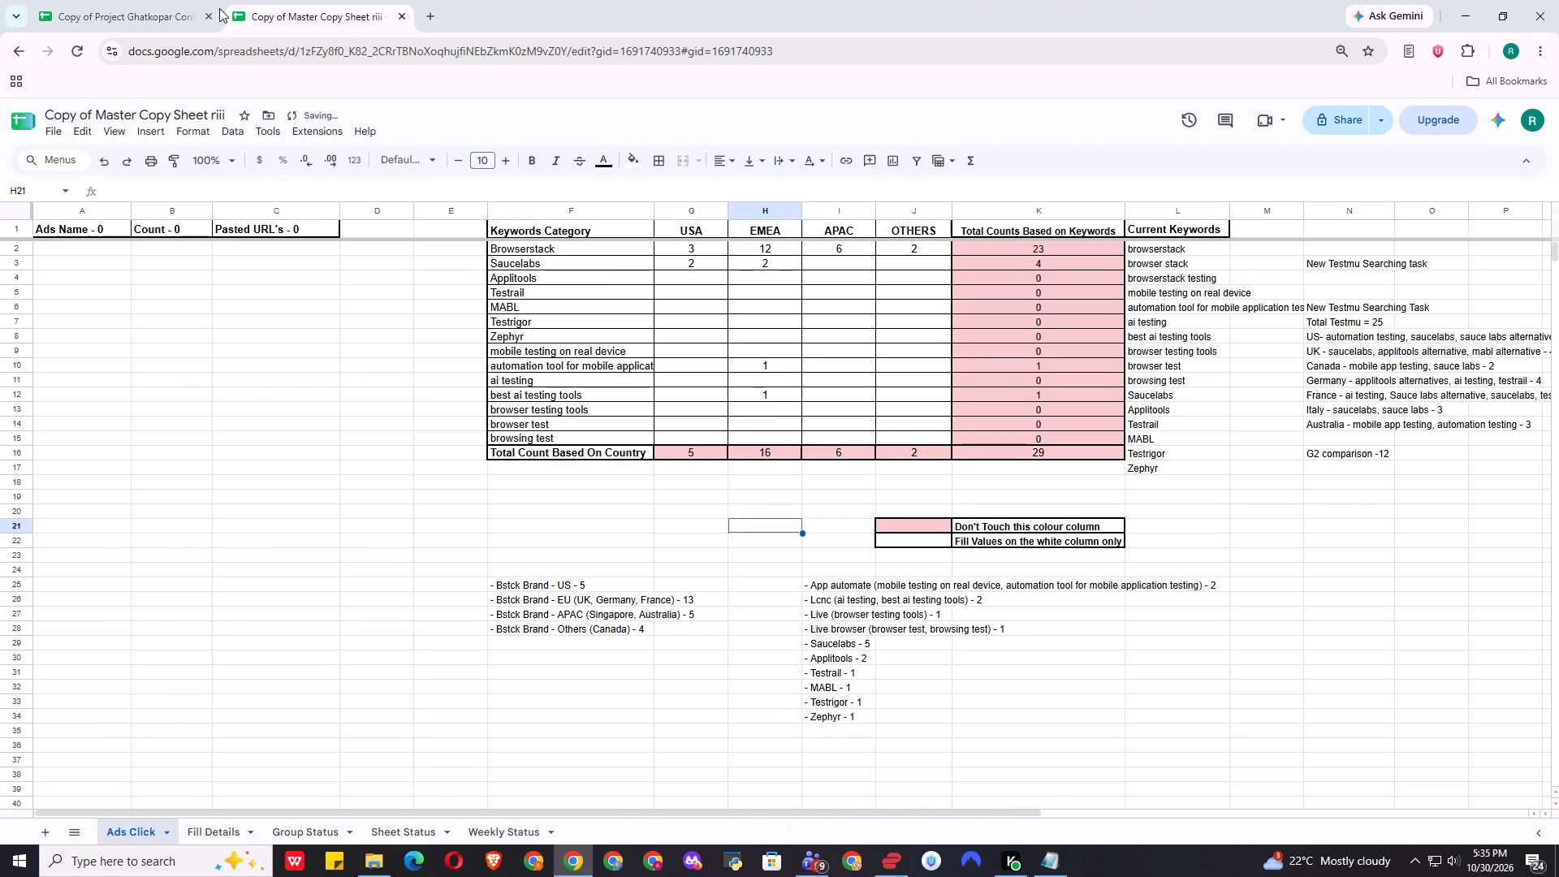
# Delete the scan report image covering mobile application testing and best ai testing tools from the Click Ads US Tracker.
pyautogui.click(146, 0)
pyautogui.click(640, 431)
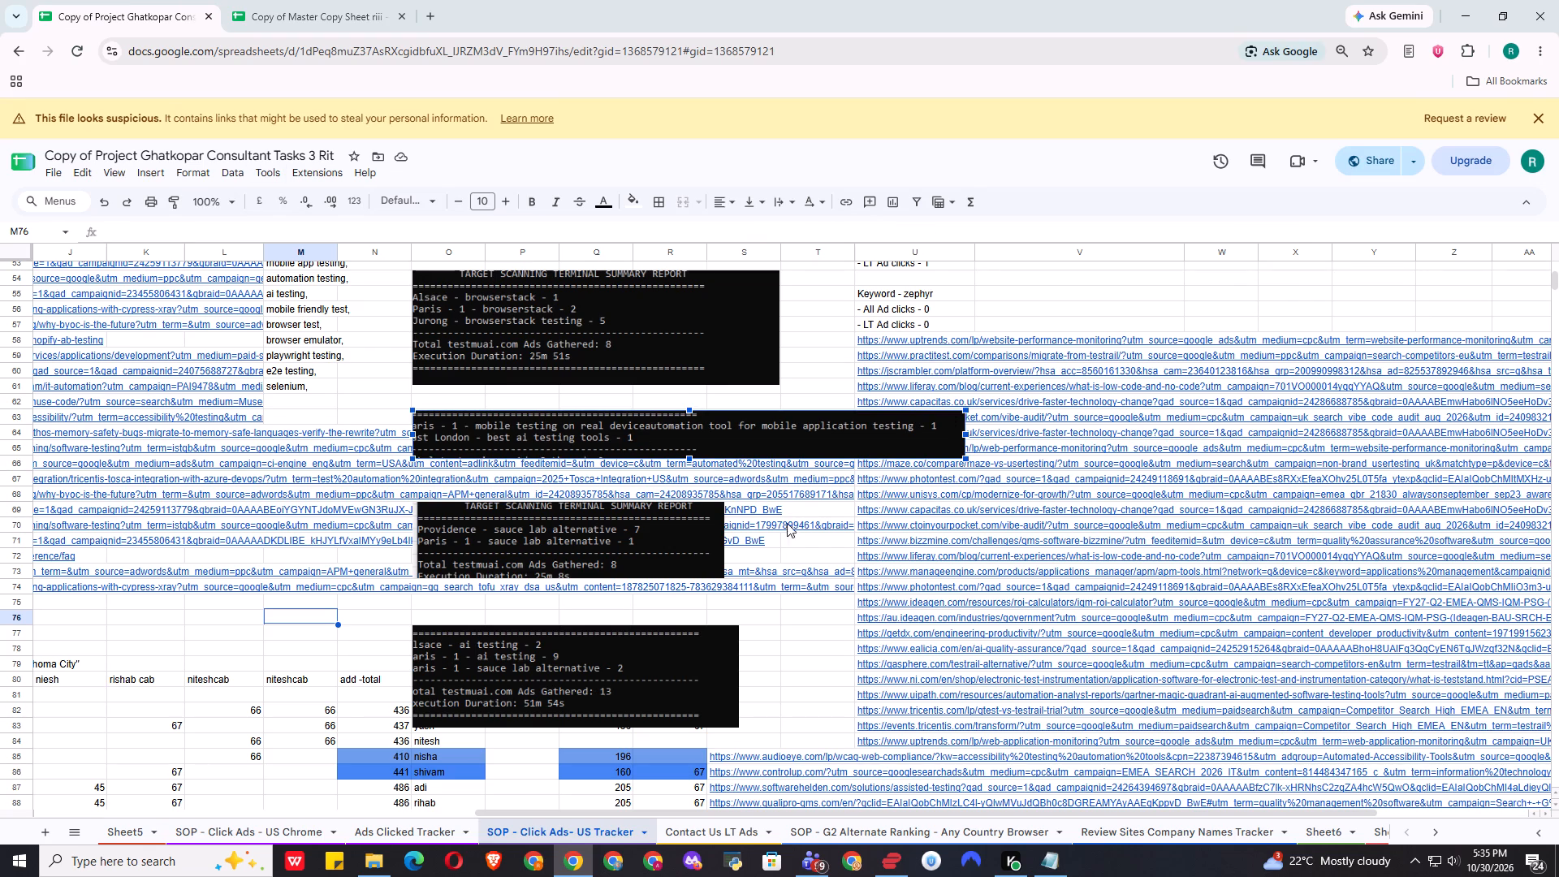
pyautogui.press('BackSpace')
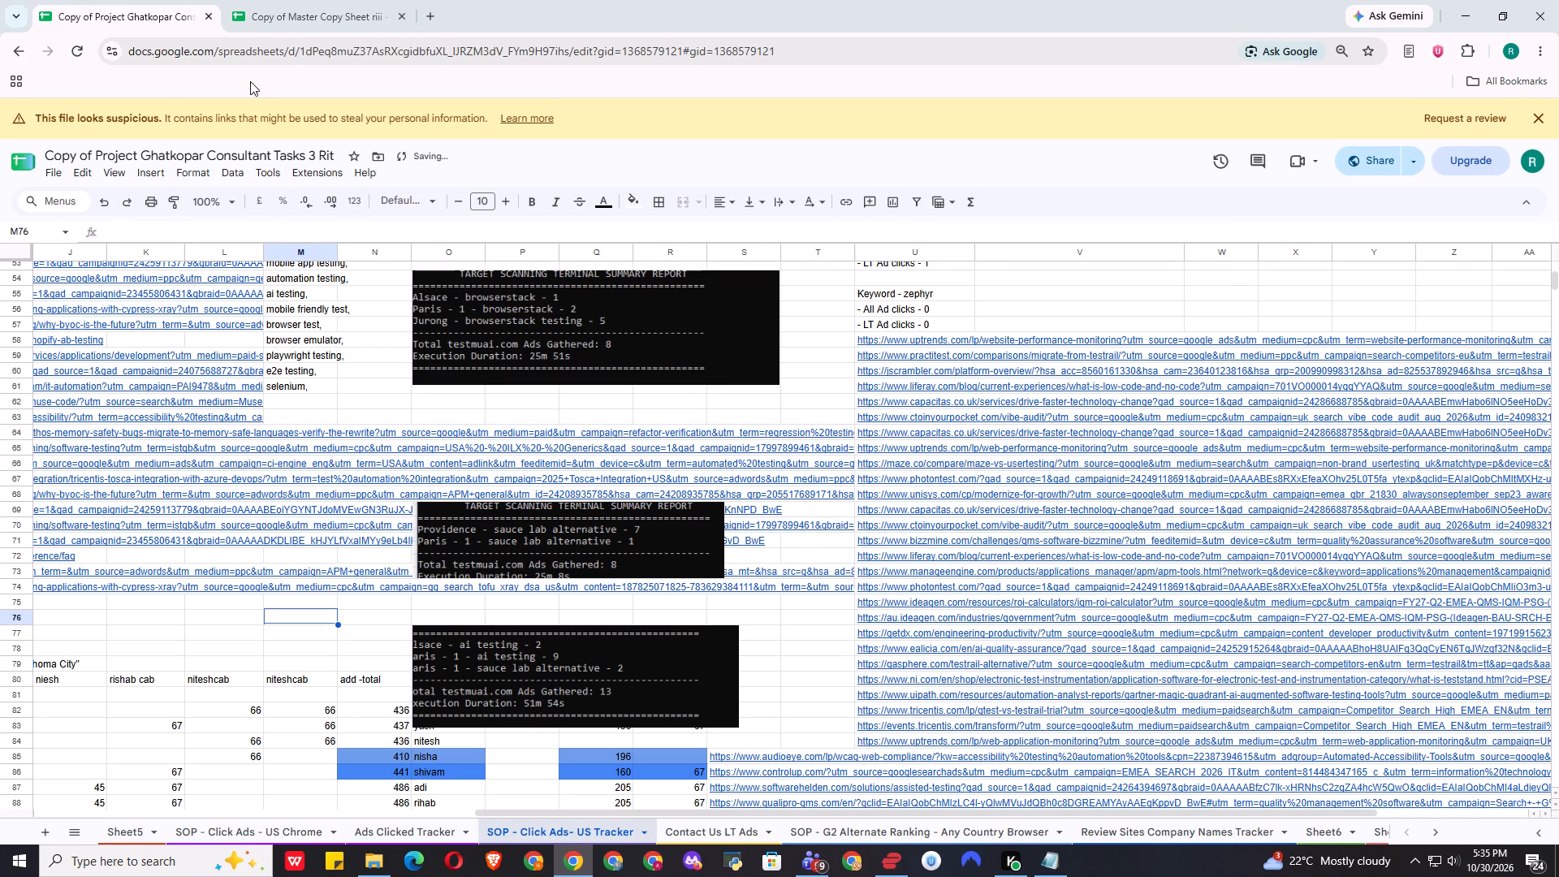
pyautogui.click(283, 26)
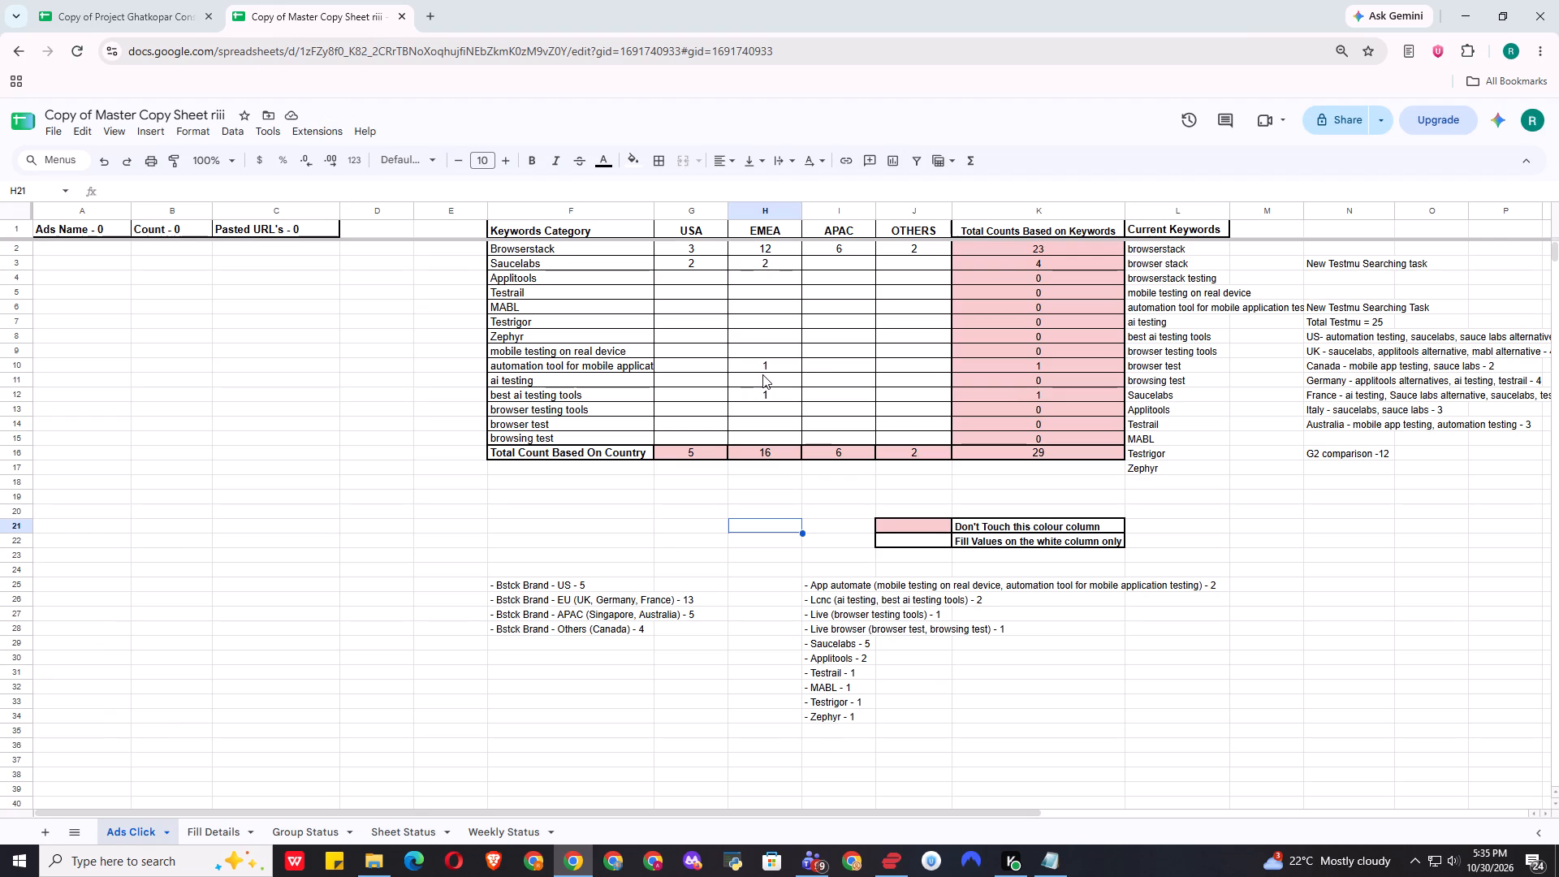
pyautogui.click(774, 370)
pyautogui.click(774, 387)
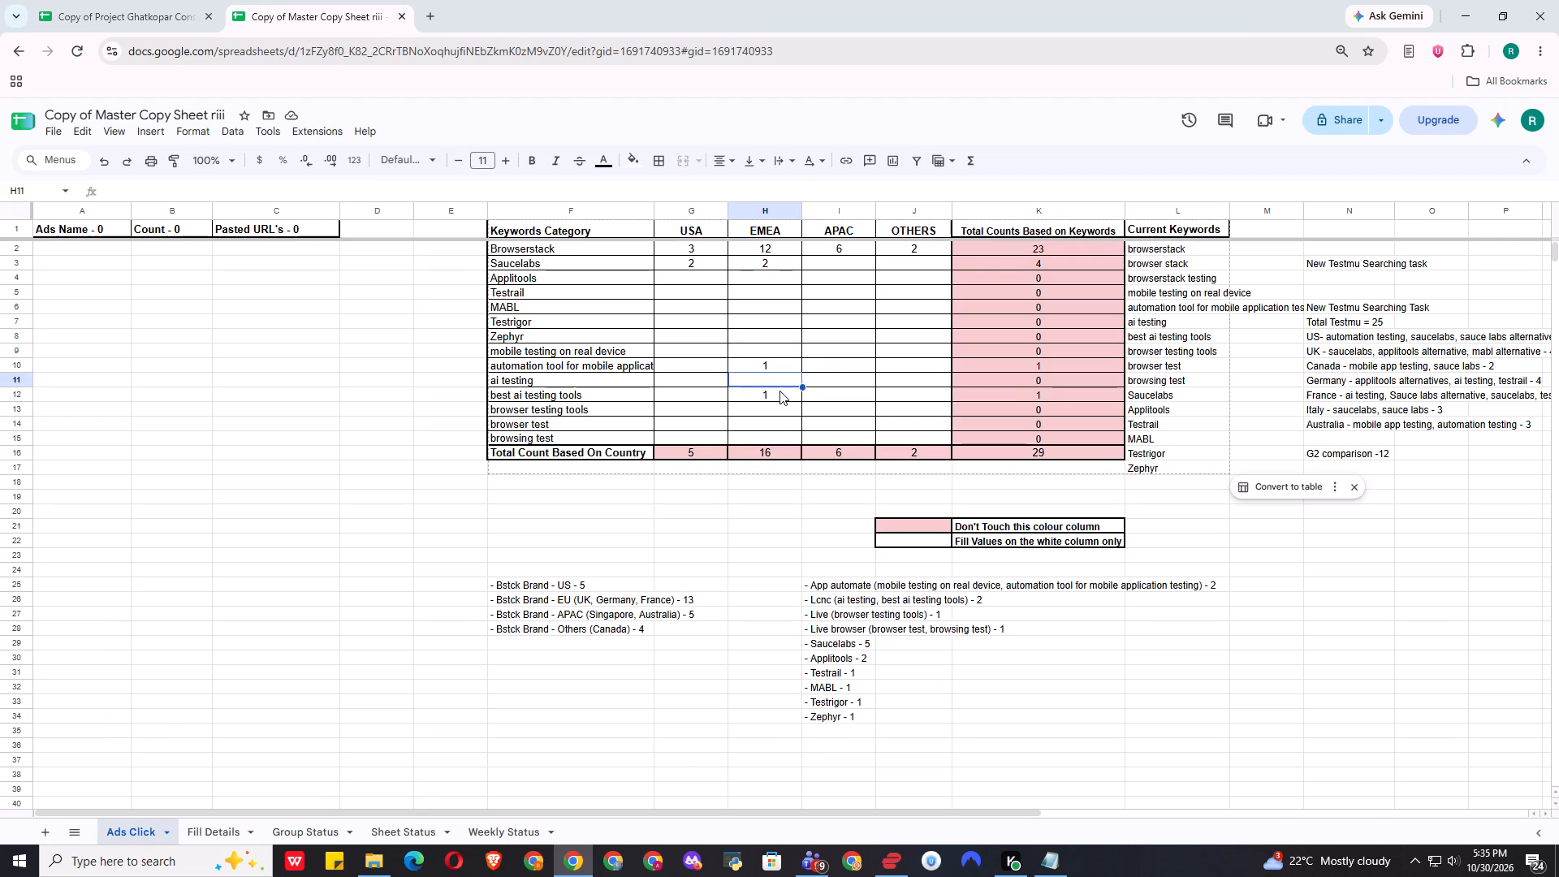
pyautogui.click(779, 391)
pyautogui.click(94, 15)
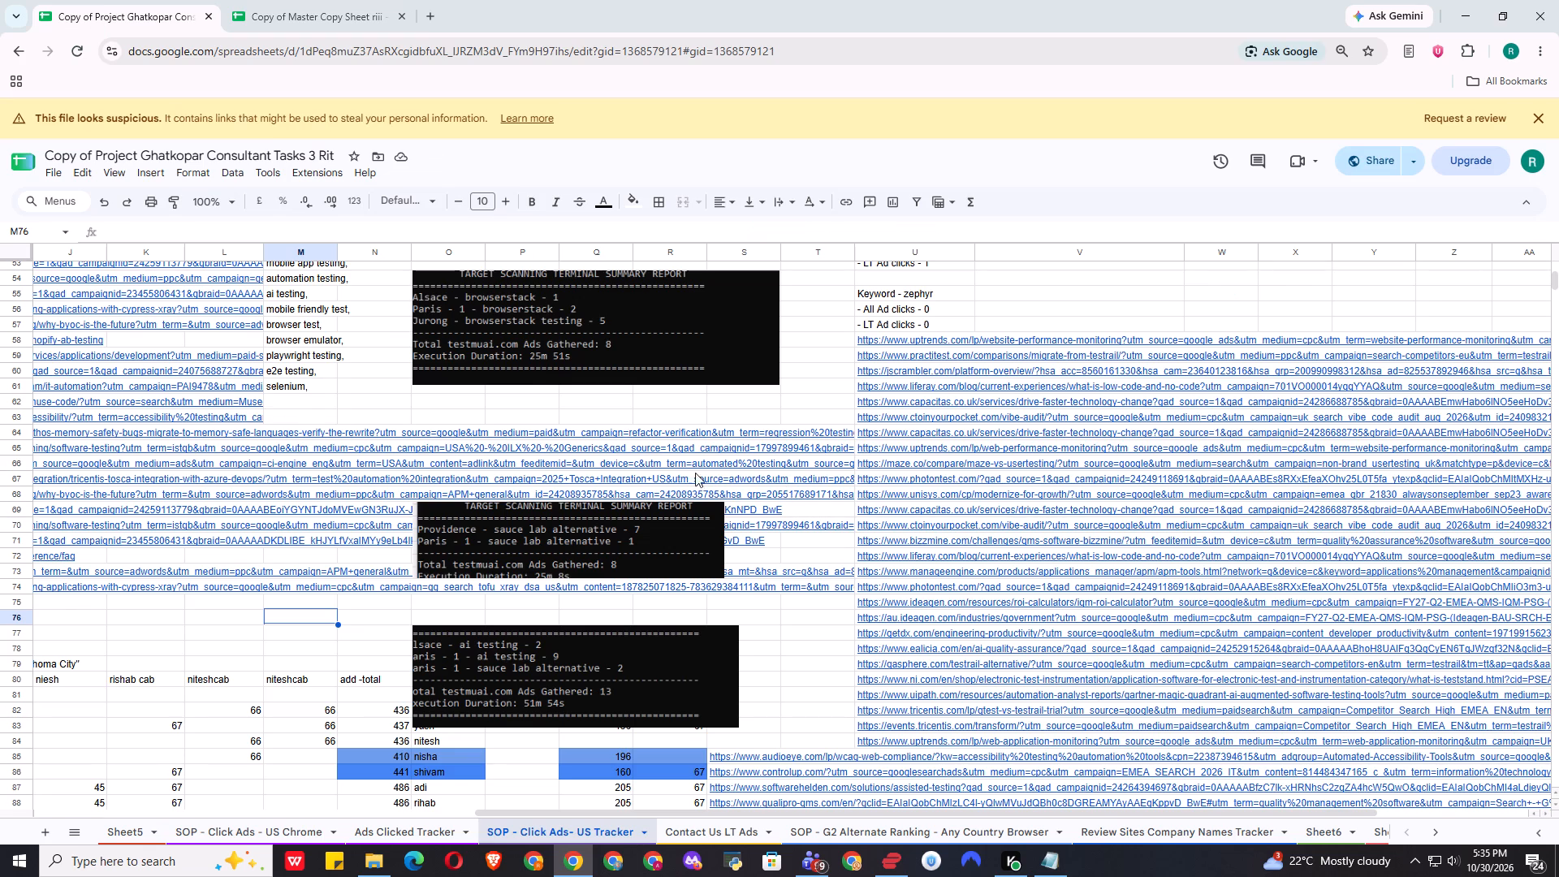
# Search the ExpressVPN locations for "juro" to identify the region of Jurong from the scan report.
pyautogui.scroll(1, 660, 505)
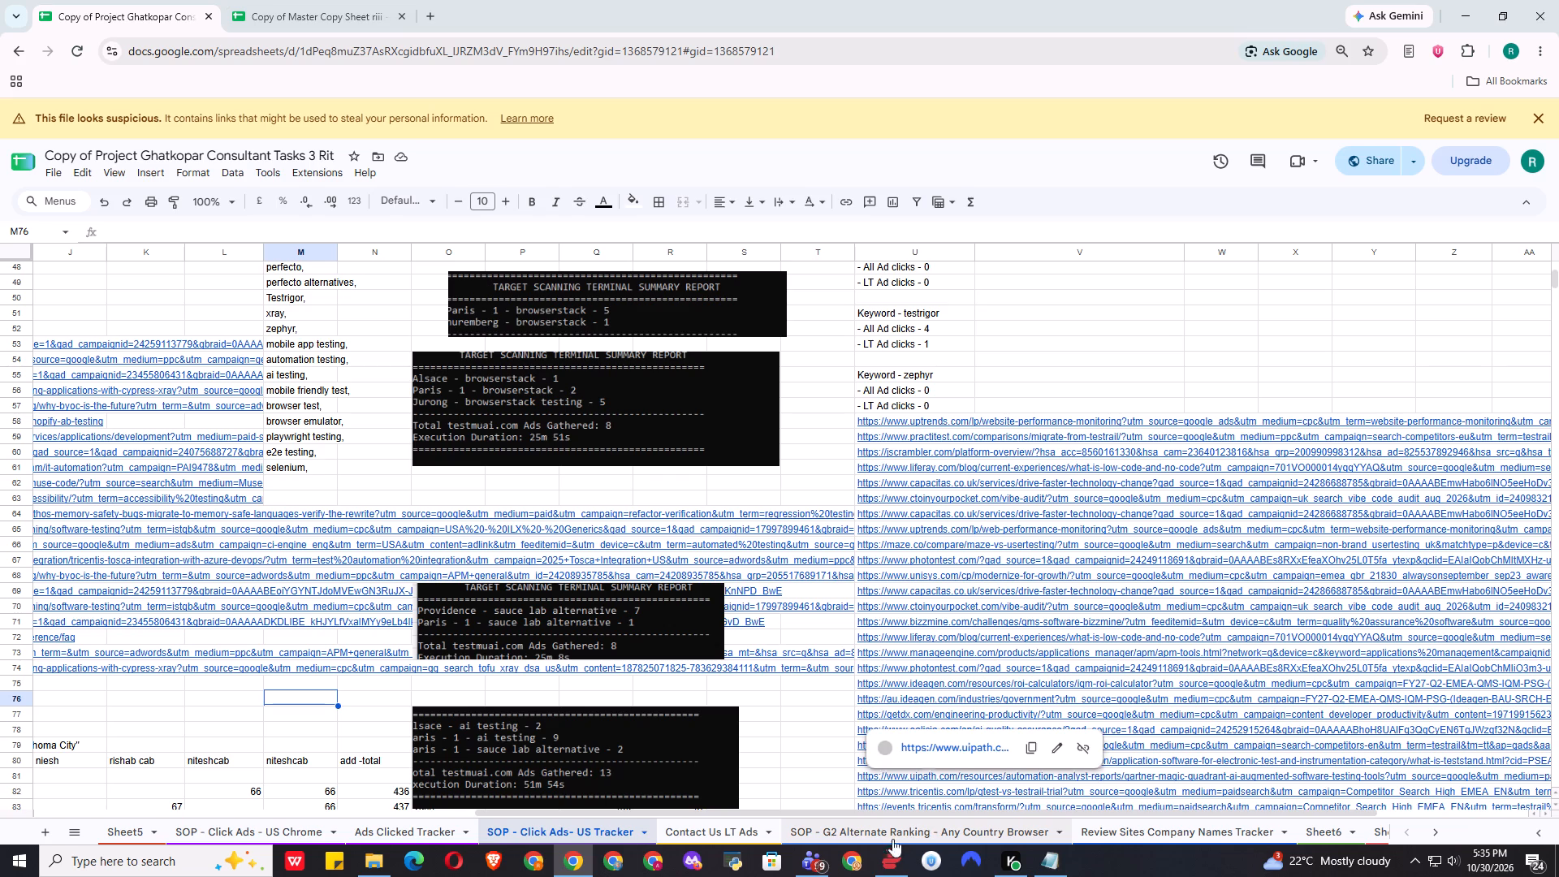
pyautogui.click(891, 859)
pyautogui.moveTo(739, 231); pyautogui.dragTo(626, 214)
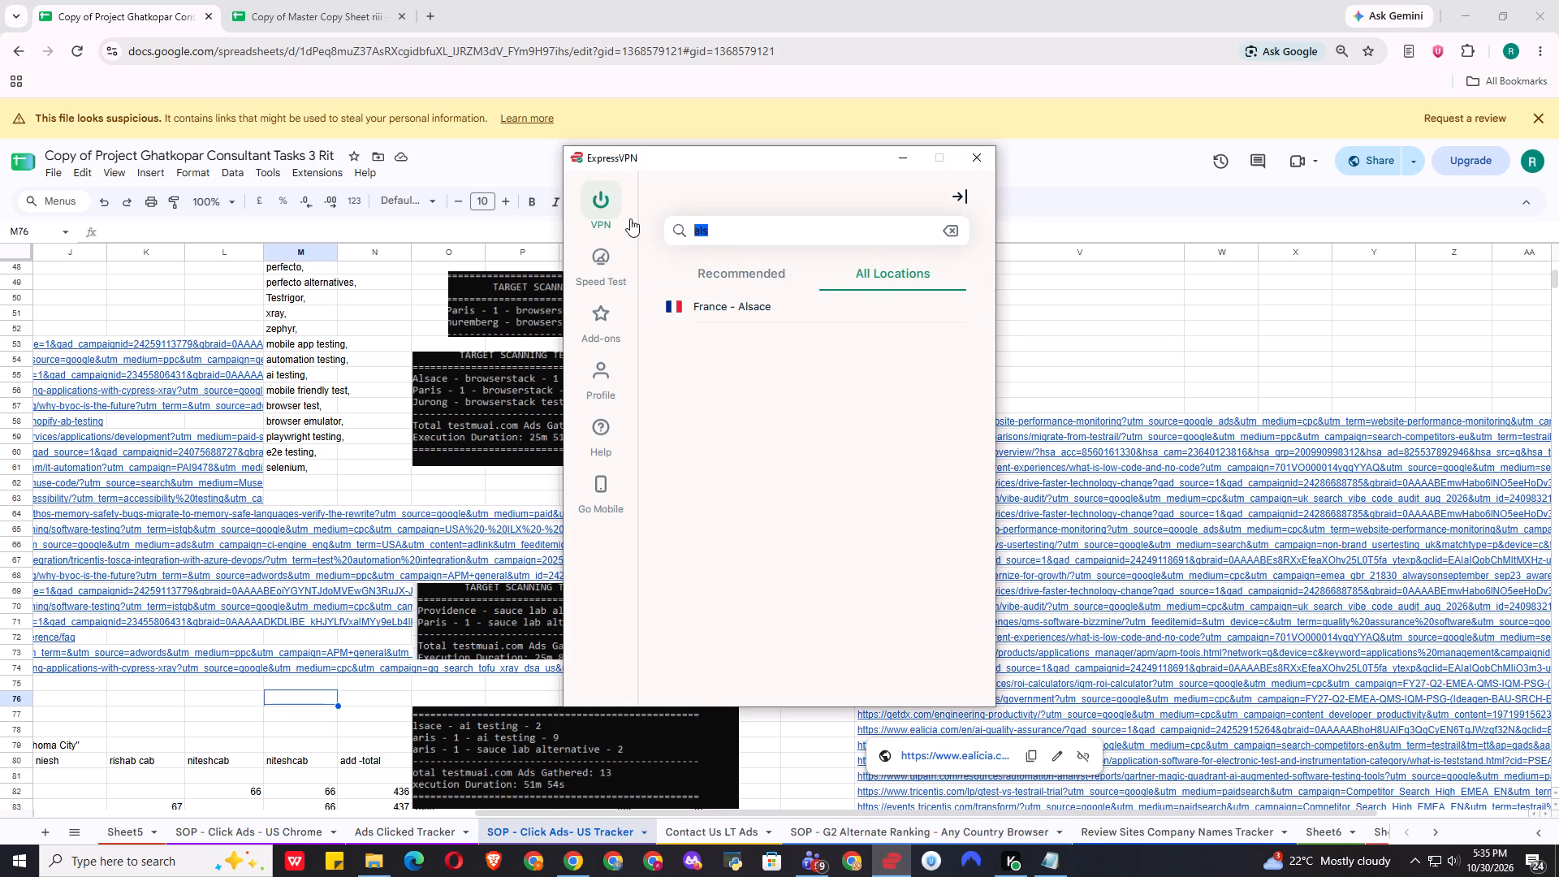
pyautogui.press('BackSpace')
pyautogui.write('jur')
pyautogui.press('o')
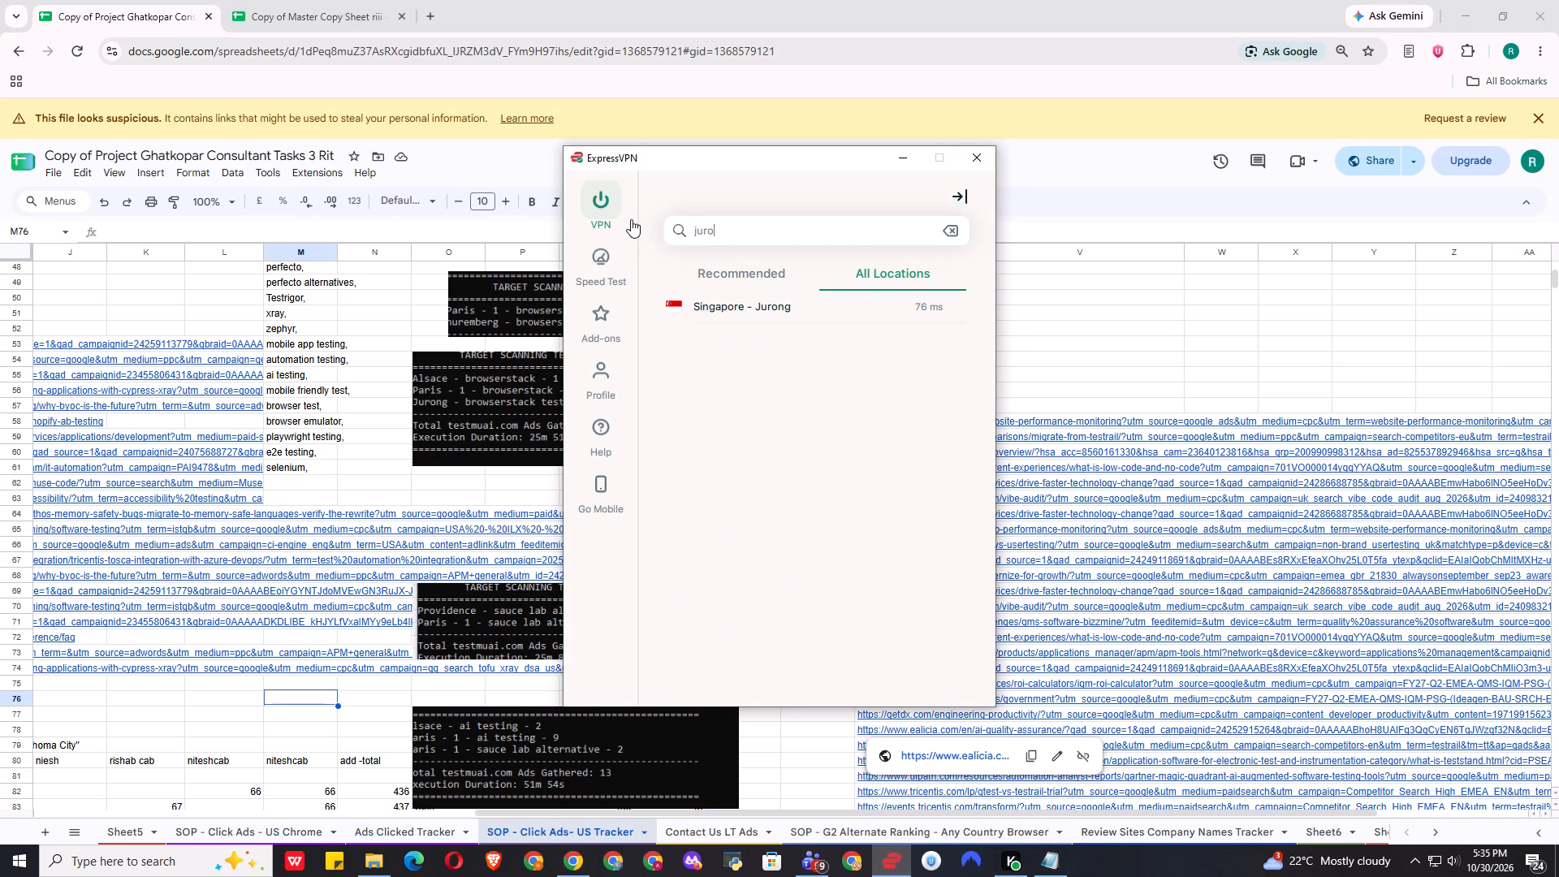
pyautogui.click(1090, 343)
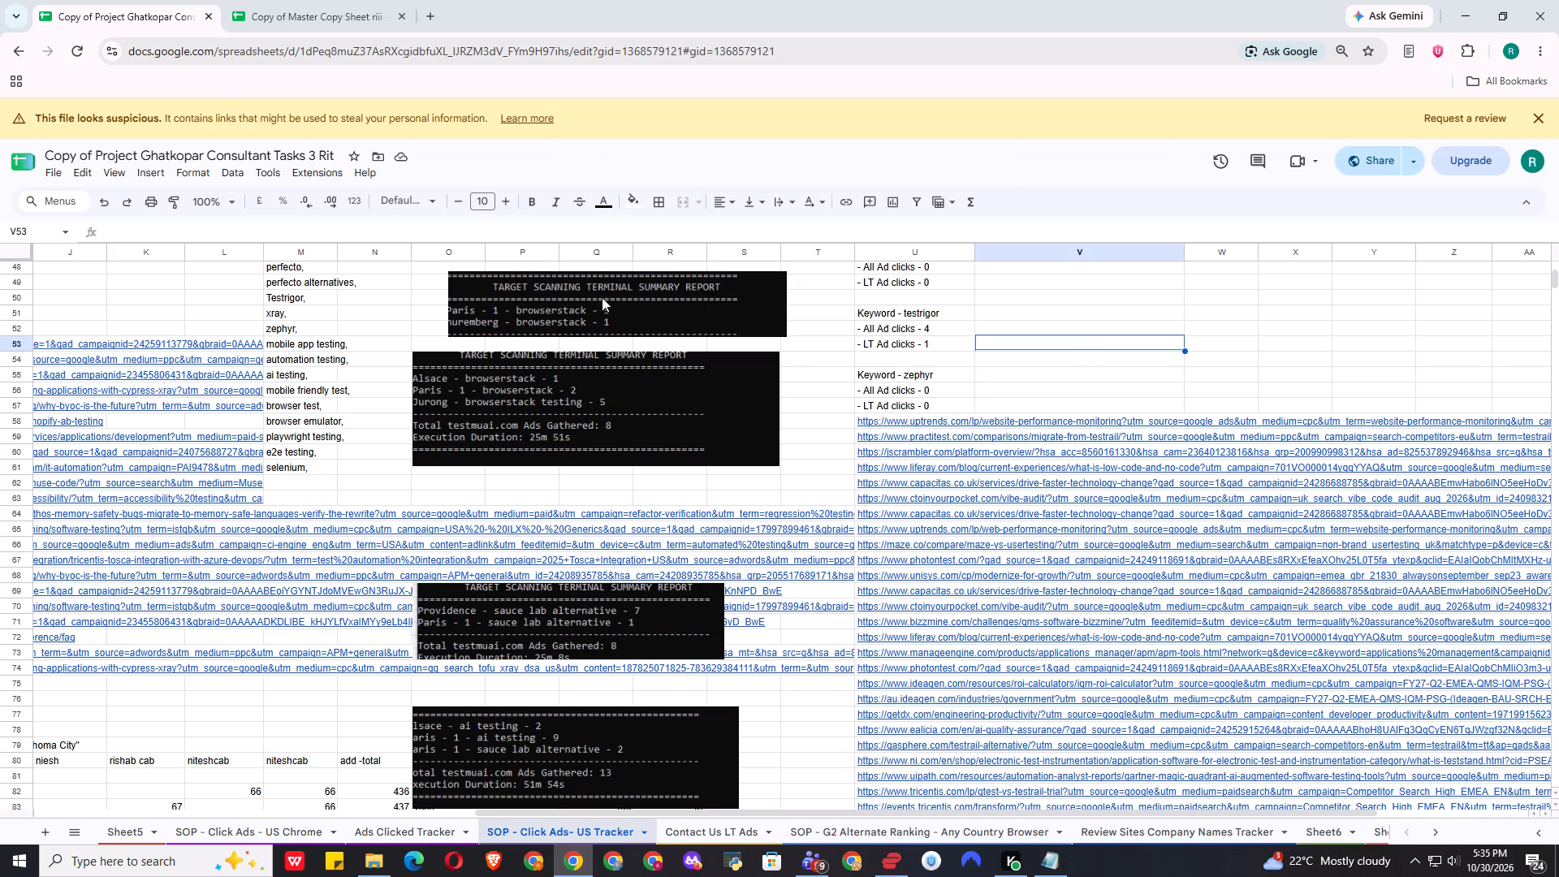
# Delete the scan report image covering browserstack for Paris - 1 and Nuremberg from the Click Ads US Tracker.
pyautogui.scroll(1, 677, 523)
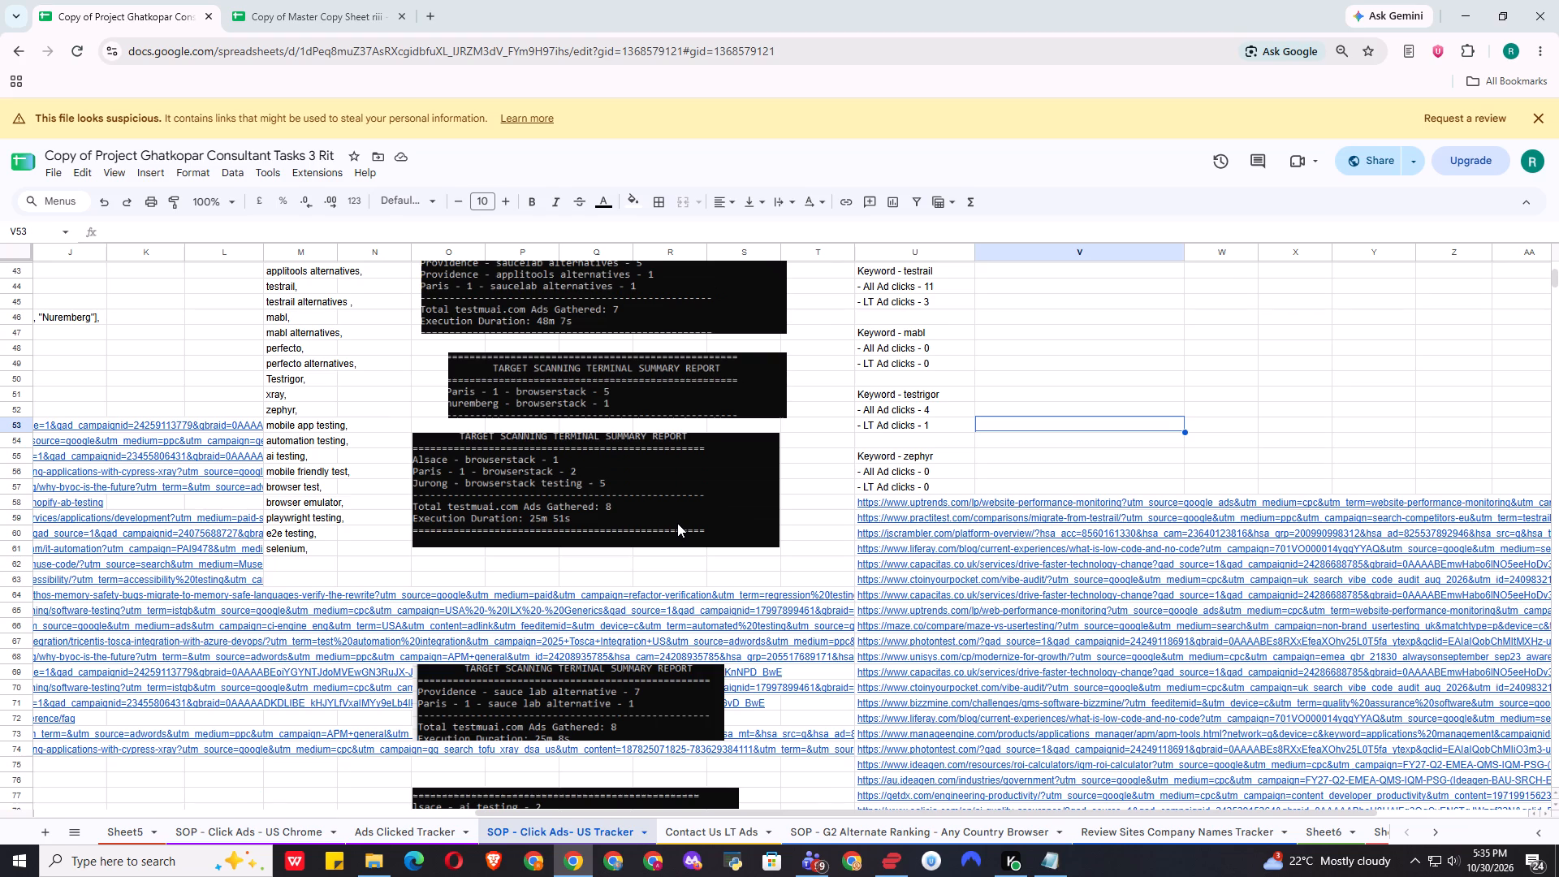
pyautogui.scroll(1, 721, 593)
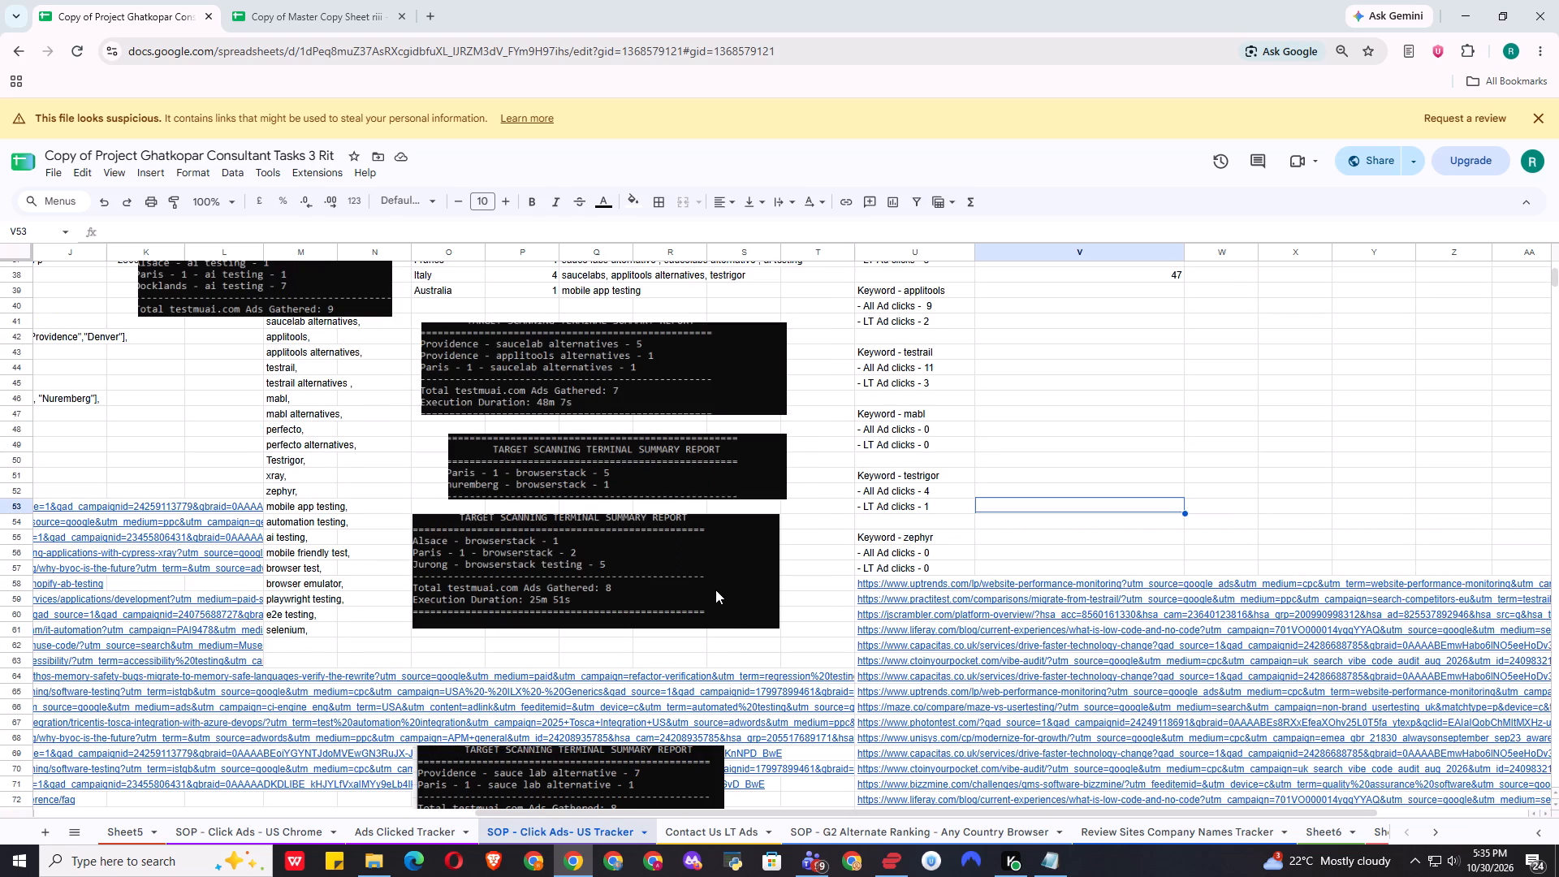
pyautogui.click(631, 444)
pyautogui.press('BackSpace')
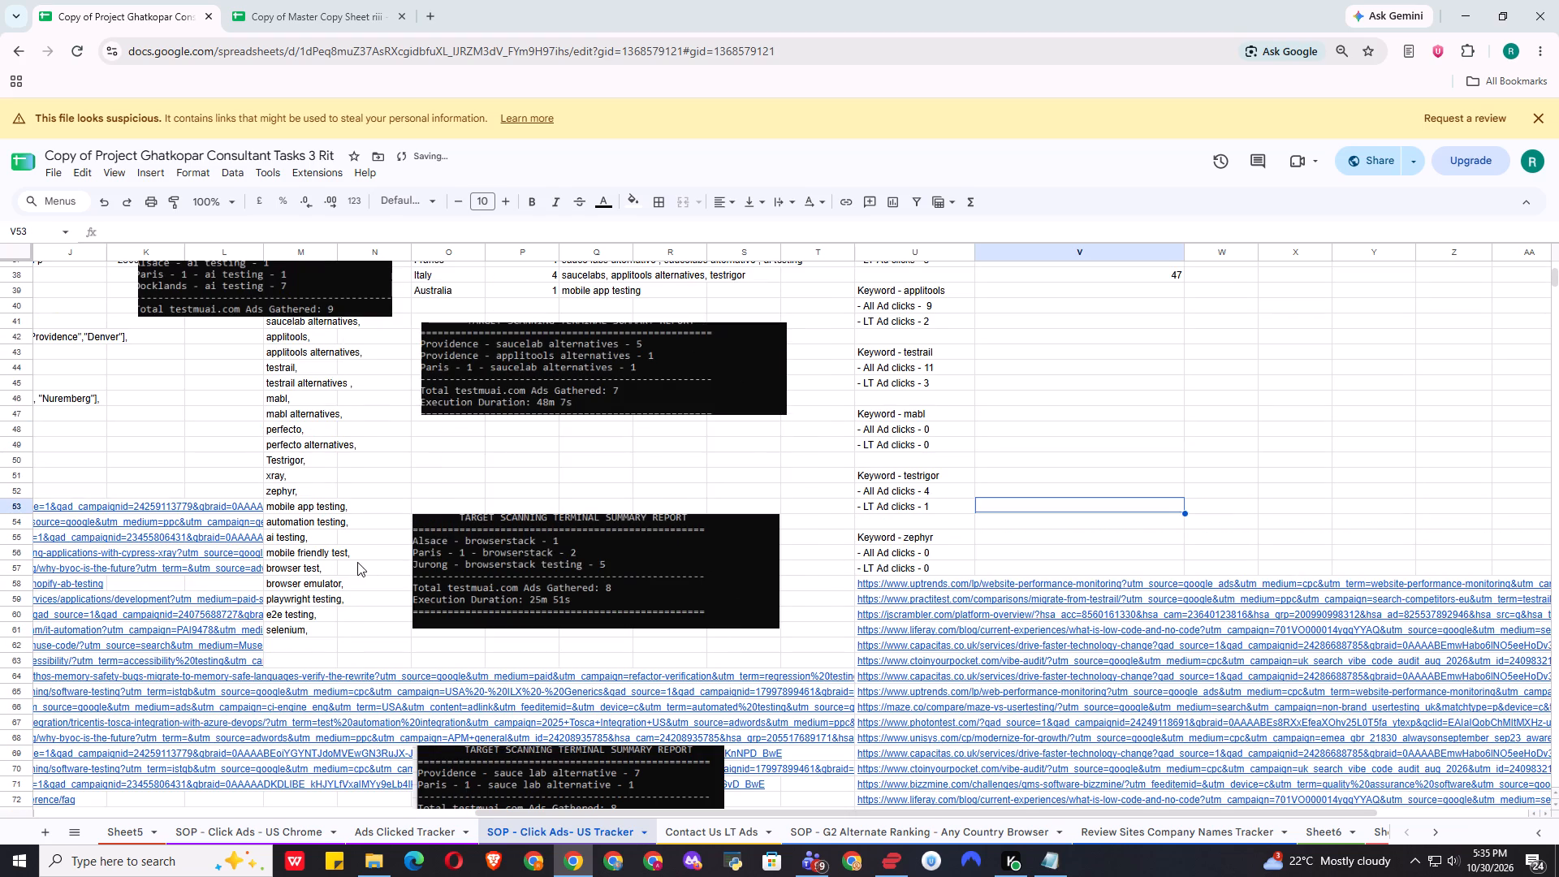
# Check the tracker's scan reports and set the ai testing counts to 1 for EMEA and 1 for APAC in the master sheet.
pyautogui.click(355, 562)
pyautogui.scroll(2, 351, 574)
pyautogui.scroll(-1, 339, 621)
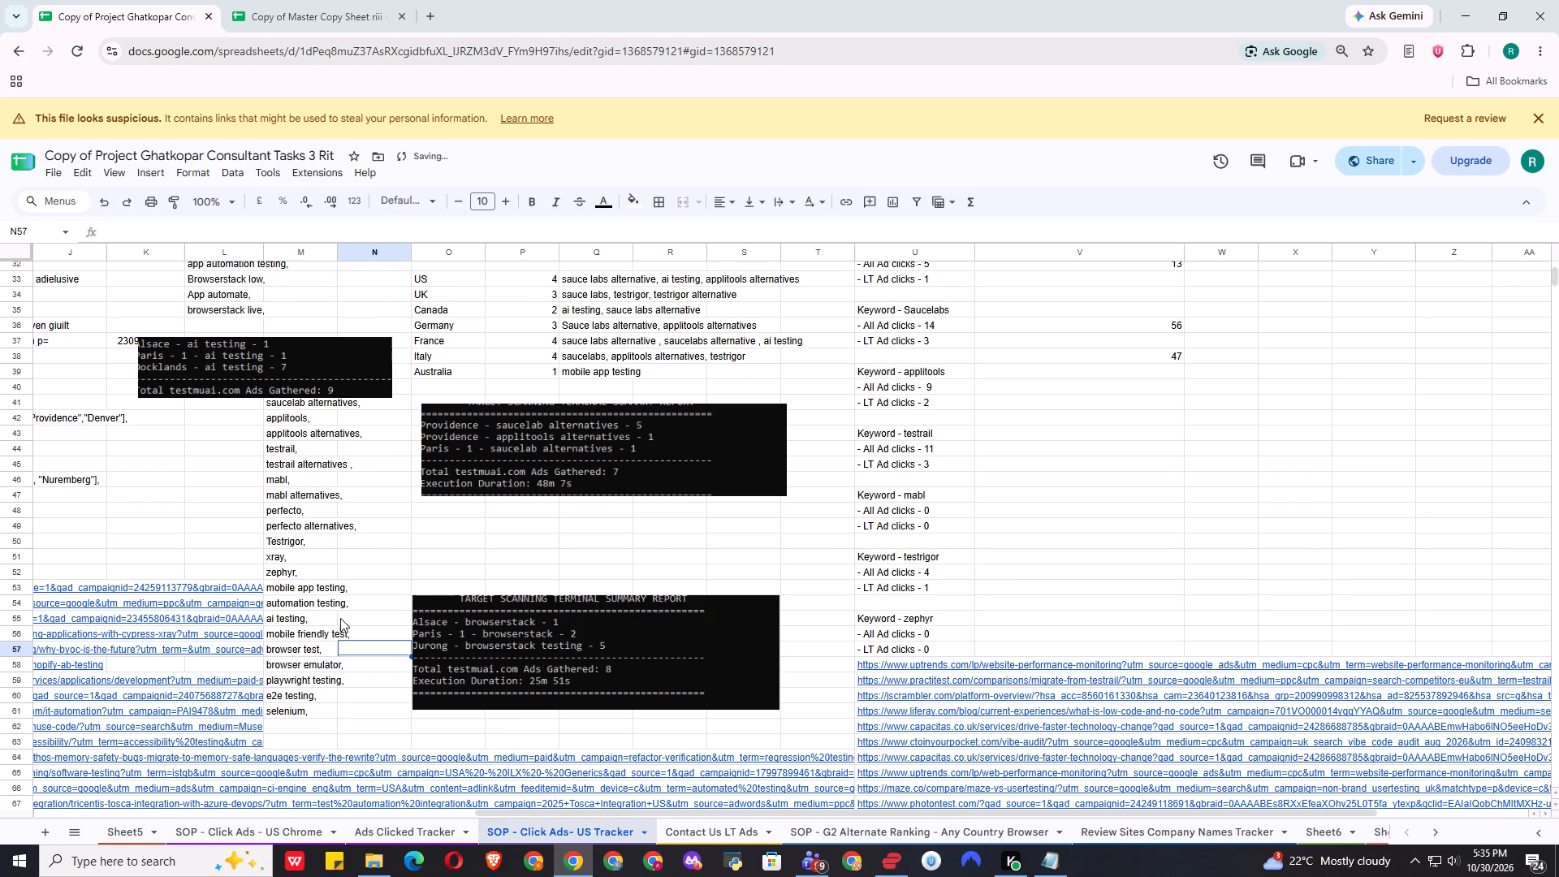
pyautogui.click(301, 19)
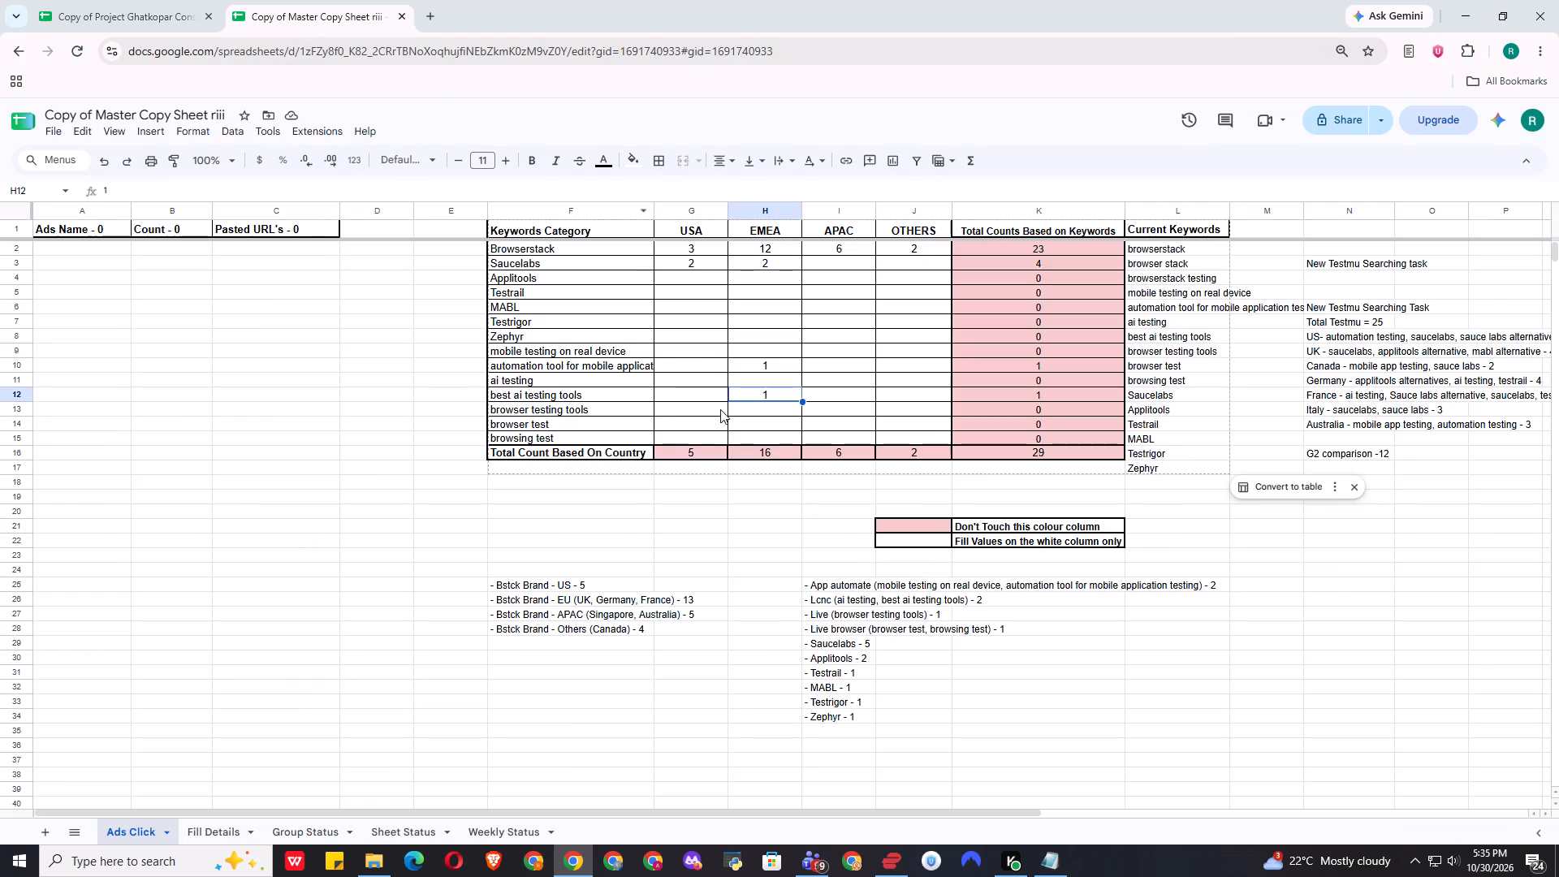
pyautogui.click(770, 376)
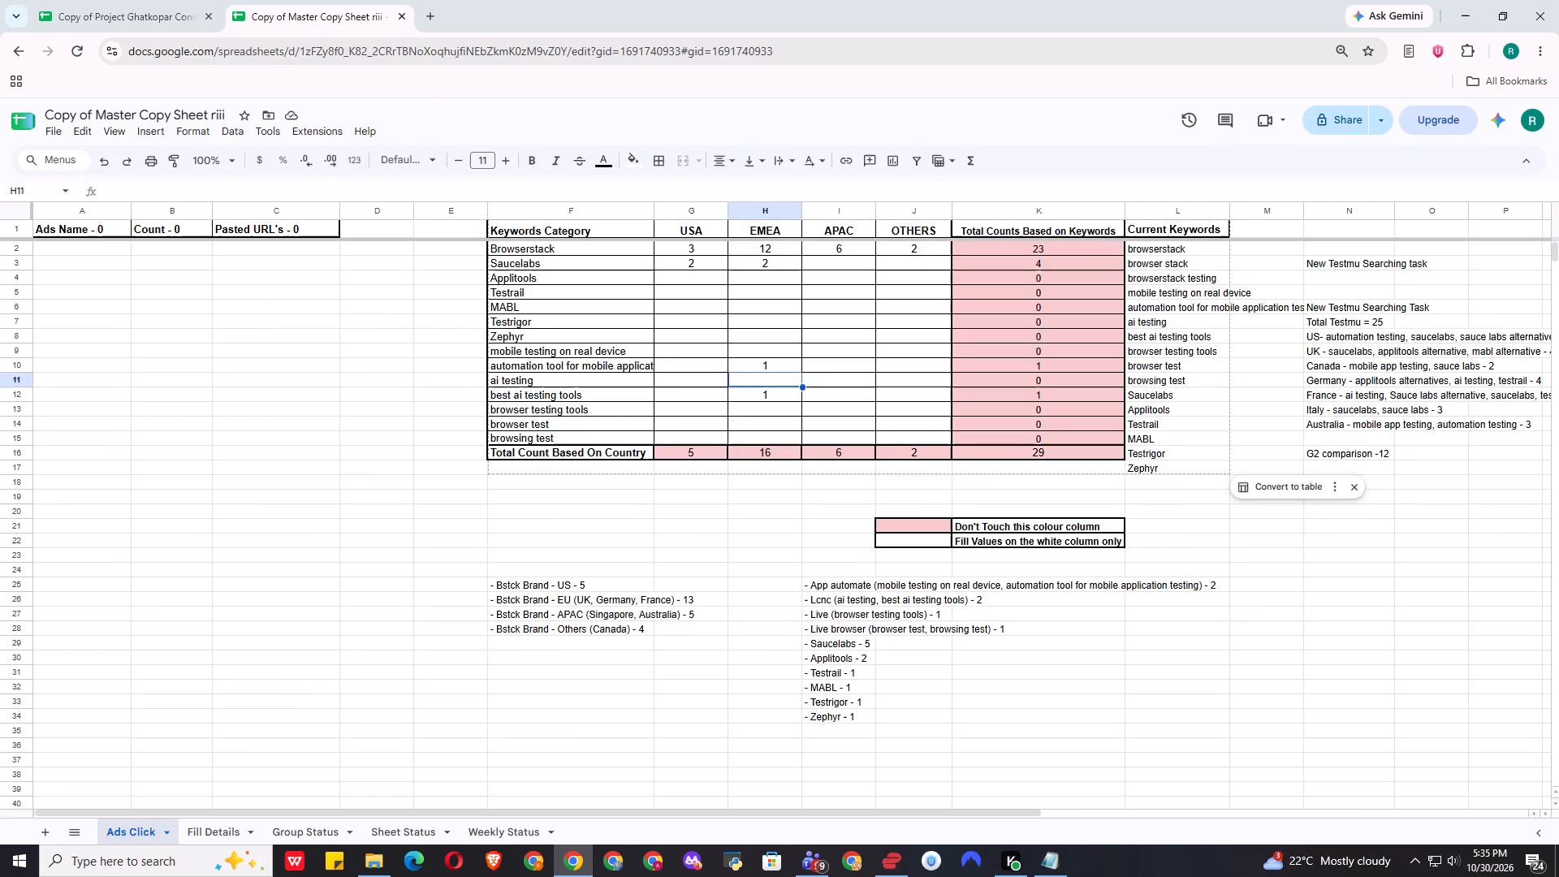
pyautogui.press('1')
pyautogui.click(839, 376)
pyautogui.press('1')
pyautogui.click(838, 408)
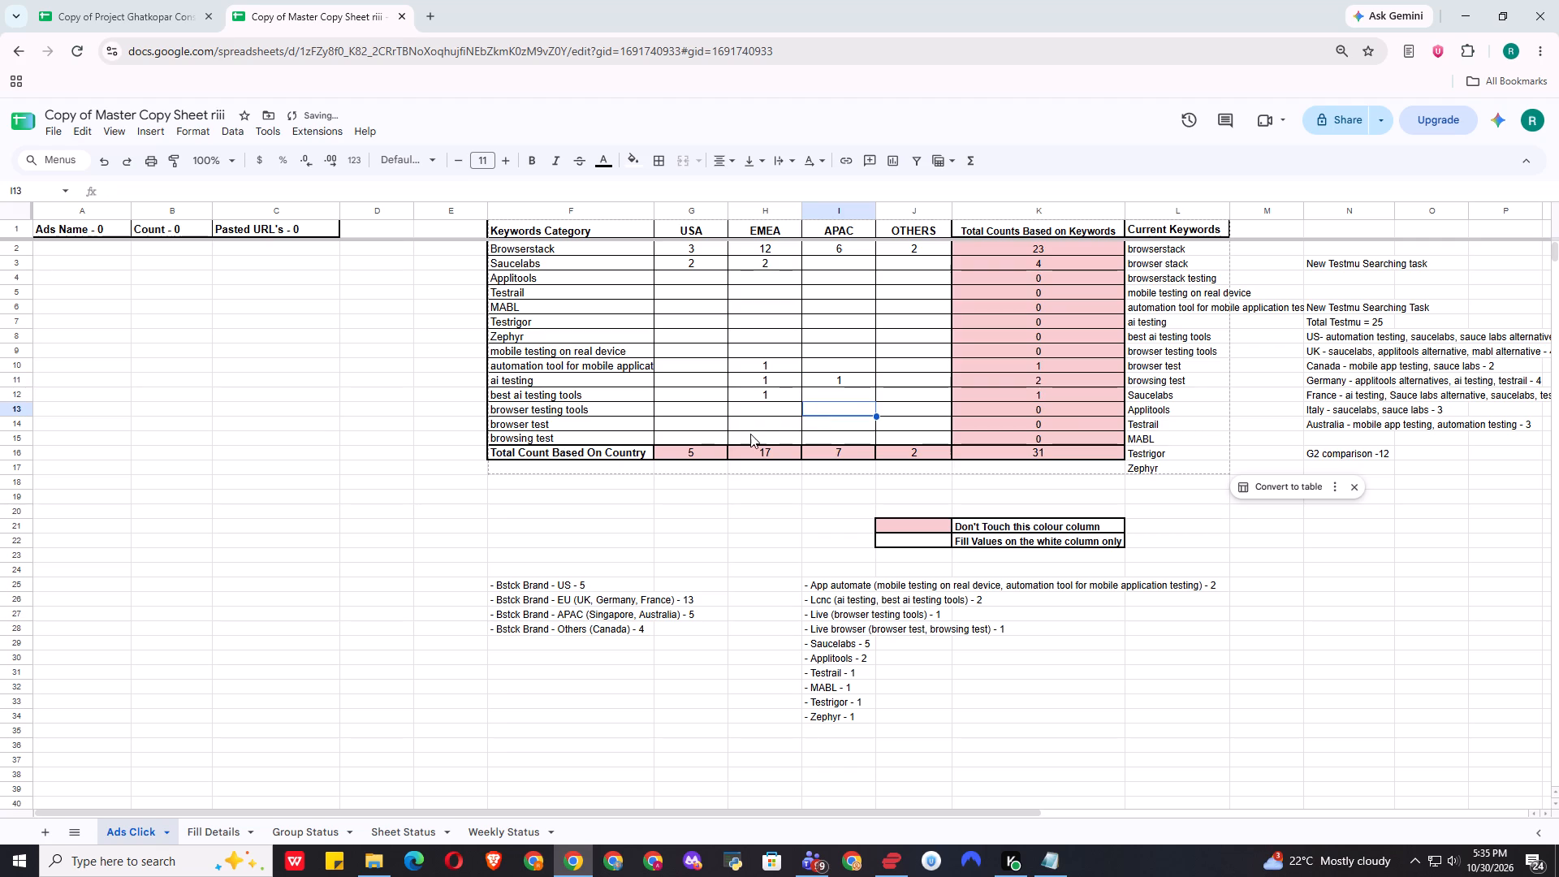
# Recheck the tracker and set the Applitools count for EMEA to 1 in the master sheet.
pyautogui.scroll(3, 806, 447)
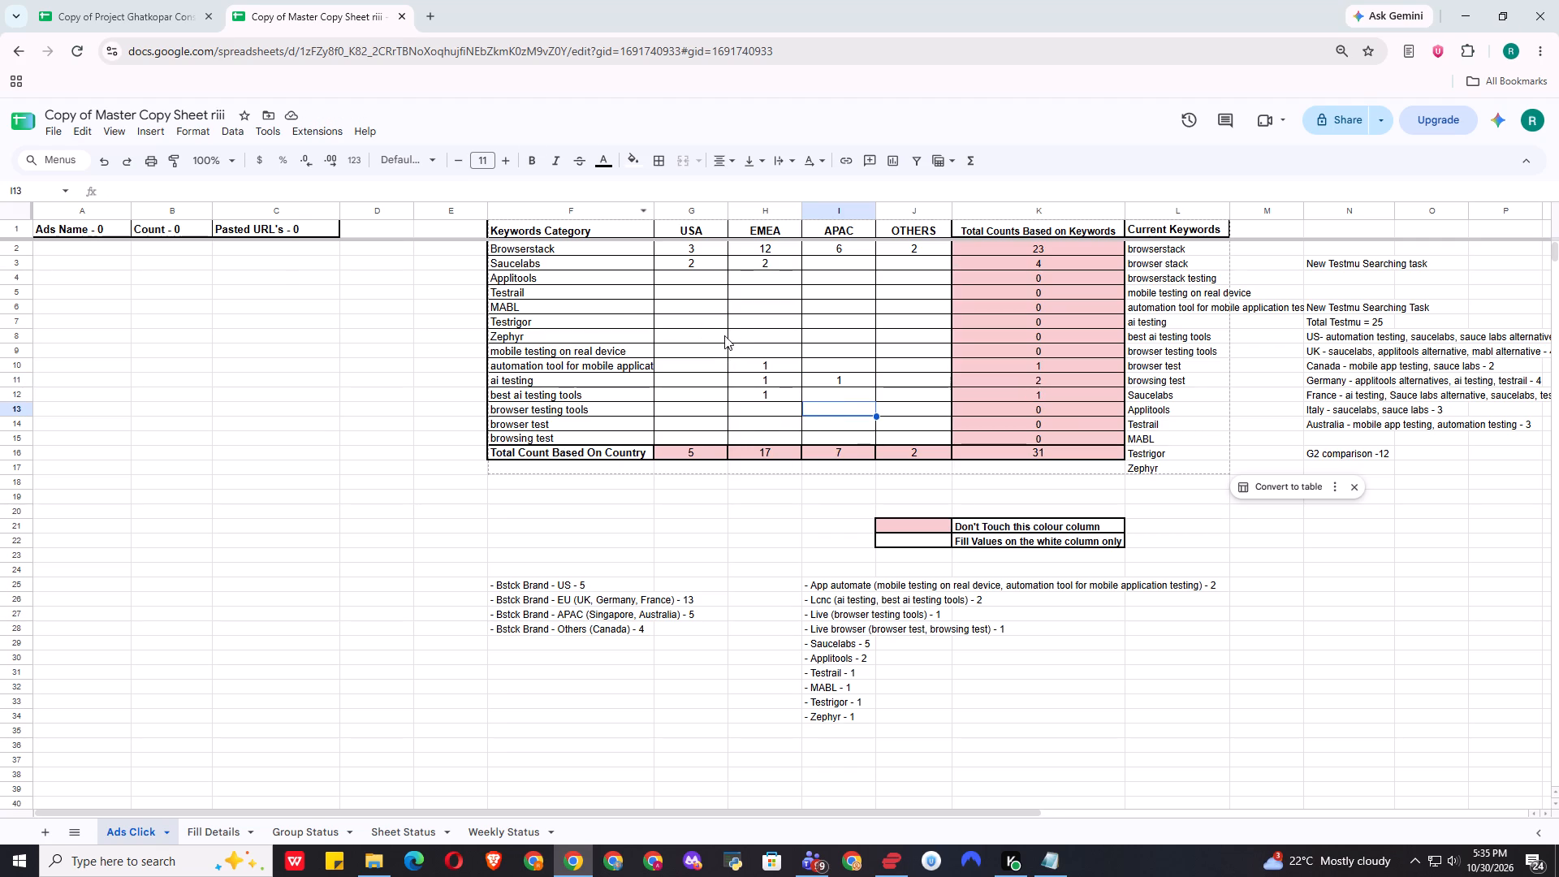
pyautogui.click(701, 282)
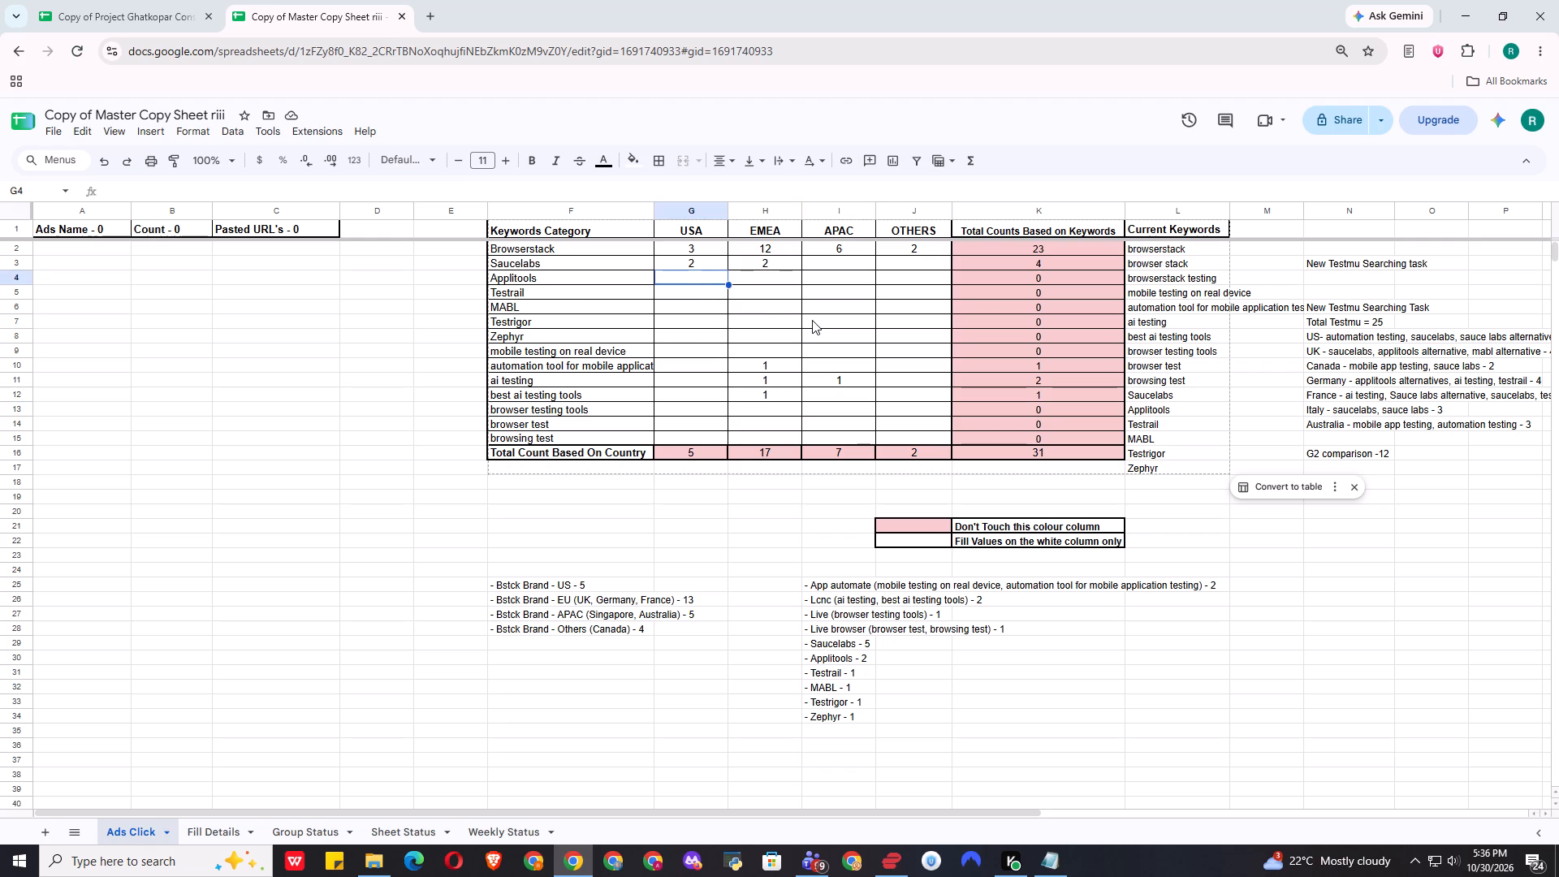
pyautogui.click(129, 0)
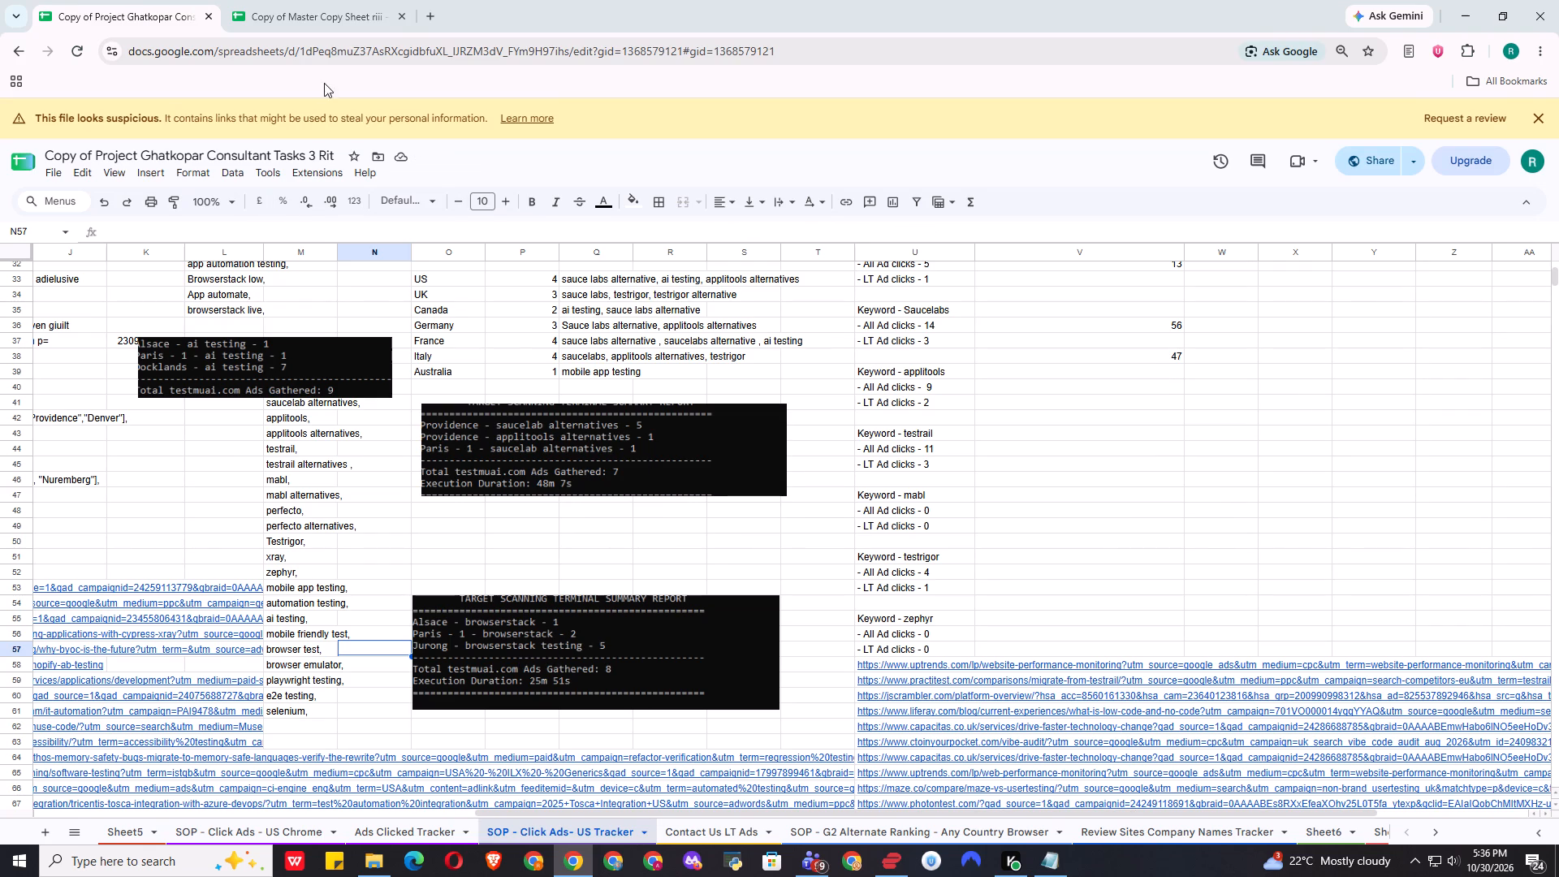
pyautogui.click(290, 11)
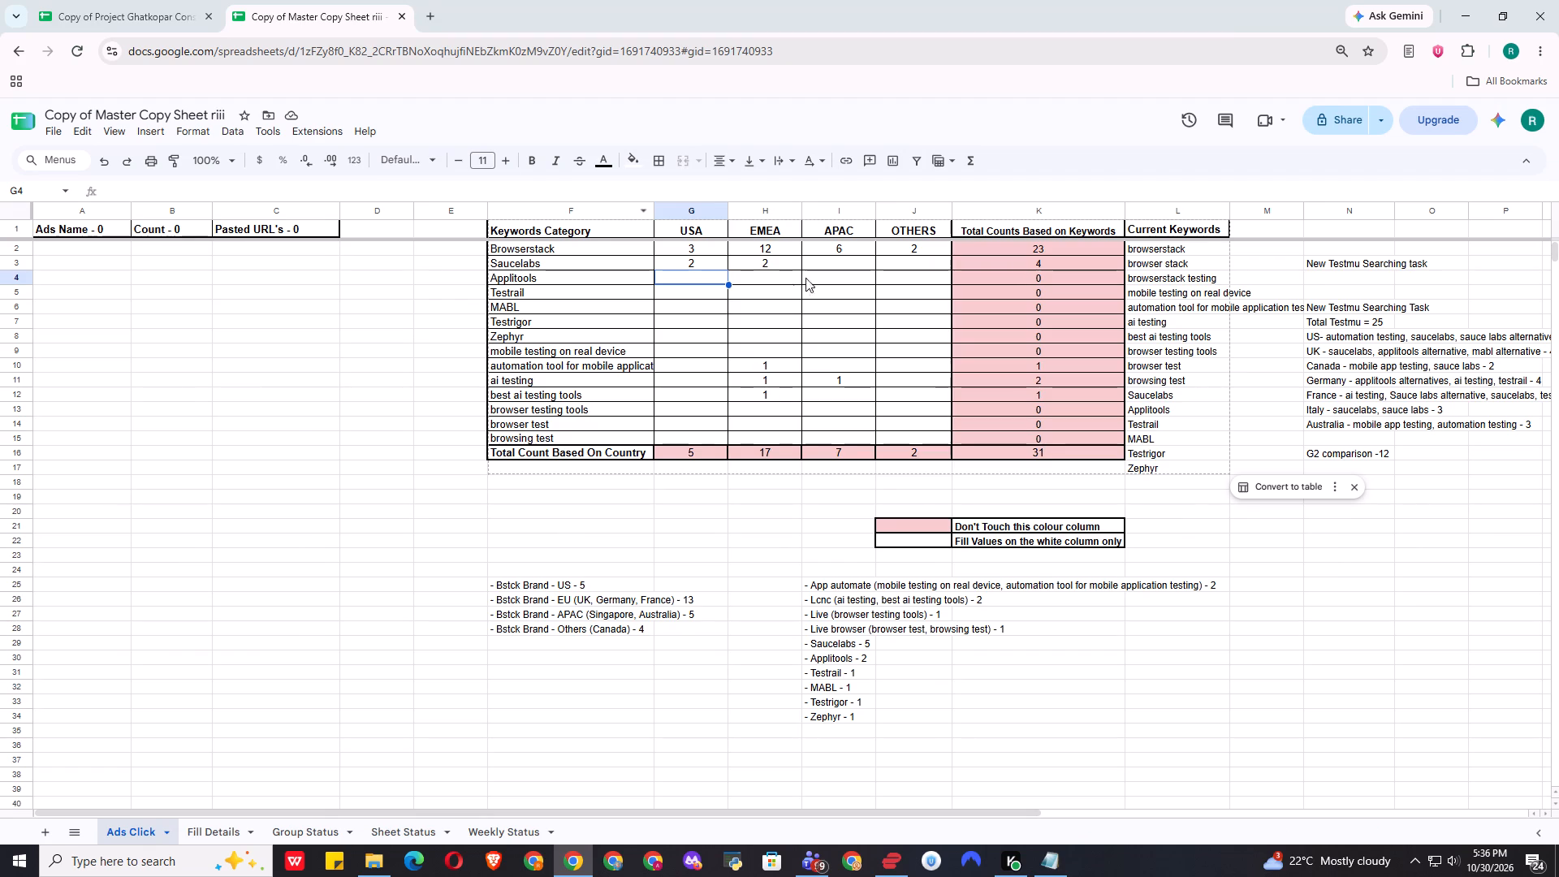
pyautogui.click(787, 279)
pyautogui.press('1')
pyautogui.click(840, 343)
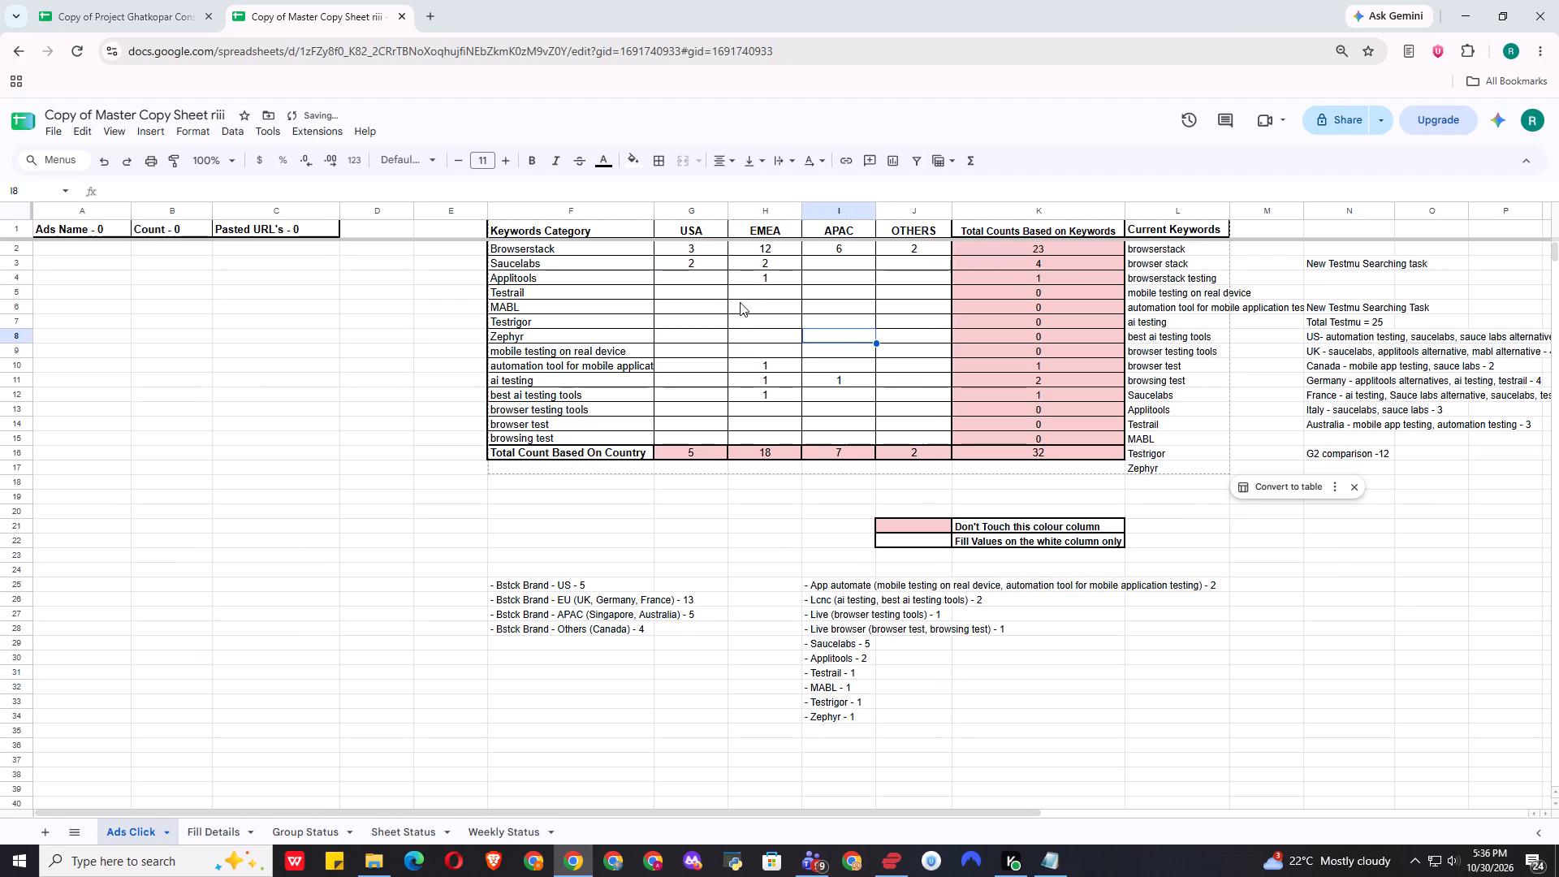
# Recheck the tracker and set the Testrail count for EMEA to 1 in the master sheet.
pyautogui.click(750, 300)
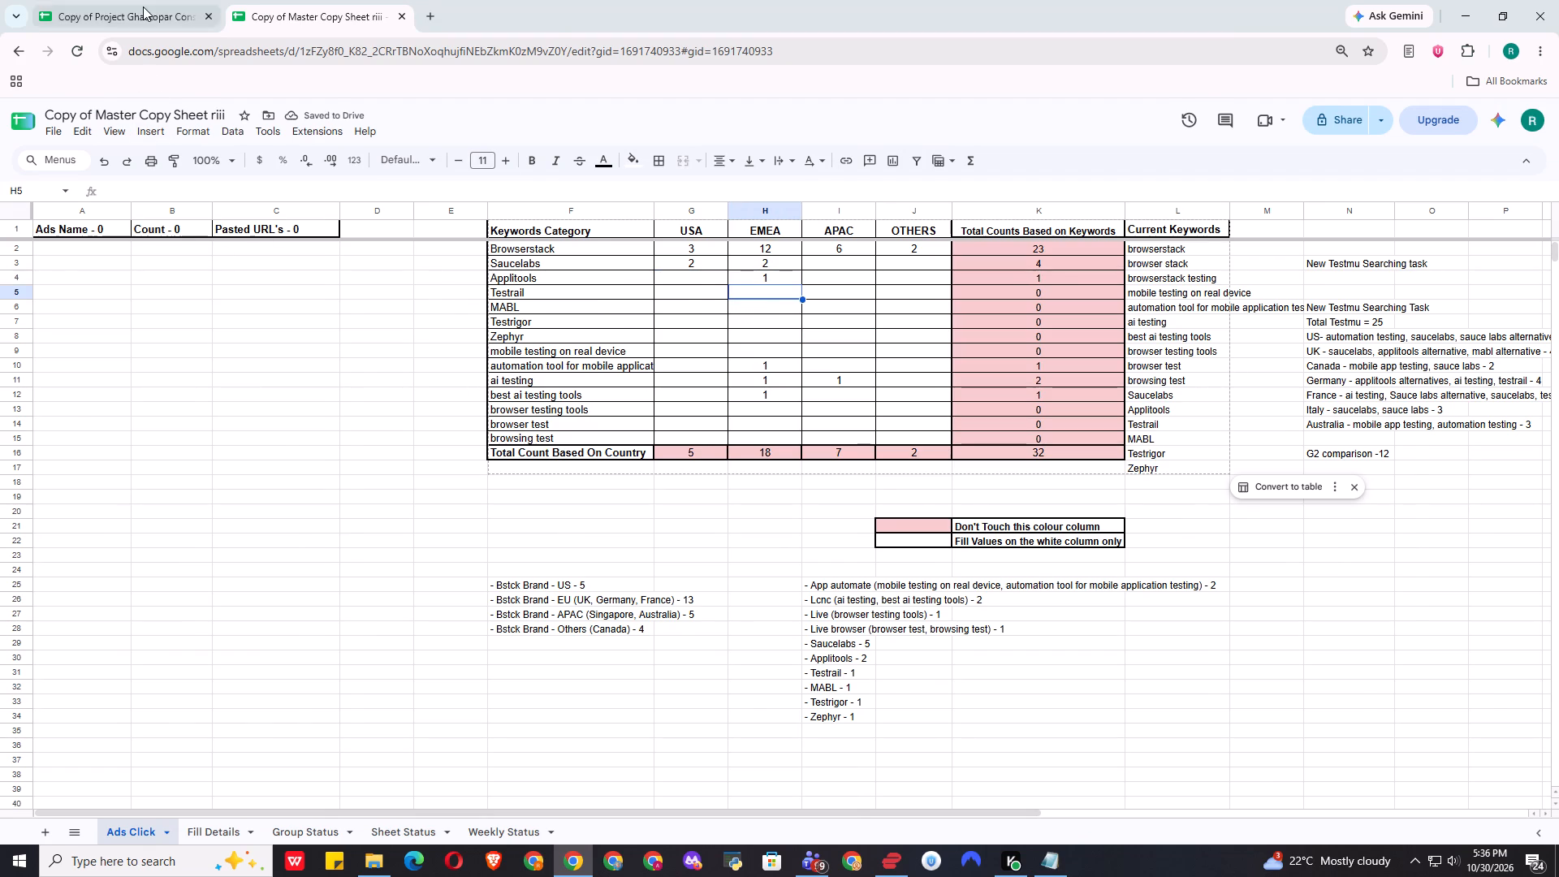
pyautogui.click(143, 6)
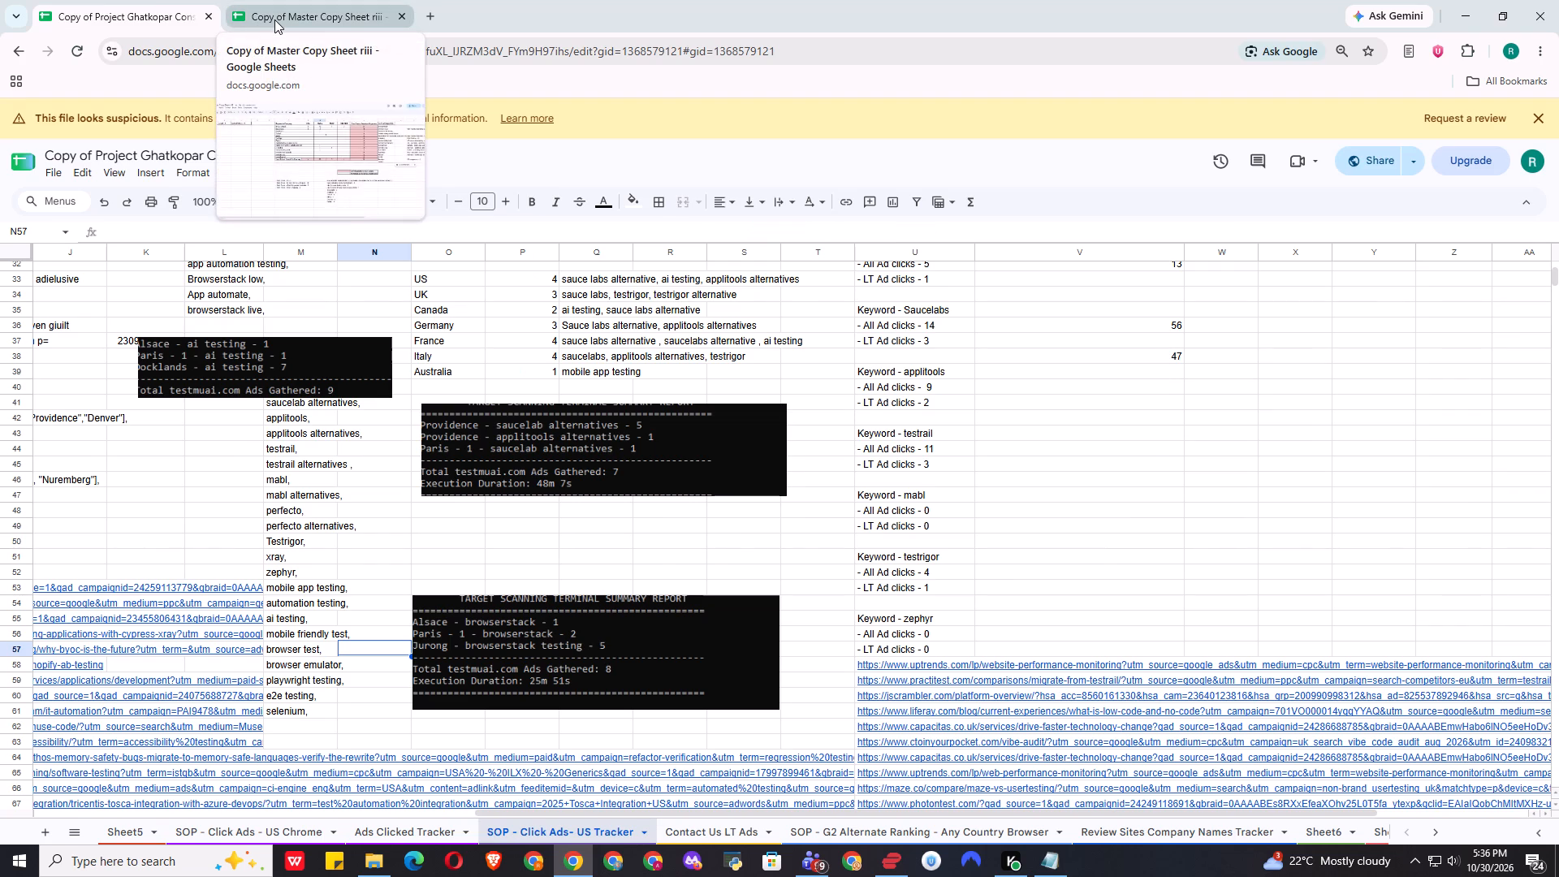
pyautogui.click(274, 19)
pyautogui.press('1')
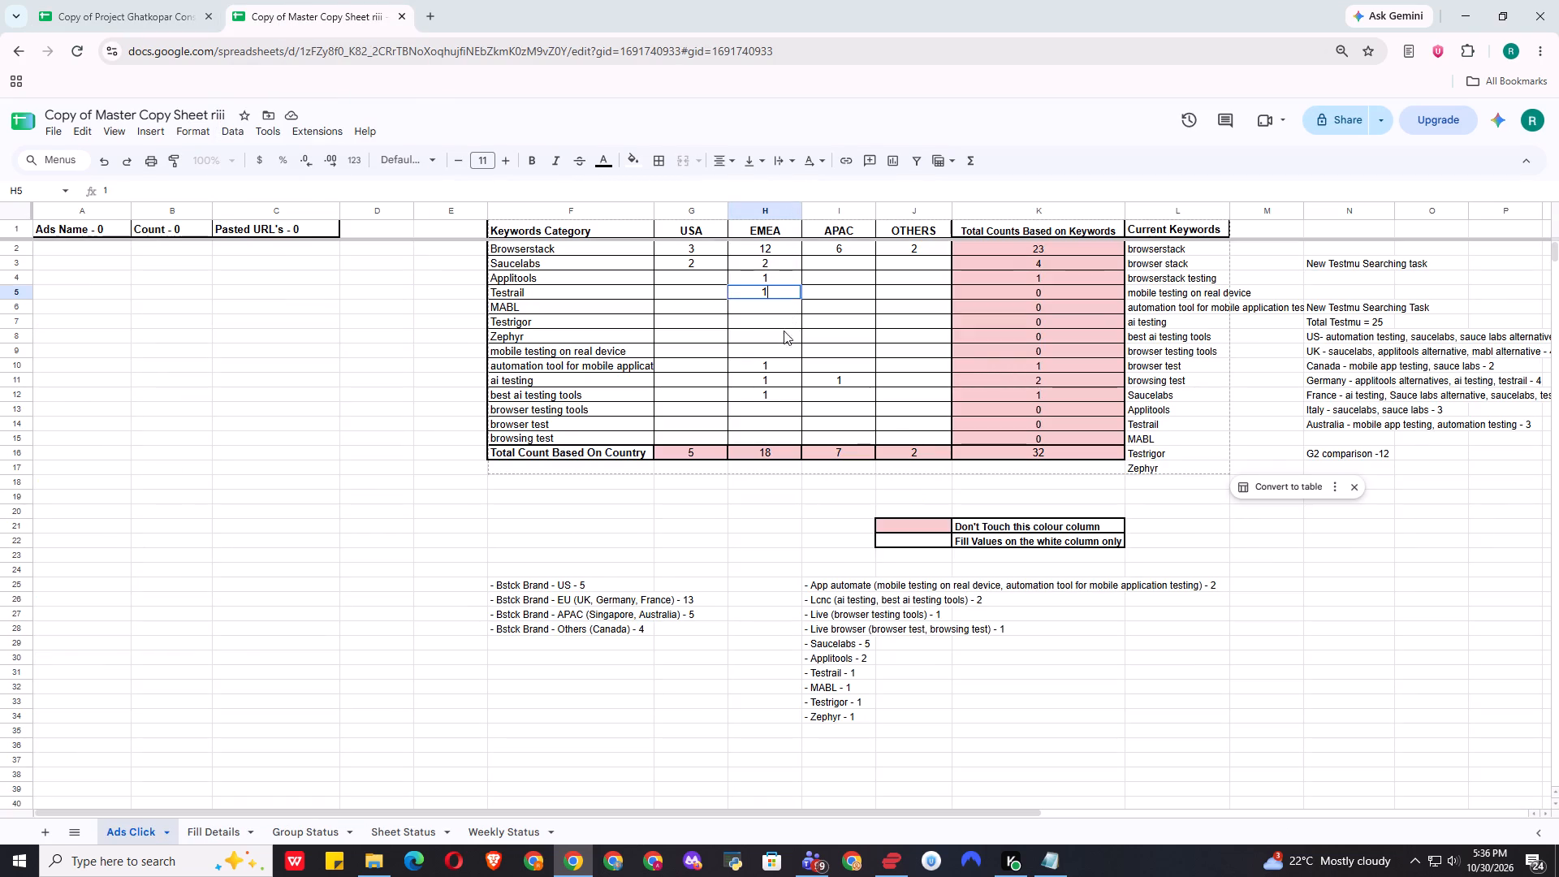
pyautogui.click(784, 330)
# Set the Testrigor count for APAC to 1 in the master sheet.
pyautogui.click(738, 309)
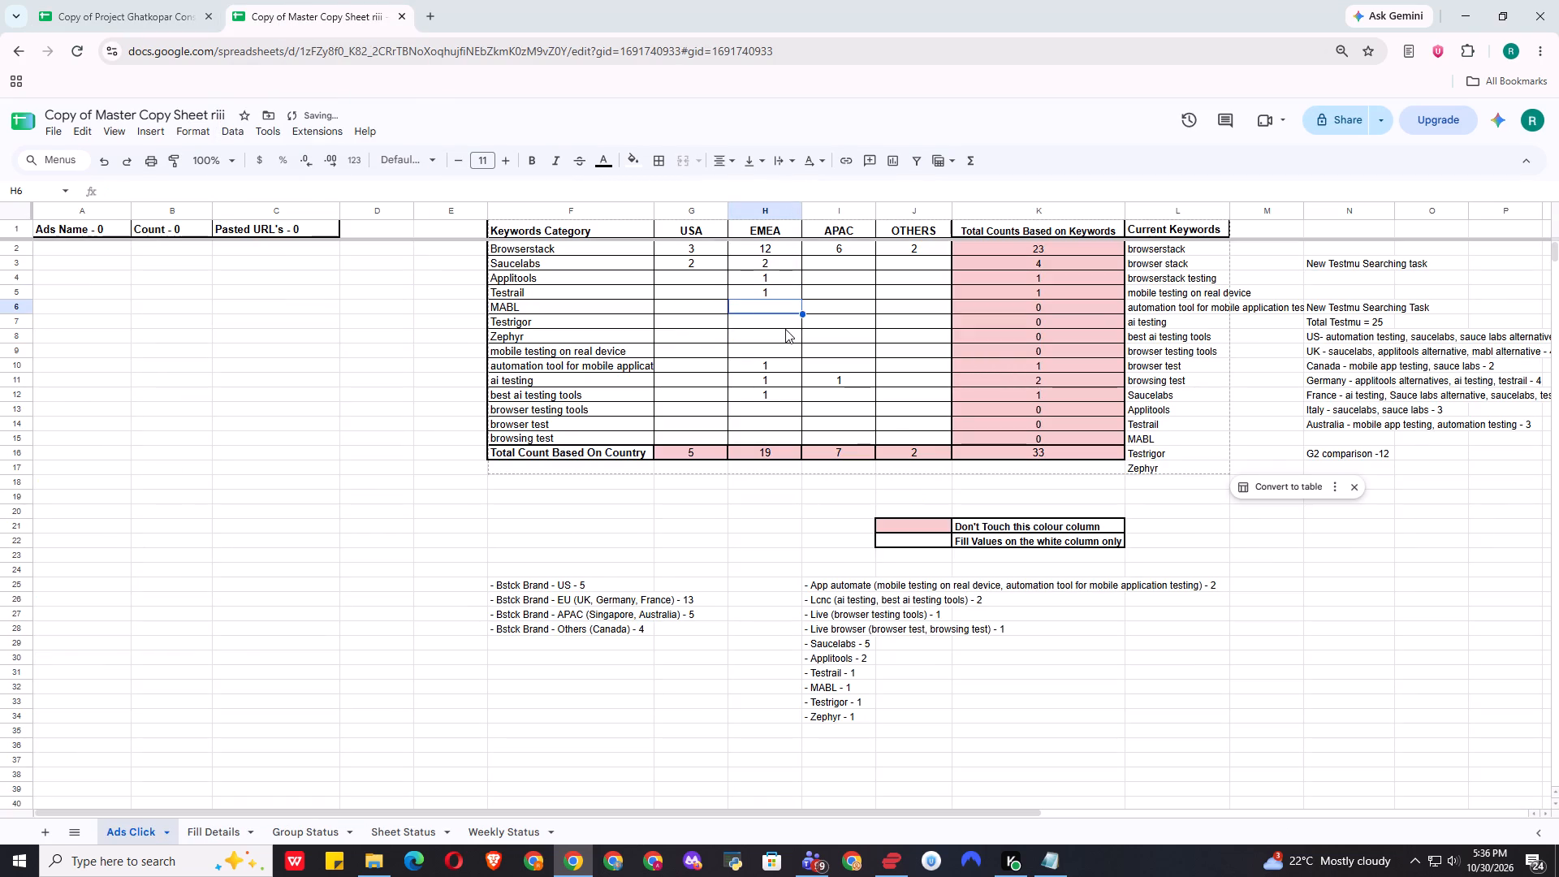
pyautogui.click(773, 325)
pyautogui.click(818, 326)
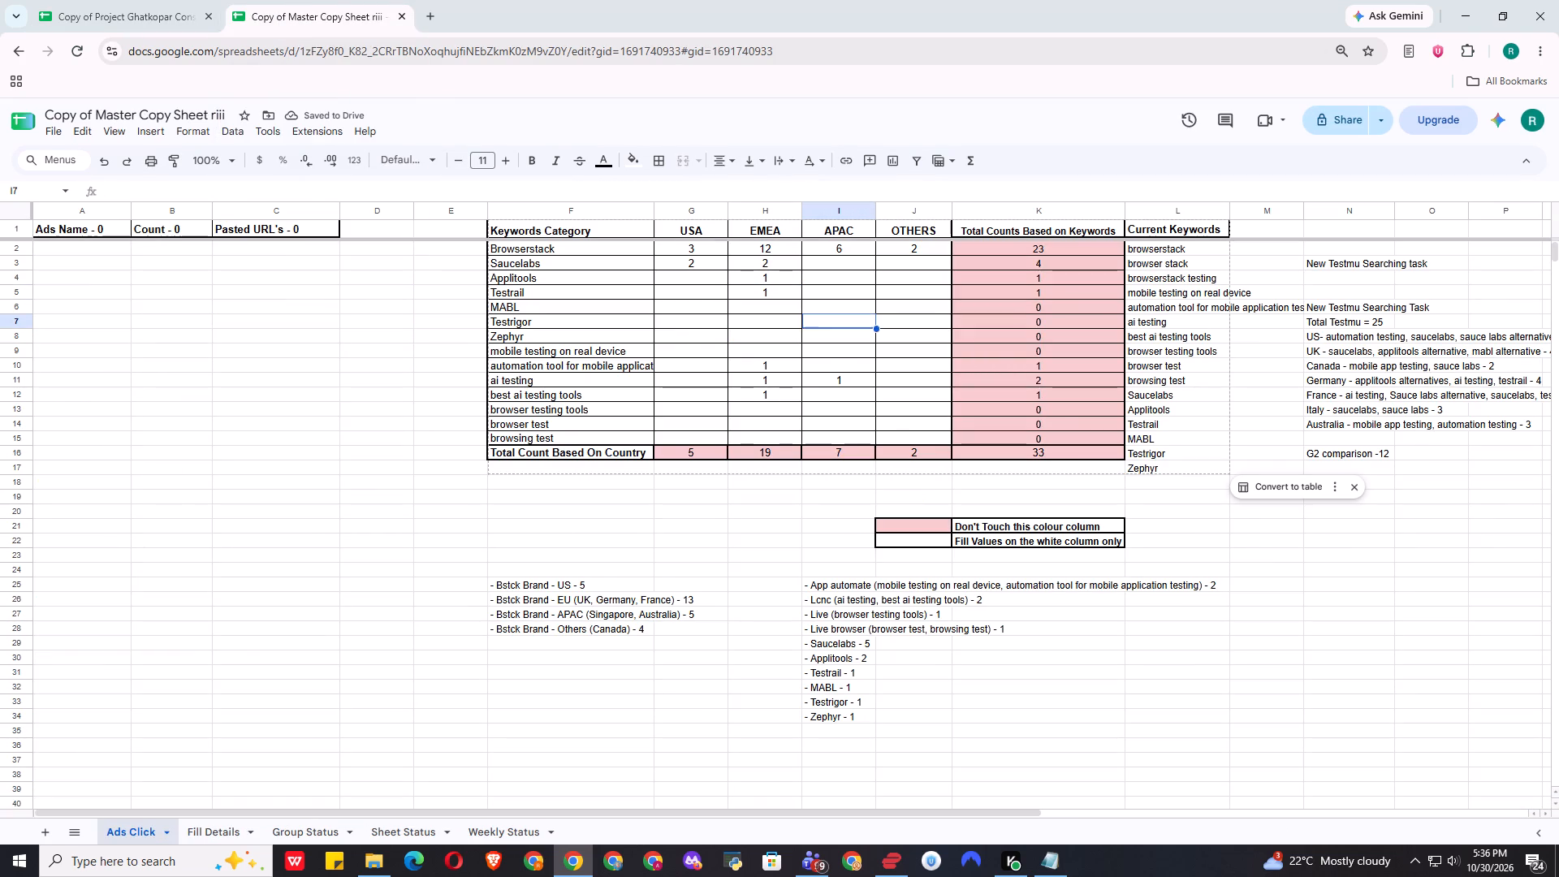
pyautogui.press('1')
pyautogui.click(825, 356)
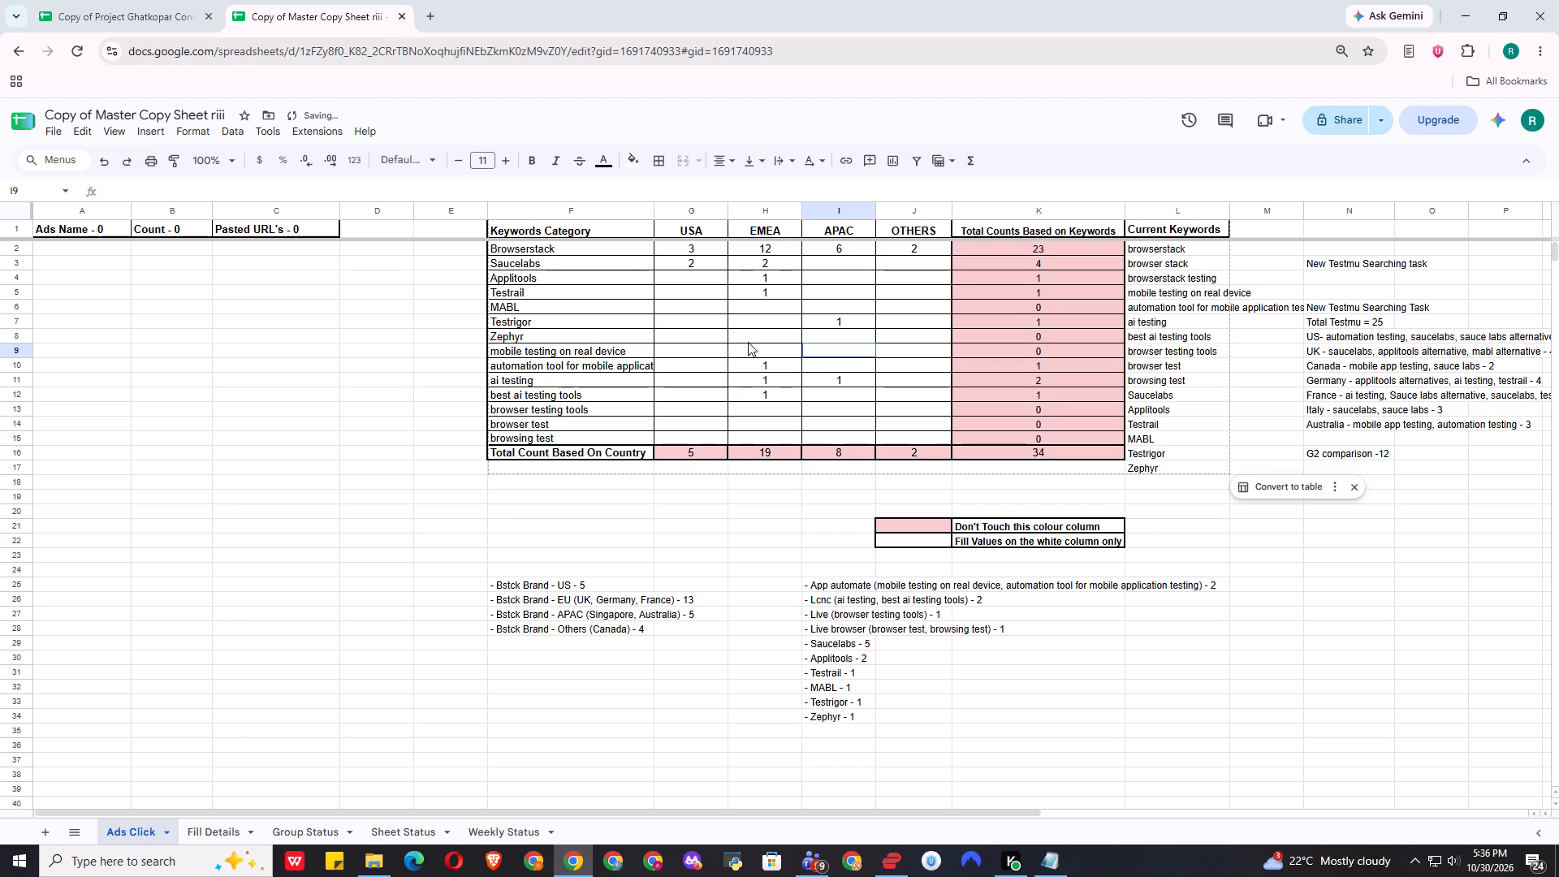
# Set the mobile testing on real device count for USA to 1 in the master sheet.
pyautogui.click(783, 366)
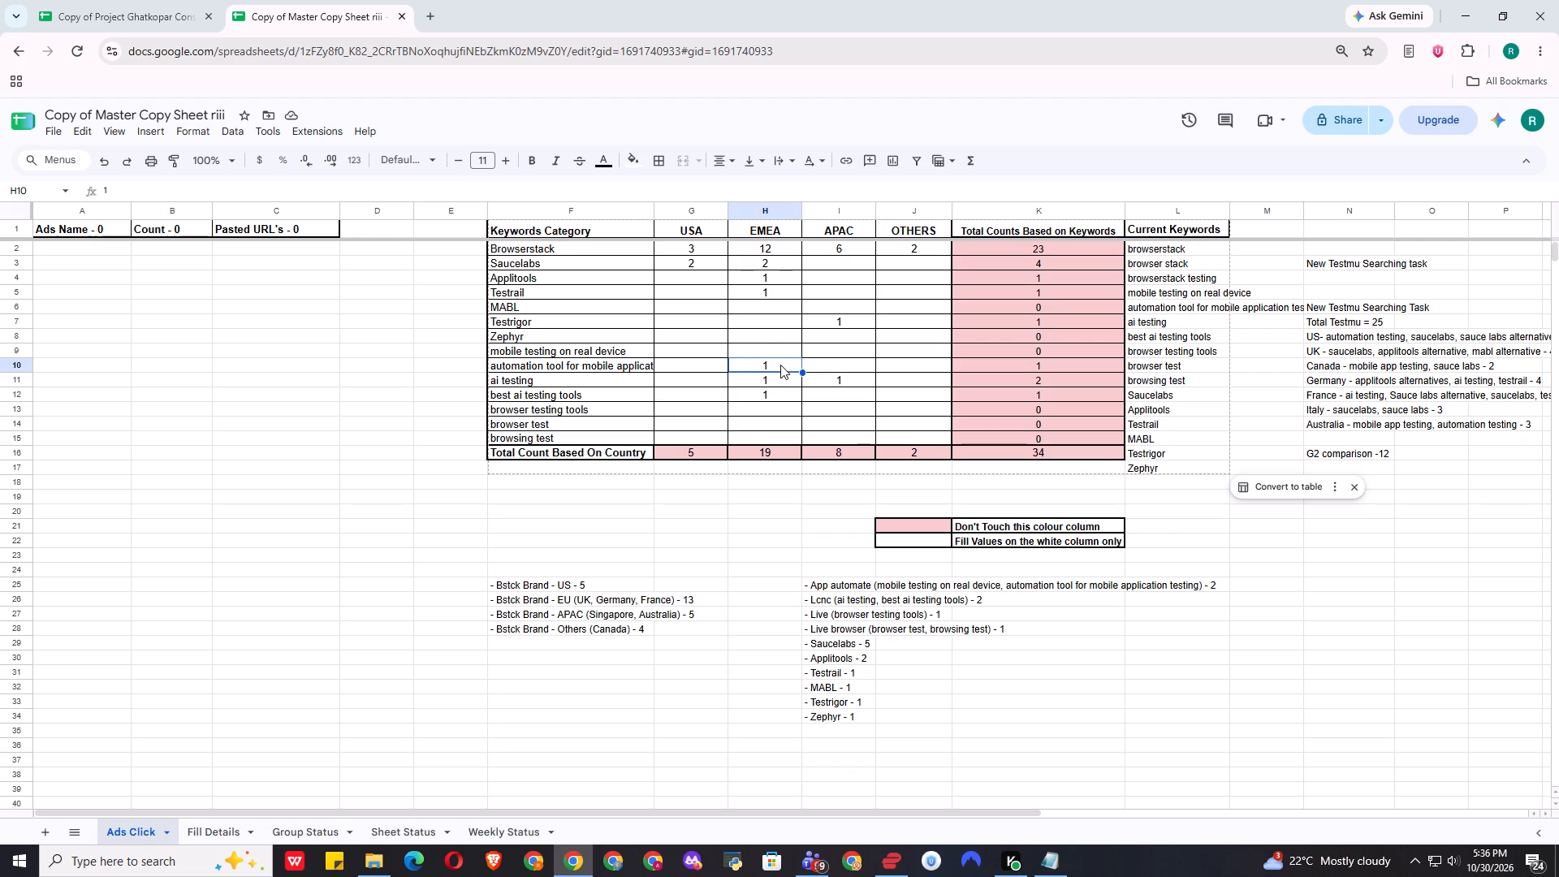
pyautogui.click(776, 356)
pyautogui.click(787, 349)
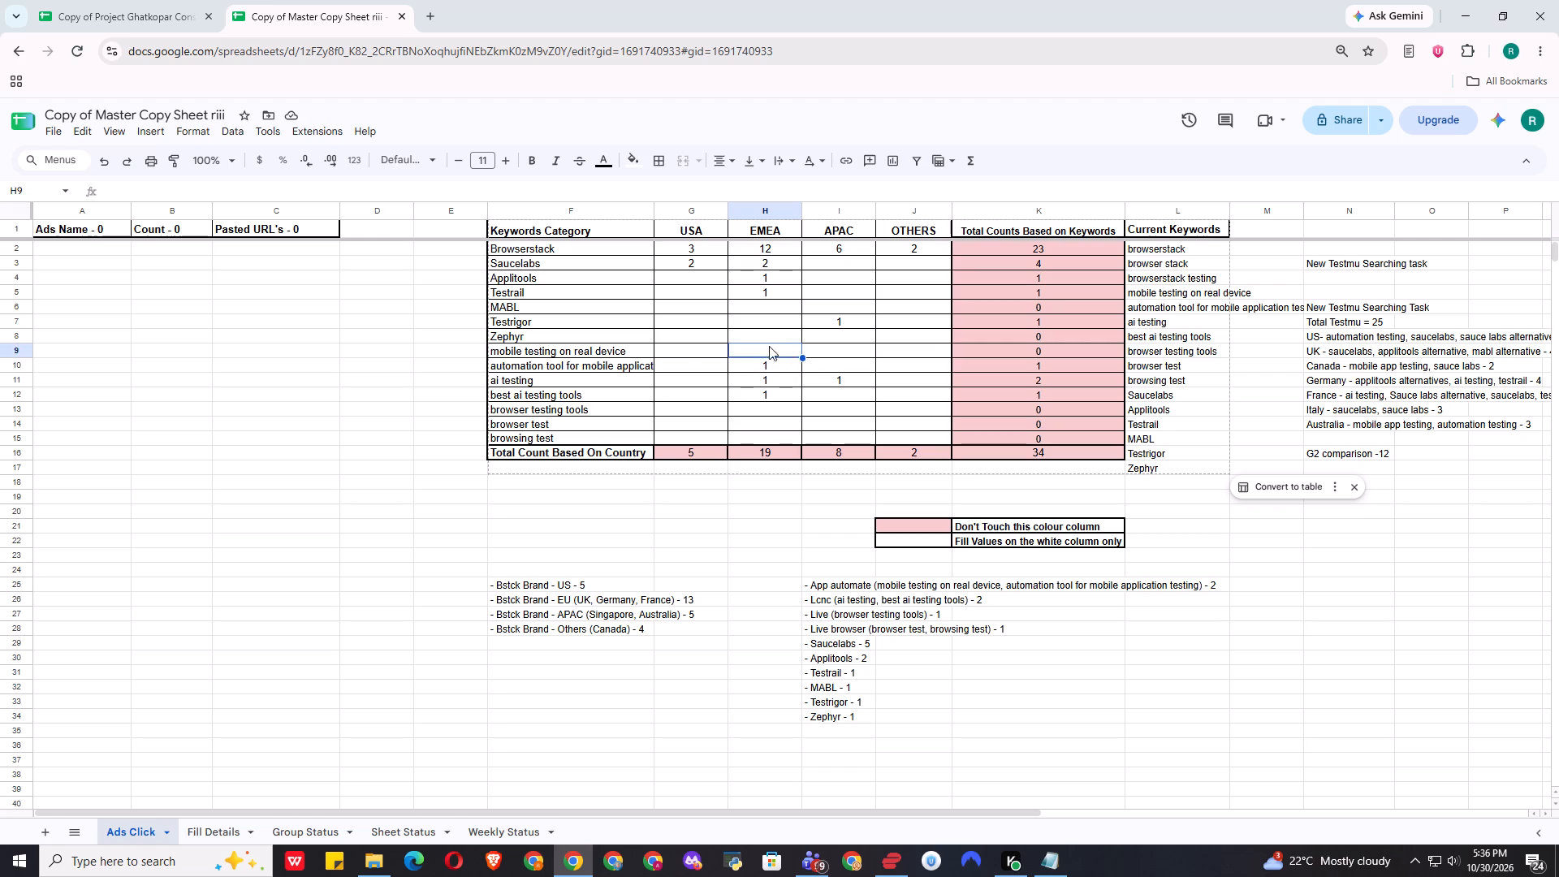
pyautogui.click(701, 349)
pyautogui.press('1')
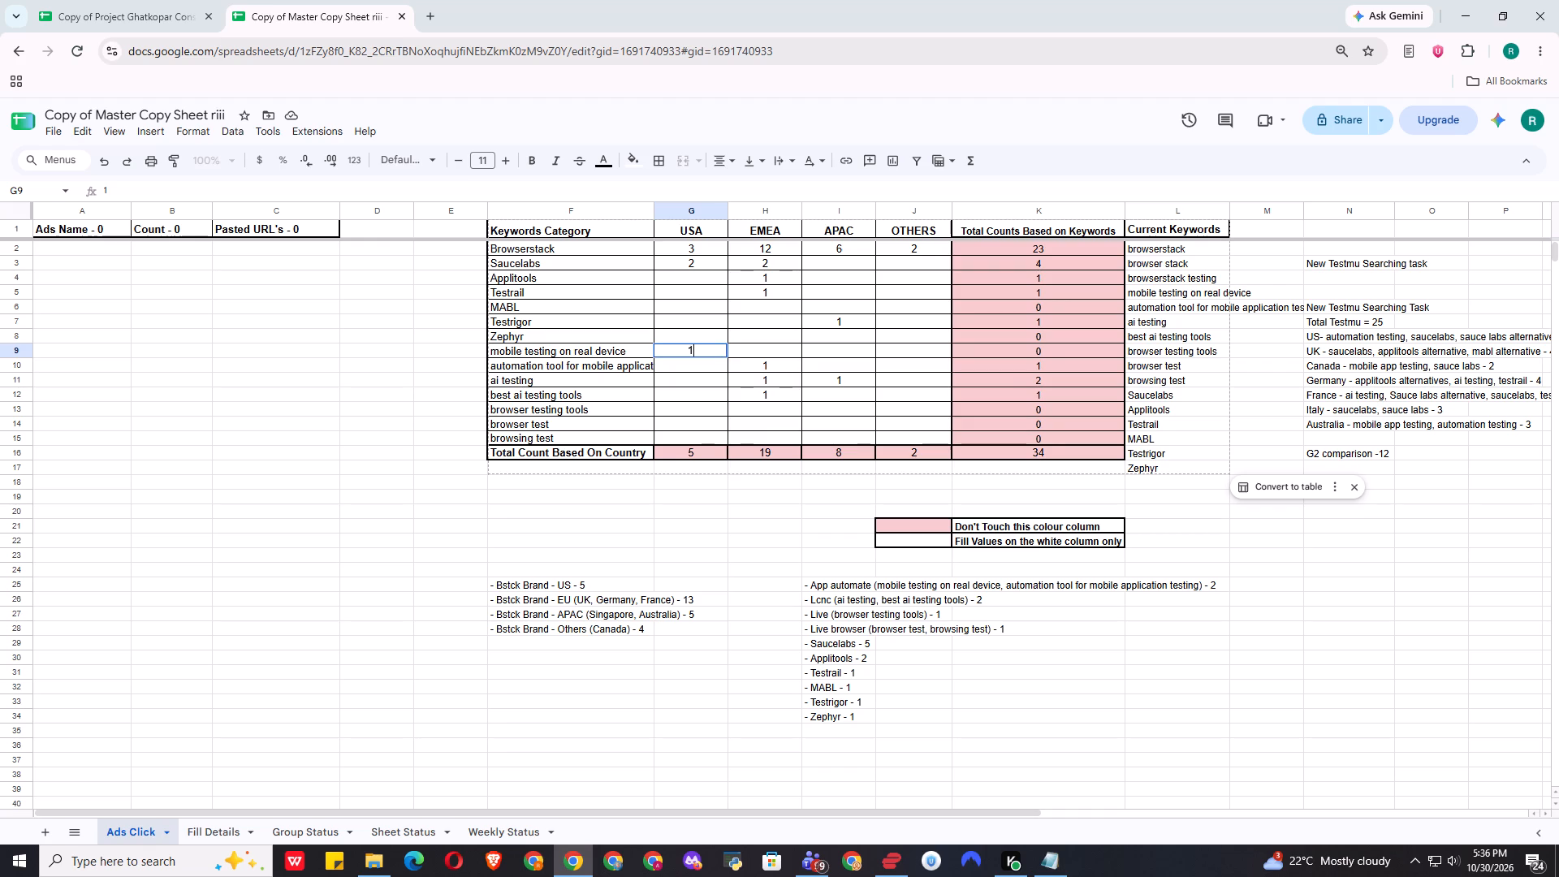
pyautogui.click(776, 362)
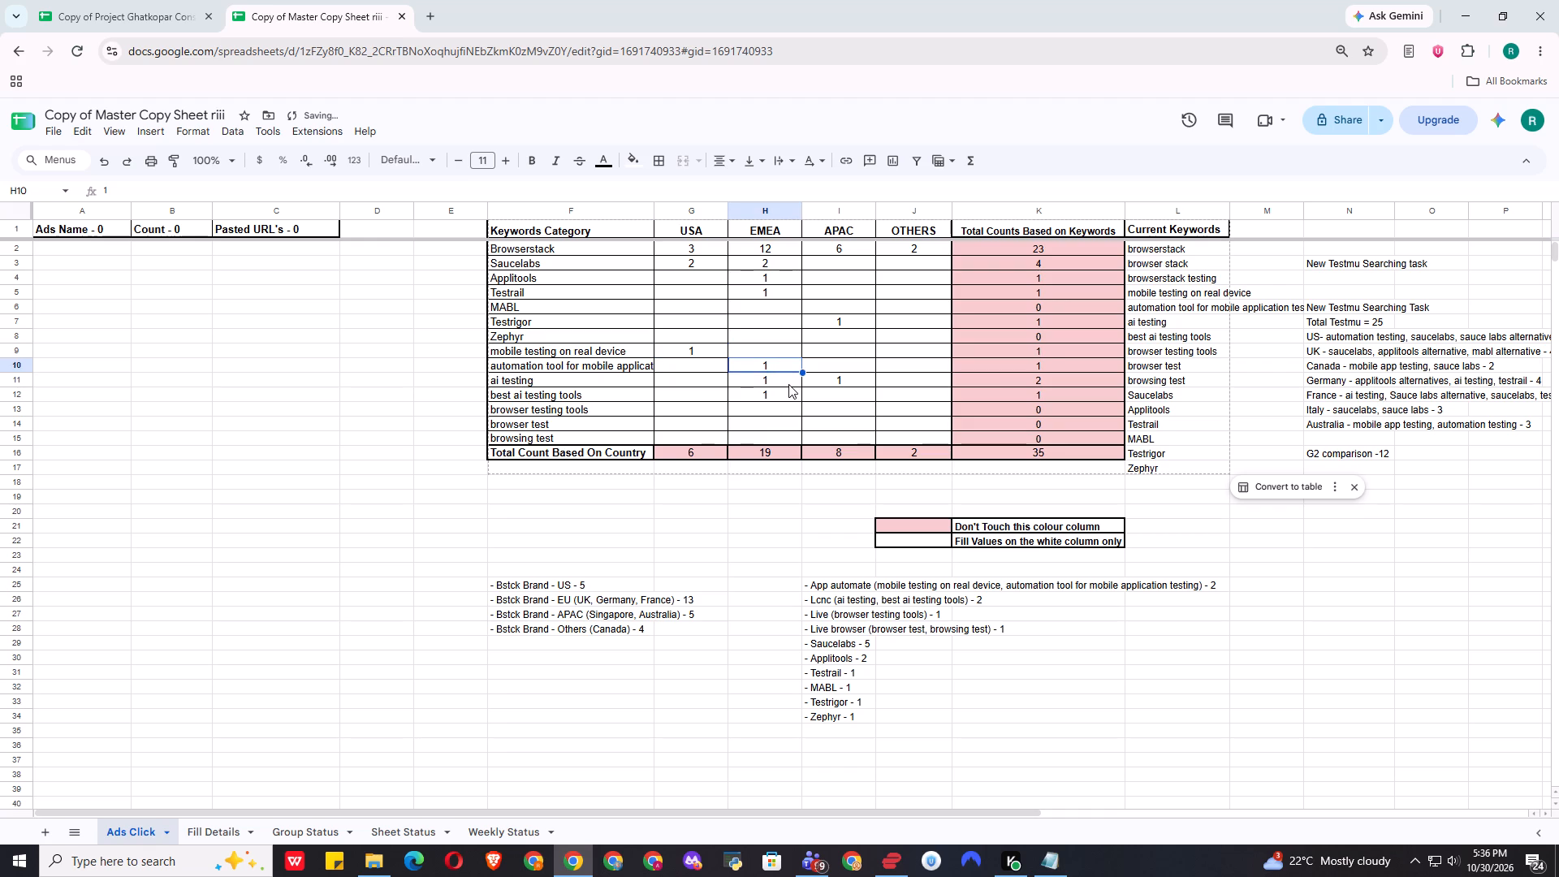
# Compare the click summary at the top of the Click Ads US Tracker with the master sheet's Ads Click counts.
pyautogui.click(28, 0)
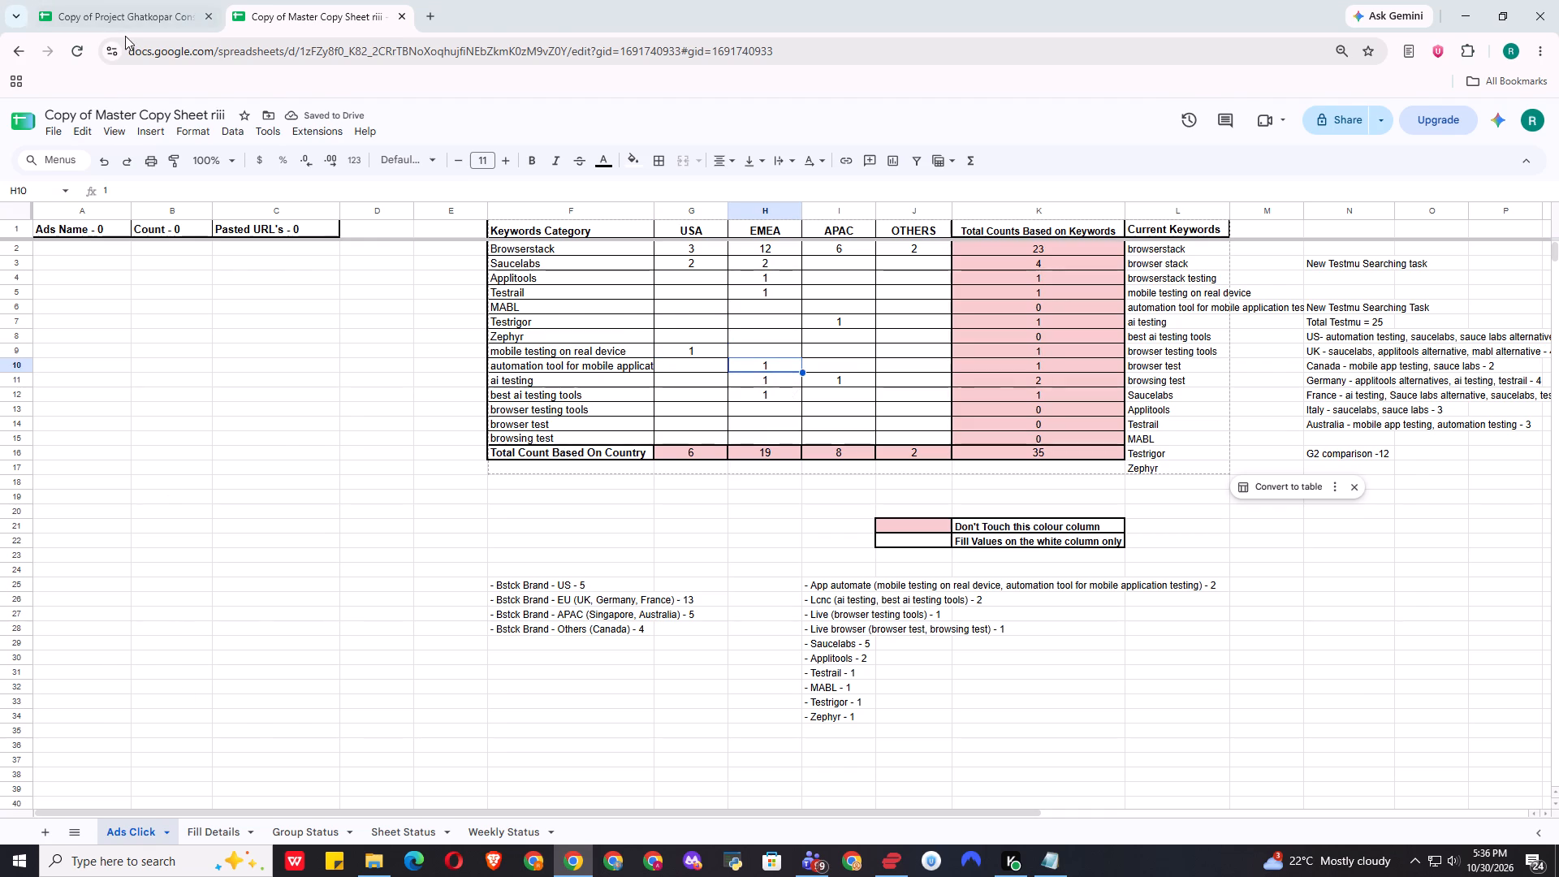
pyautogui.click(125, 20)
pyautogui.scroll(8, 1319, 270)
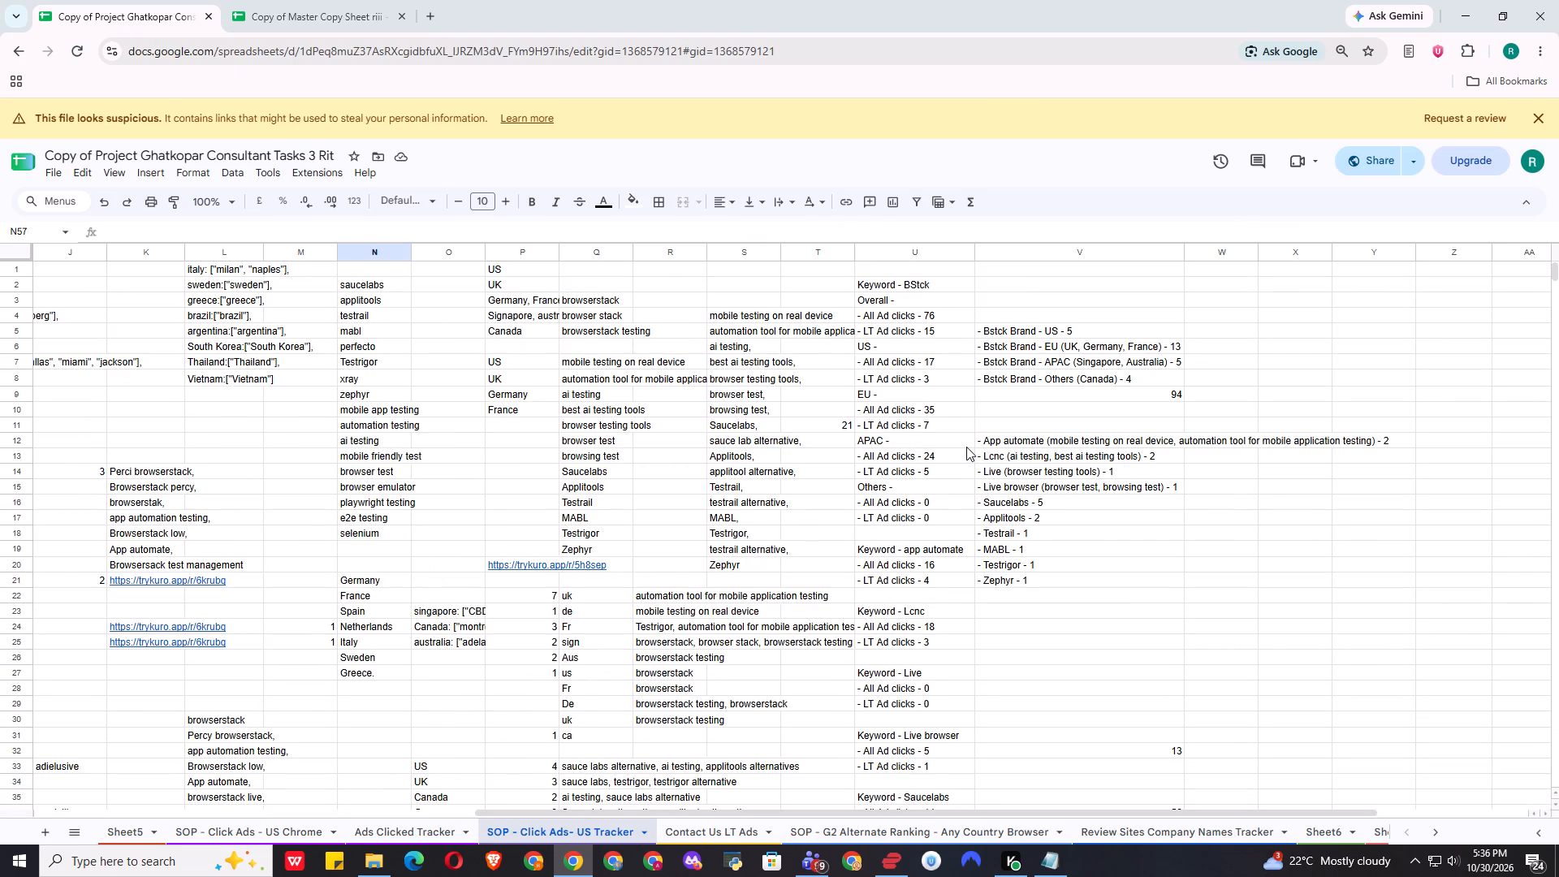
pyautogui.click(294, 0)
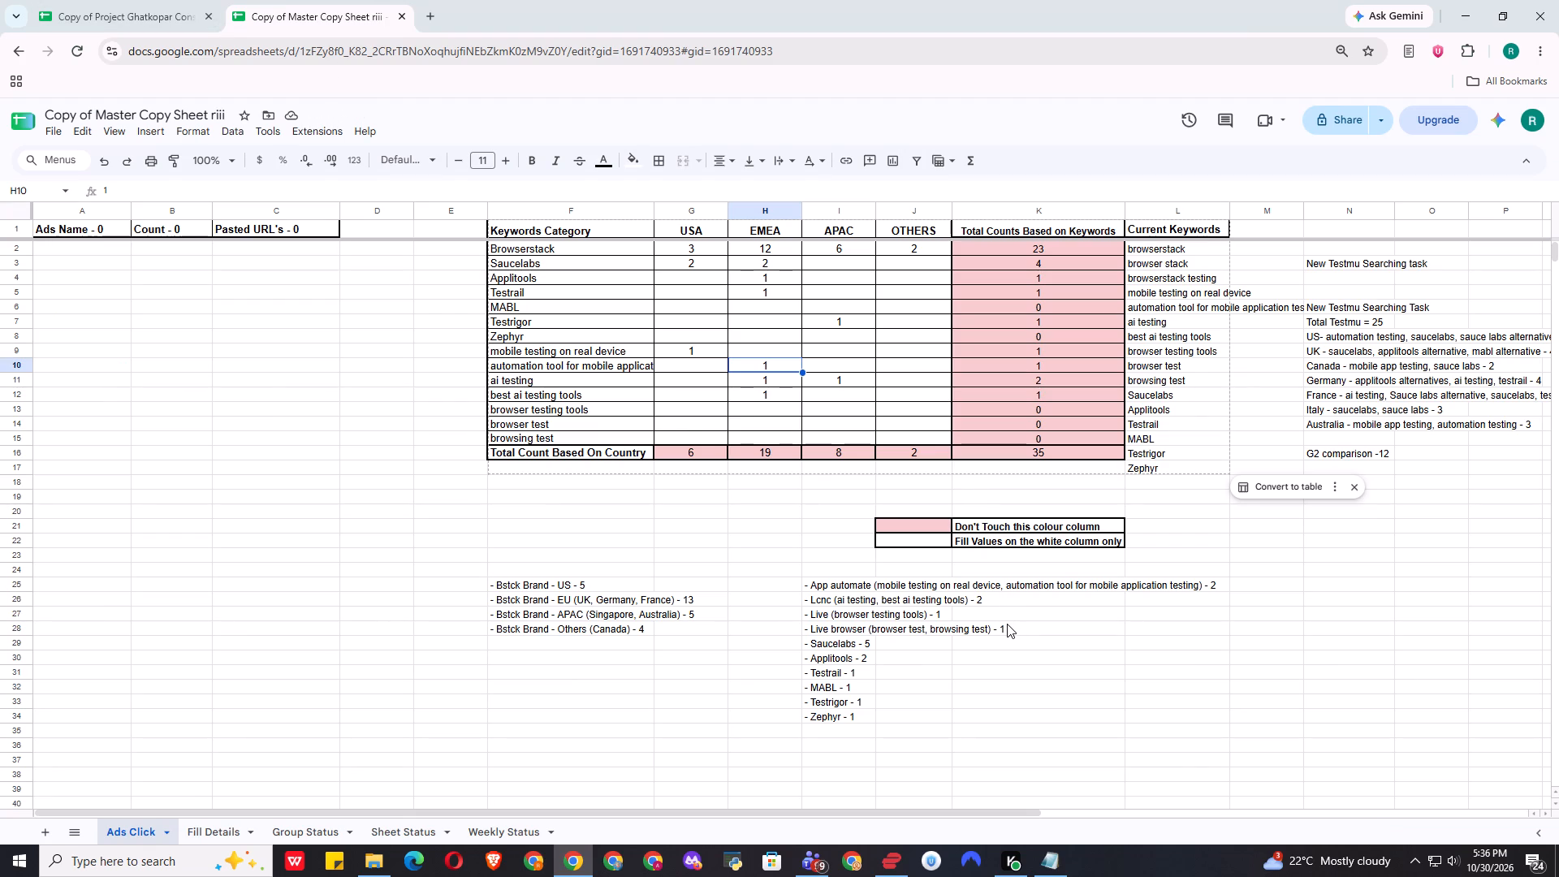
pyautogui.click(1042, 659)
pyautogui.scroll(3, 1030, 663)
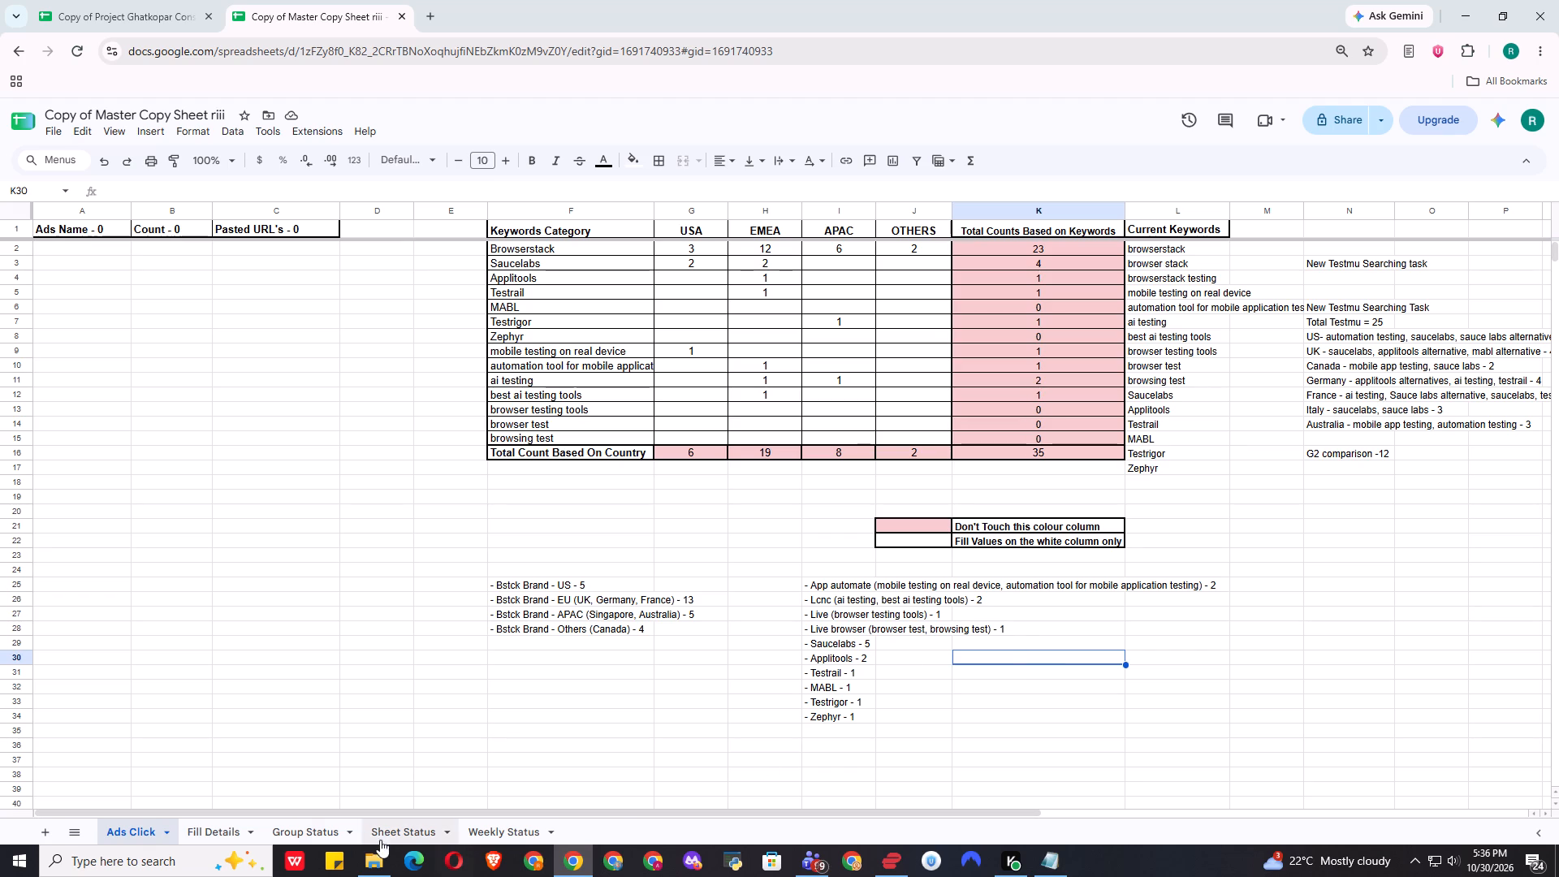
# Open the master spreadsheet's Fill Details sheet.
pyautogui.click(203, 838)
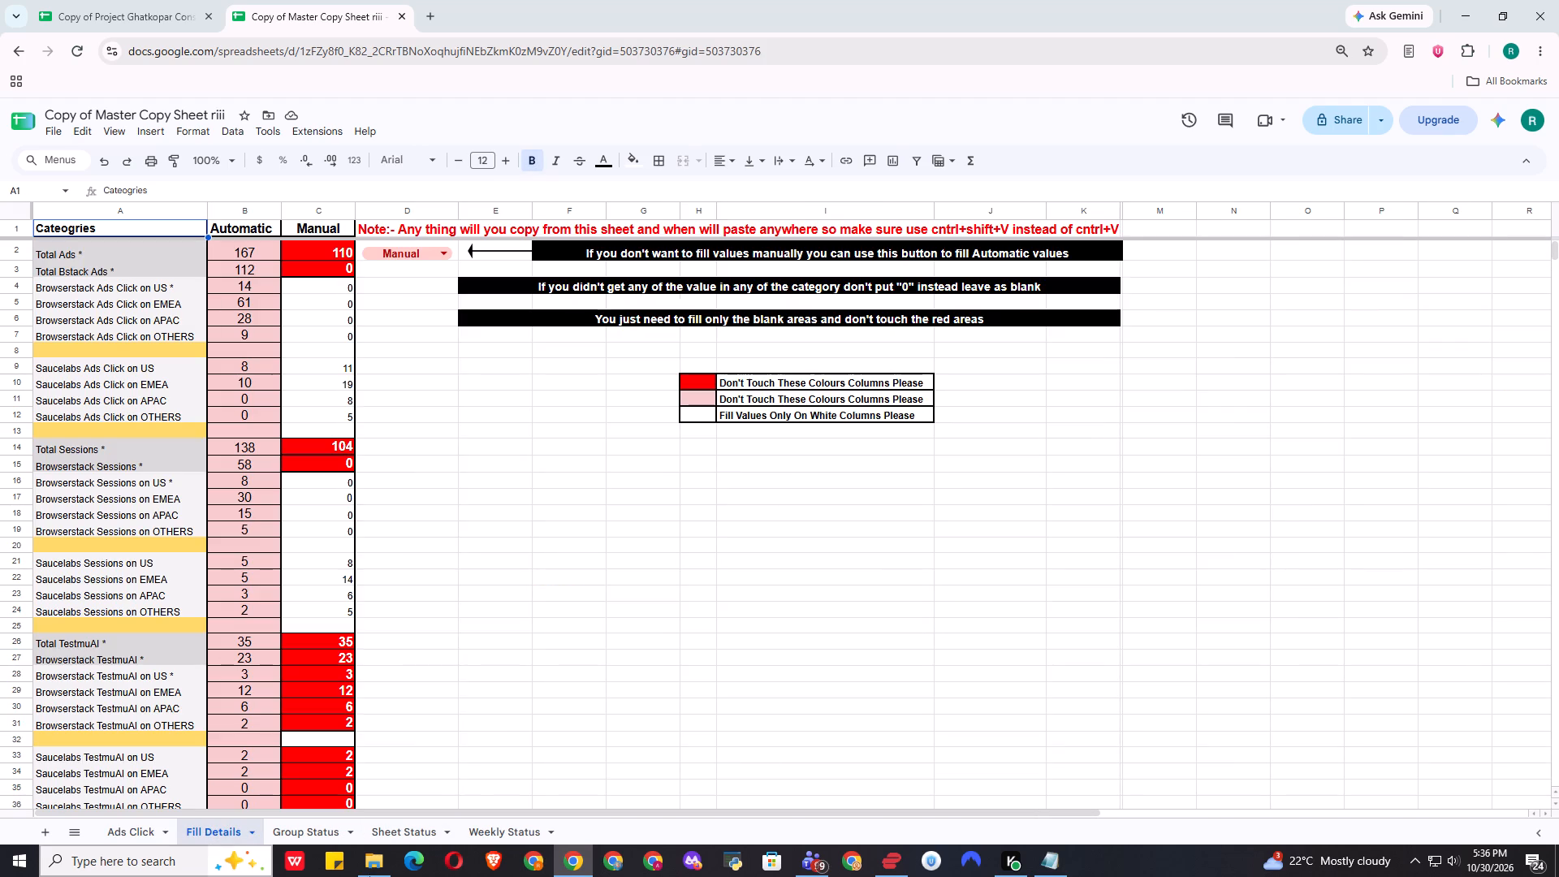
# Review the master spreadsheet's Ads Click and Fill Details sheets alongside the click summary in the Click Ads US Tracker.
pyautogui.scroll(2, 330, 559)
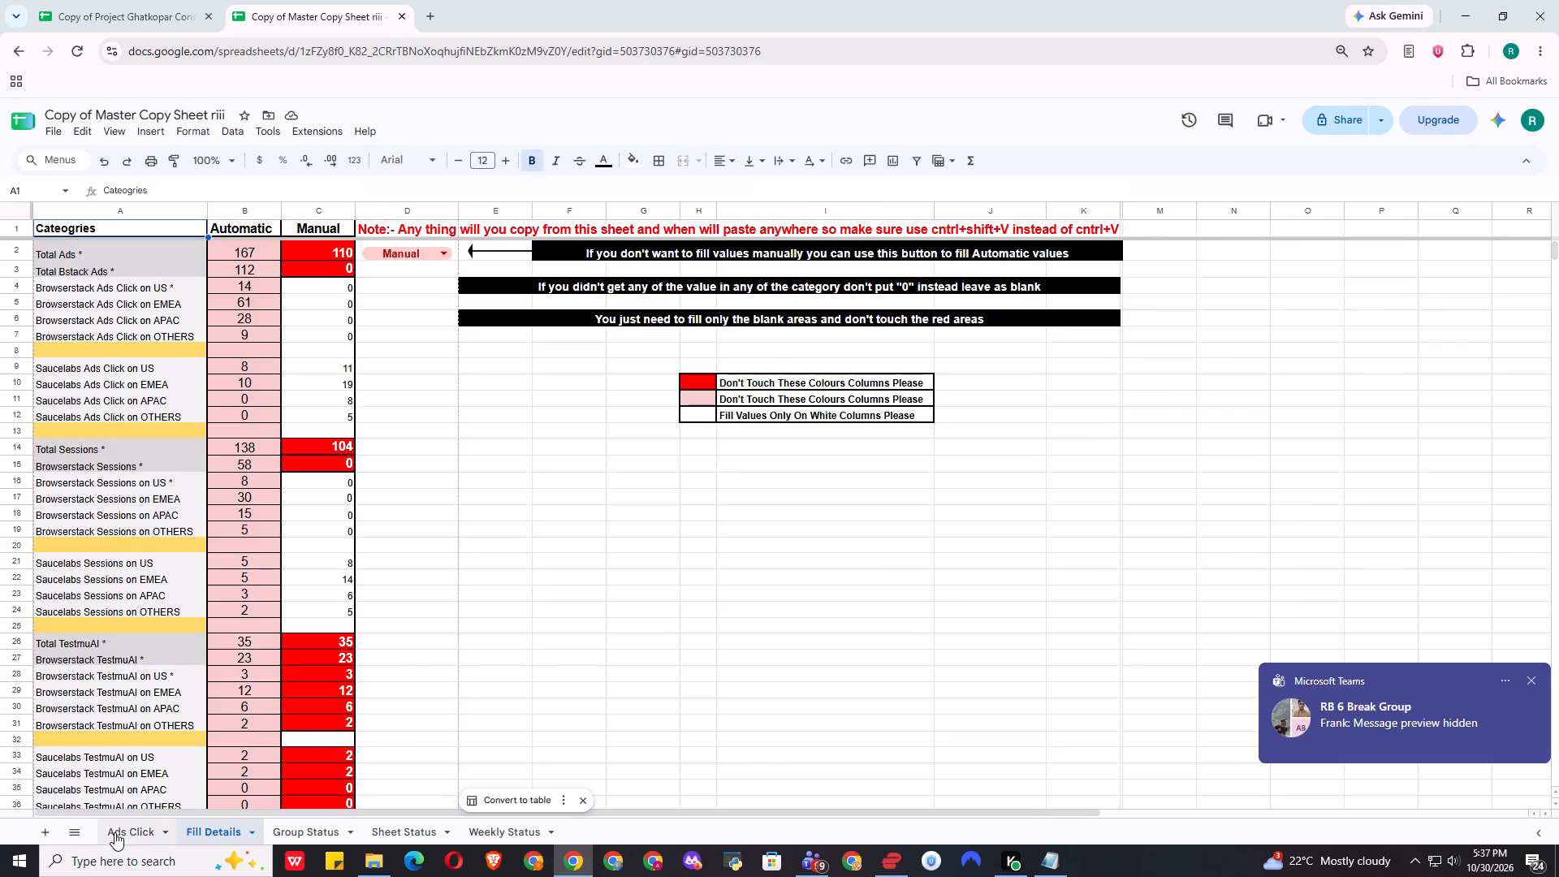
pyautogui.click(114, 832)
pyautogui.scroll(3, 633, 463)
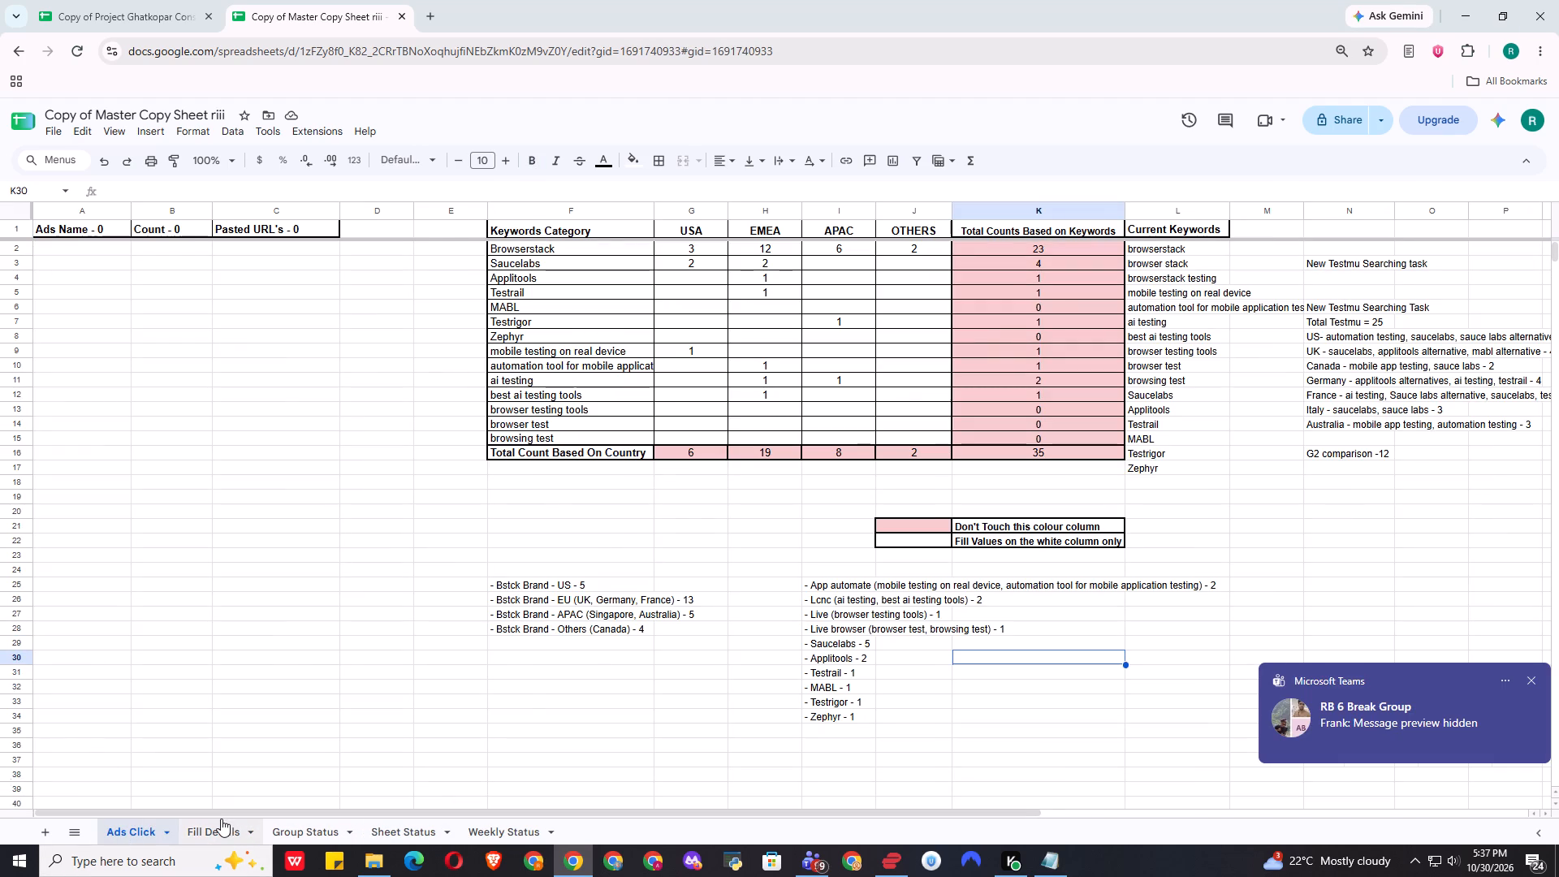
pyautogui.click(221, 819)
pyautogui.scroll(2, 407, 534)
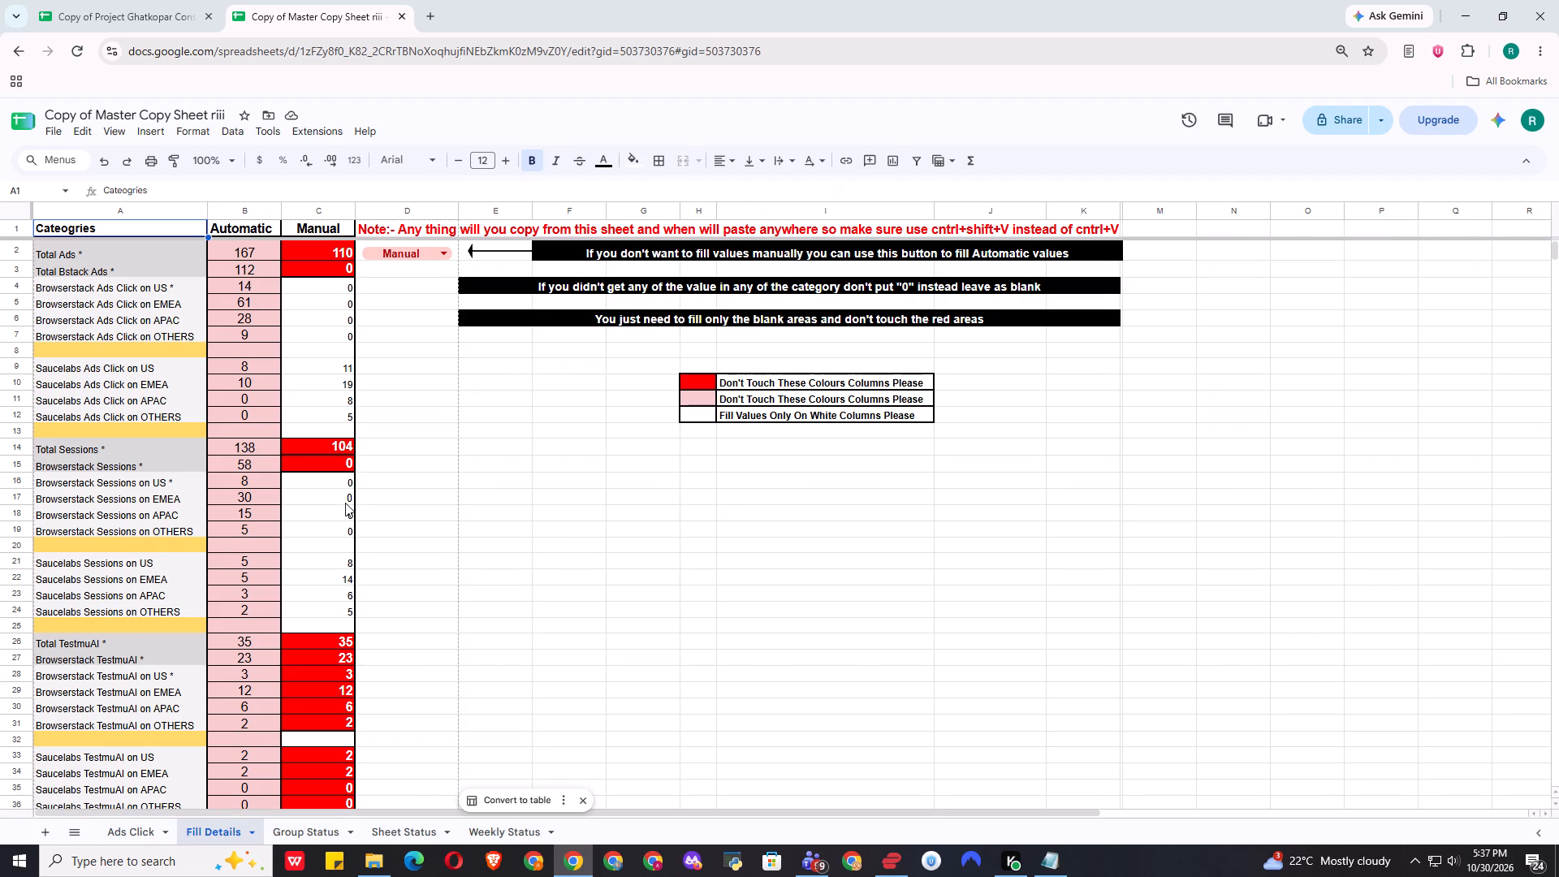
pyautogui.click(406, 452)
pyautogui.scroll(1, 409, 444)
pyautogui.click(712, 456)
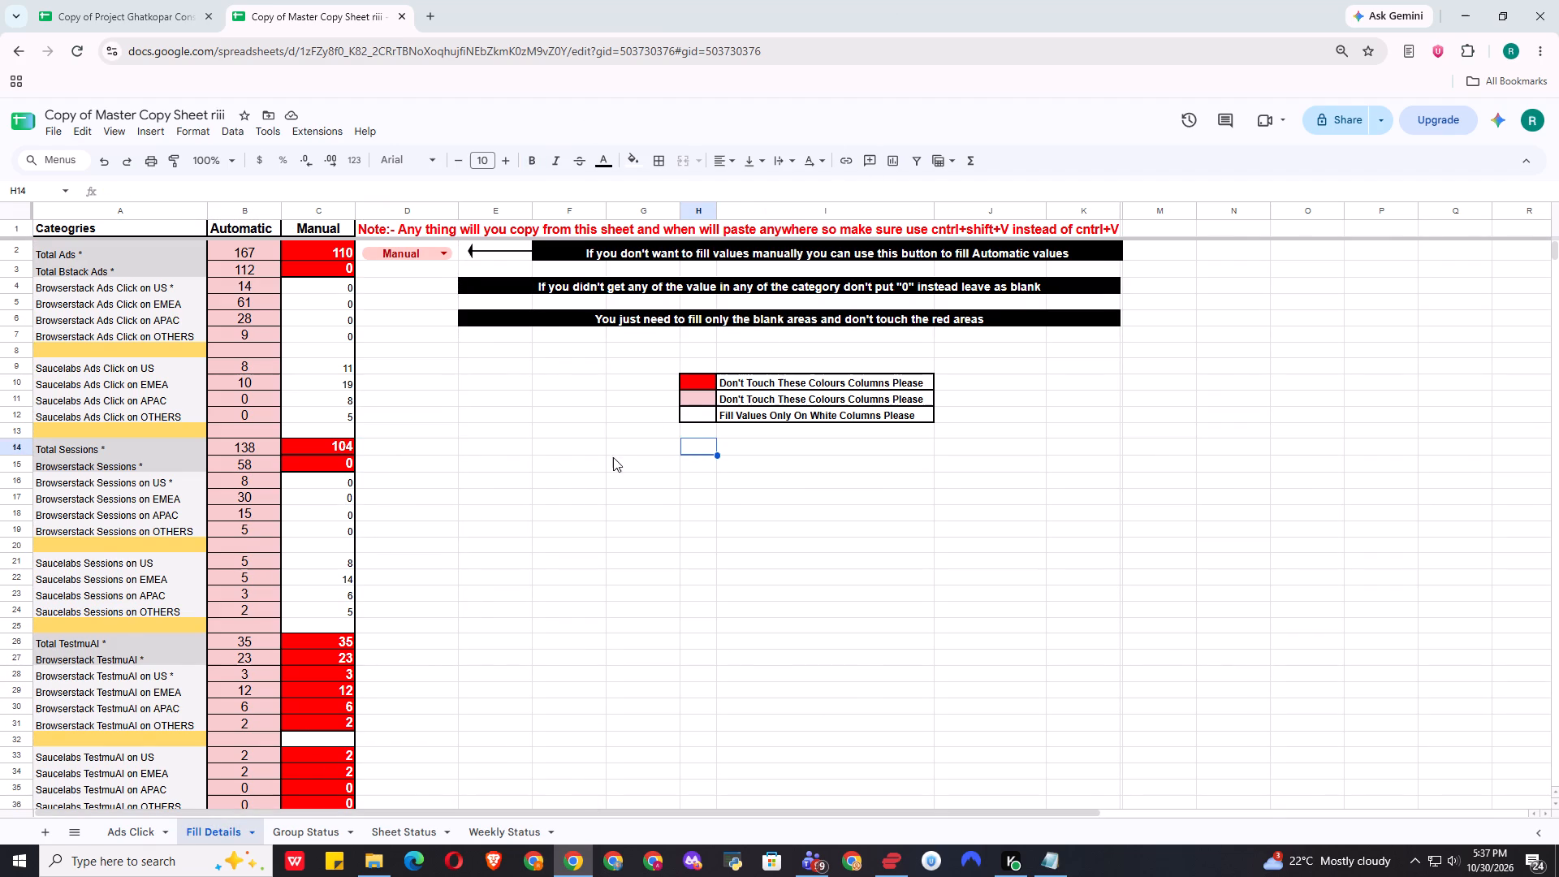
pyautogui.scroll(1, 571, 485)
pyautogui.click(101, 0)
pyautogui.scroll(1, 888, 568)
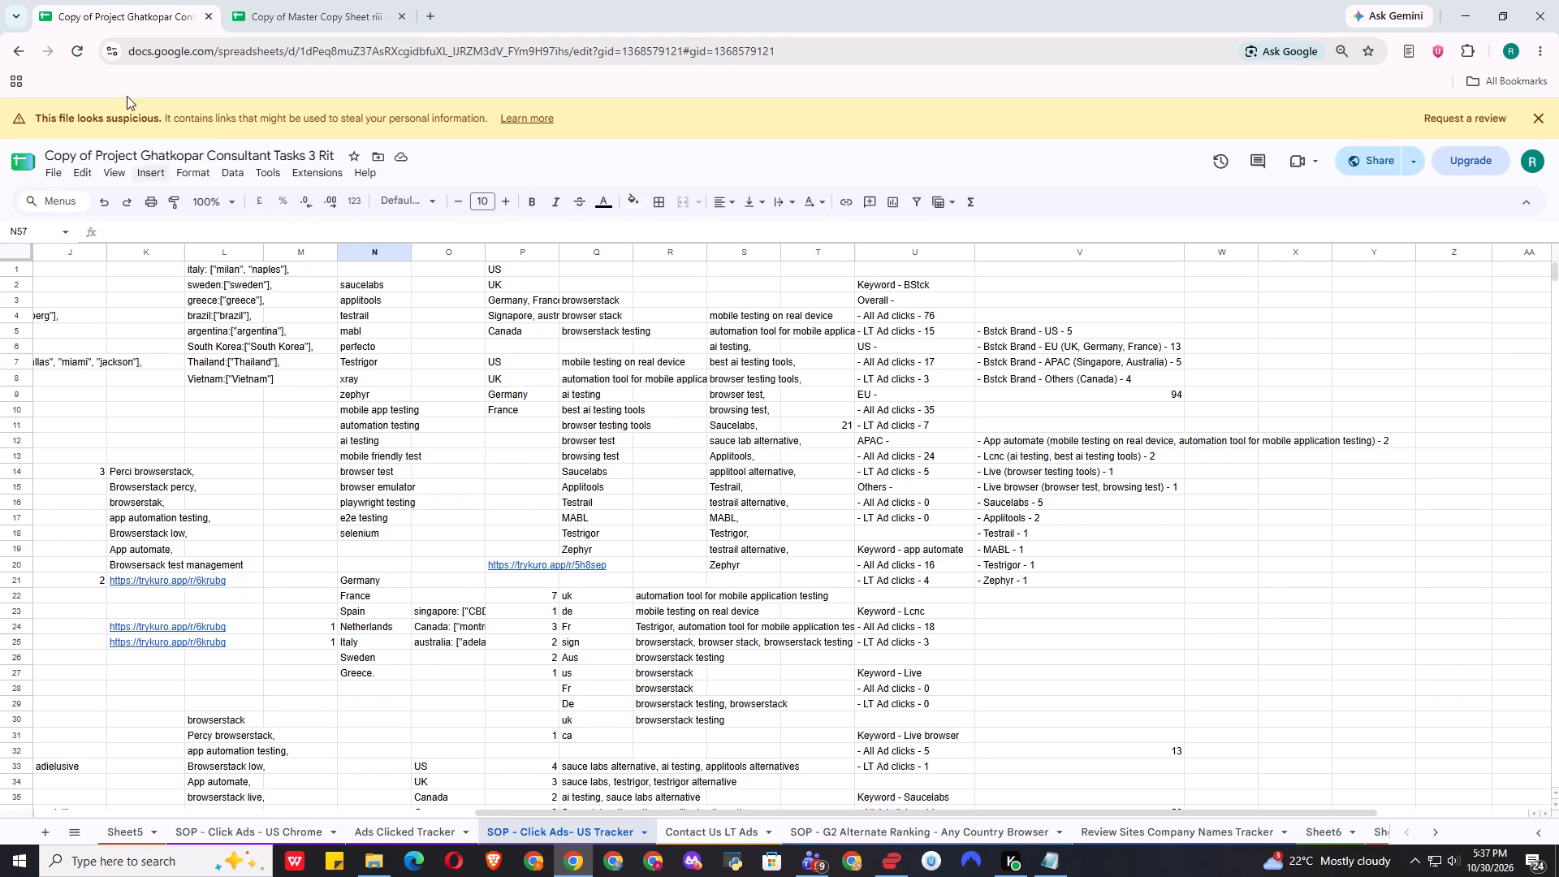
pyautogui.click(272, 0)
# Capture a screenshot of the keyword-by-region count table on the Ads Click sheet, from Keywords Category through part of Current Keywords.
pyautogui.click(126, 838)
pyautogui.scroll(3, 767, 607)
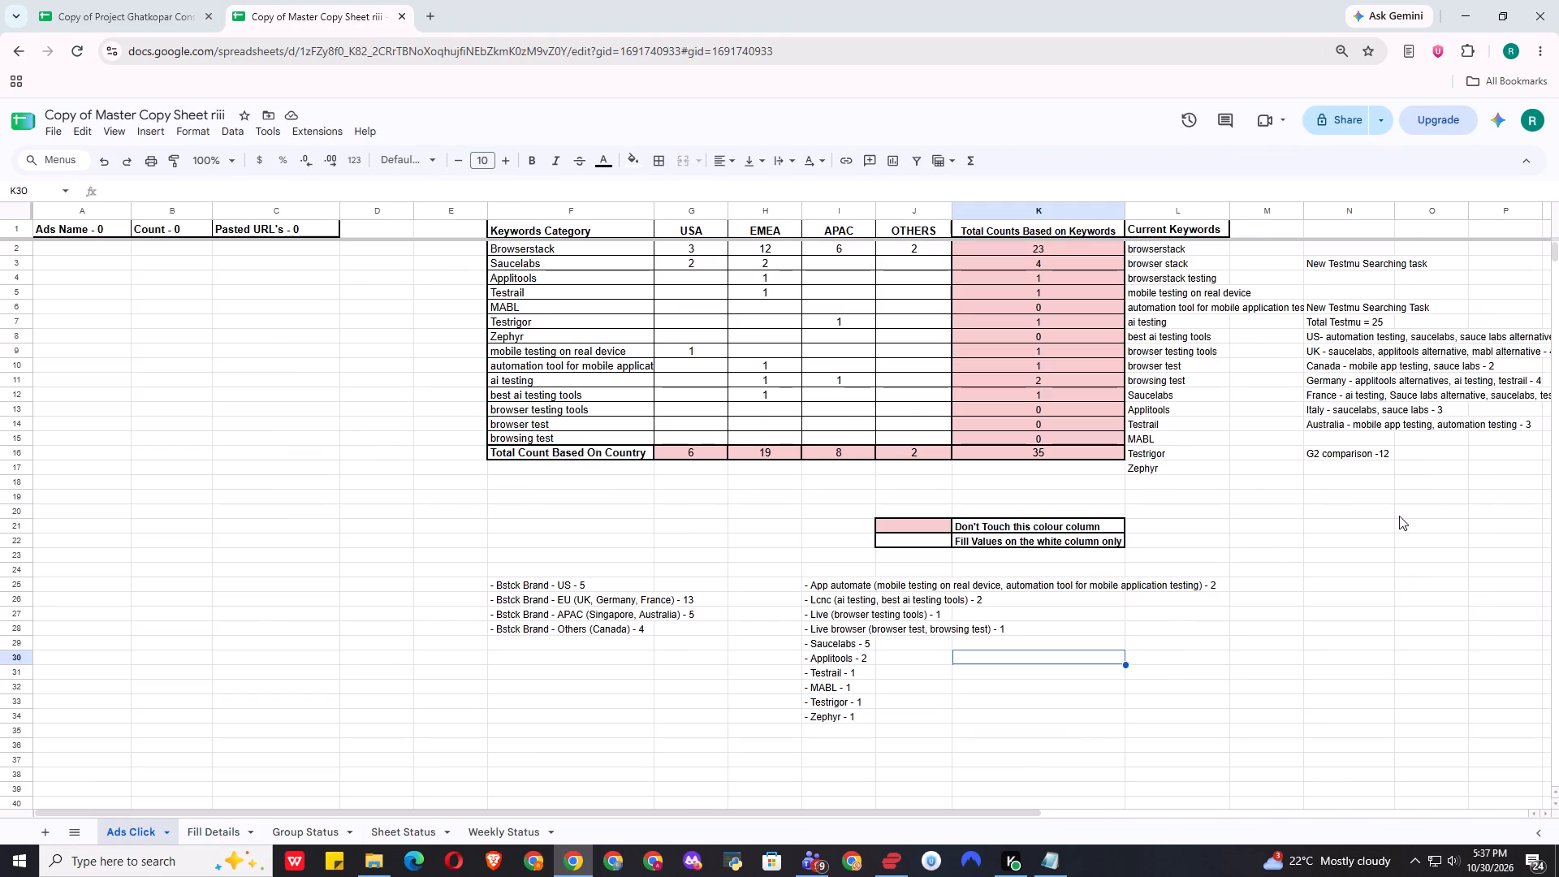
pyautogui.press('shift+super+s')
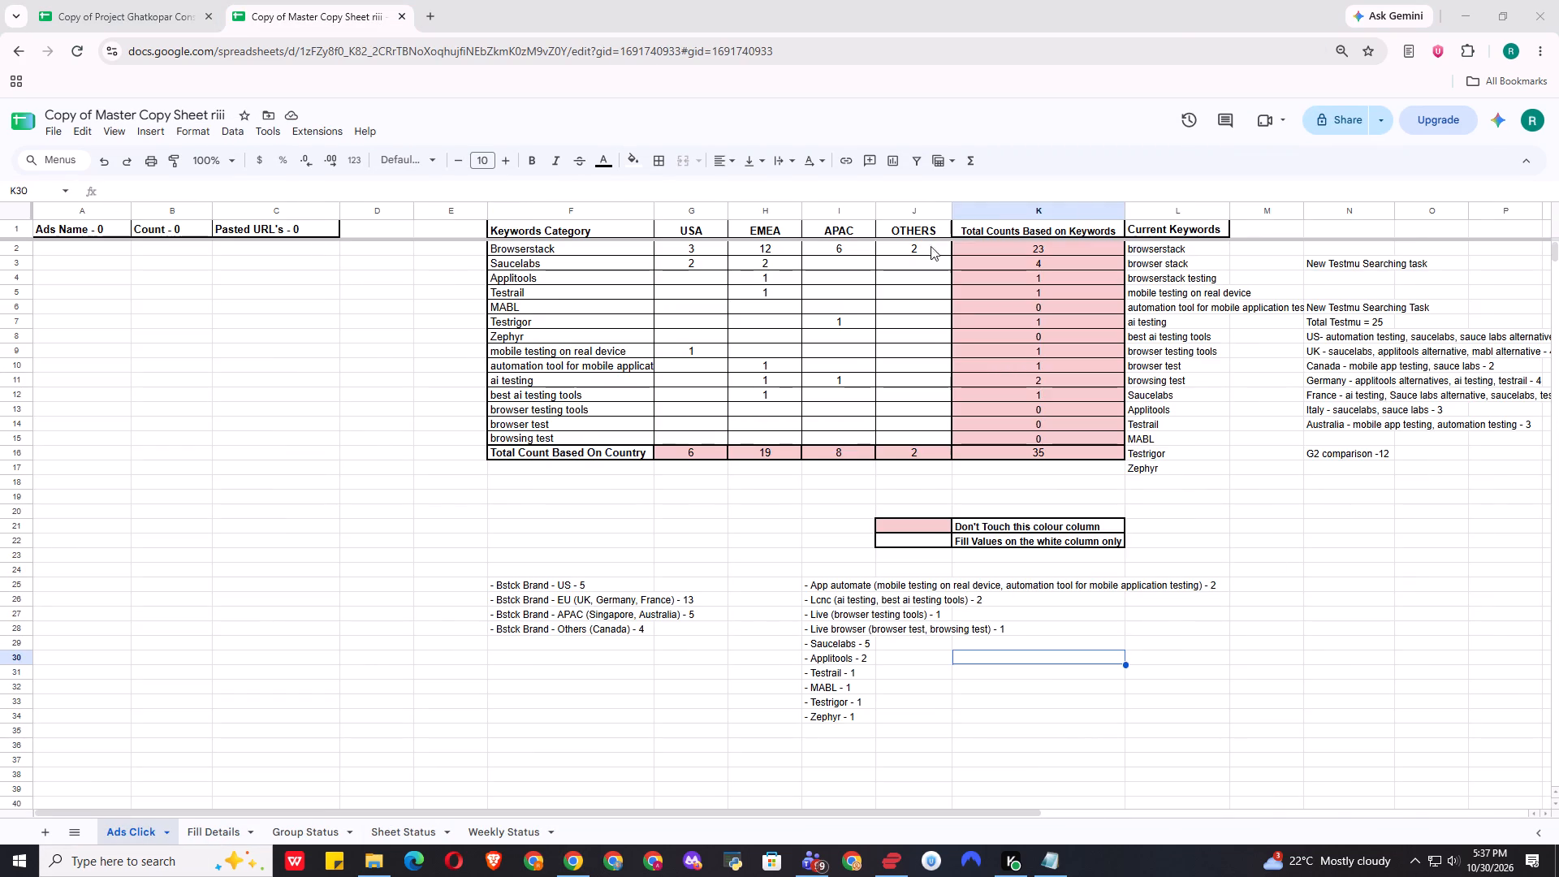
pyautogui.moveTo(465, 211); pyautogui.dragTo(1363, 487)
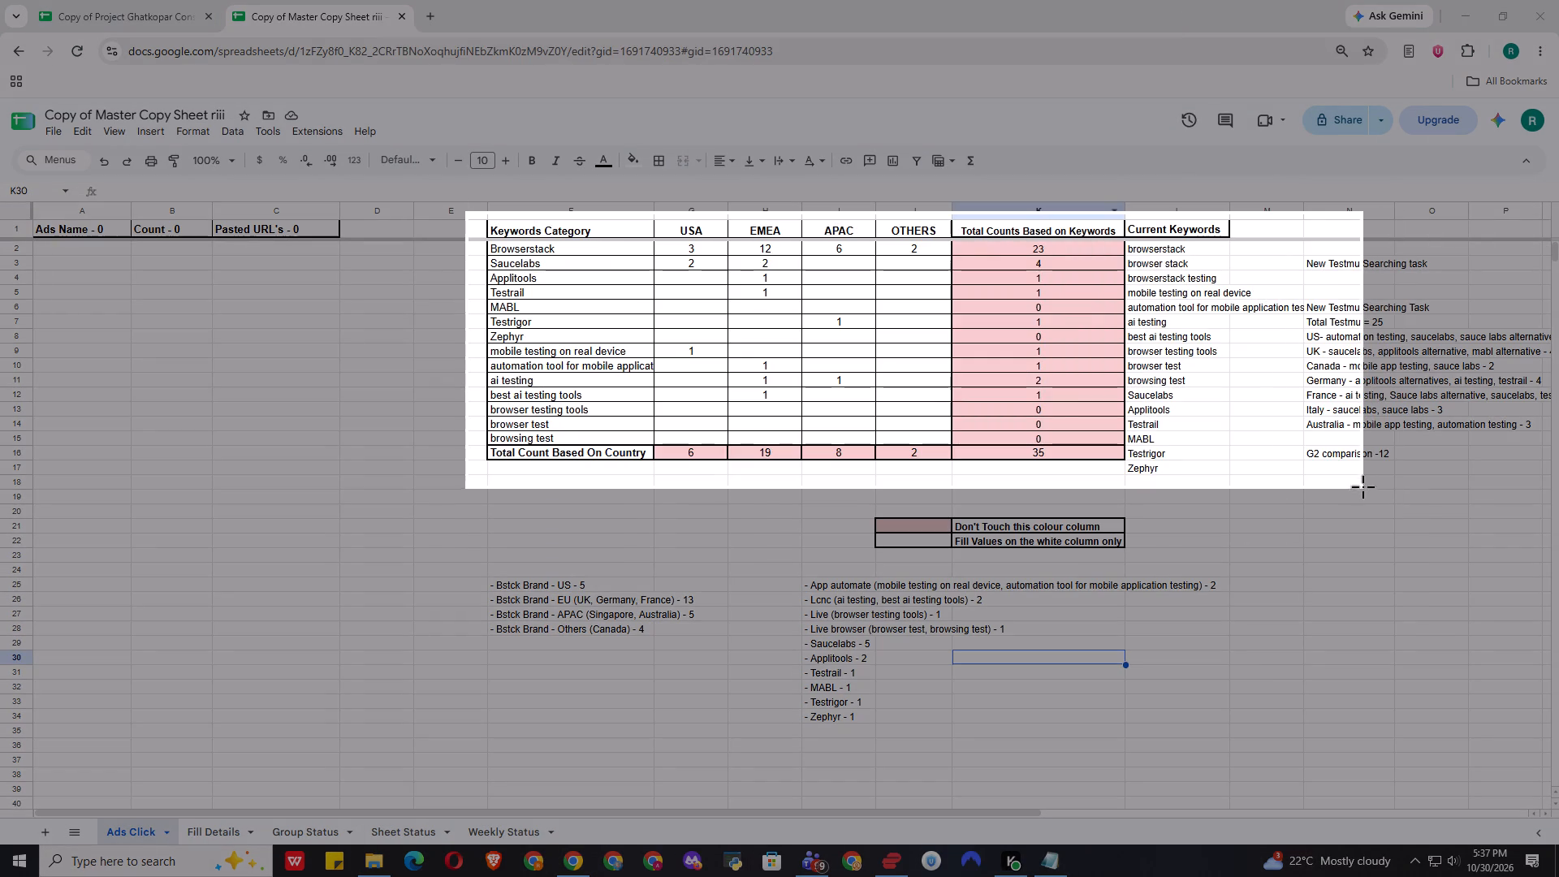
pyautogui.moveTo(1363, 487); pyautogui.dragTo(1194, 478)
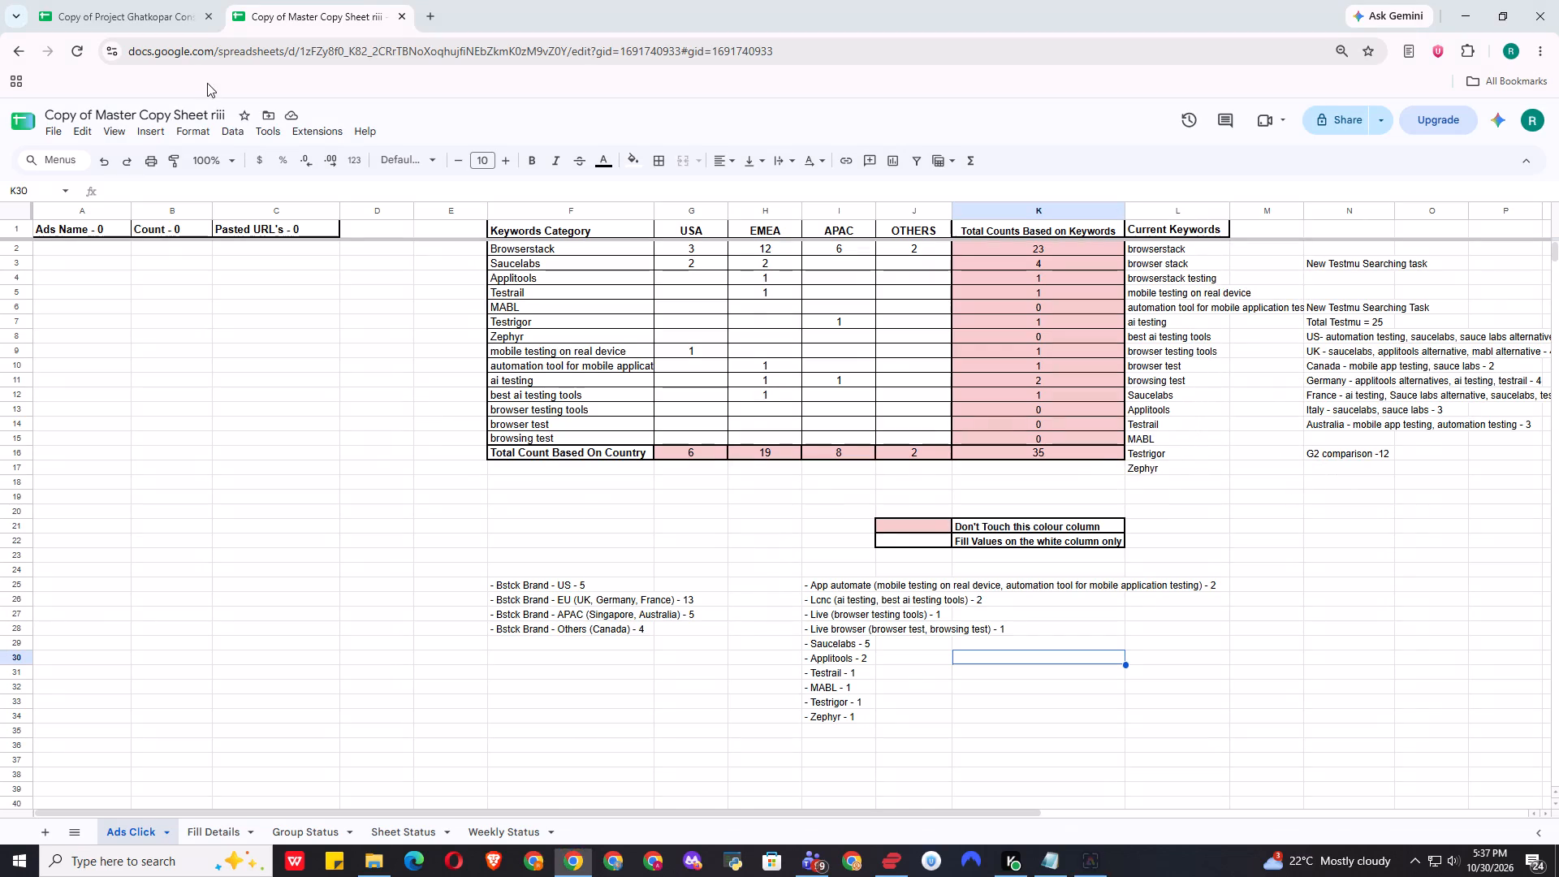
# Paste the captured keyword count table as an image into the Fill Details sheet at cell F14, below the colour legend.
pyautogui.click(130, 16)
pyautogui.click(324, 0)
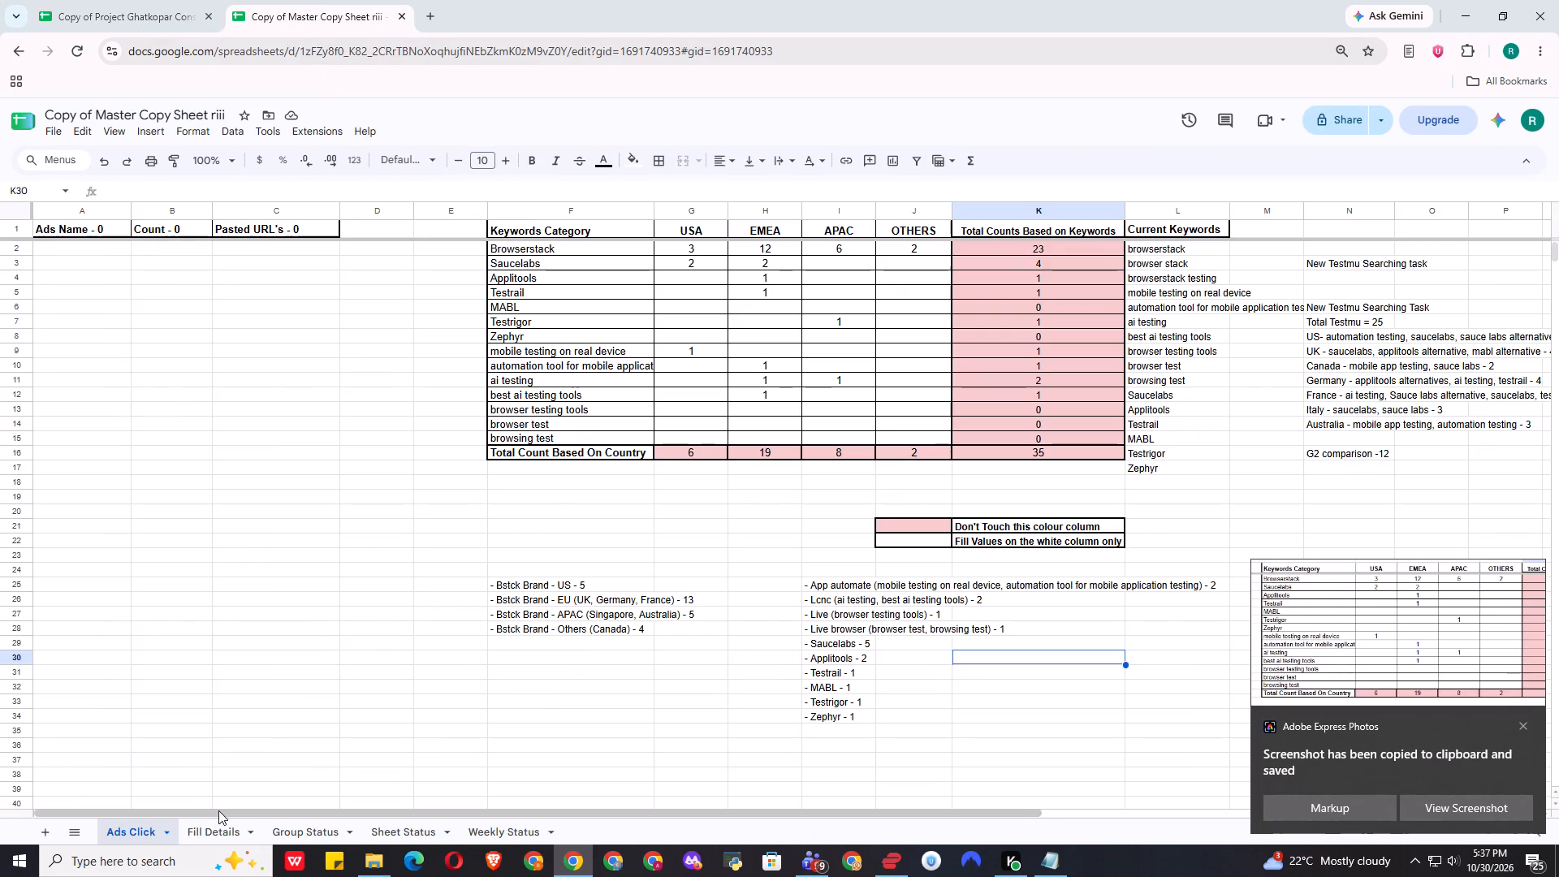
pyautogui.click(218, 810)
pyautogui.click(210, 827)
pyautogui.scroll(4, 736, 369)
pyautogui.click(587, 448)
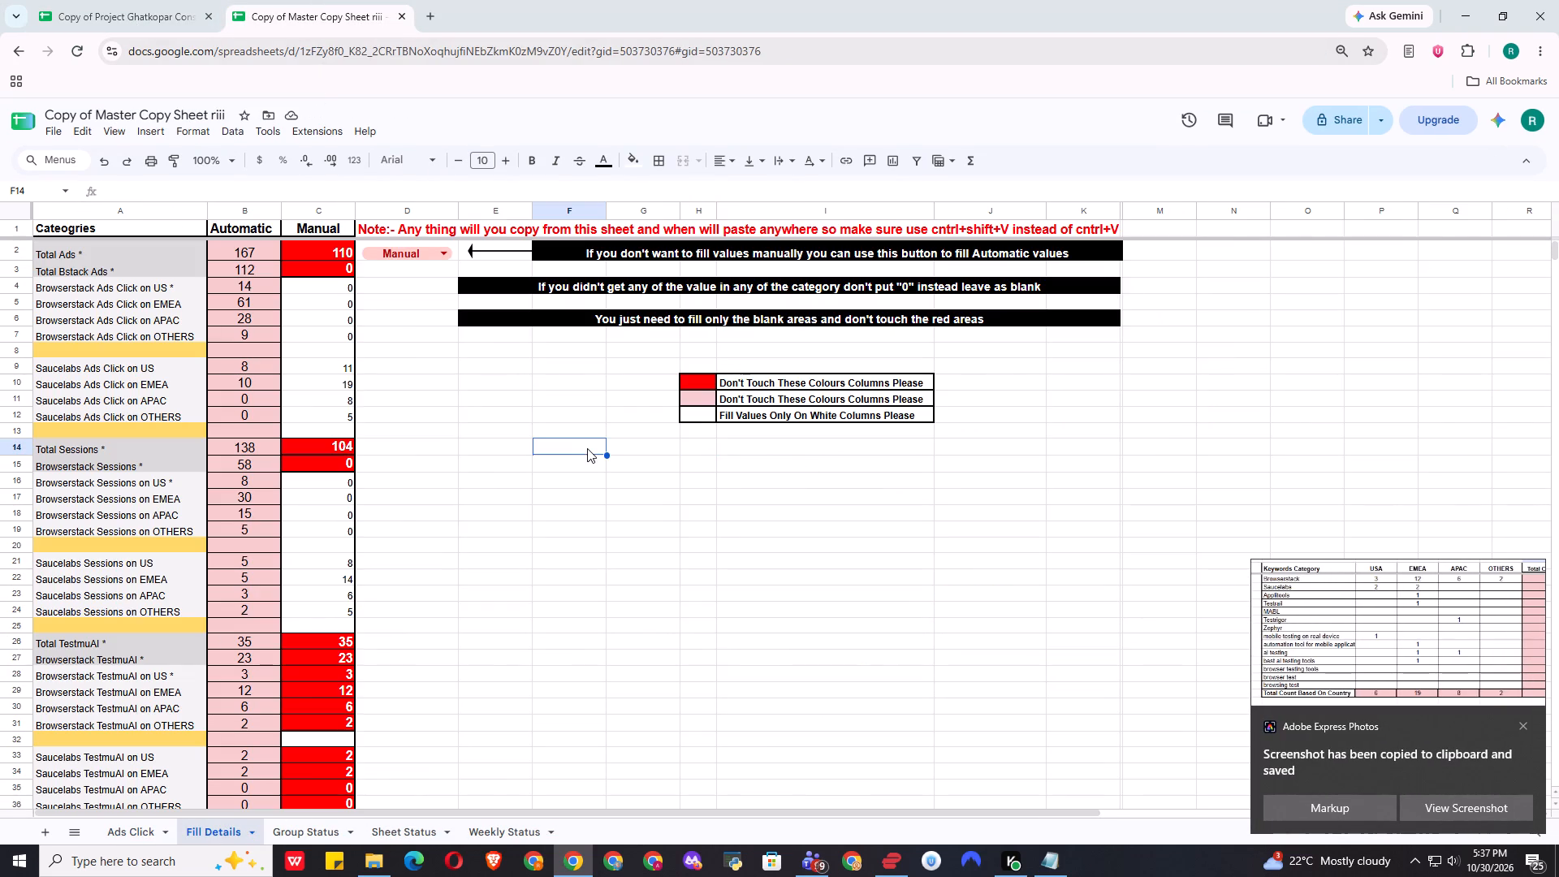
pyautogui.hotkey('ctrl', 'v')
pyautogui.click(460, 512)
pyautogui.scroll(1, 458, 555)
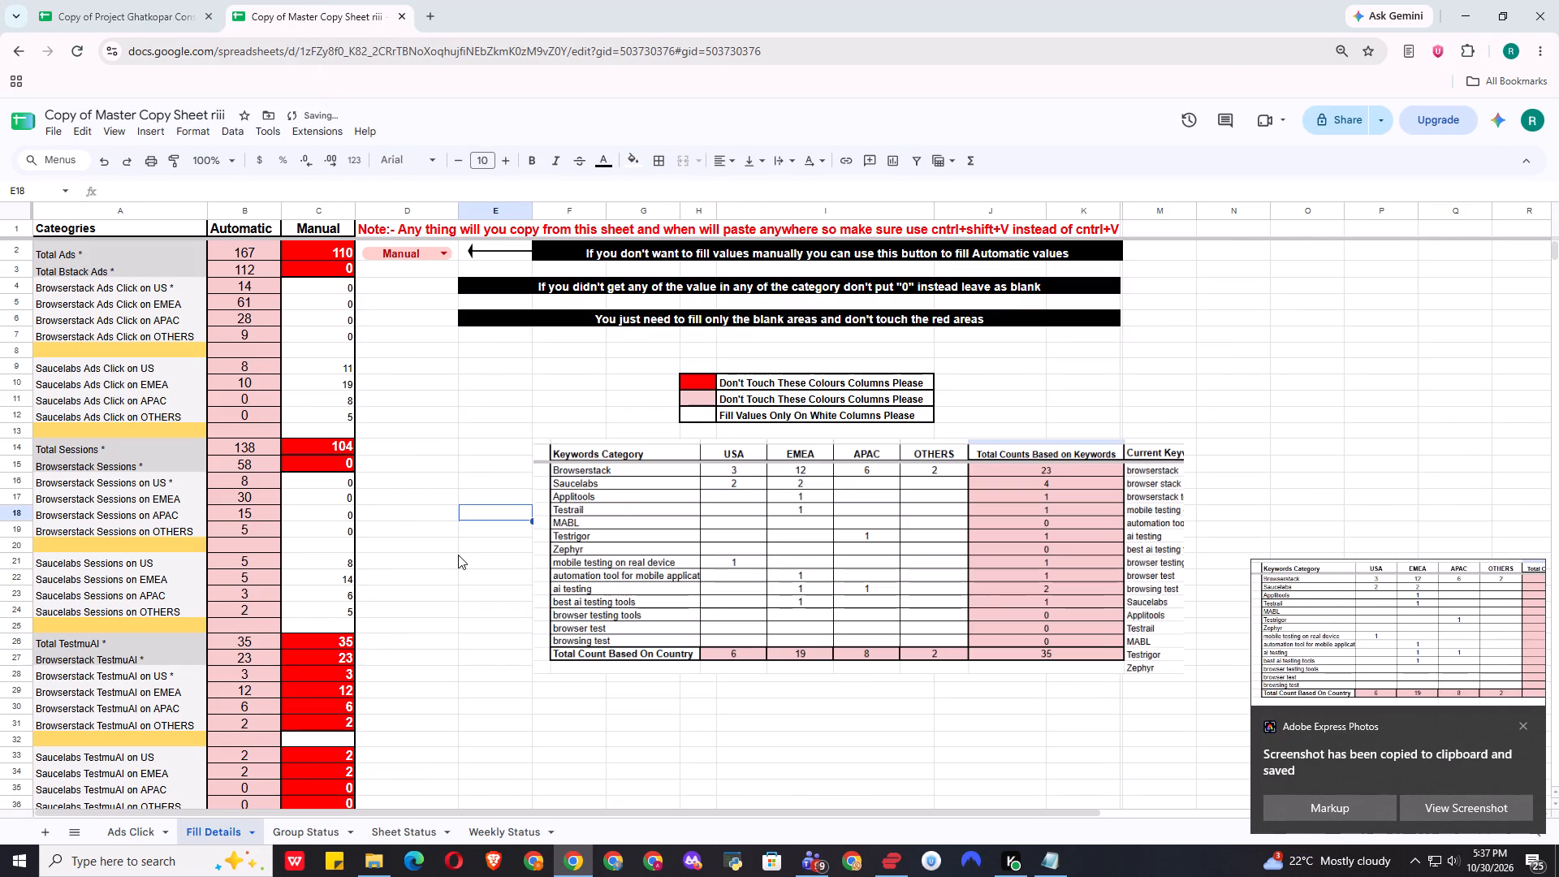
# Set the manual Browserstack Sessions to 10 for US and 28 for EMEA.
pyautogui.click(385, 494)
pyautogui.click(330, 492)
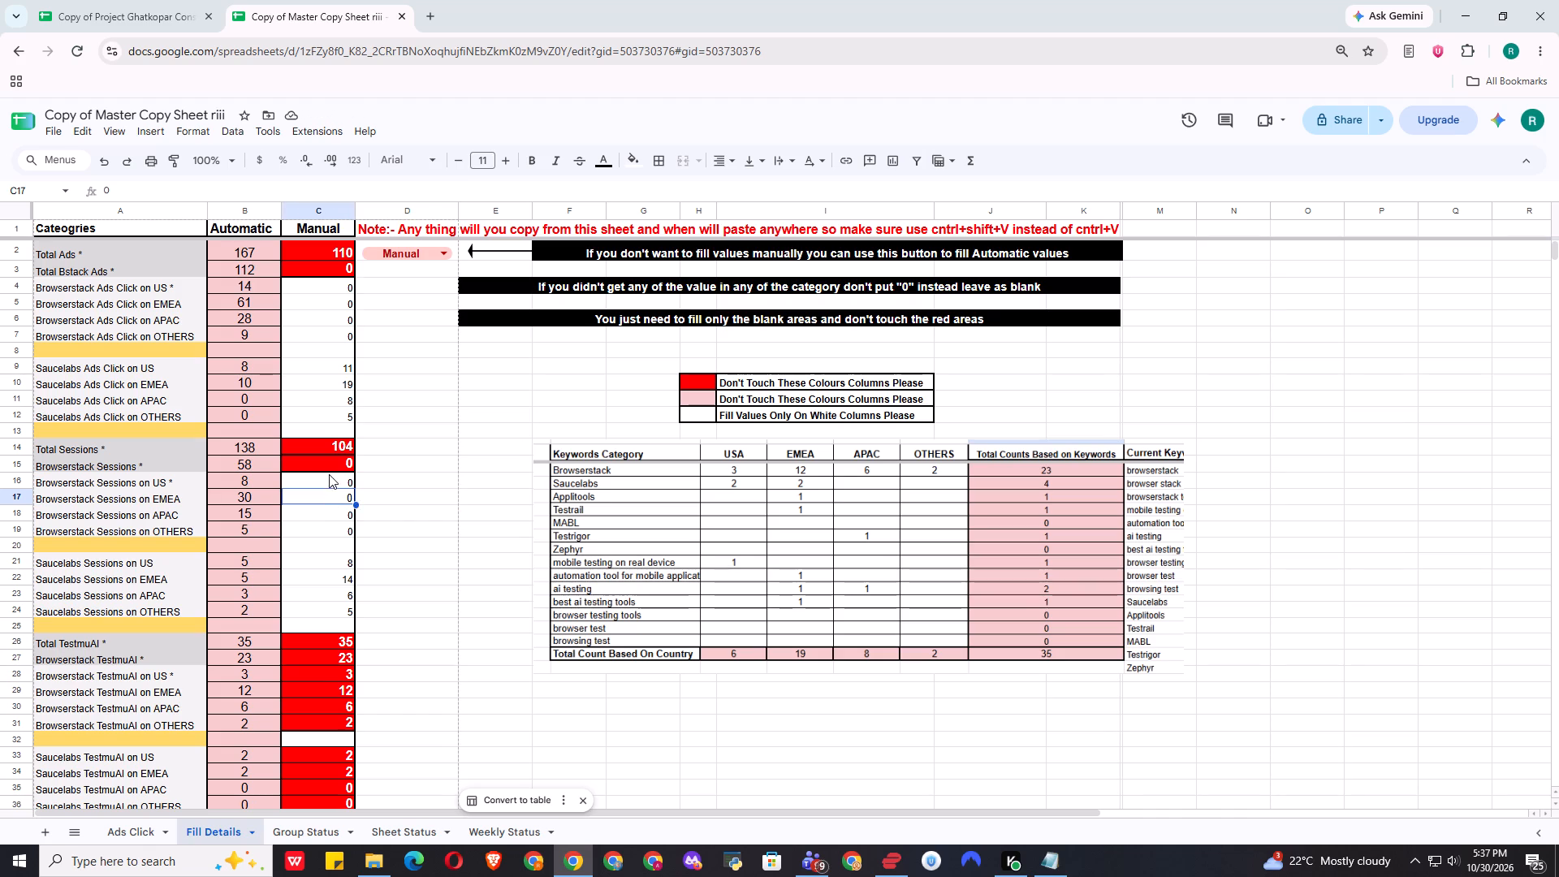
pyautogui.click(329, 474)
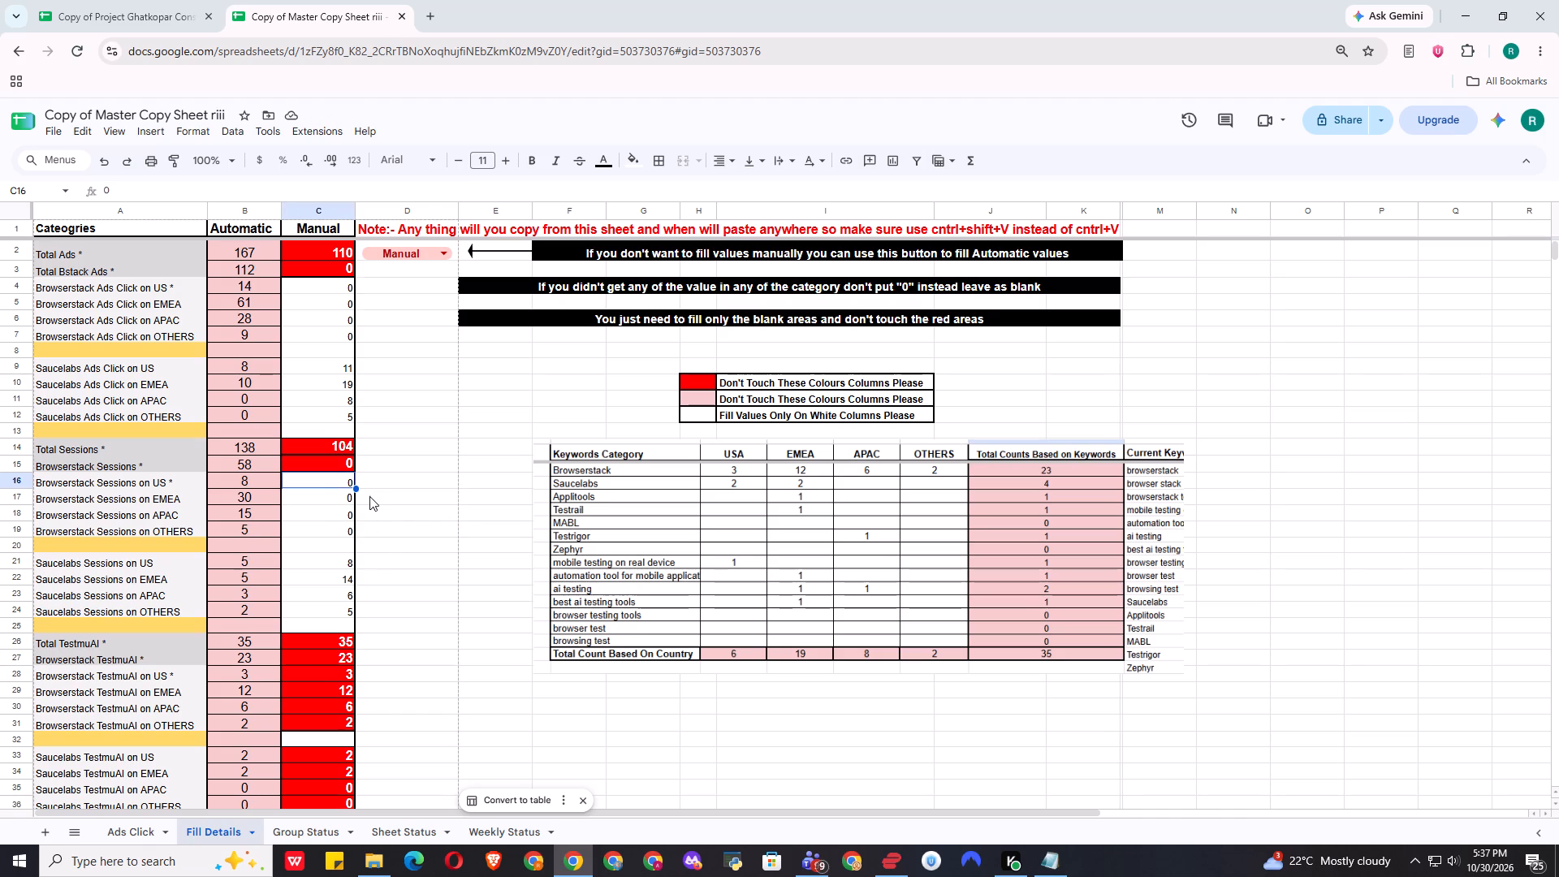
pyautogui.press('1')
pyautogui.press('0')
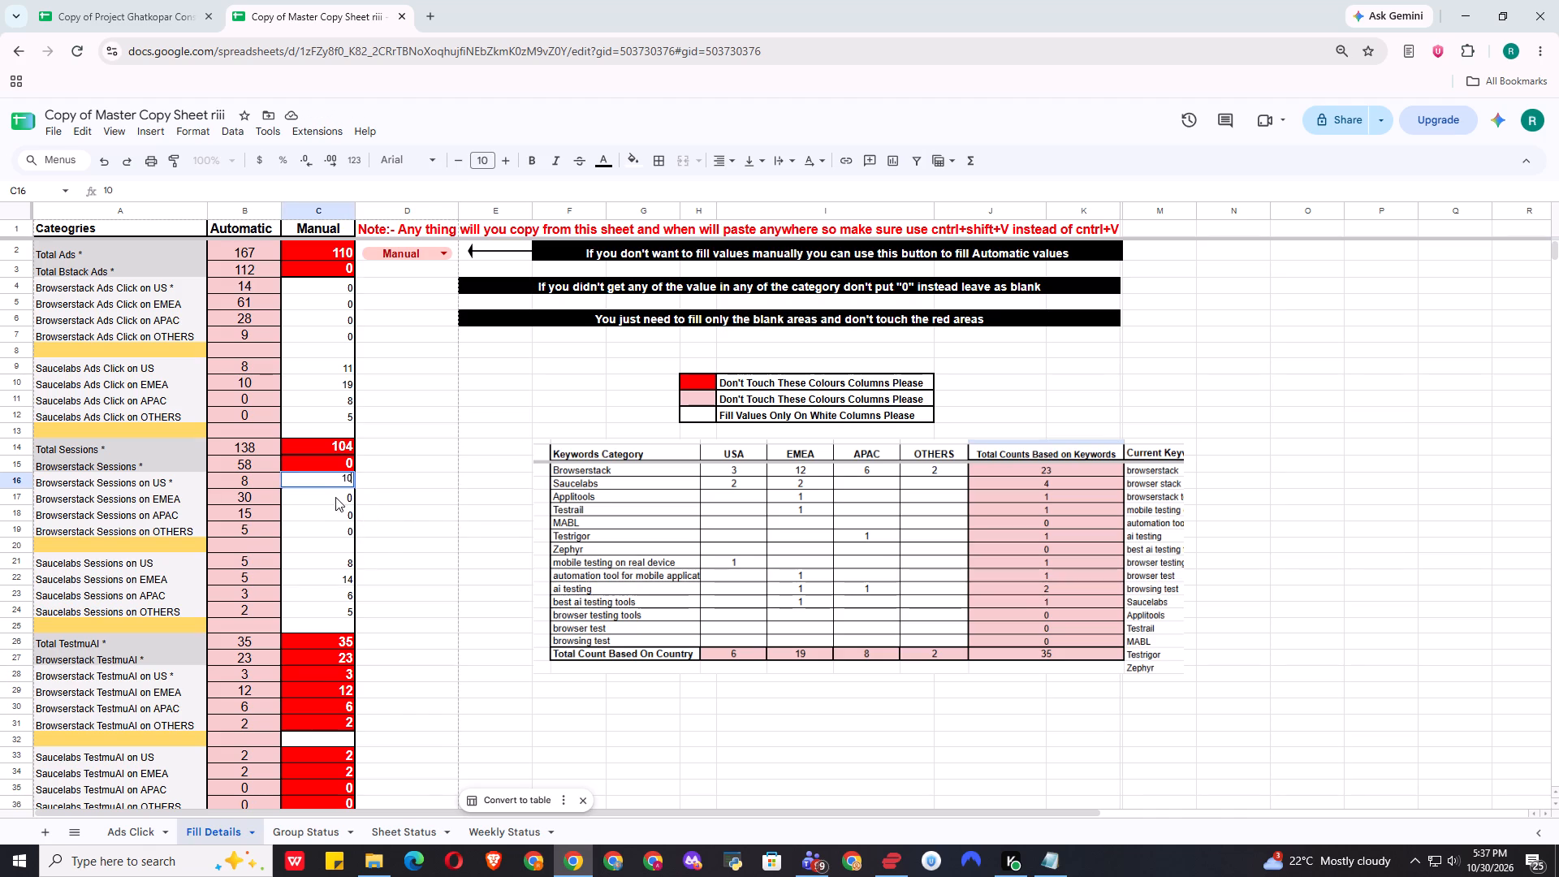
pyautogui.click(335, 497)
pyautogui.press('2')
pyautogui.press('8')
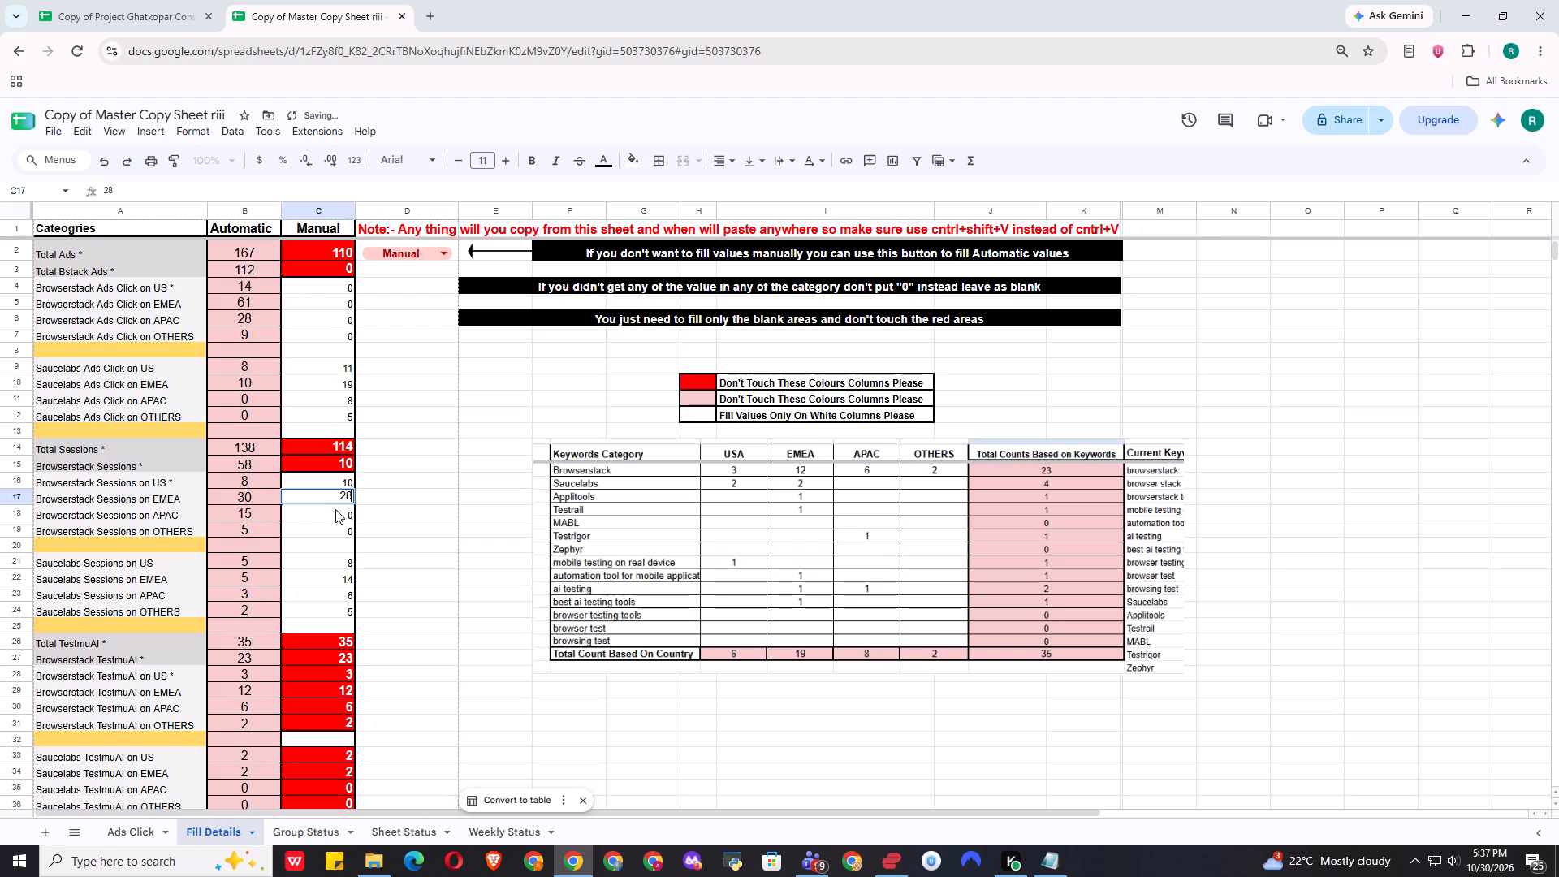
# Set the manual Browserstack Sessions to 13 for APAC and 7 for OTHERS, and check the four regions' sum.
pyautogui.click(336, 516)
pyautogui.press('1')
pyautogui.press('5')
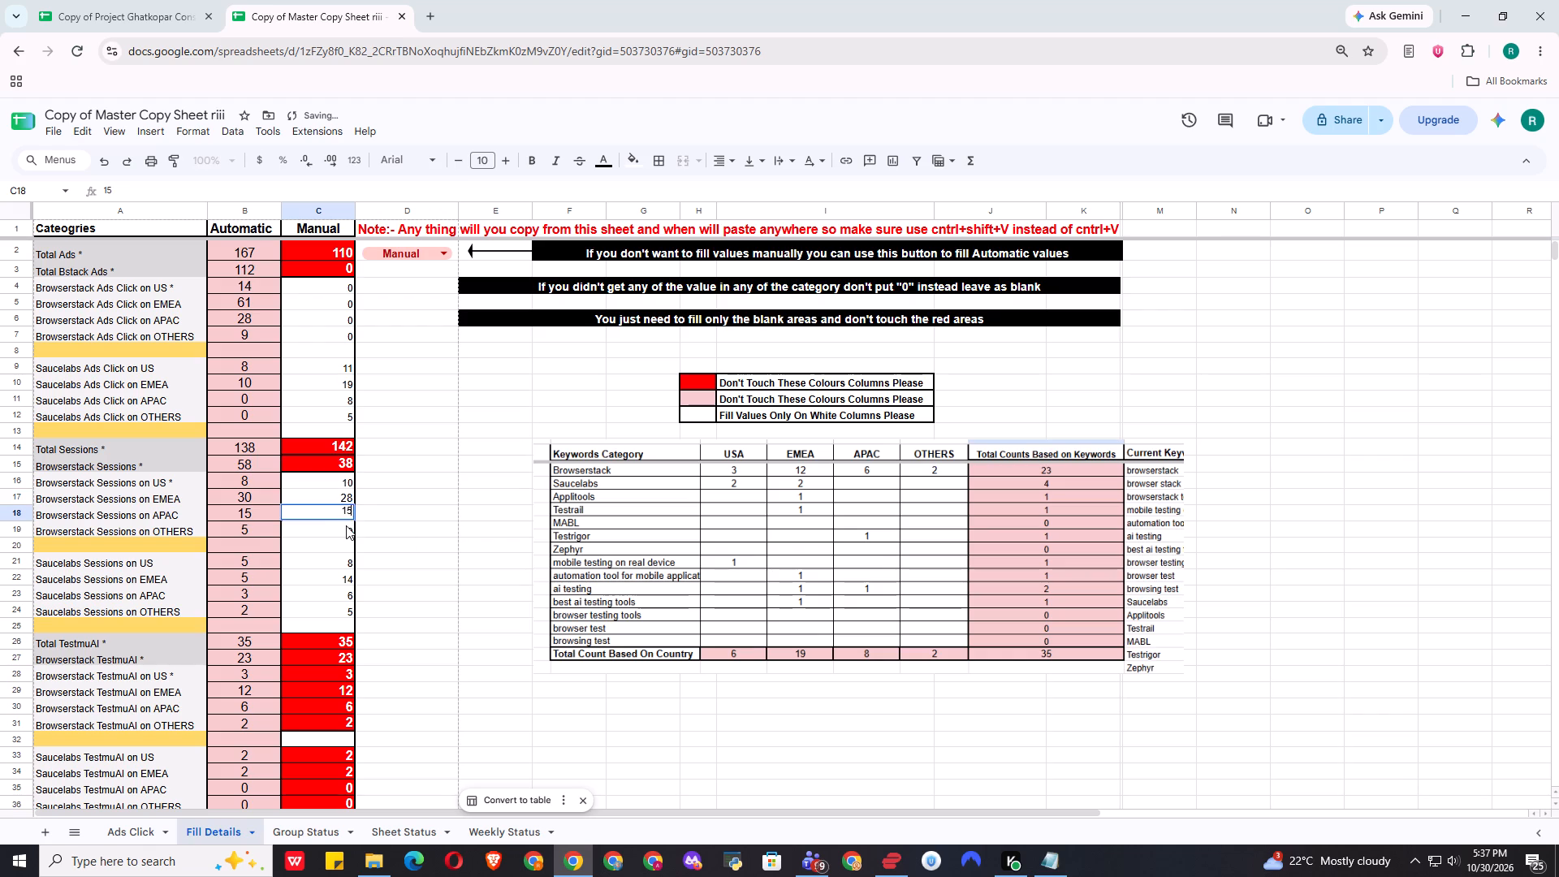
pyautogui.click(336, 526)
pyautogui.click(324, 517)
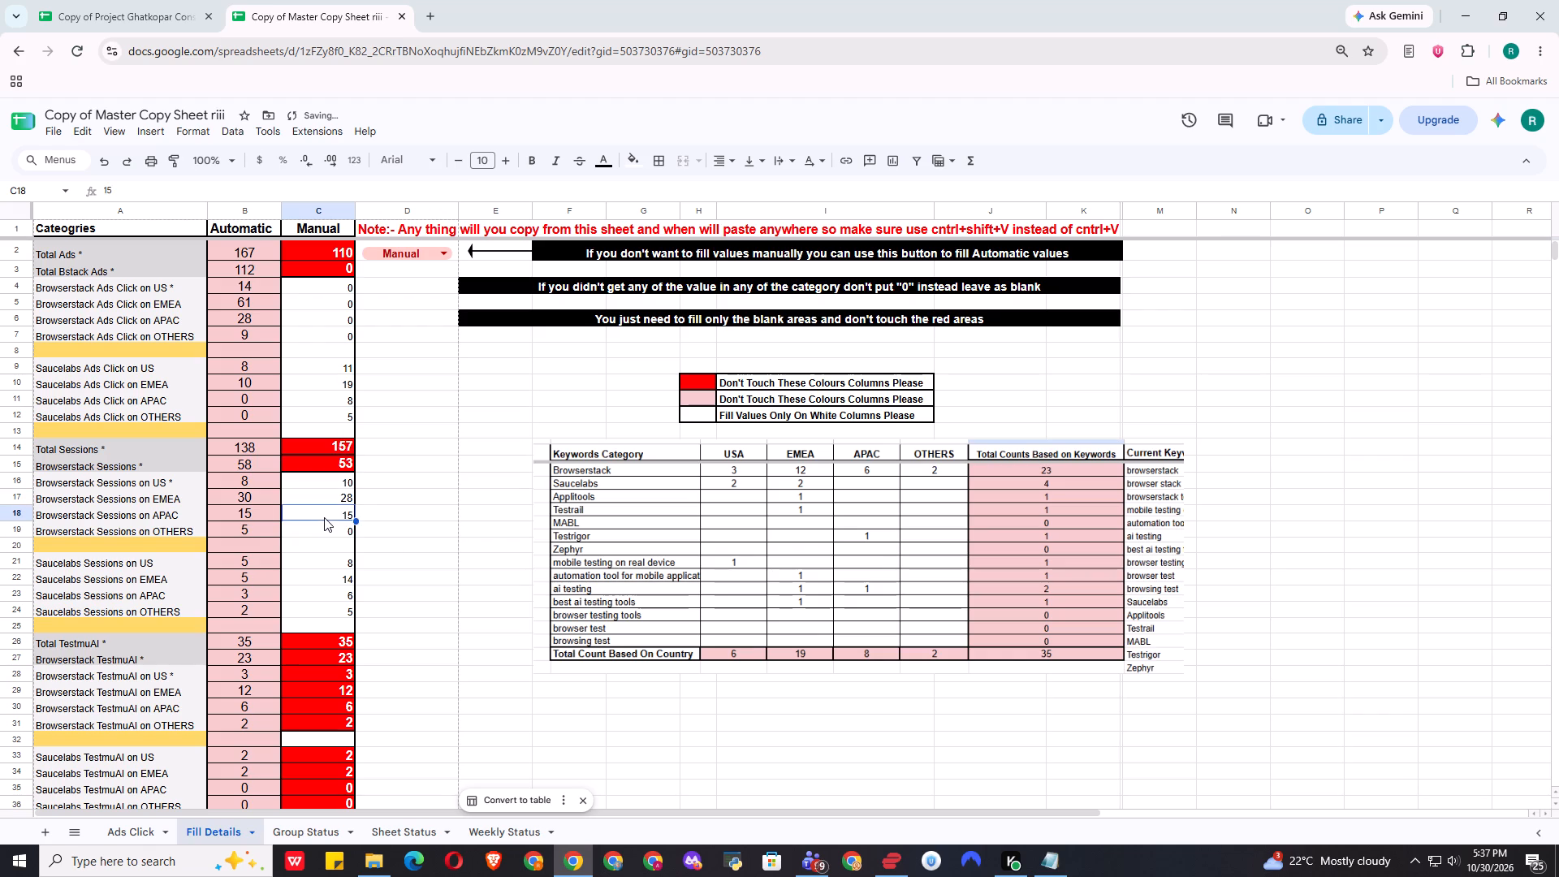
pyautogui.press('1')
pyautogui.press('3')
pyautogui.click(317, 532)
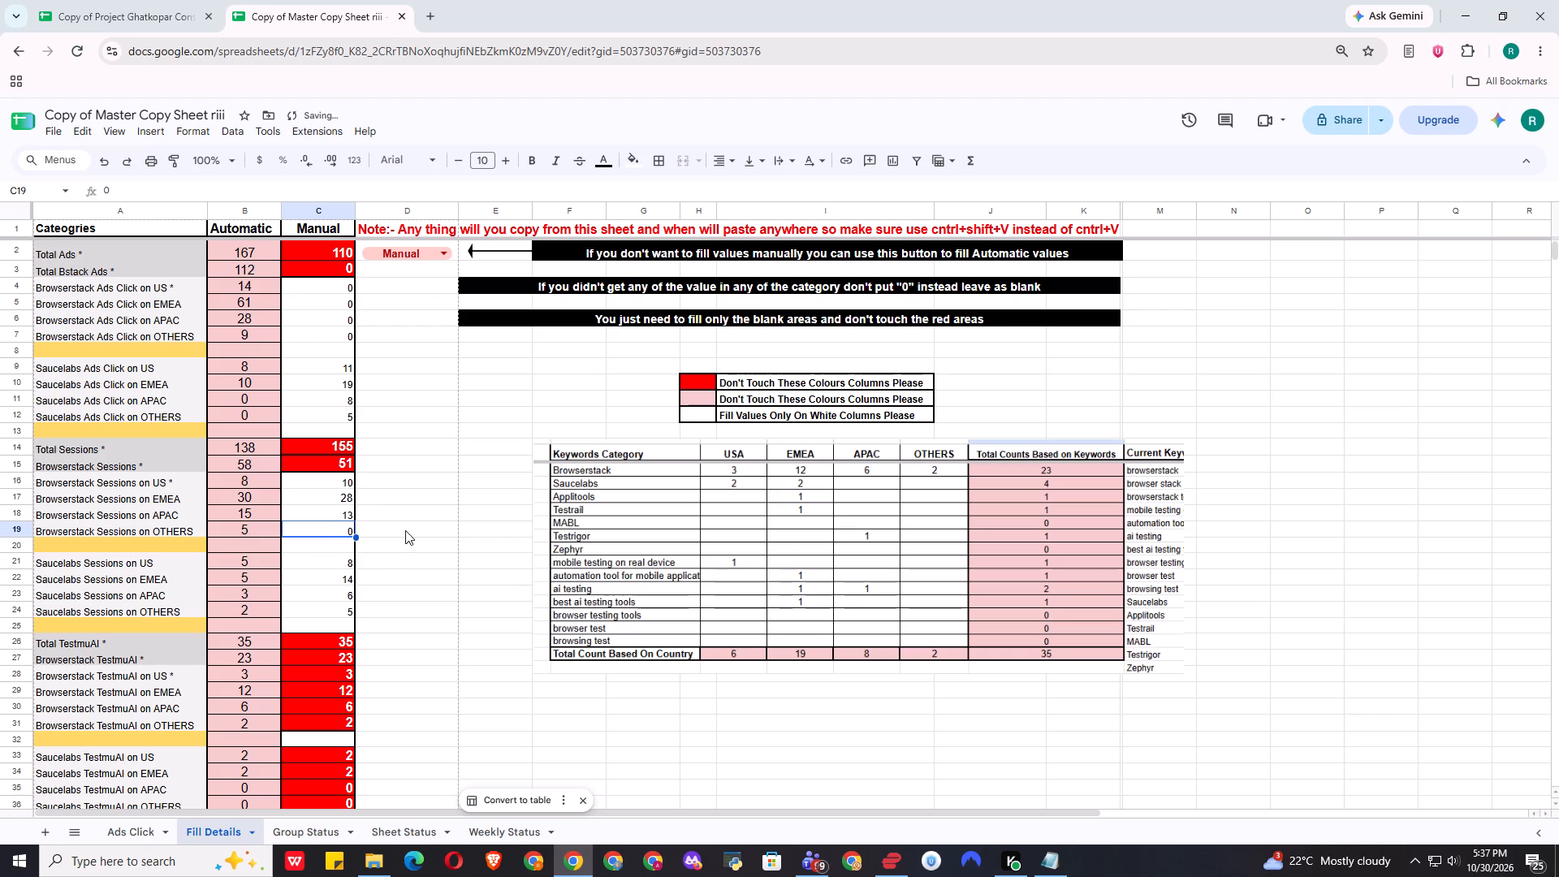
pyautogui.press('7')
pyautogui.click(405, 530)
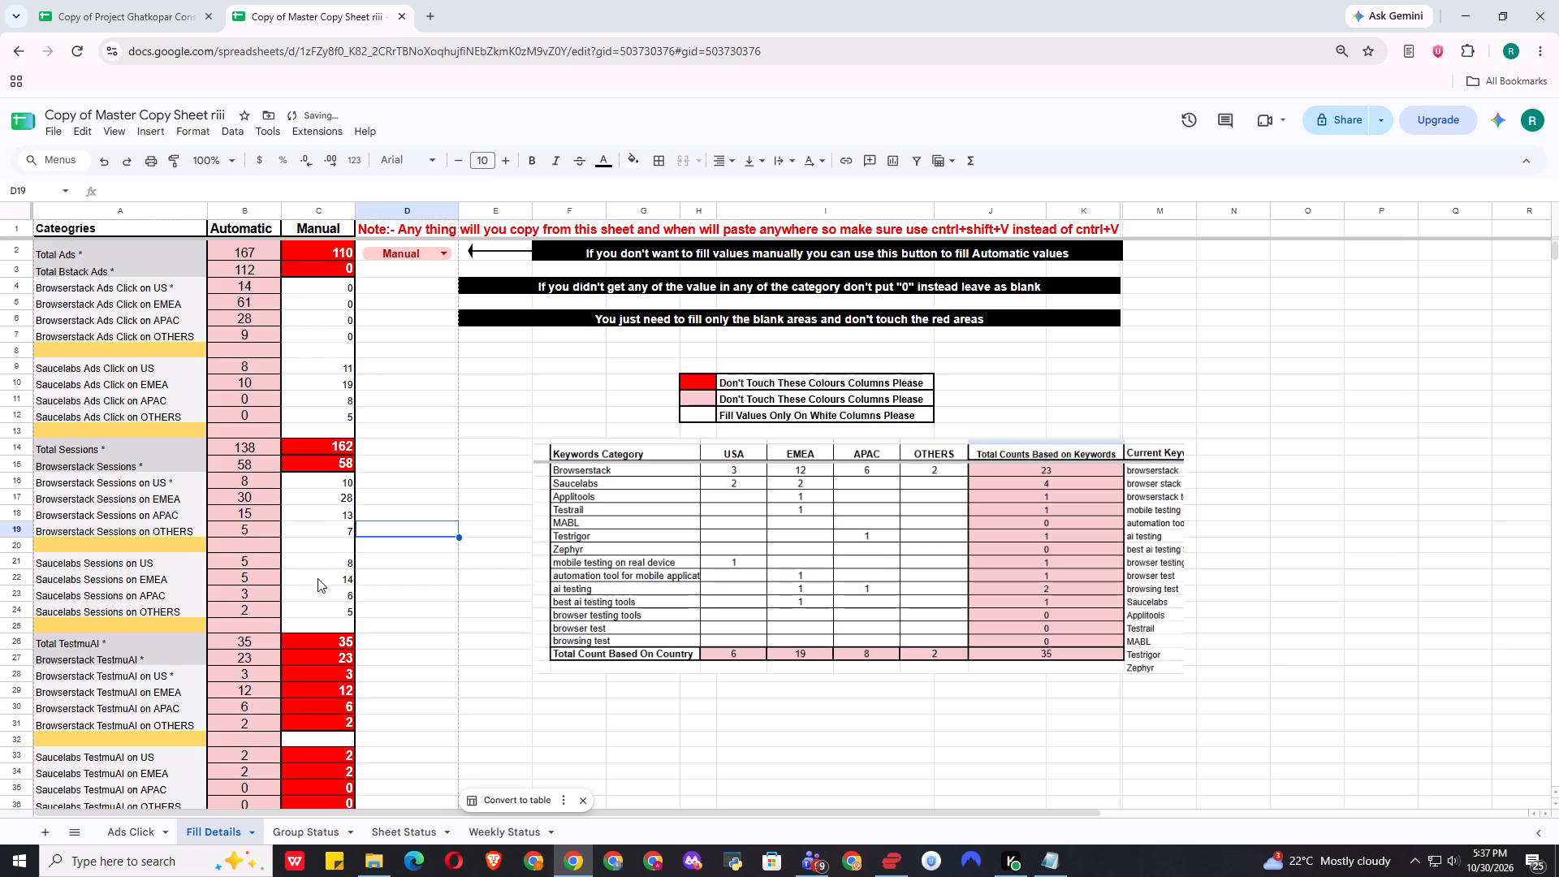
pyautogui.moveTo(326, 483); pyautogui.dragTo(335, 534)
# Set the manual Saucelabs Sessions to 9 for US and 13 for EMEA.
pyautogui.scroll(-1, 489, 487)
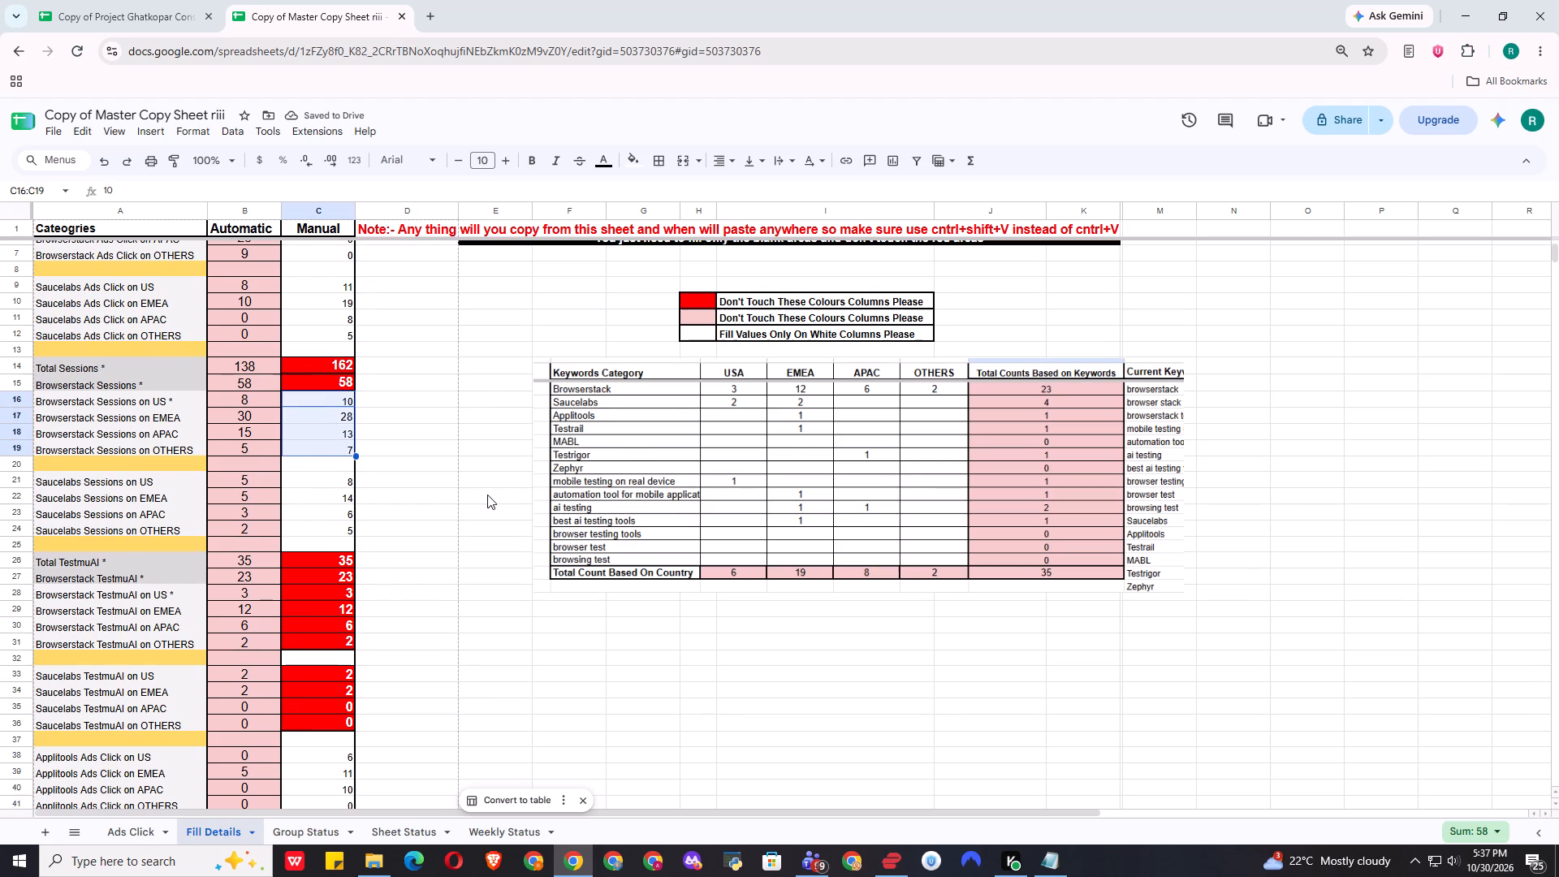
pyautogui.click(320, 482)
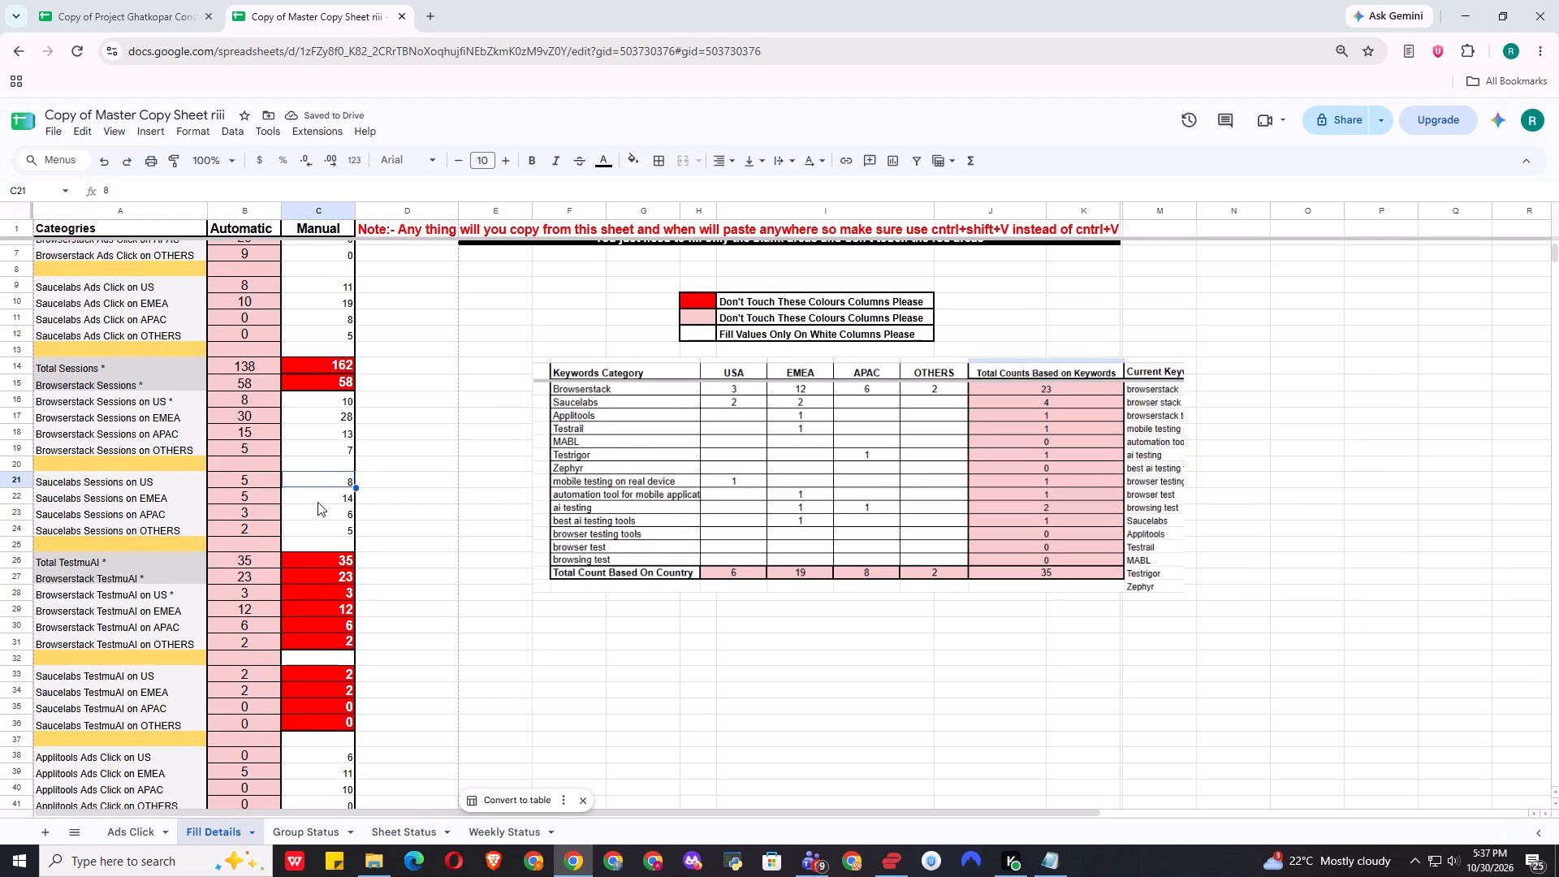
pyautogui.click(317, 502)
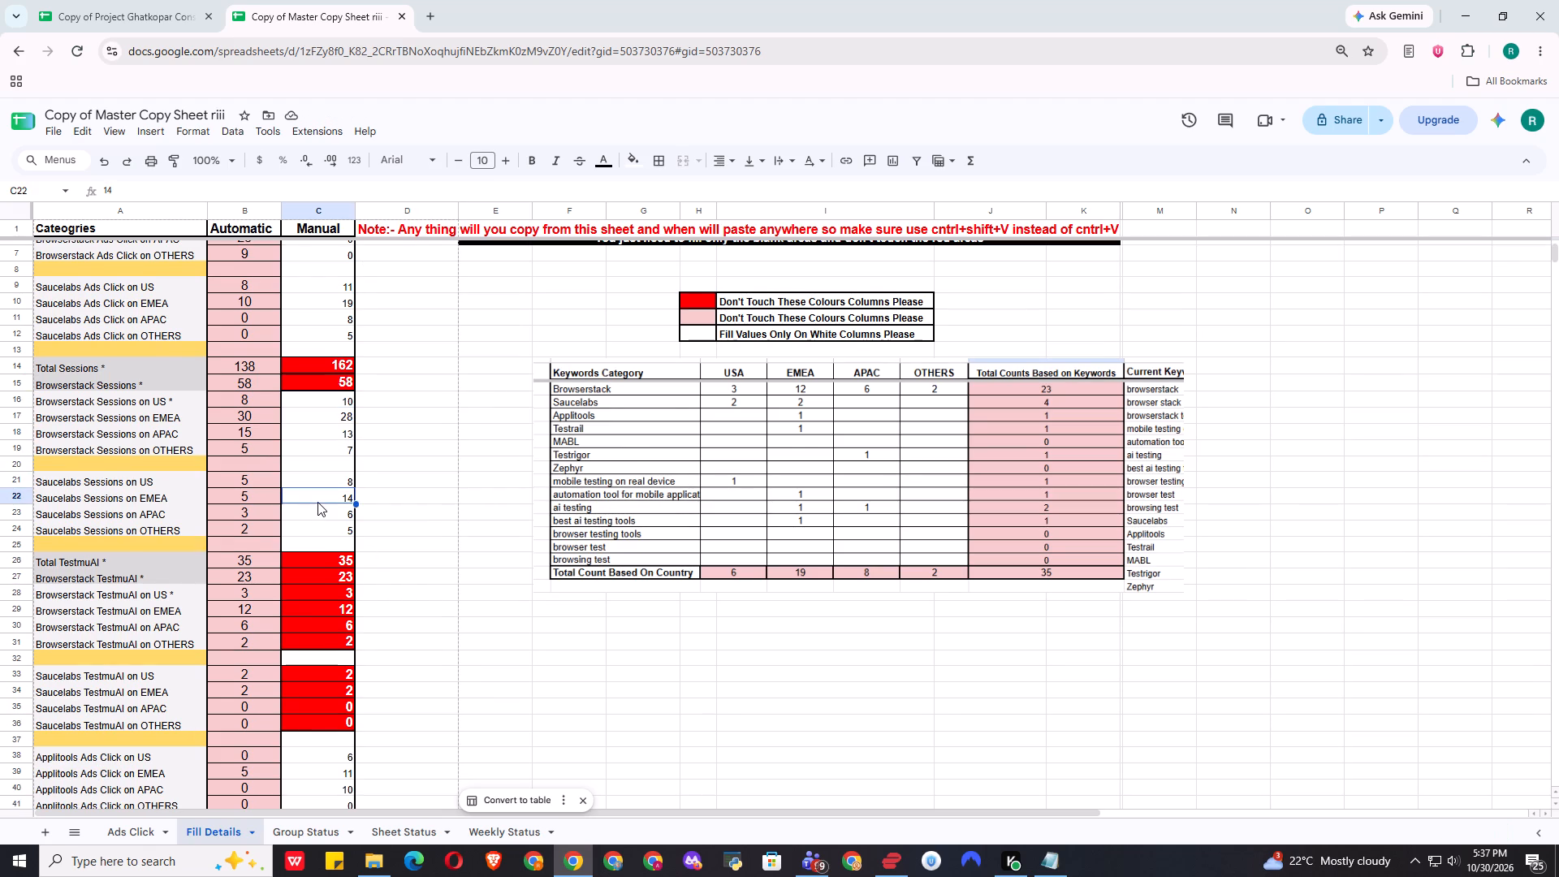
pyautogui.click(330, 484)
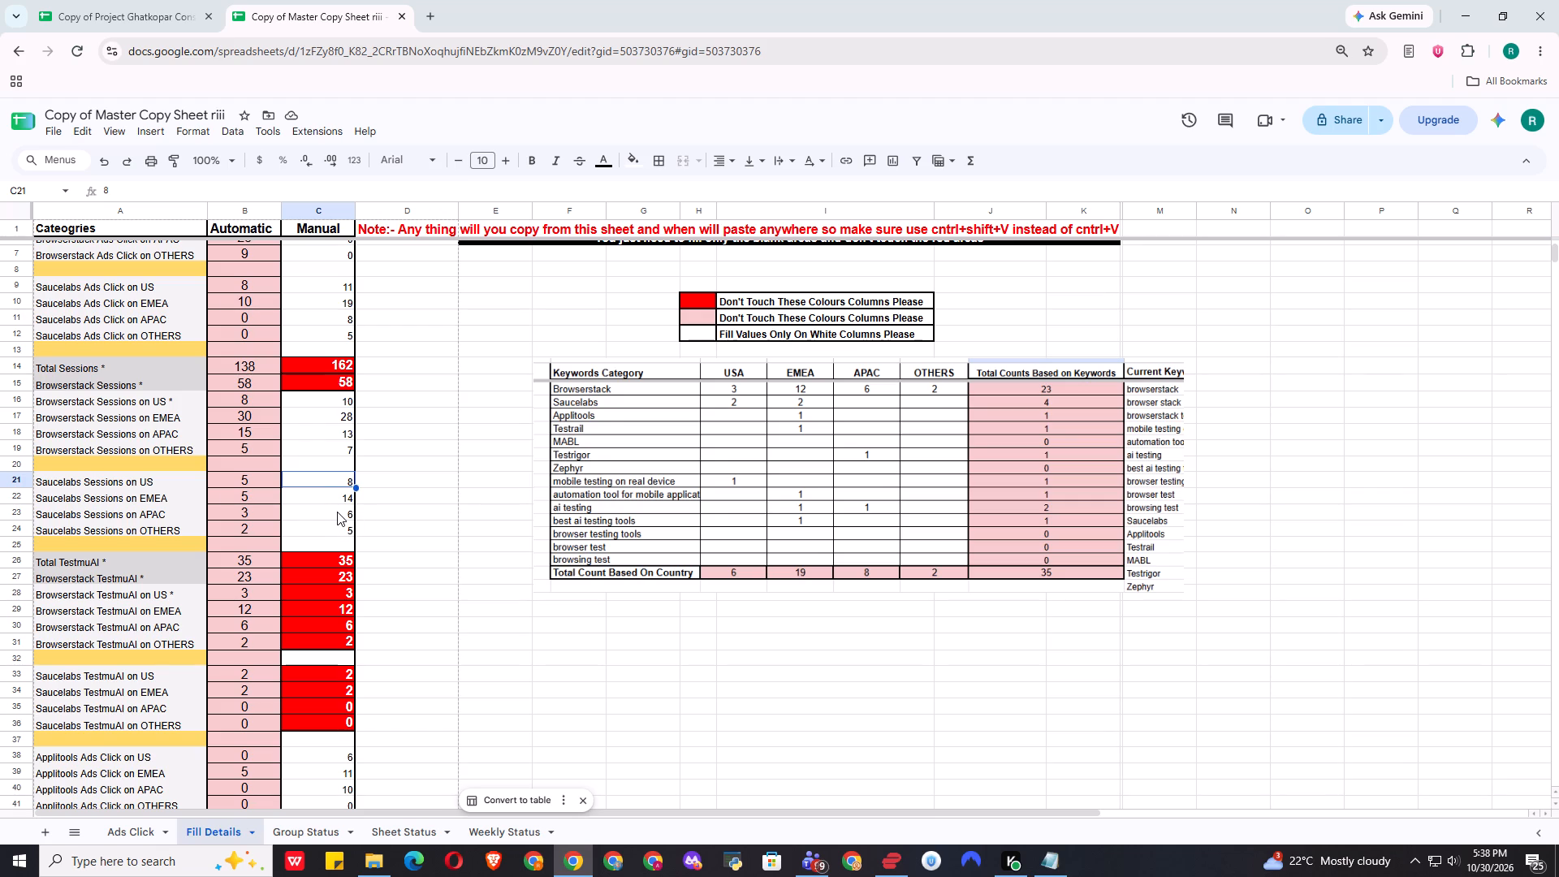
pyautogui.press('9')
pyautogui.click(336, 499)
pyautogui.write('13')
# Set the manual Saucelabs Sessions to 1 for OTHERS, 2 for APAC, 6 for EMEA and 6 for US, and compare their sum with the automatic values.
pyautogui.click(325, 515)
pyautogui.click(335, 531)
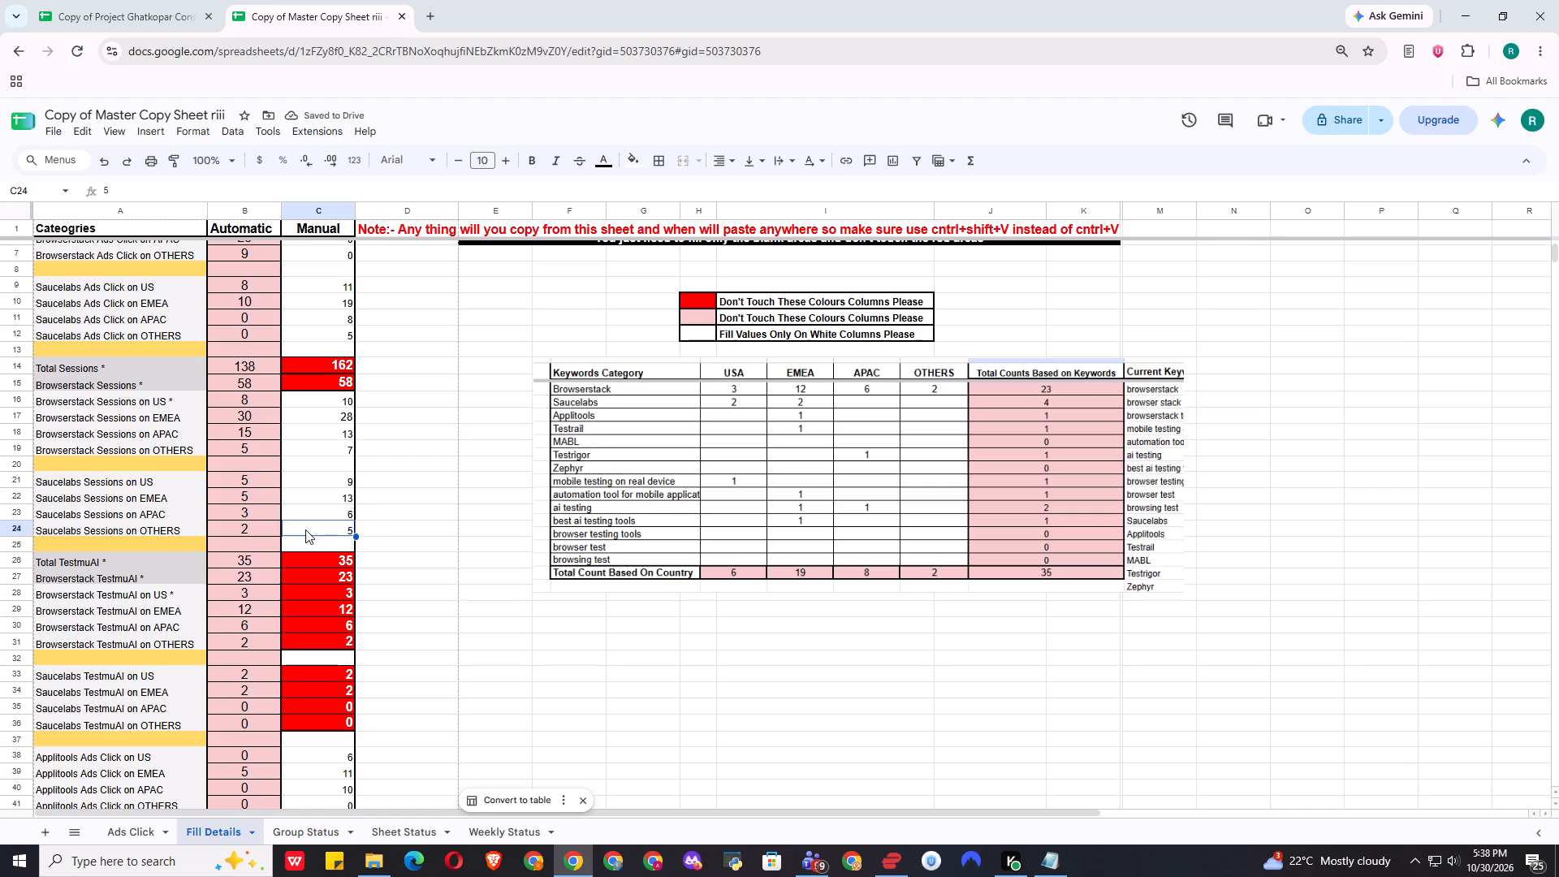
pyautogui.click(321, 484)
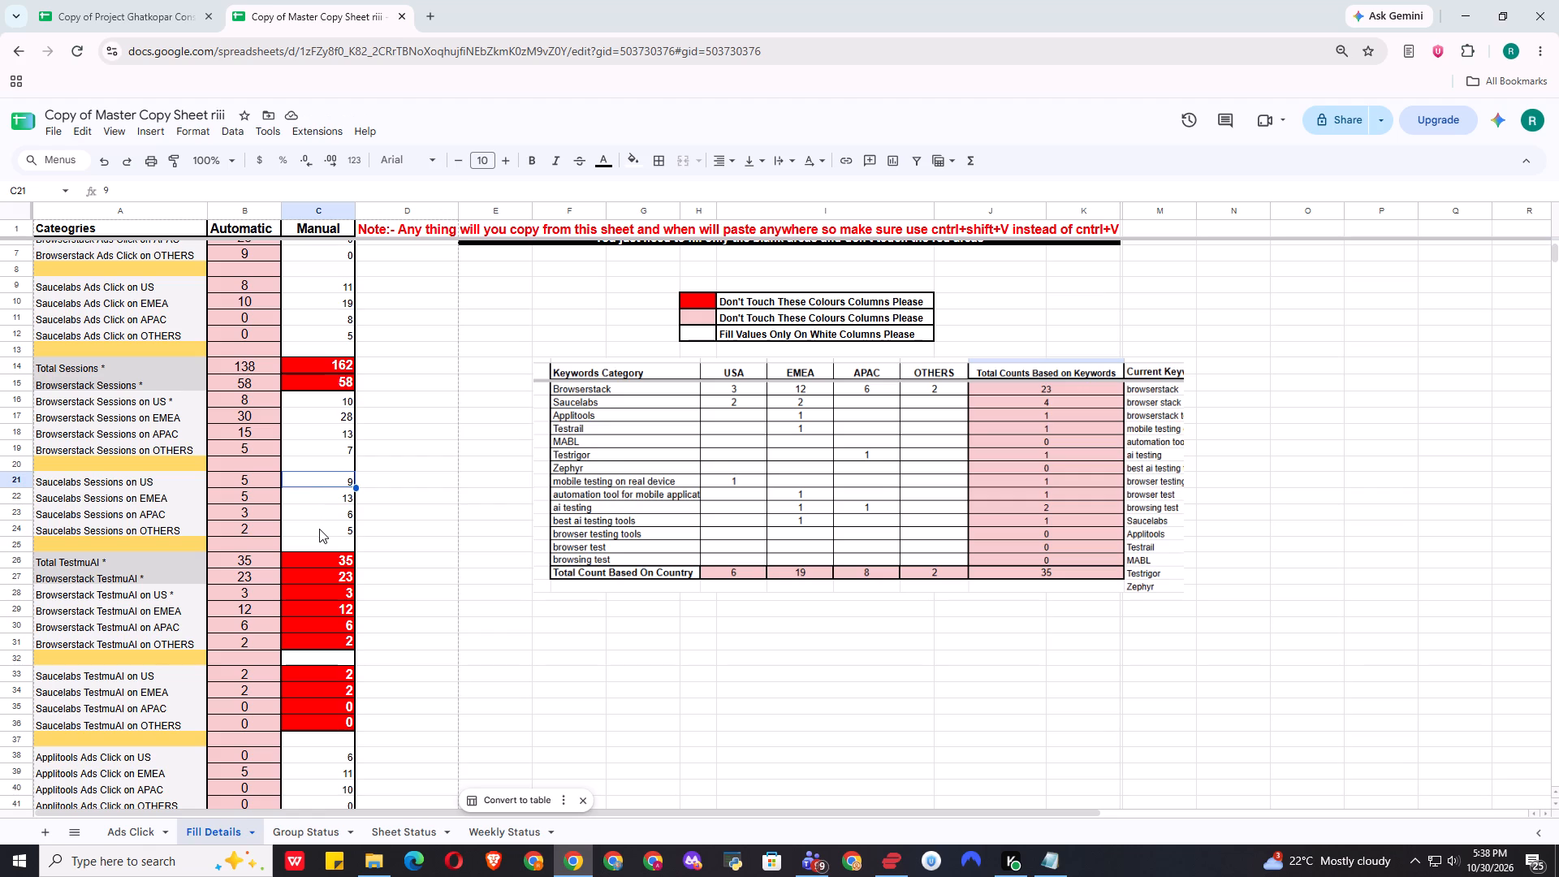
pyautogui.click(331, 532)
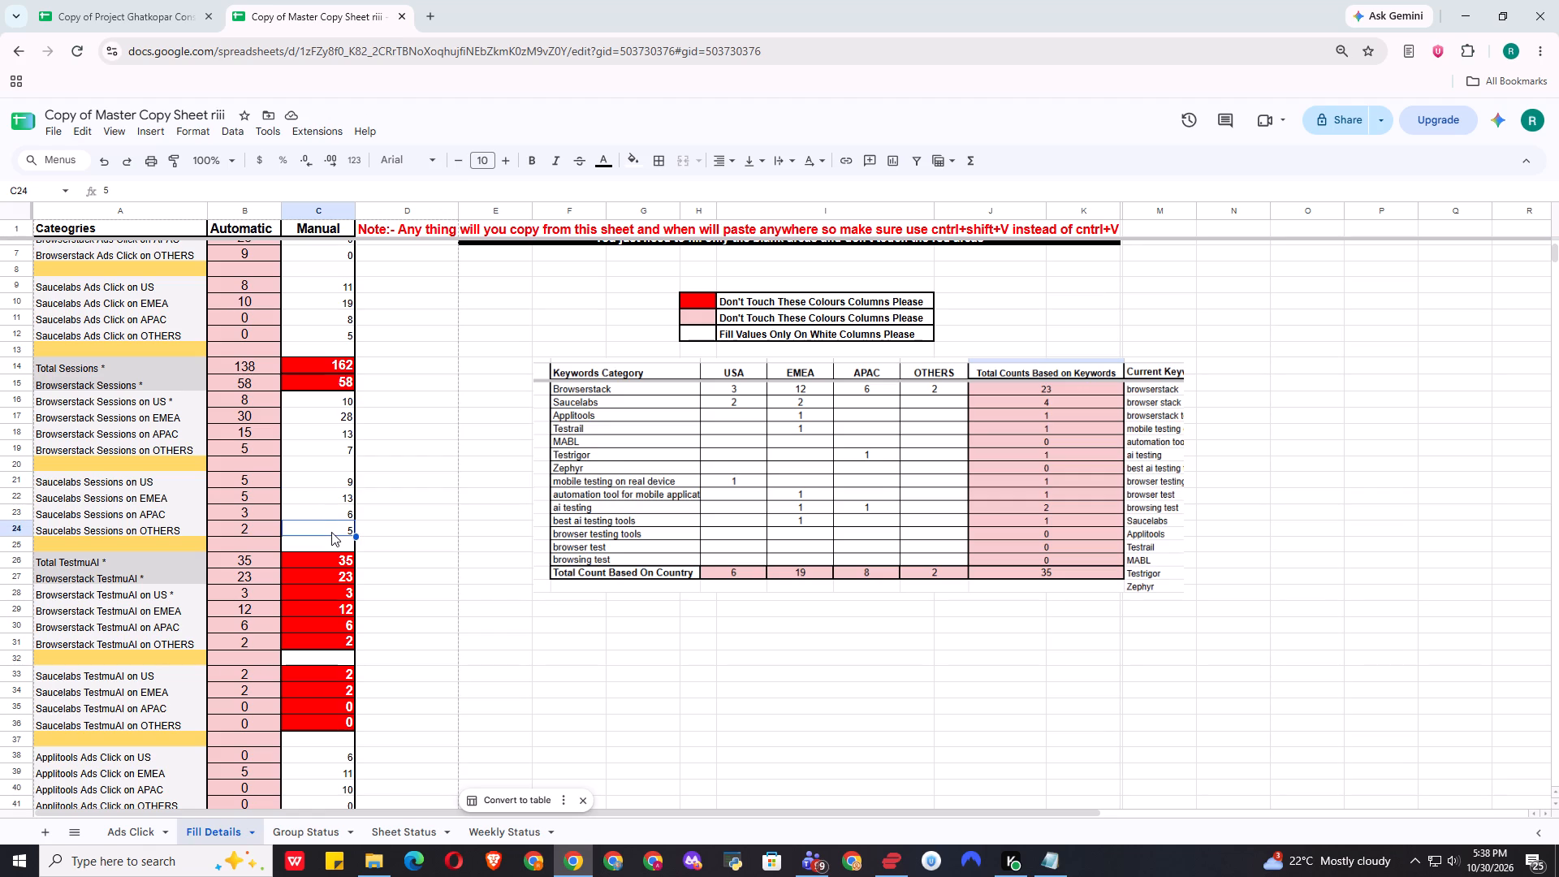
pyautogui.press('1')
pyautogui.click(331, 518)
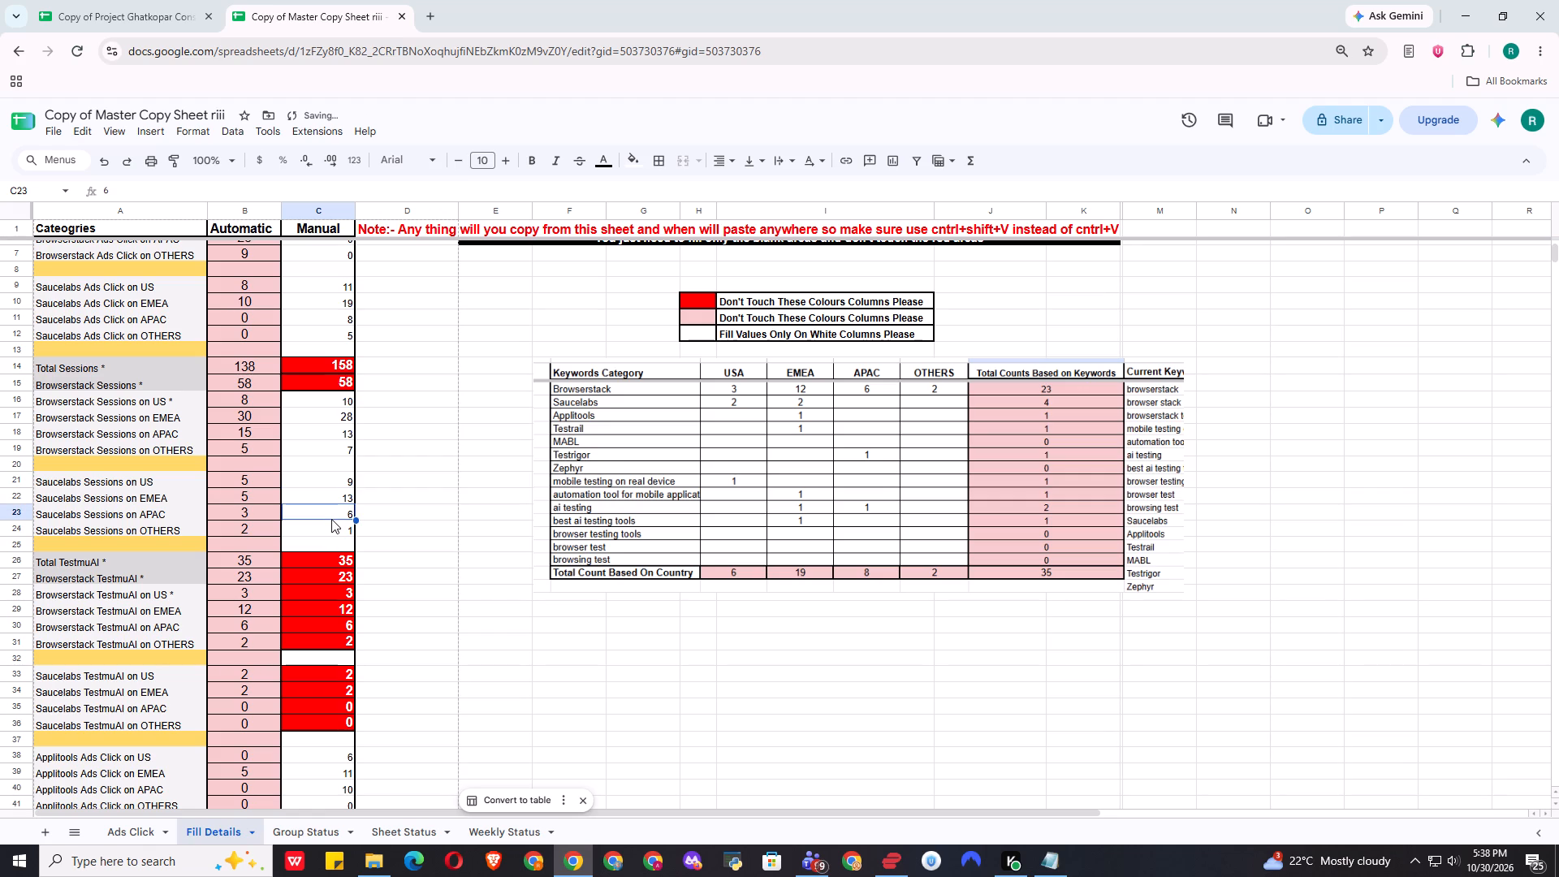
pyautogui.press('2')
pyautogui.click(321, 499)
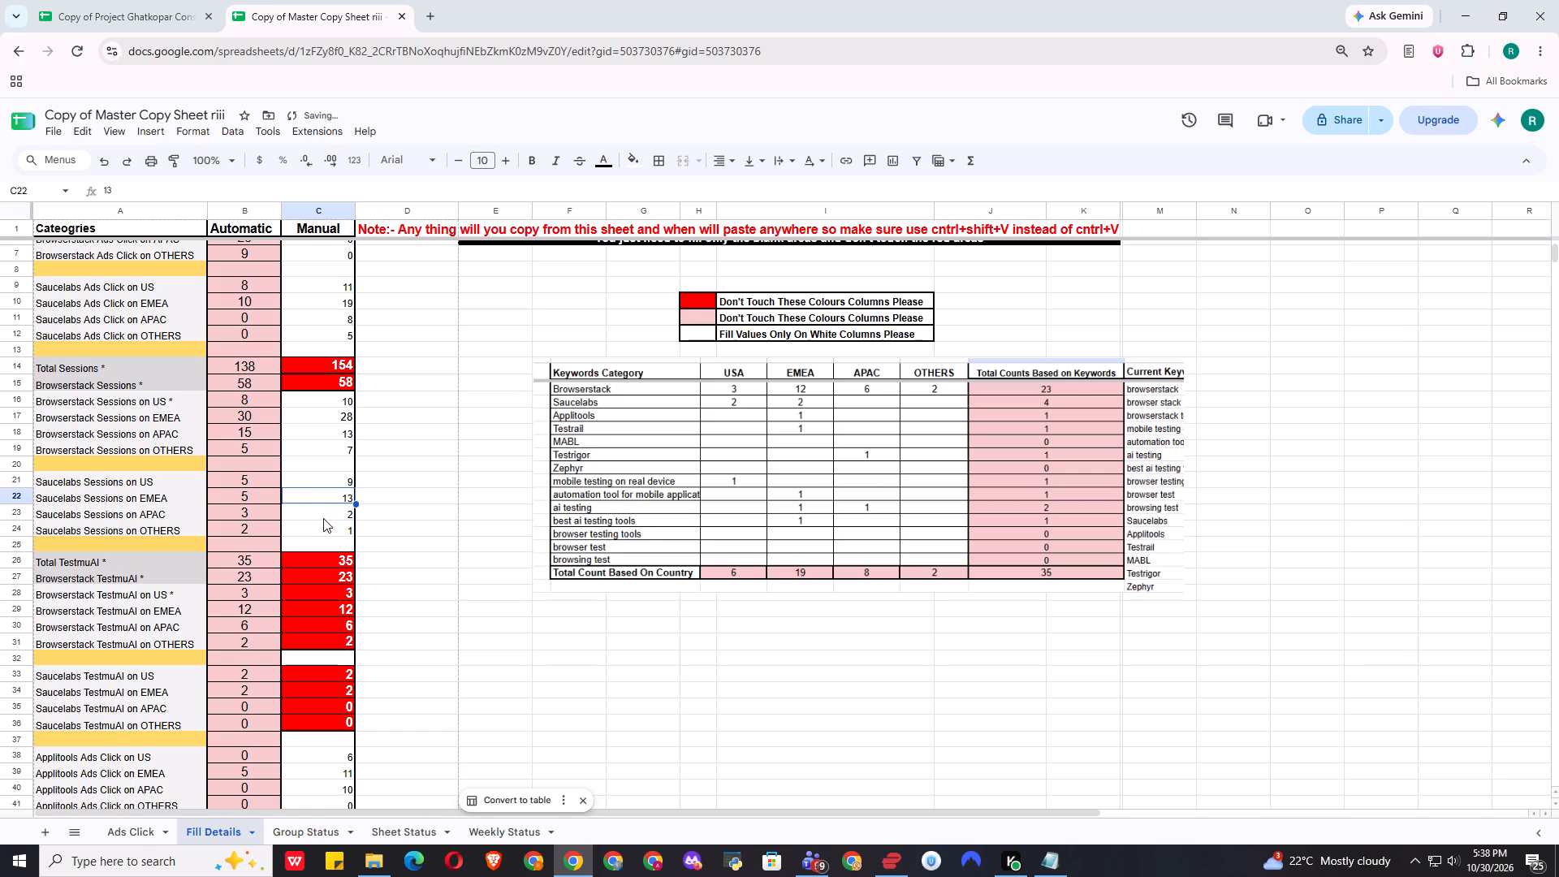
pyautogui.press('6')
pyautogui.click(328, 486)
pyautogui.press('6')
pyautogui.click(330, 520)
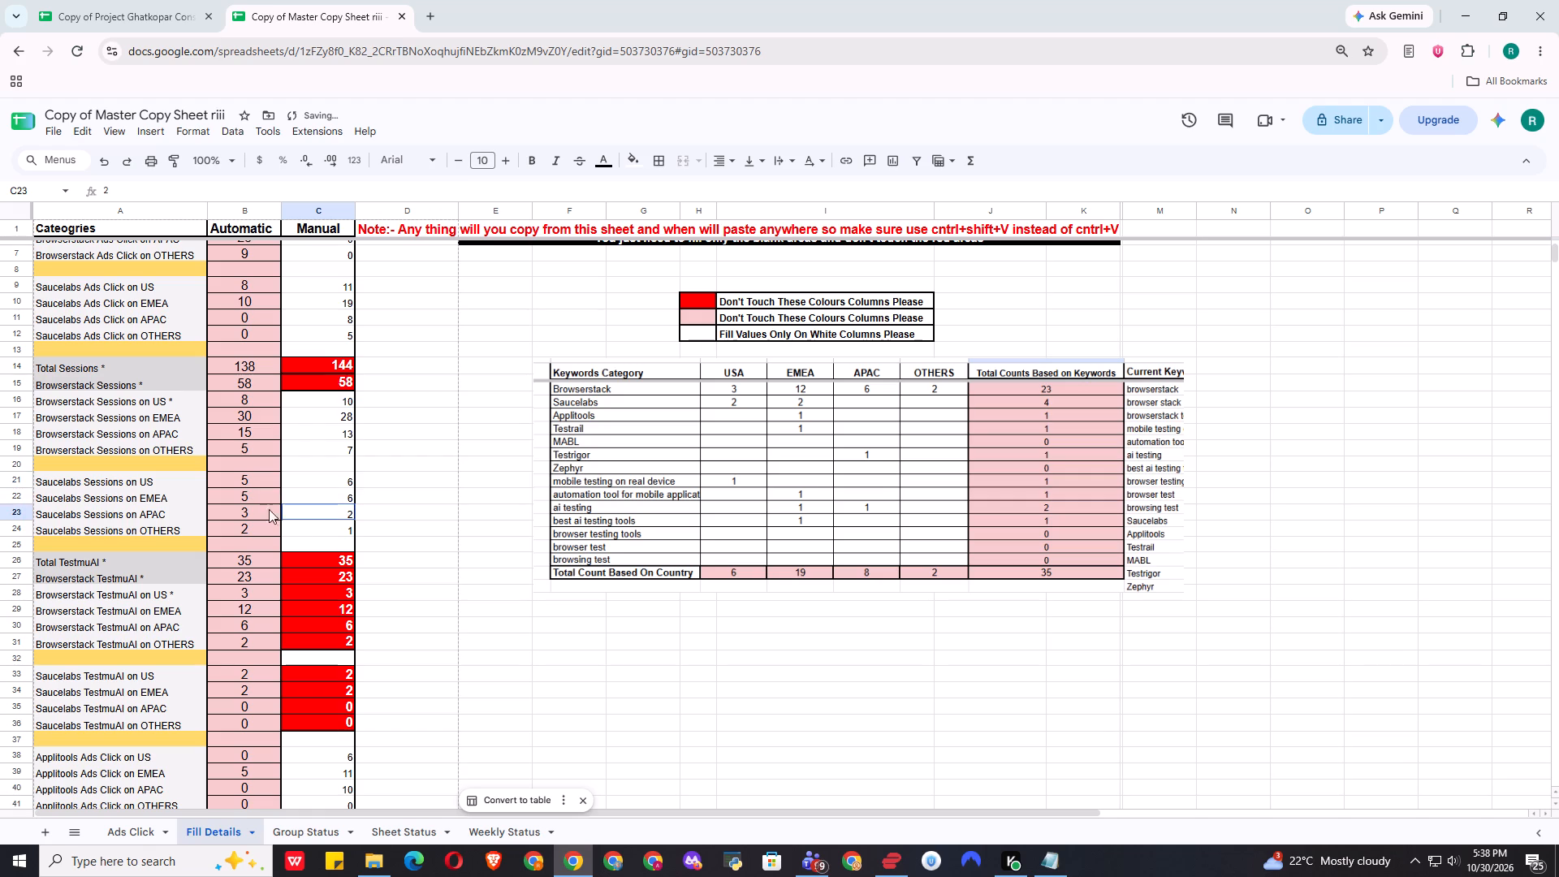
pyautogui.moveTo(255, 477); pyautogui.dragTo(266, 538)
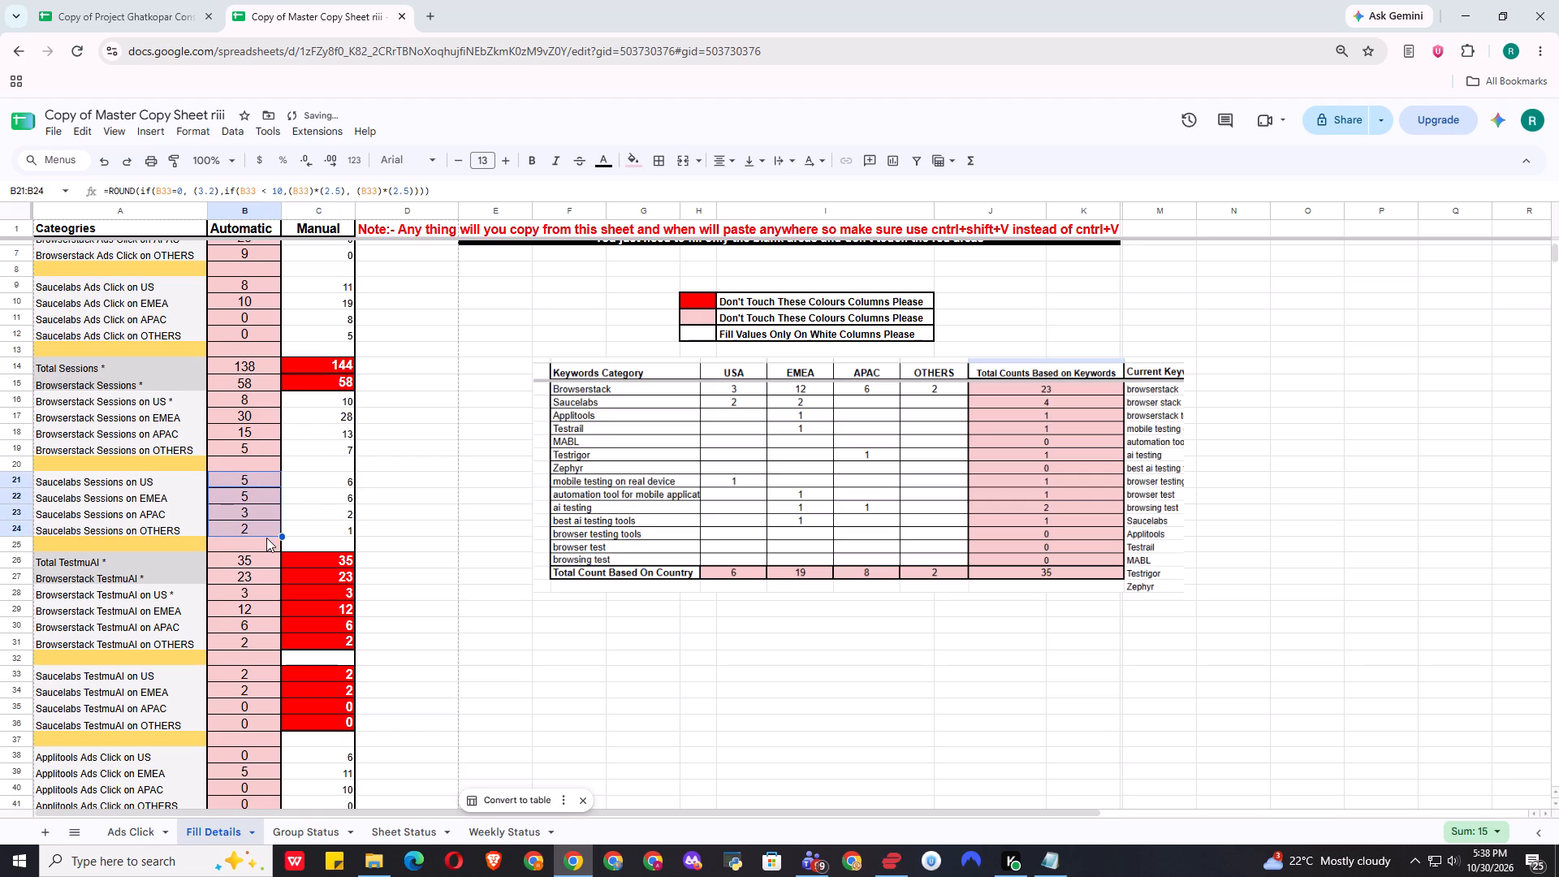
pyautogui.moveTo(335, 478); pyautogui.dragTo(337, 536)
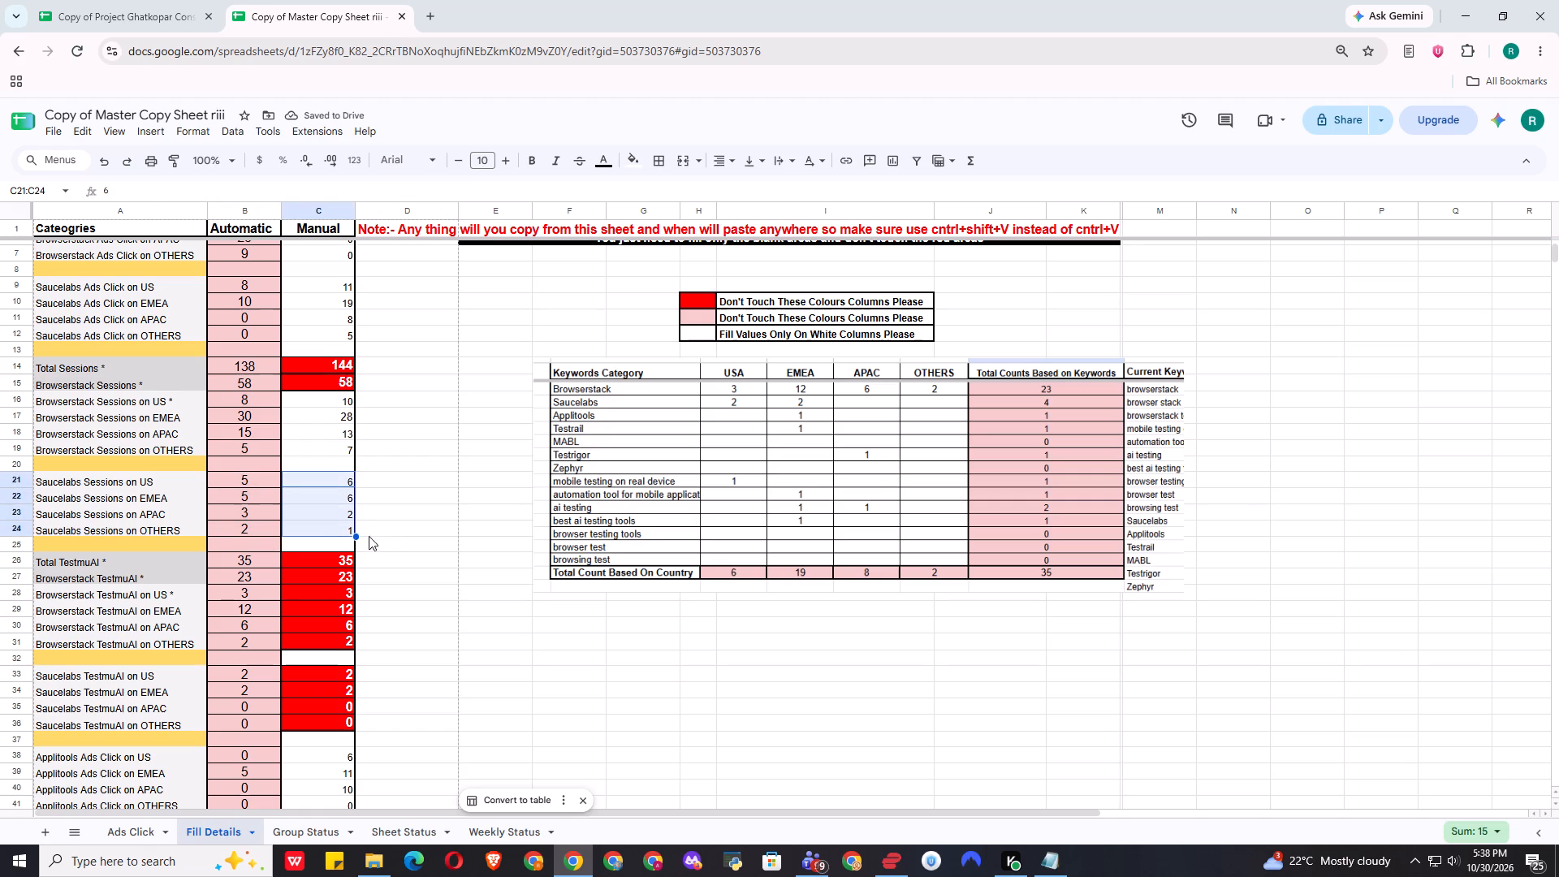
pyautogui.click(404, 547)
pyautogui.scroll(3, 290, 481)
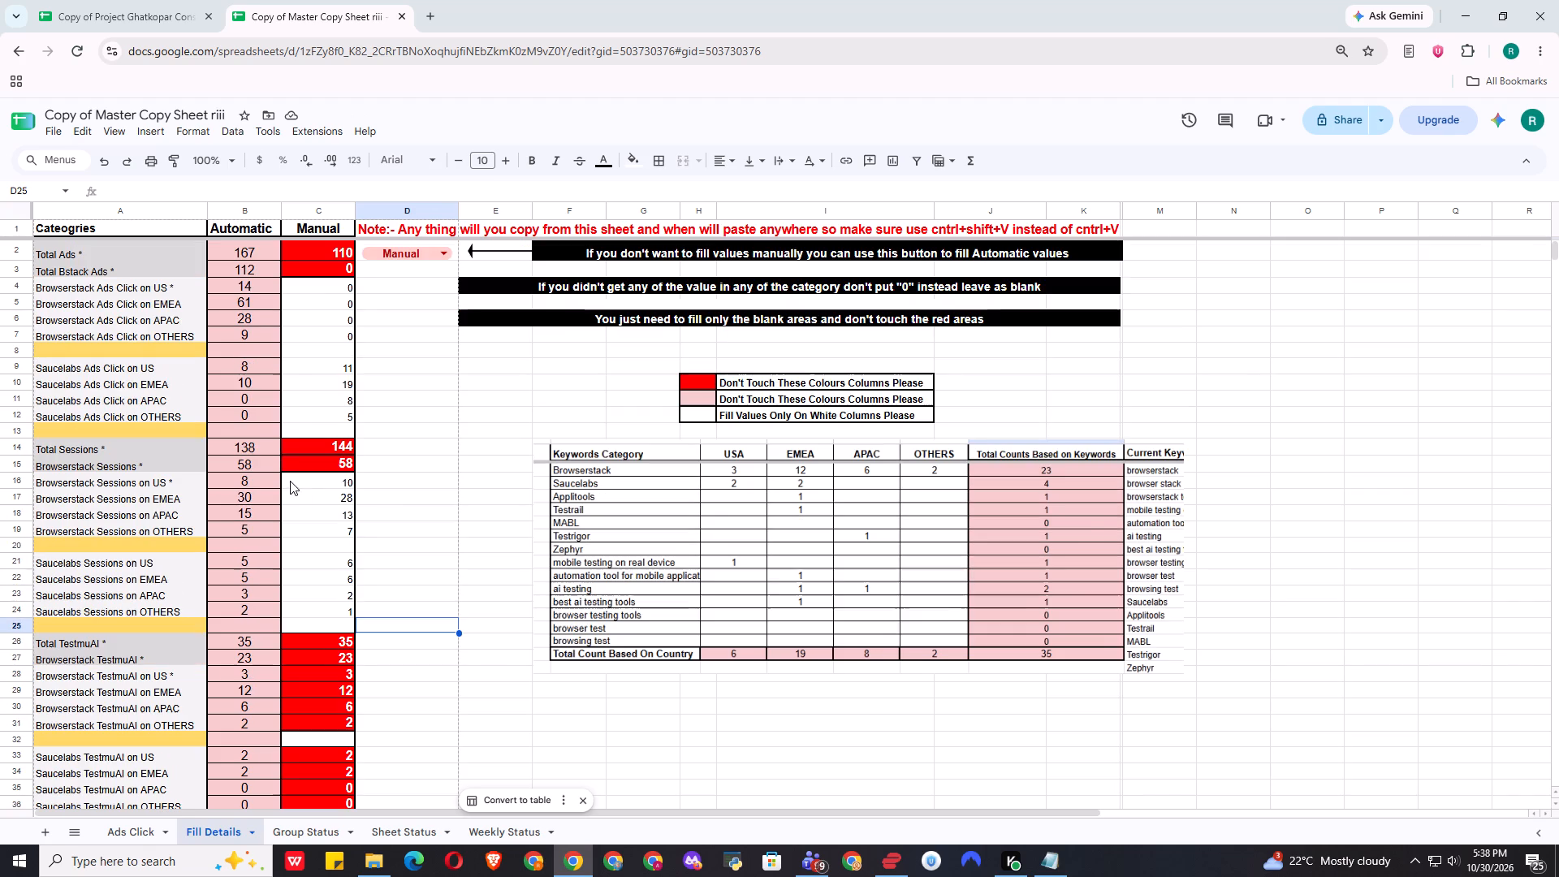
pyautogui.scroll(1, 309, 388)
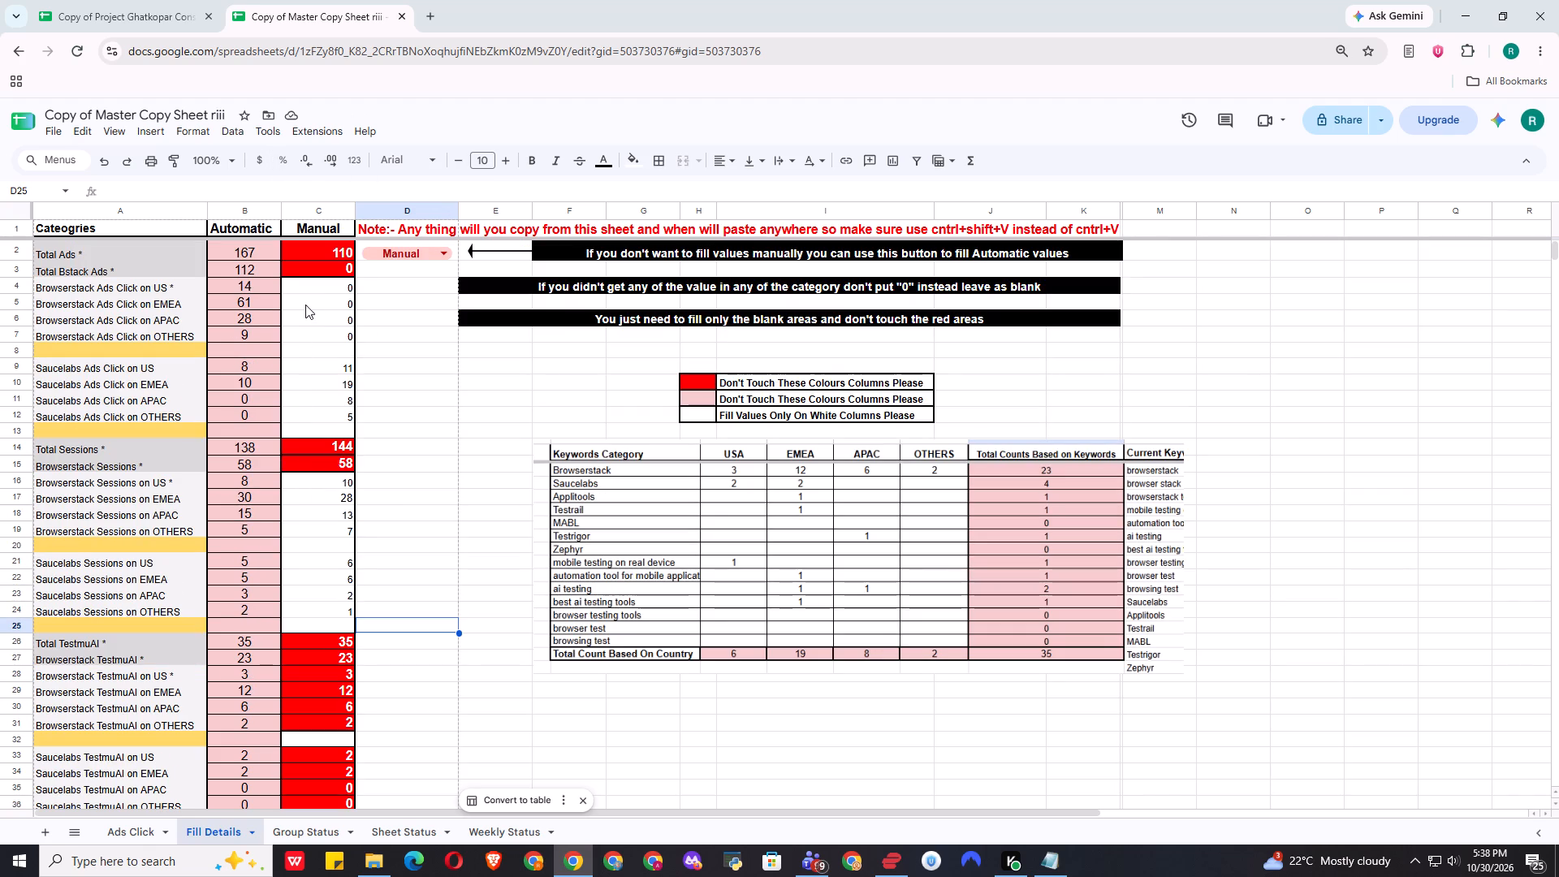
# Consult the country counts in the Click Ads US Tracker and set the manual Browserstack Ads Click on US to 12.
pyautogui.click(318, 292)
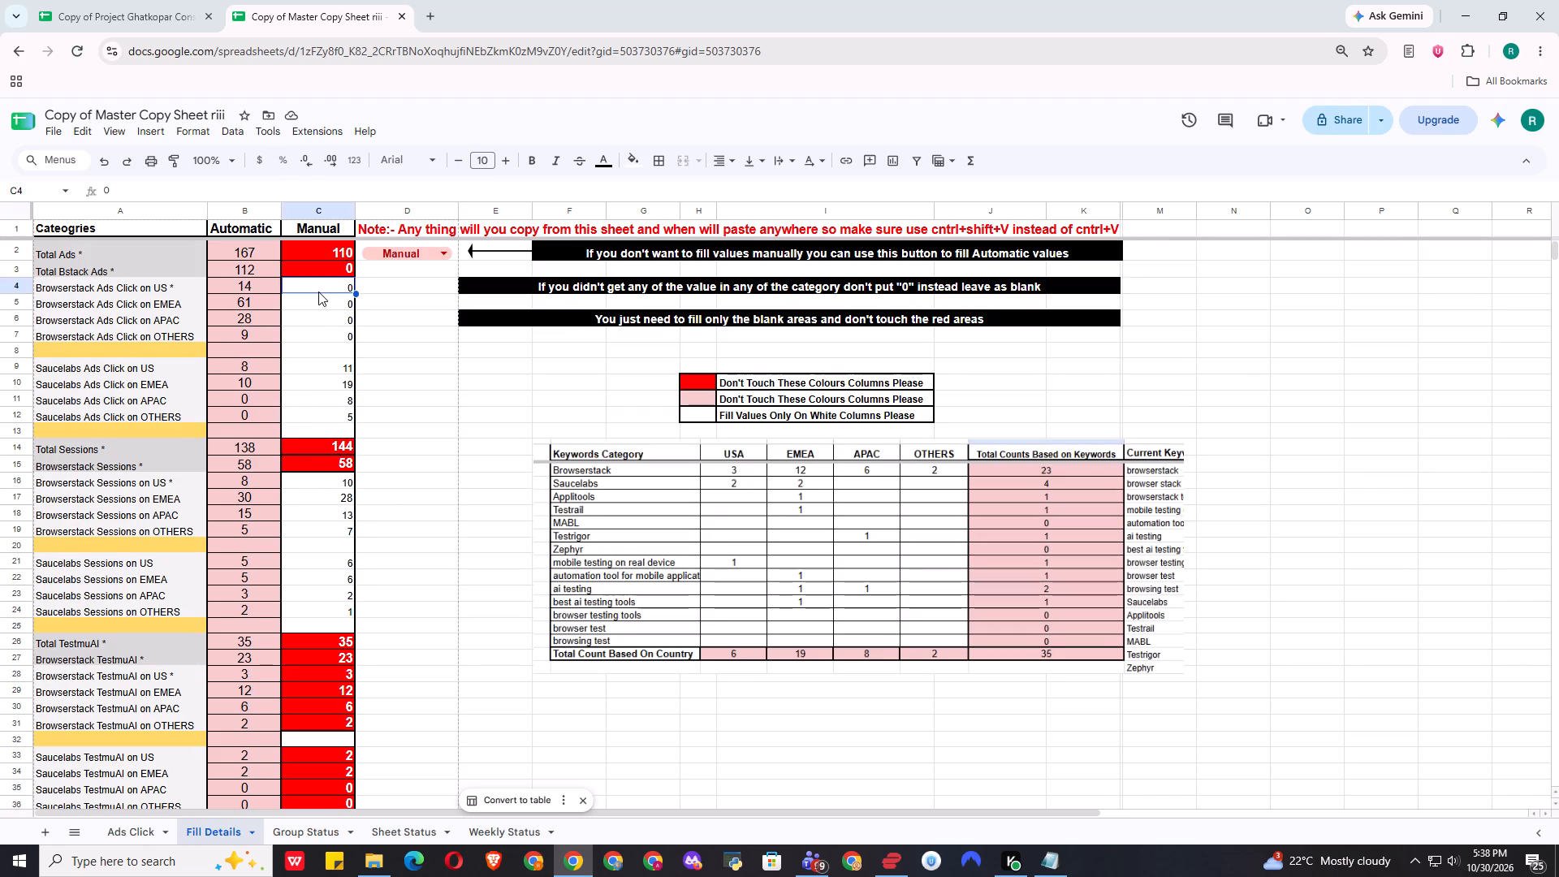
pyautogui.click(89, 0)
pyautogui.scroll(3, 241, 292)
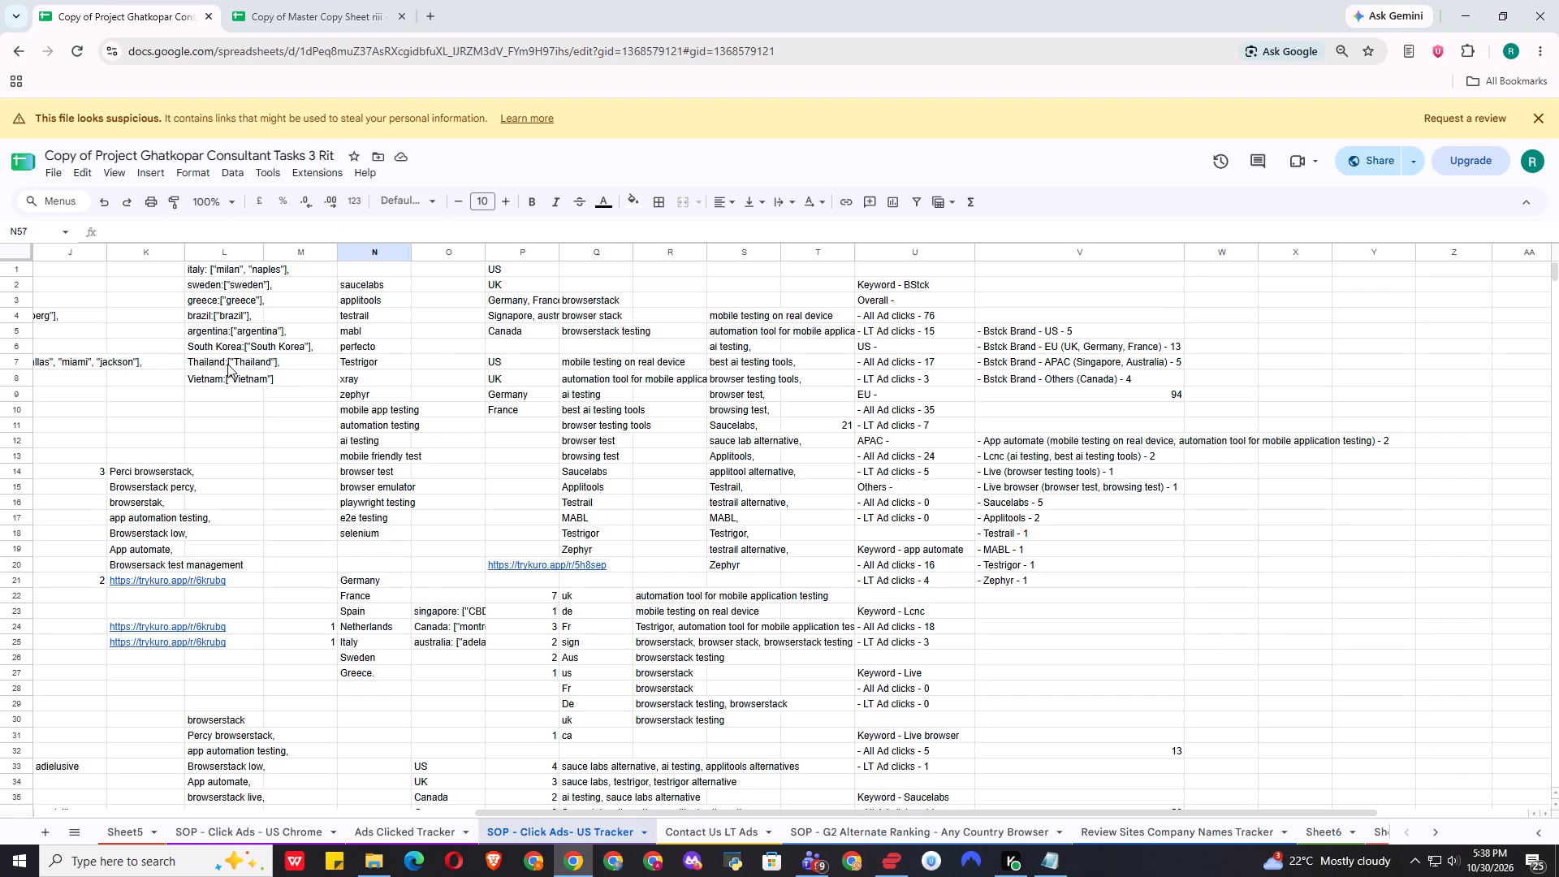
pyautogui.moveTo(486, 814); pyautogui.dragTo(0, 776)
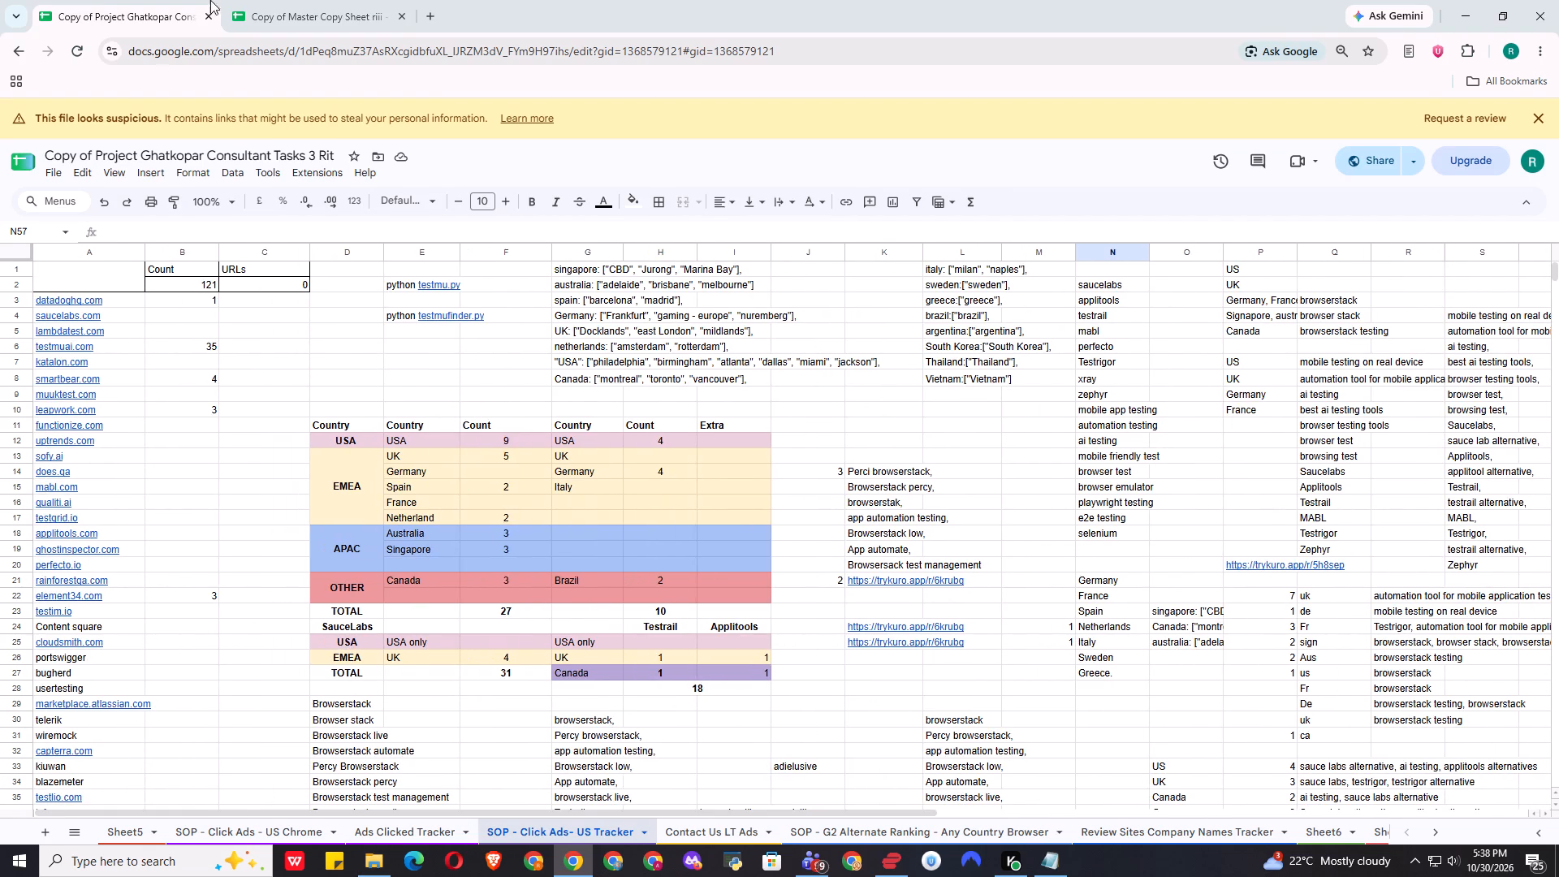
pyautogui.click(298, 0)
pyautogui.click(433, 363)
pyautogui.click(329, 292)
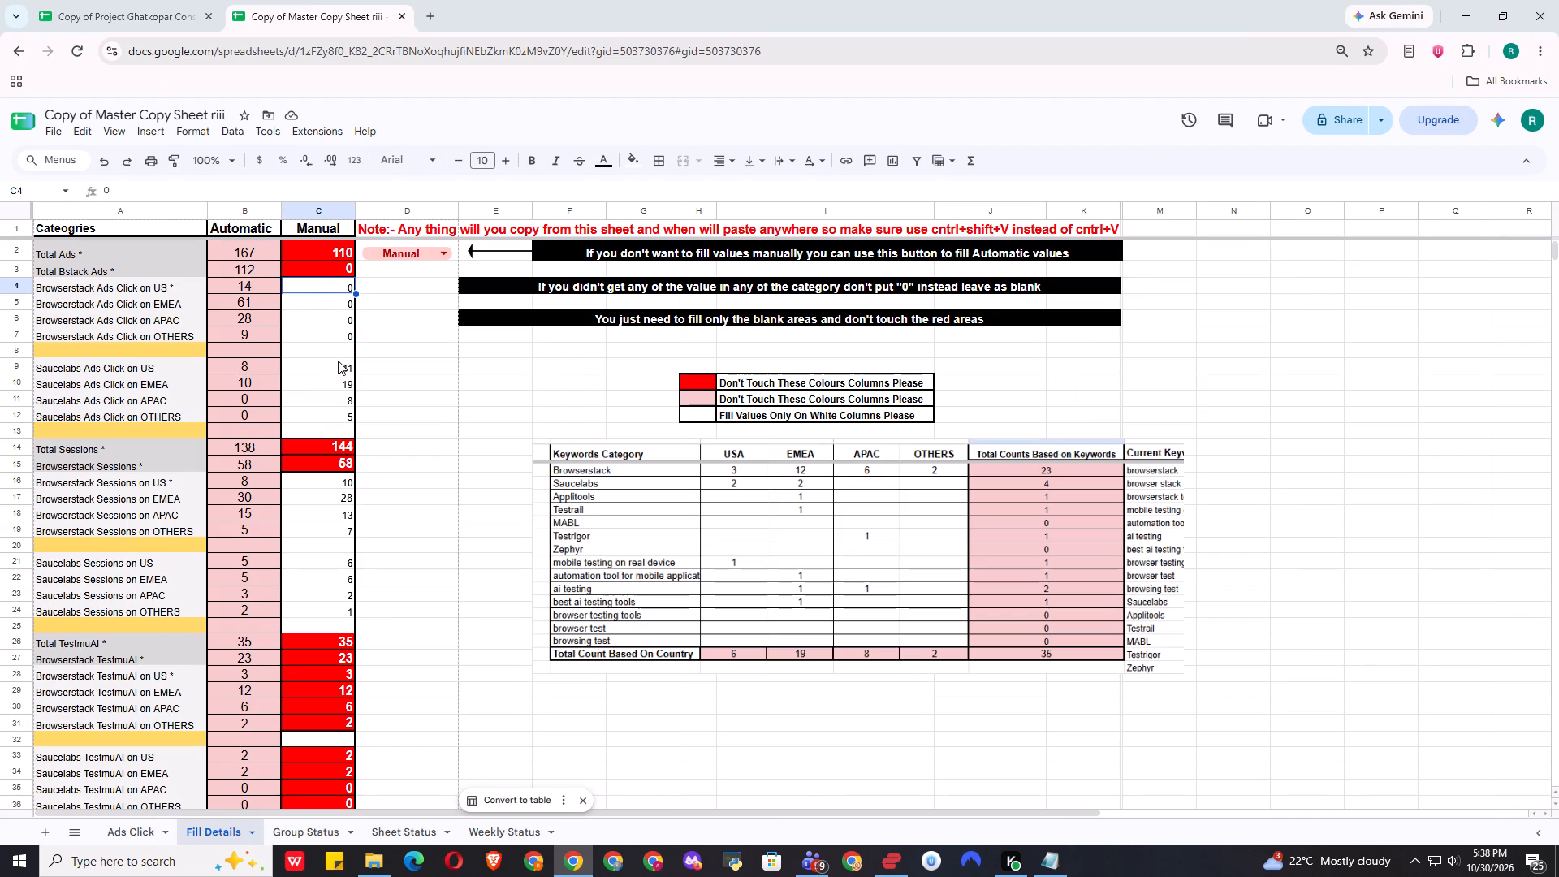
pyautogui.press('9')
pyautogui.press('BackSpace')
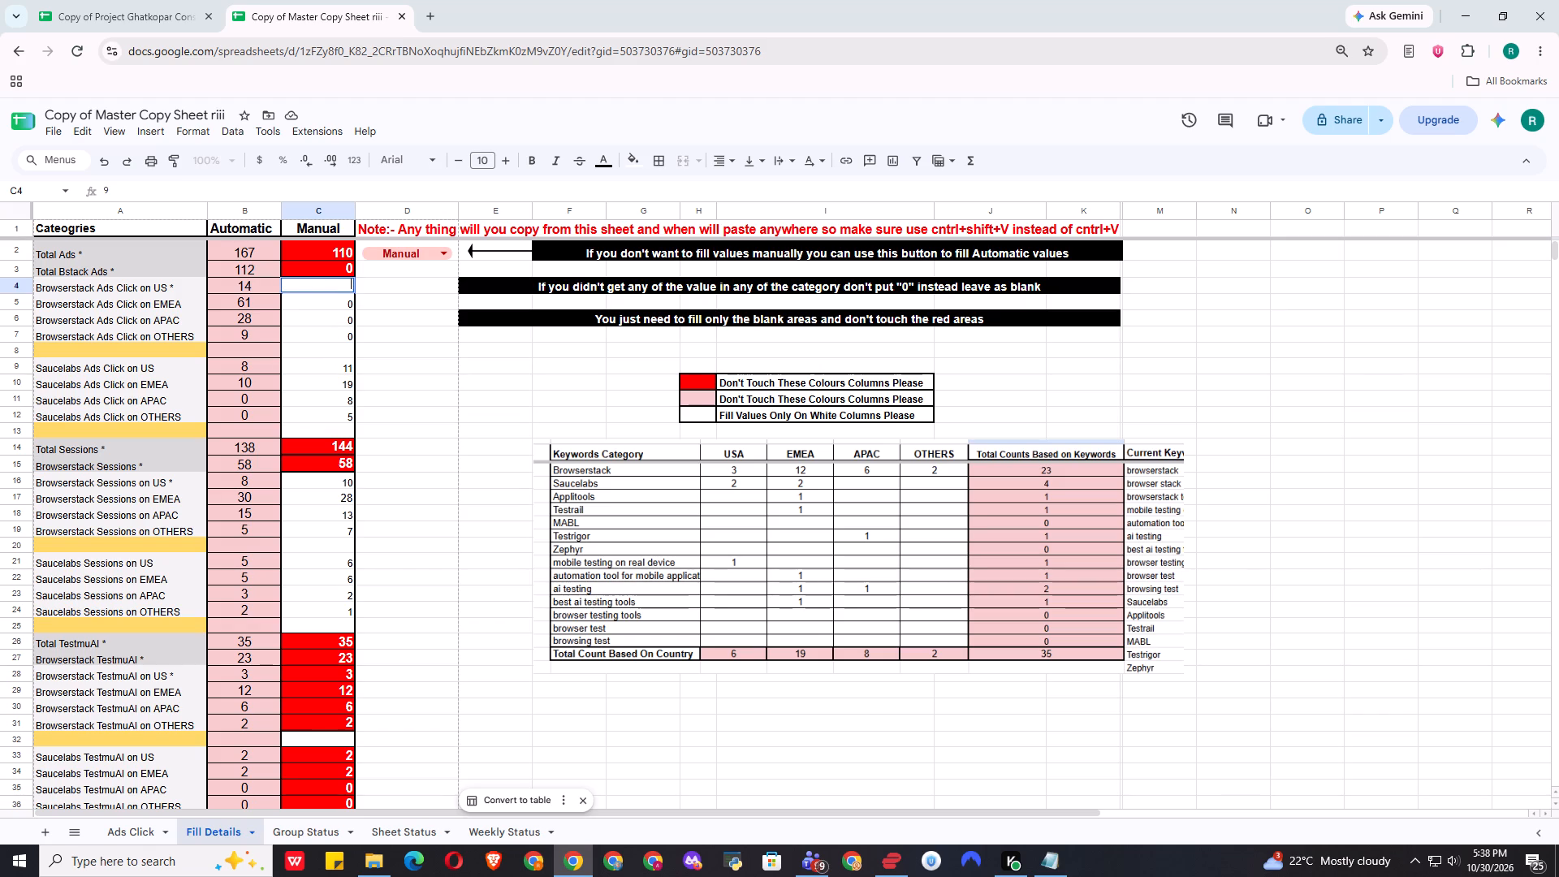
pyautogui.write('12')
# Enter 49 as the manual Browserstack Ads Click on EMEA and correct it to 52.
pyautogui.click(337, 303)
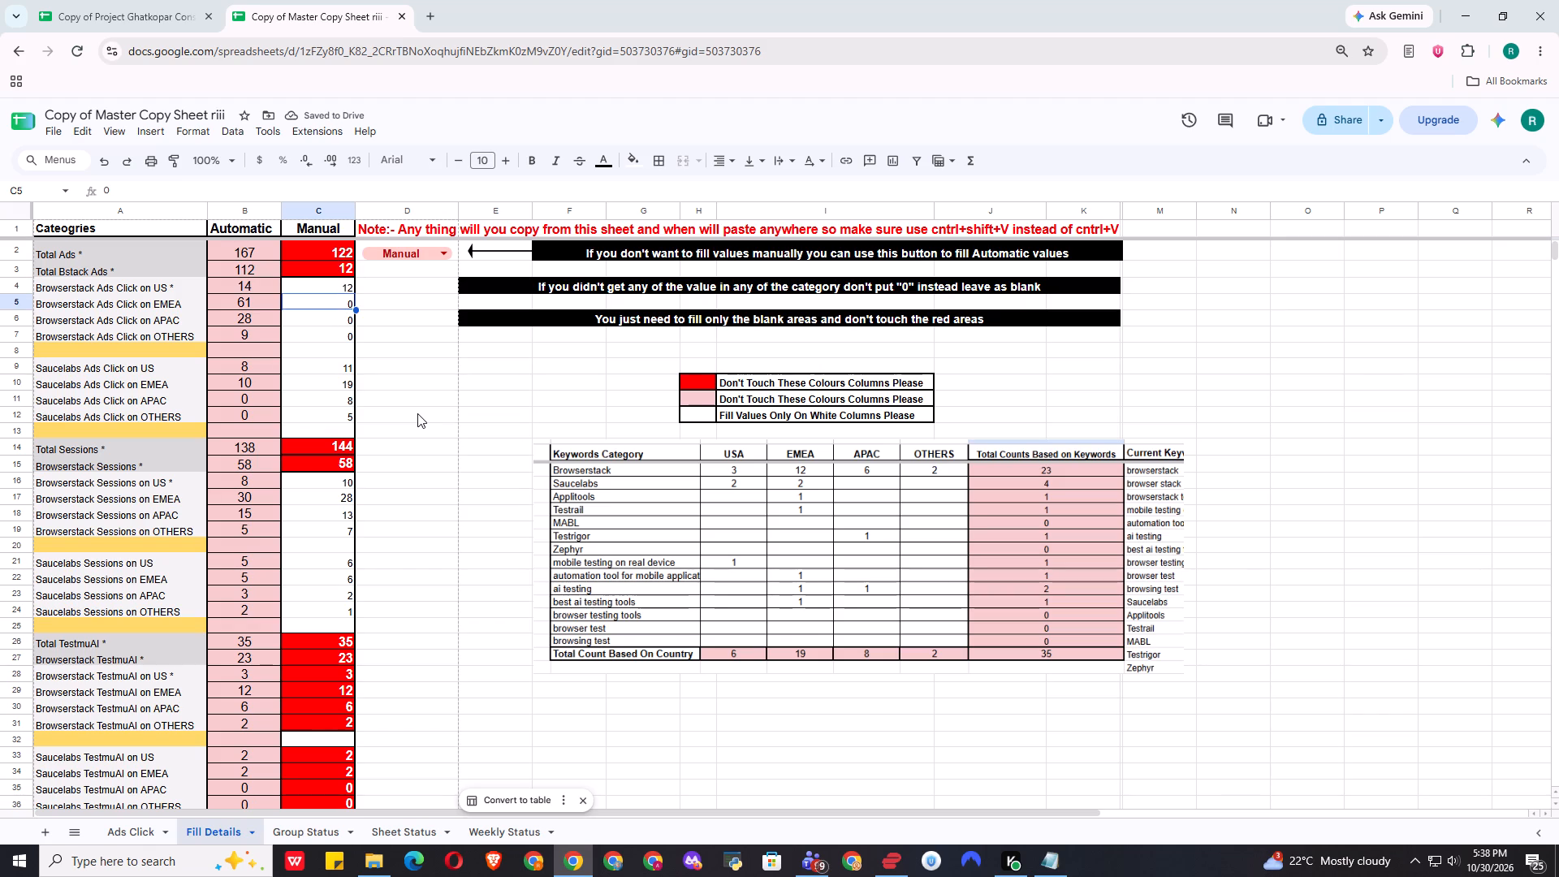
pyautogui.press('4')
pyautogui.press('9')
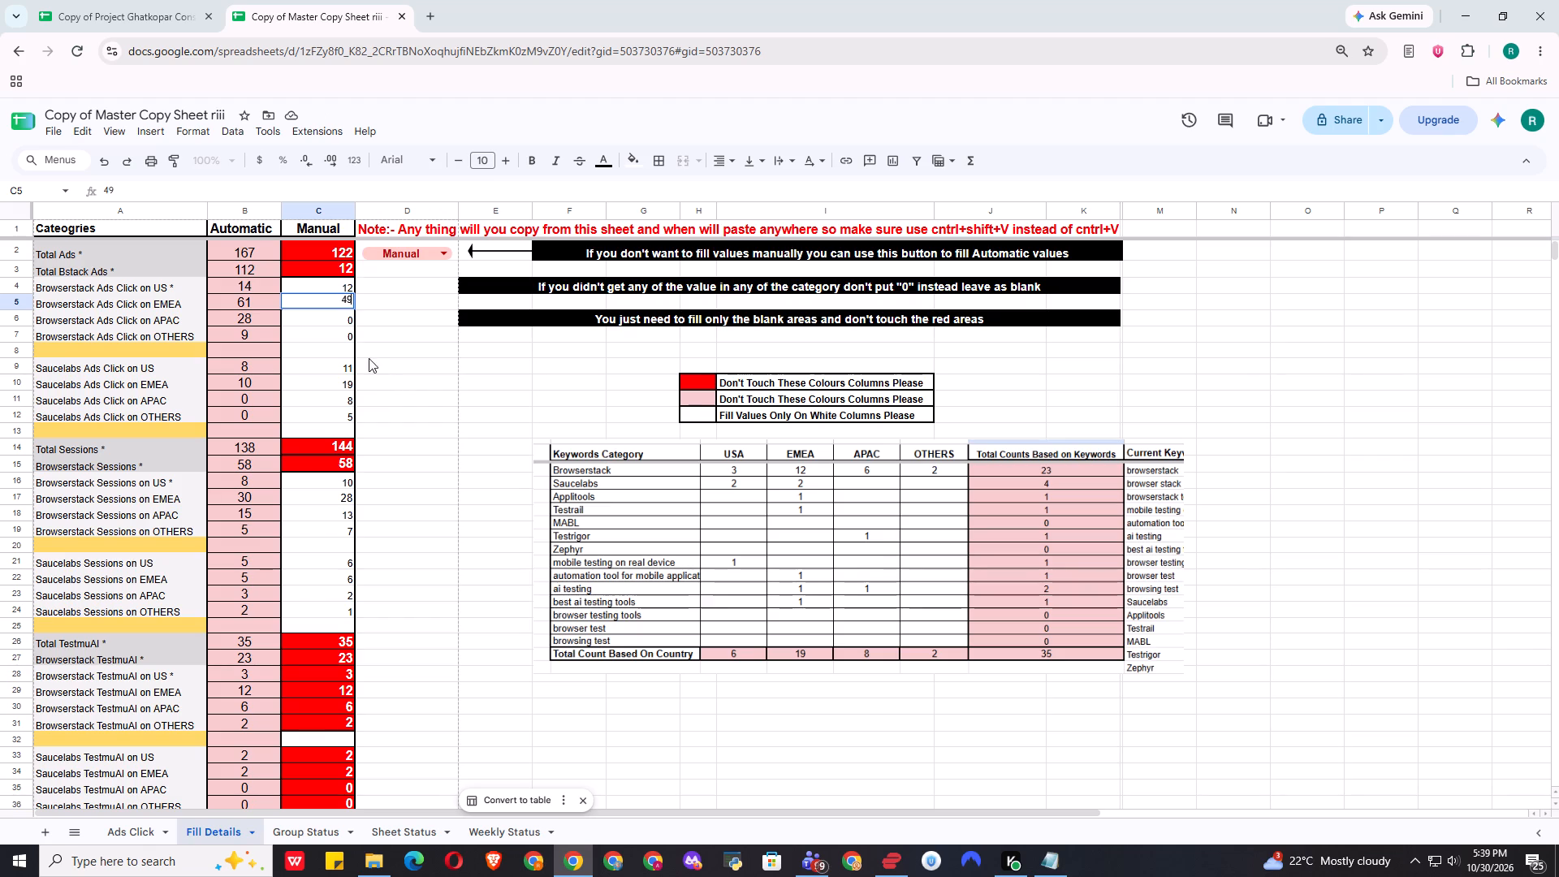
pyautogui.click(319, 324)
pyautogui.click(314, 308)
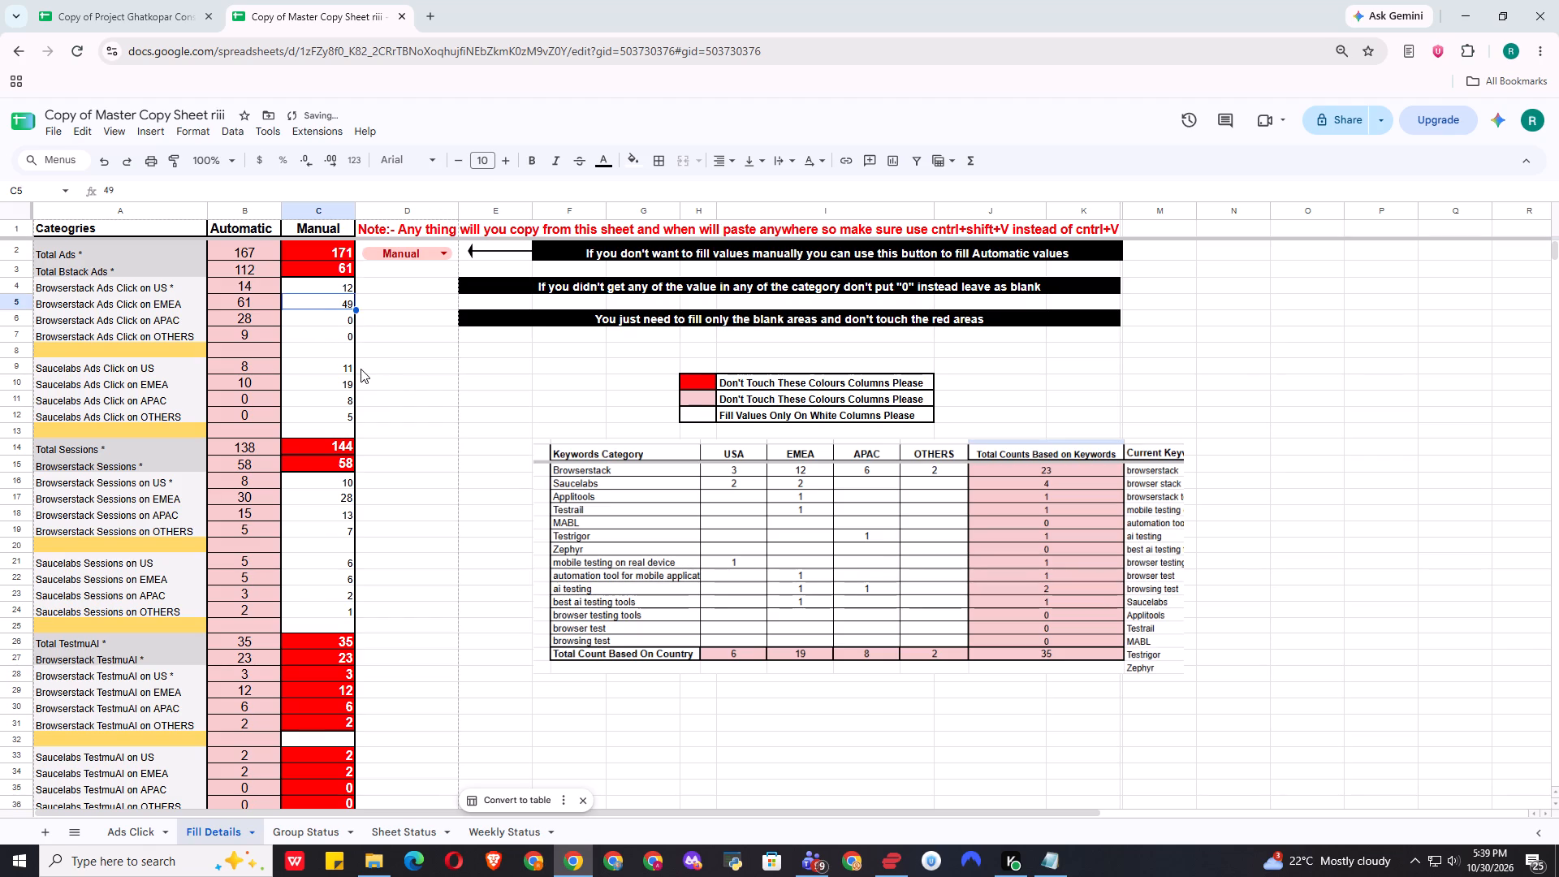
pyautogui.press('5')
pyautogui.press('2')
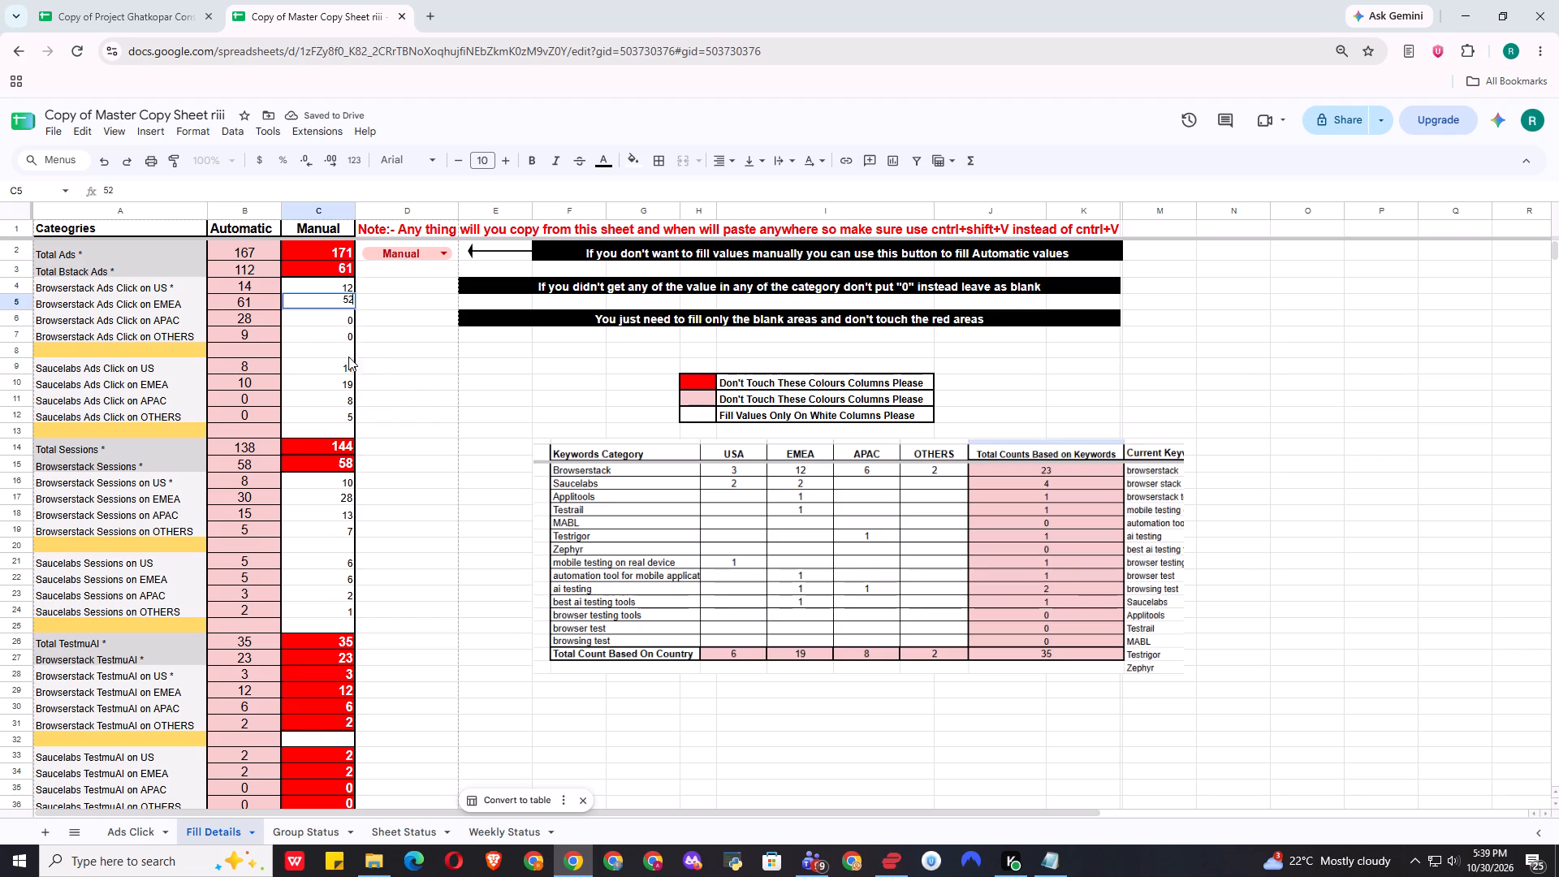
# Set the manual Browserstack Ads Click to 21 for APAC and 8 for OTHERS.
pyautogui.click(323, 324)
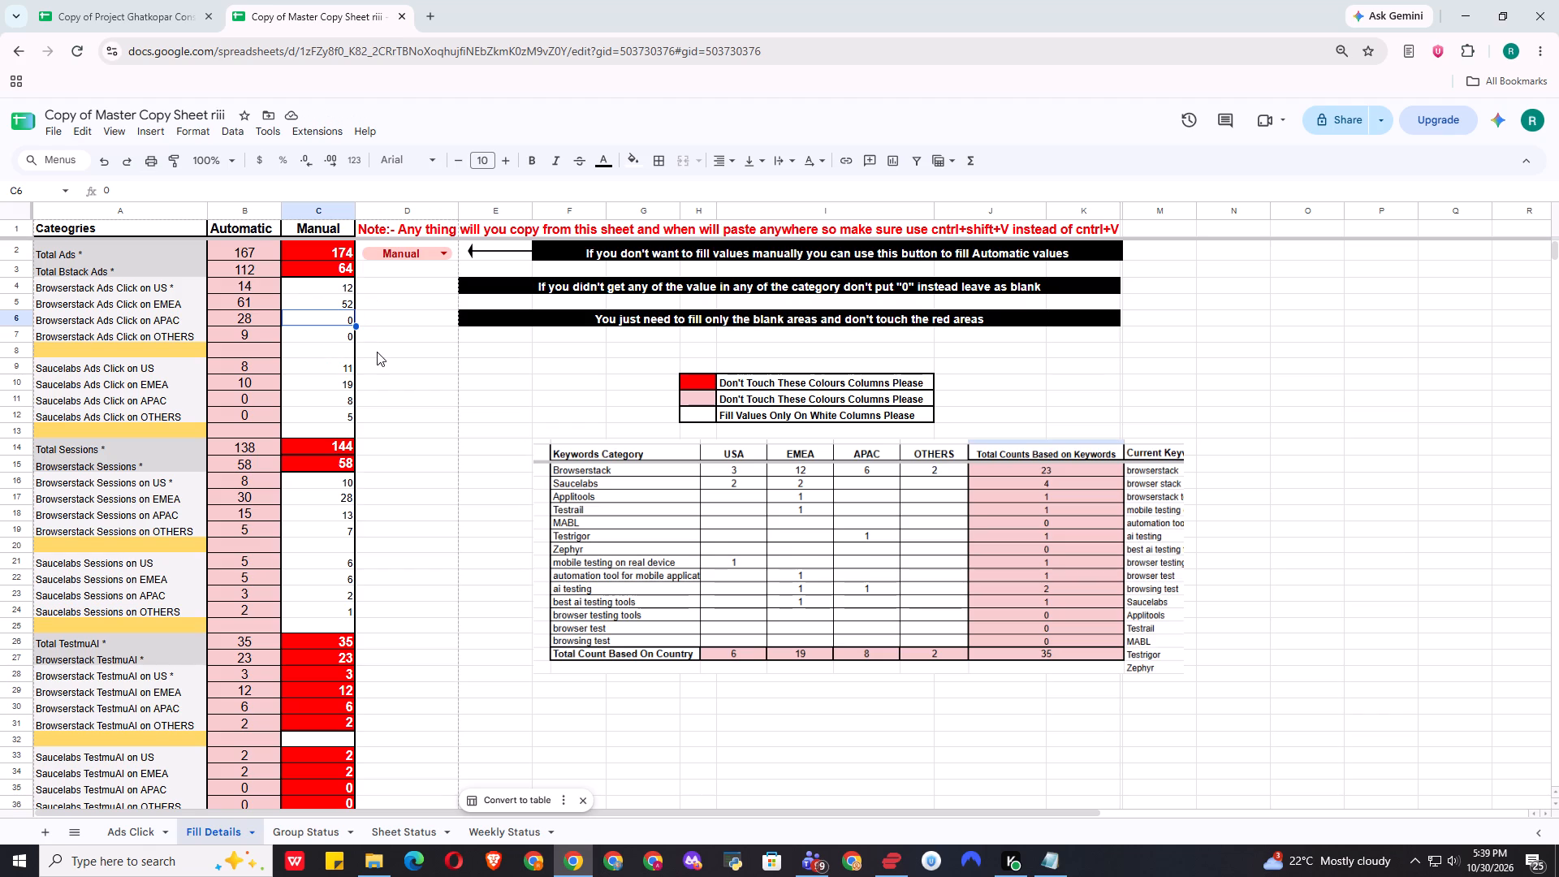
pyautogui.write('21')
pyautogui.click(323, 338)
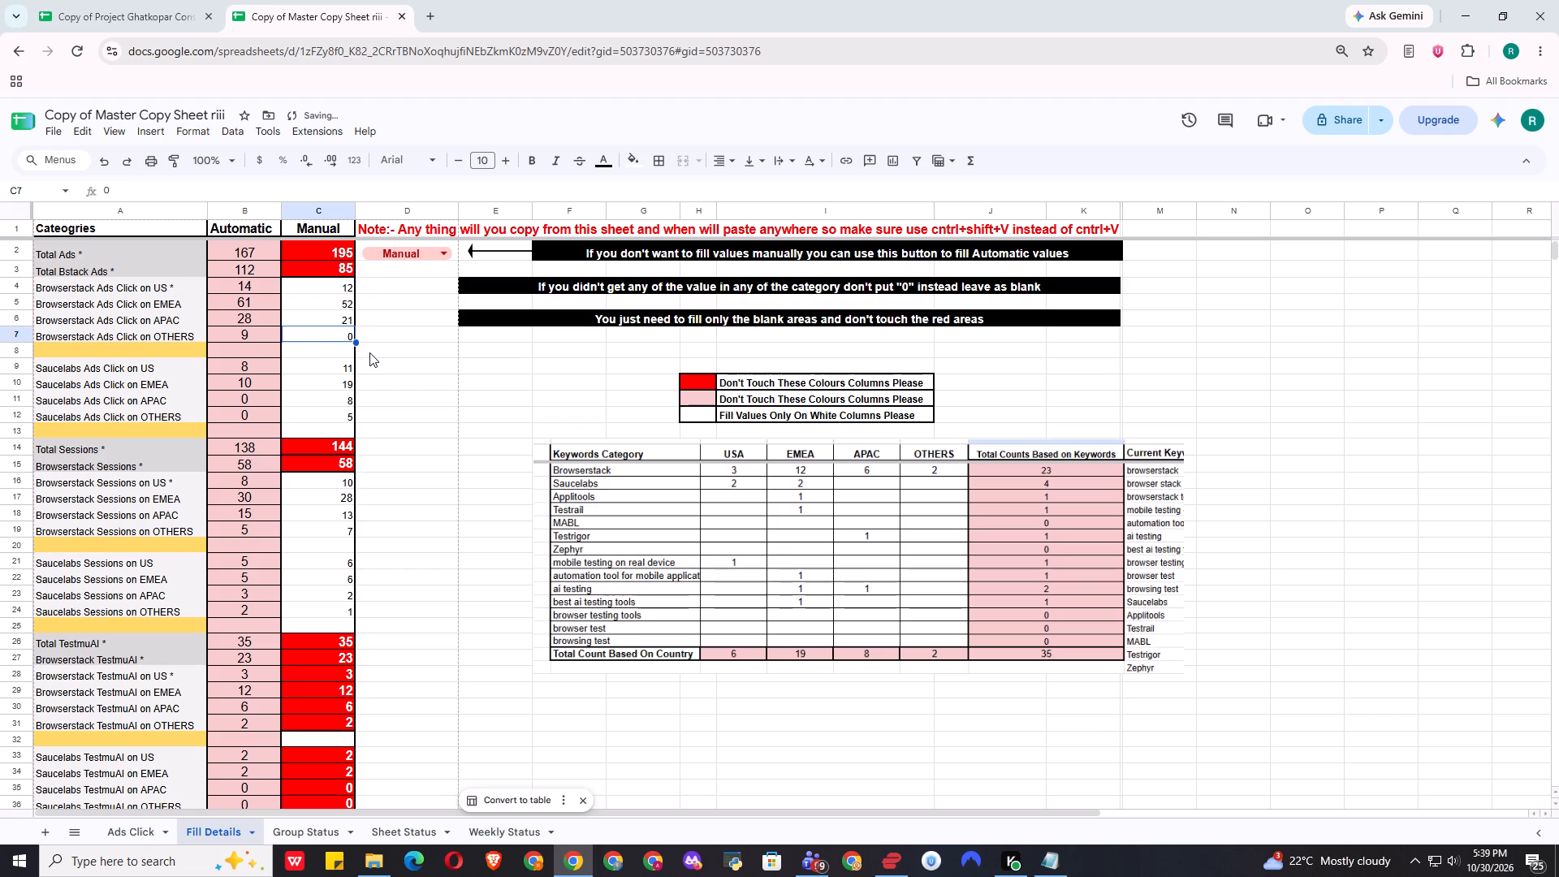
pyautogui.press('8')
pyautogui.click(378, 358)
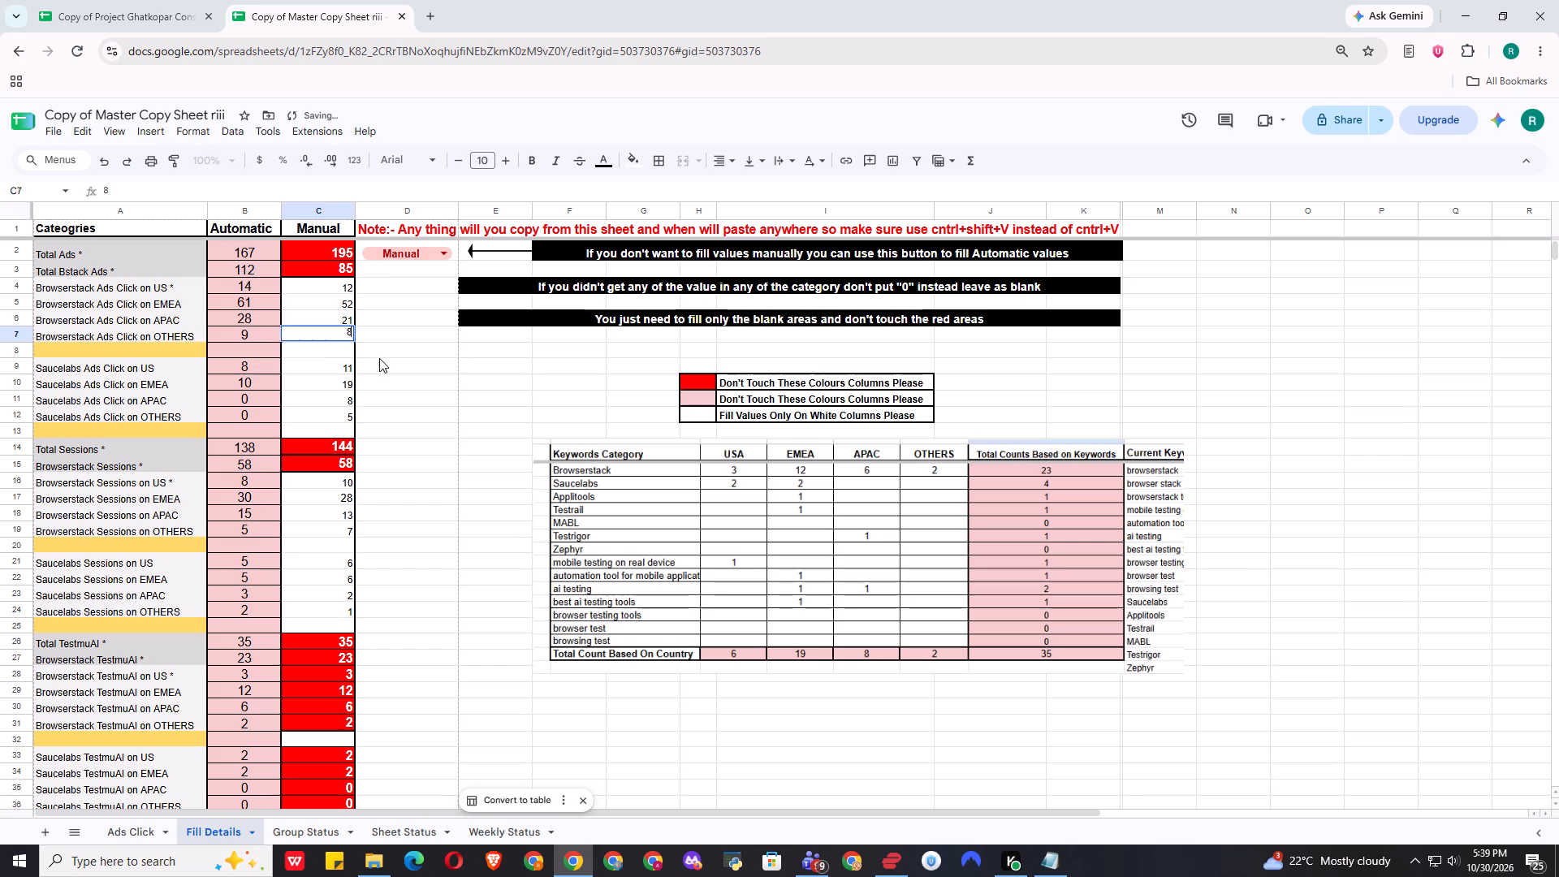
# Check the sums of the four manual Browserstack Ads Click values and the four manual Saucelabs Ads Click values.
pyautogui.moveTo(320, 285); pyautogui.dragTo(333, 339)
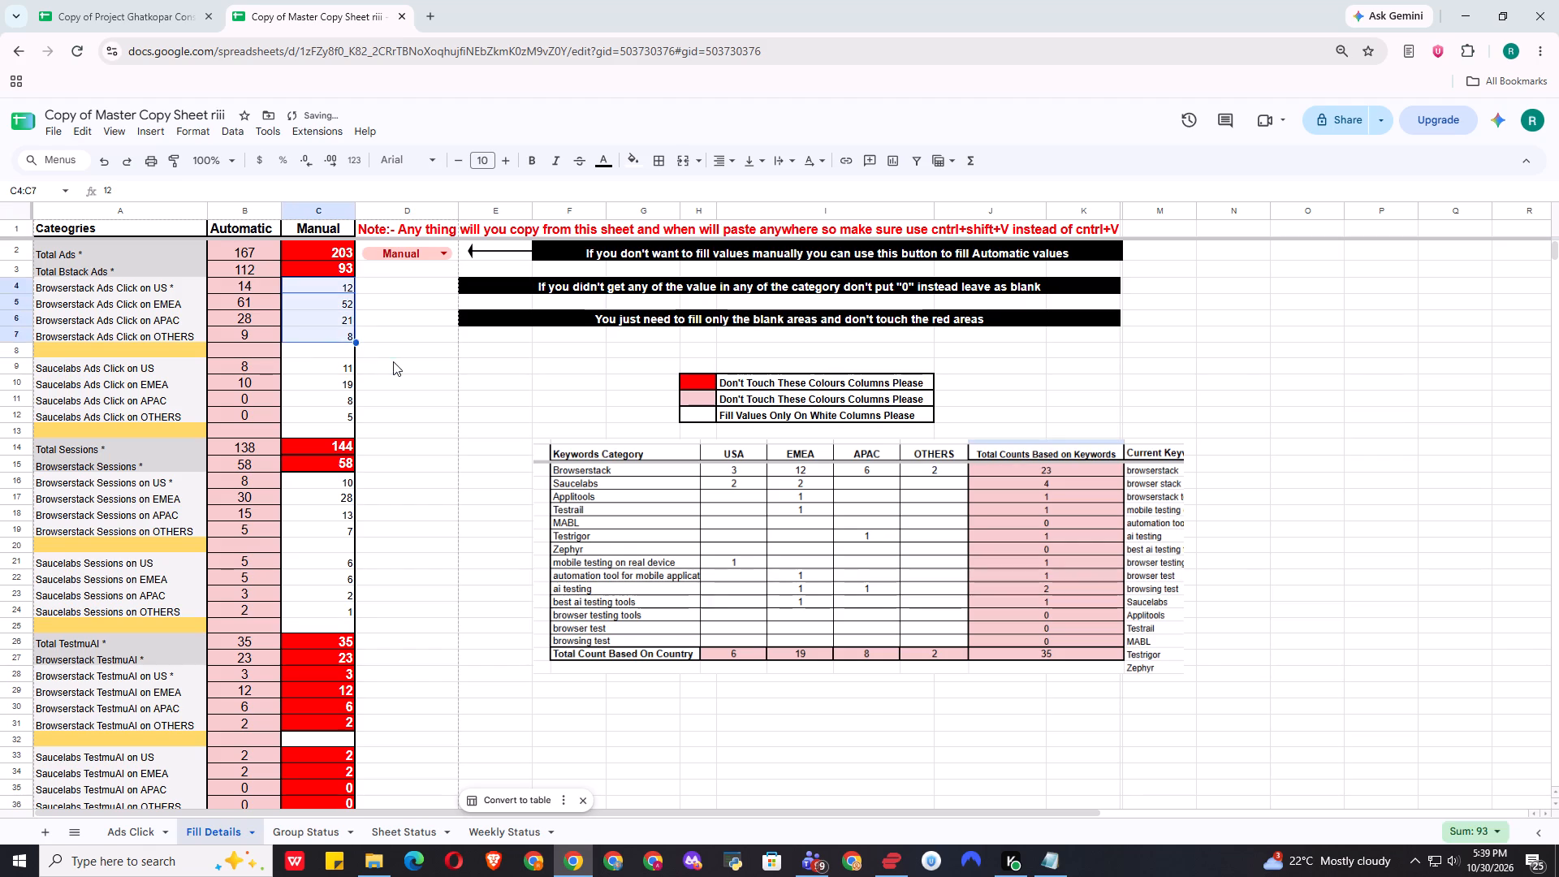
pyautogui.click(393, 361)
pyautogui.moveTo(322, 374); pyautogui.dragTo(331, 413)
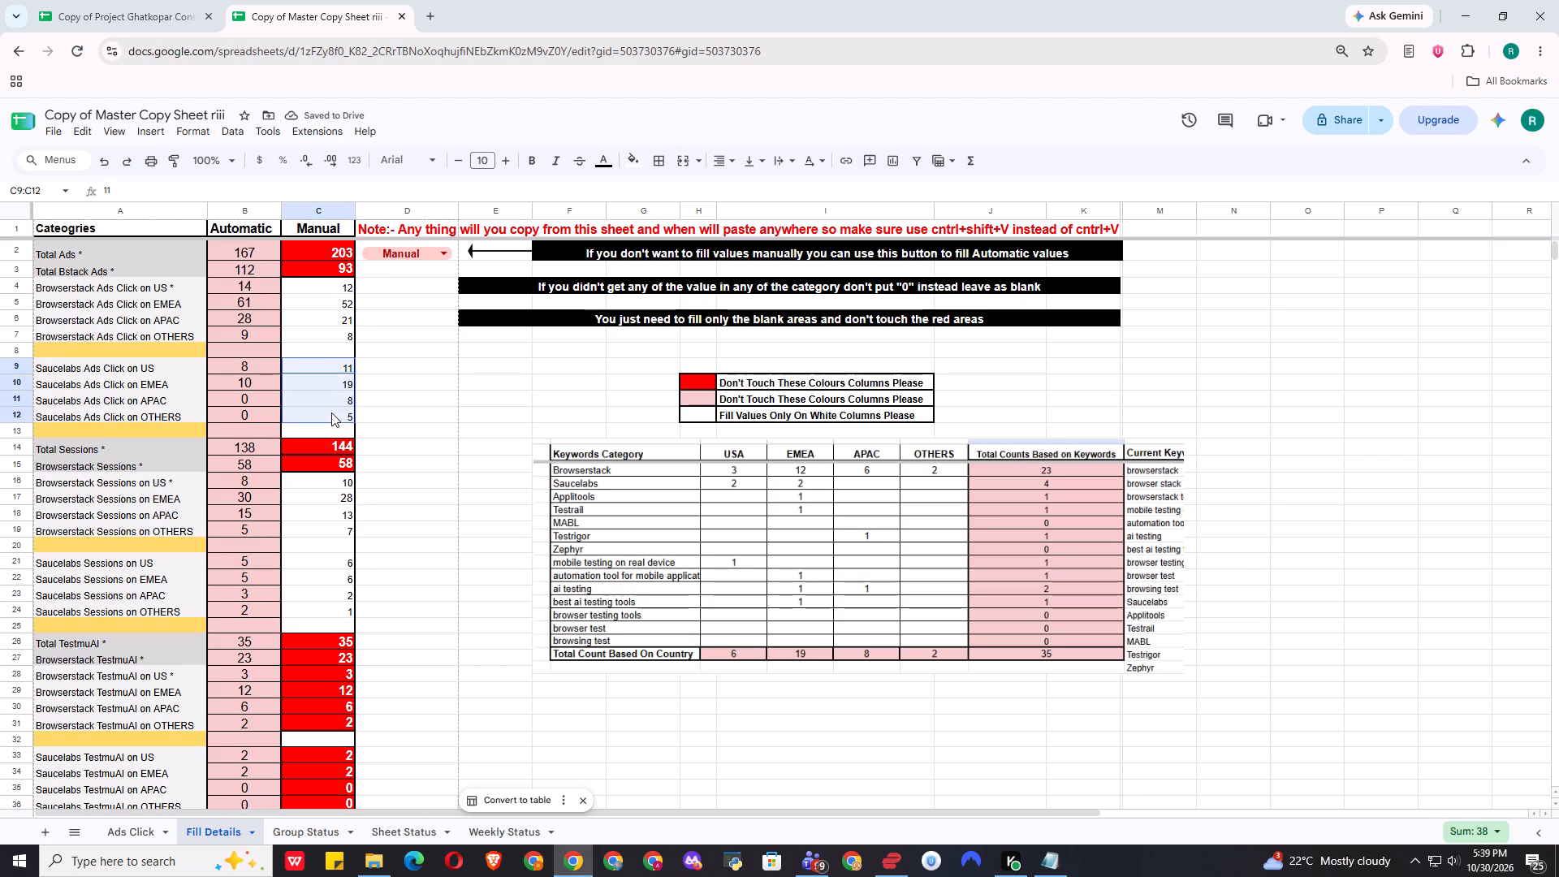
pyautogui.moveTo(331, 413); pyautogui.dragTo(333, 416)
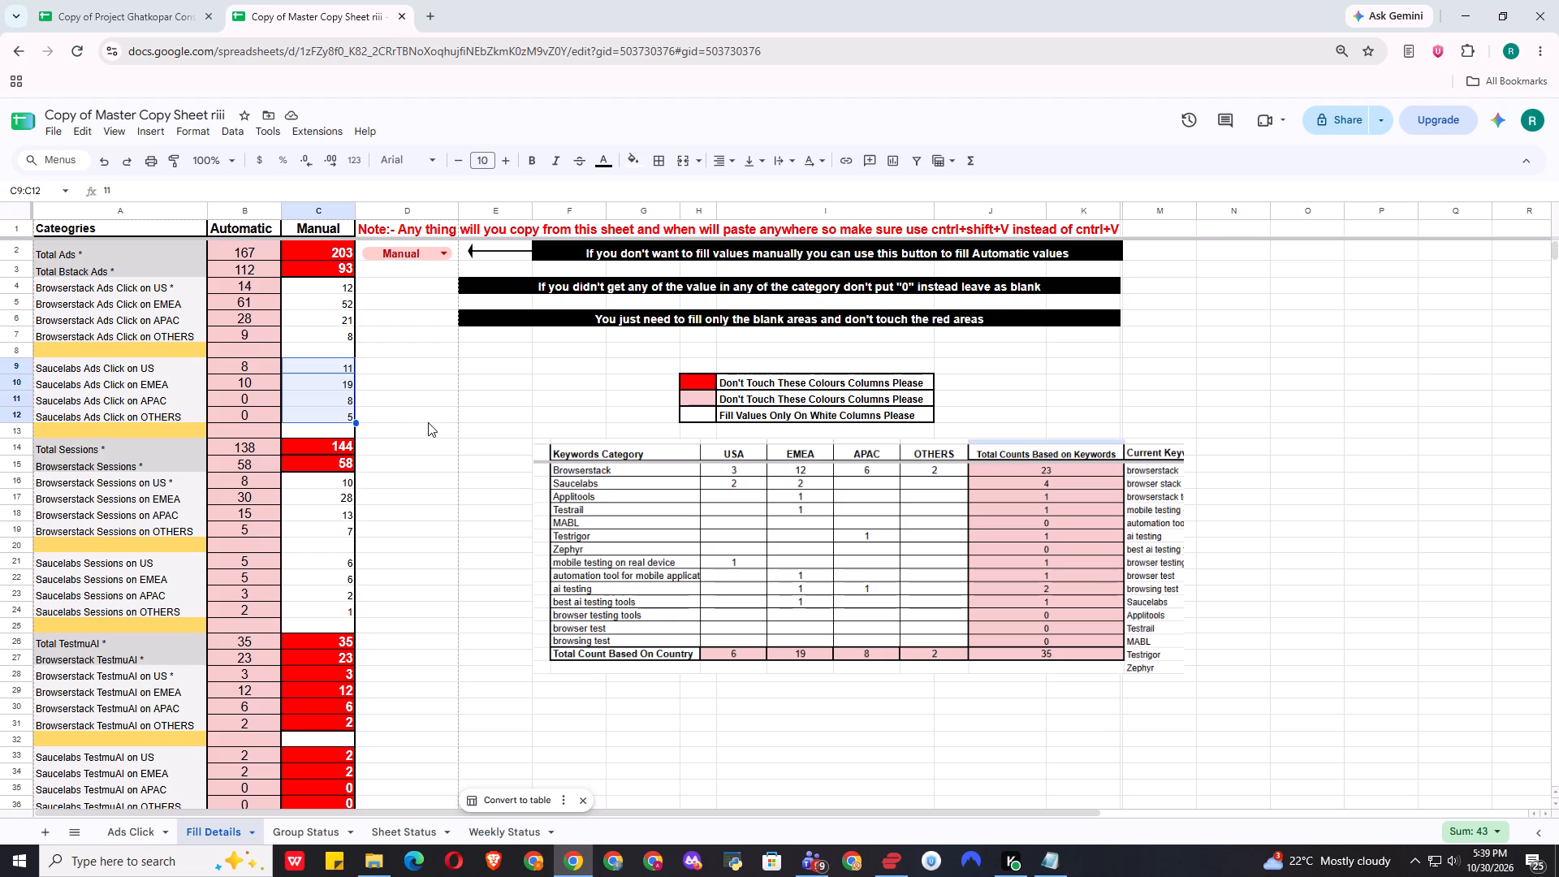
pyautogui.click(428, 422)
pyautogui.scroll(3, 417, 425)
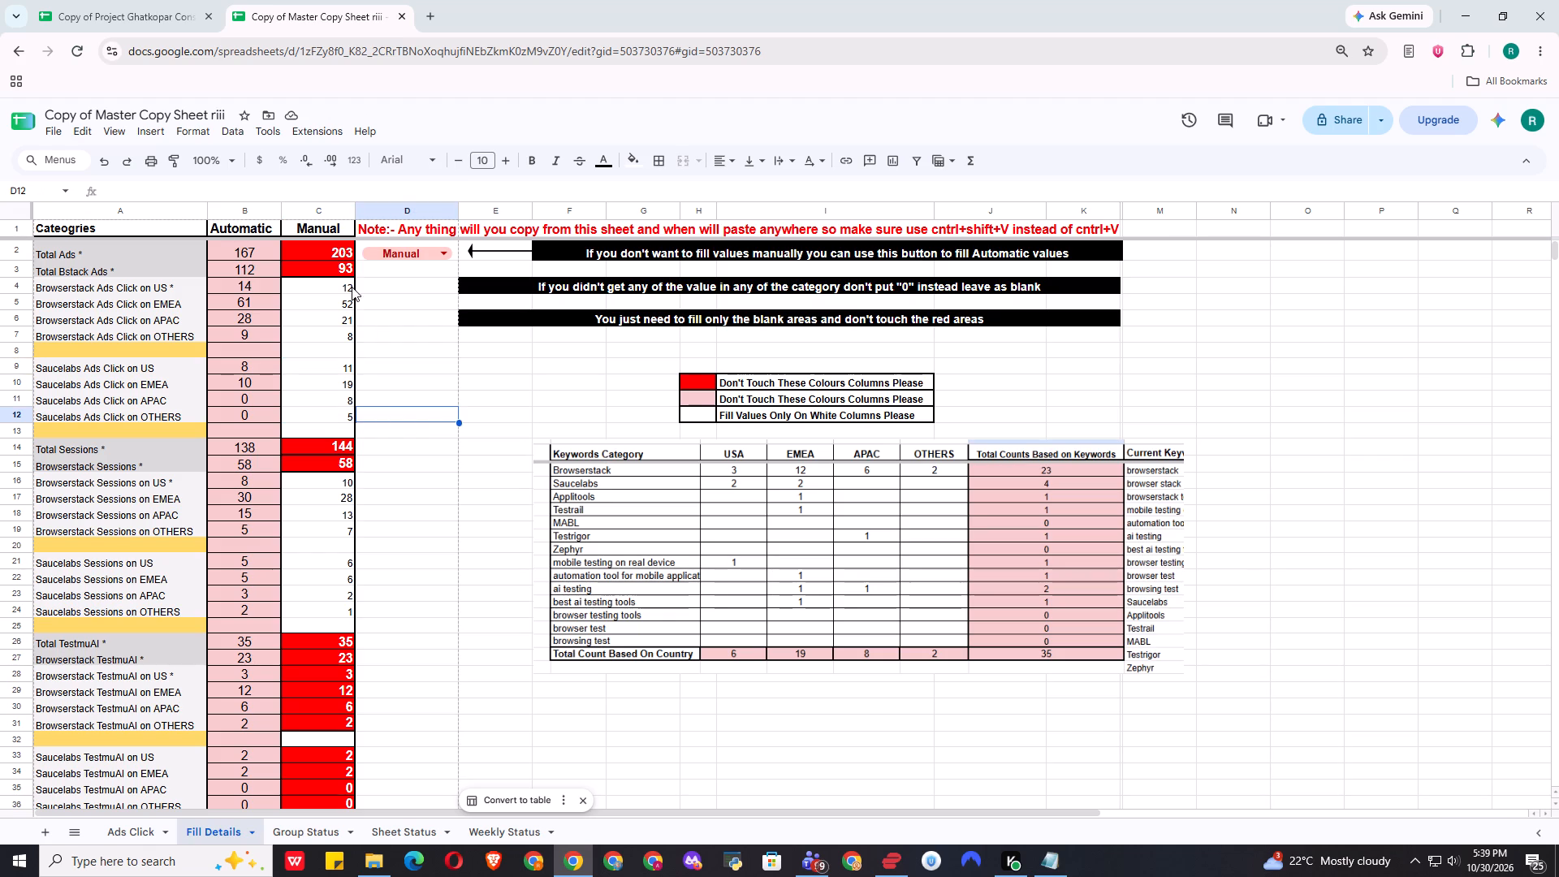
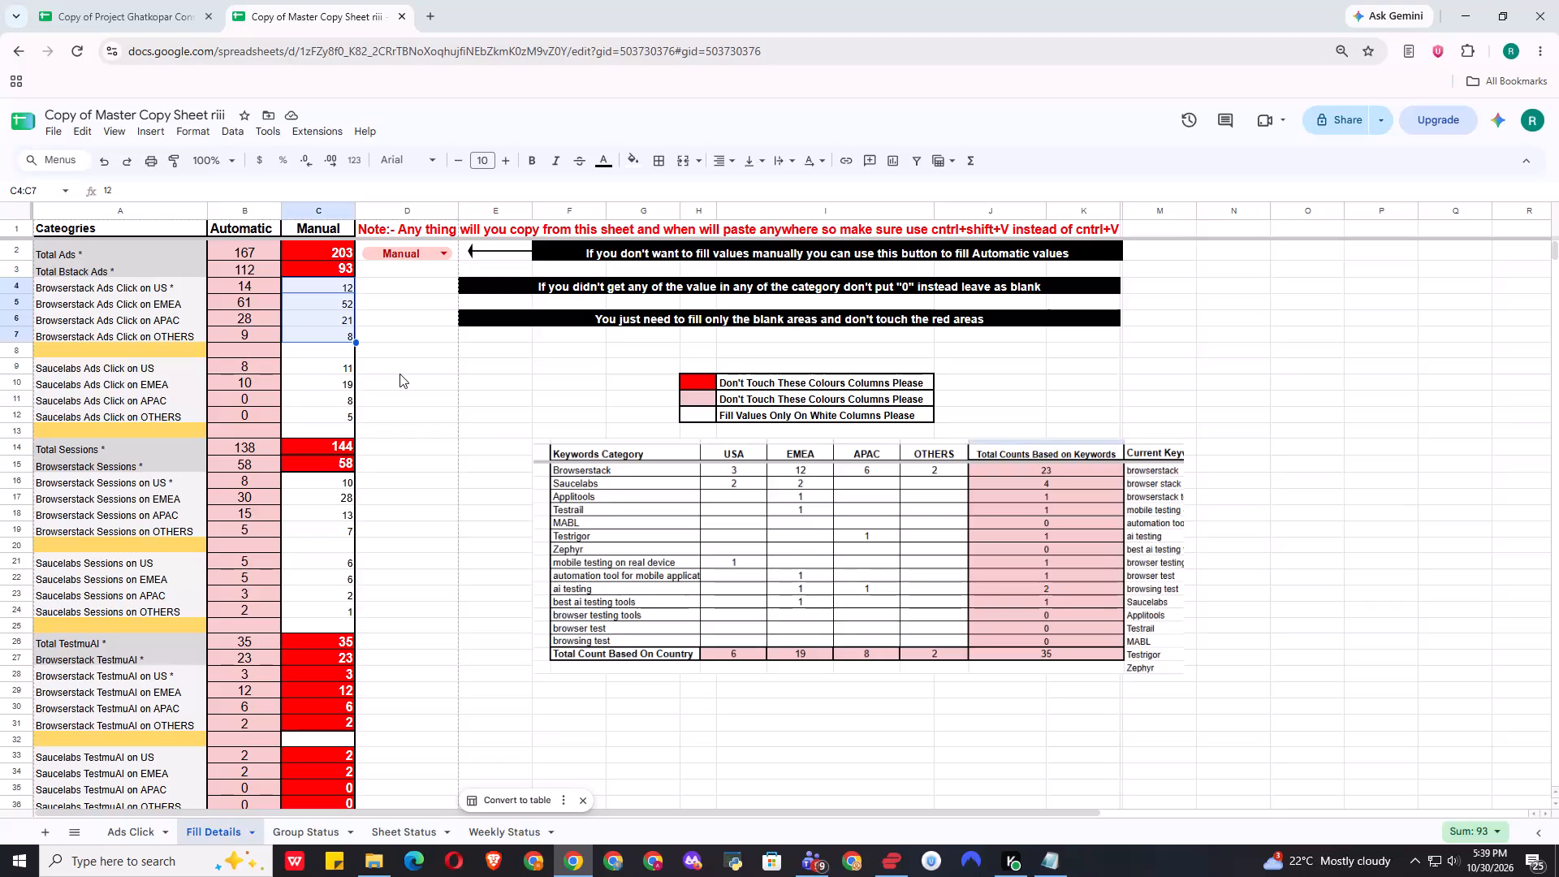
# Set the manual Saucelabs Ads Click values on APAC and OTHERS to 0.
pyautogui.click(399, 374)
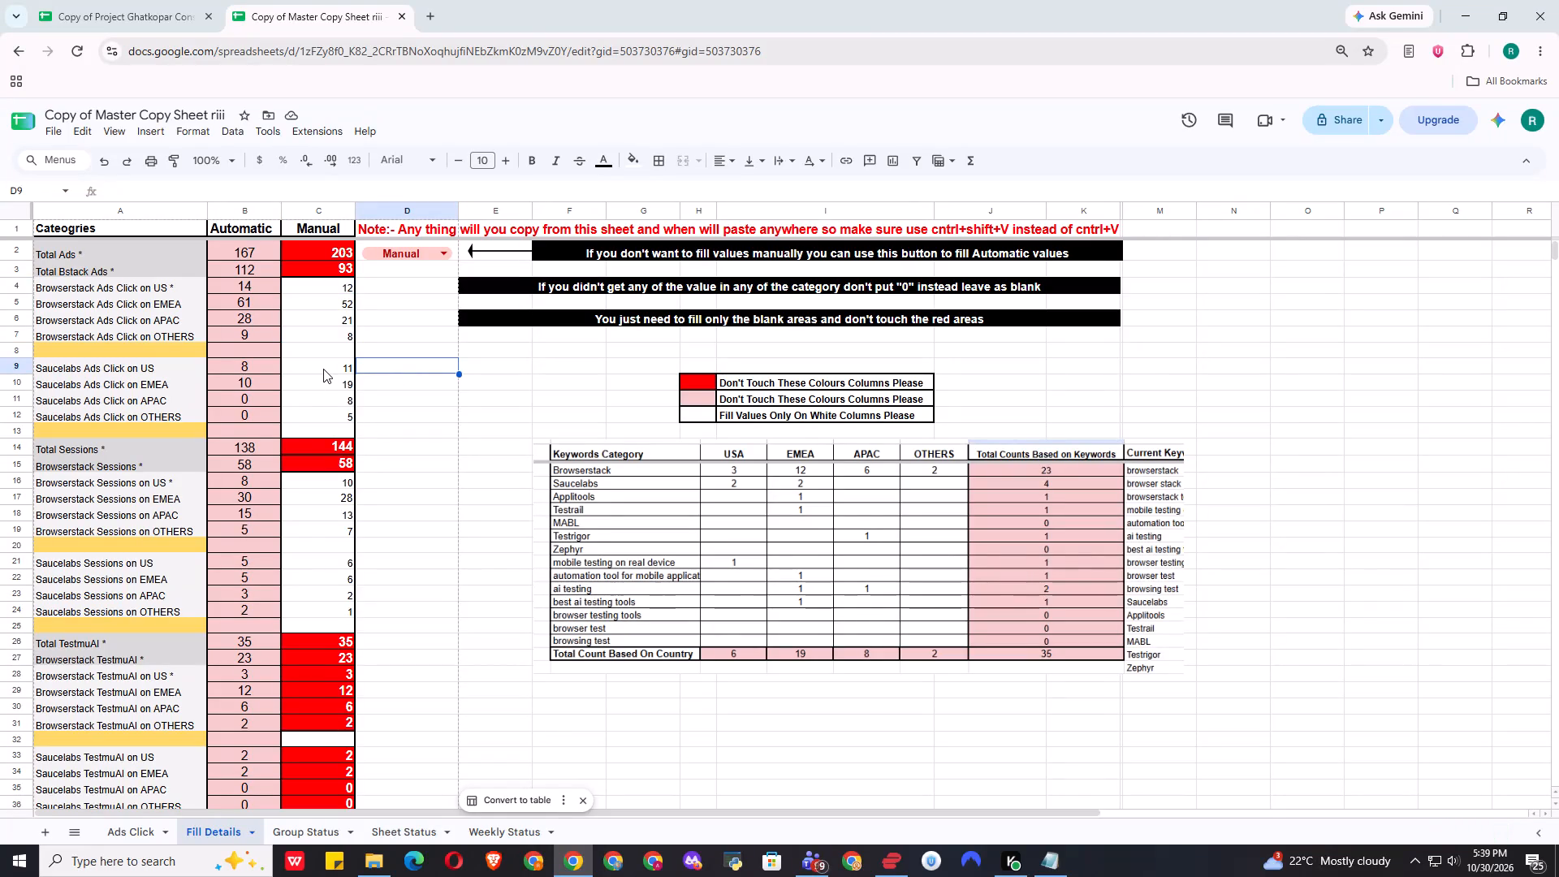
pyautogui.click(323, 369)
pyautogui.click(410, 408)
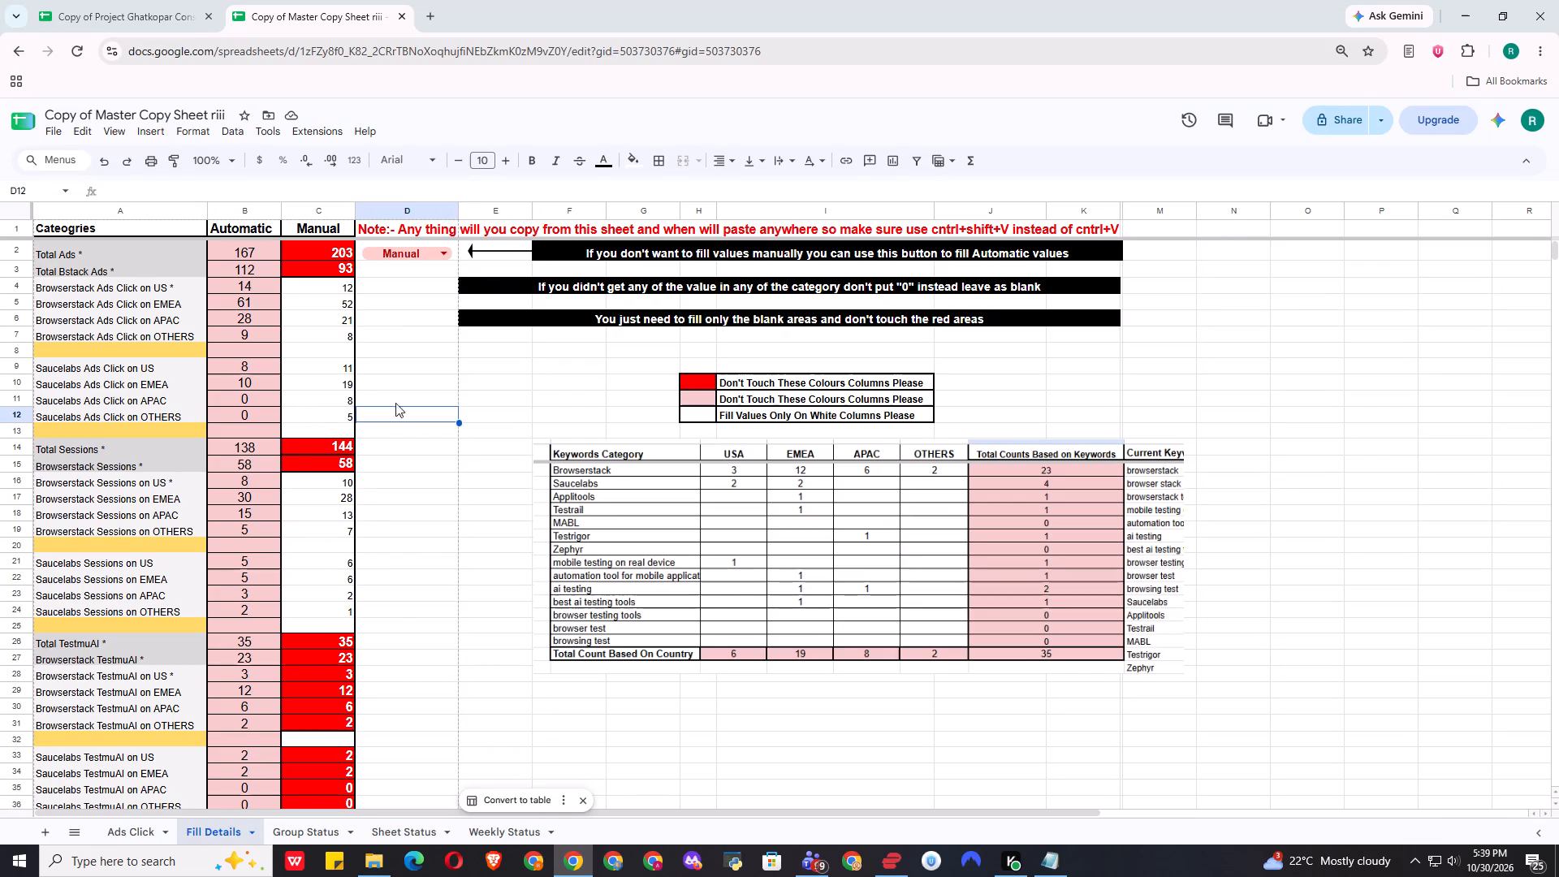
pyautogui.click(334, 374)
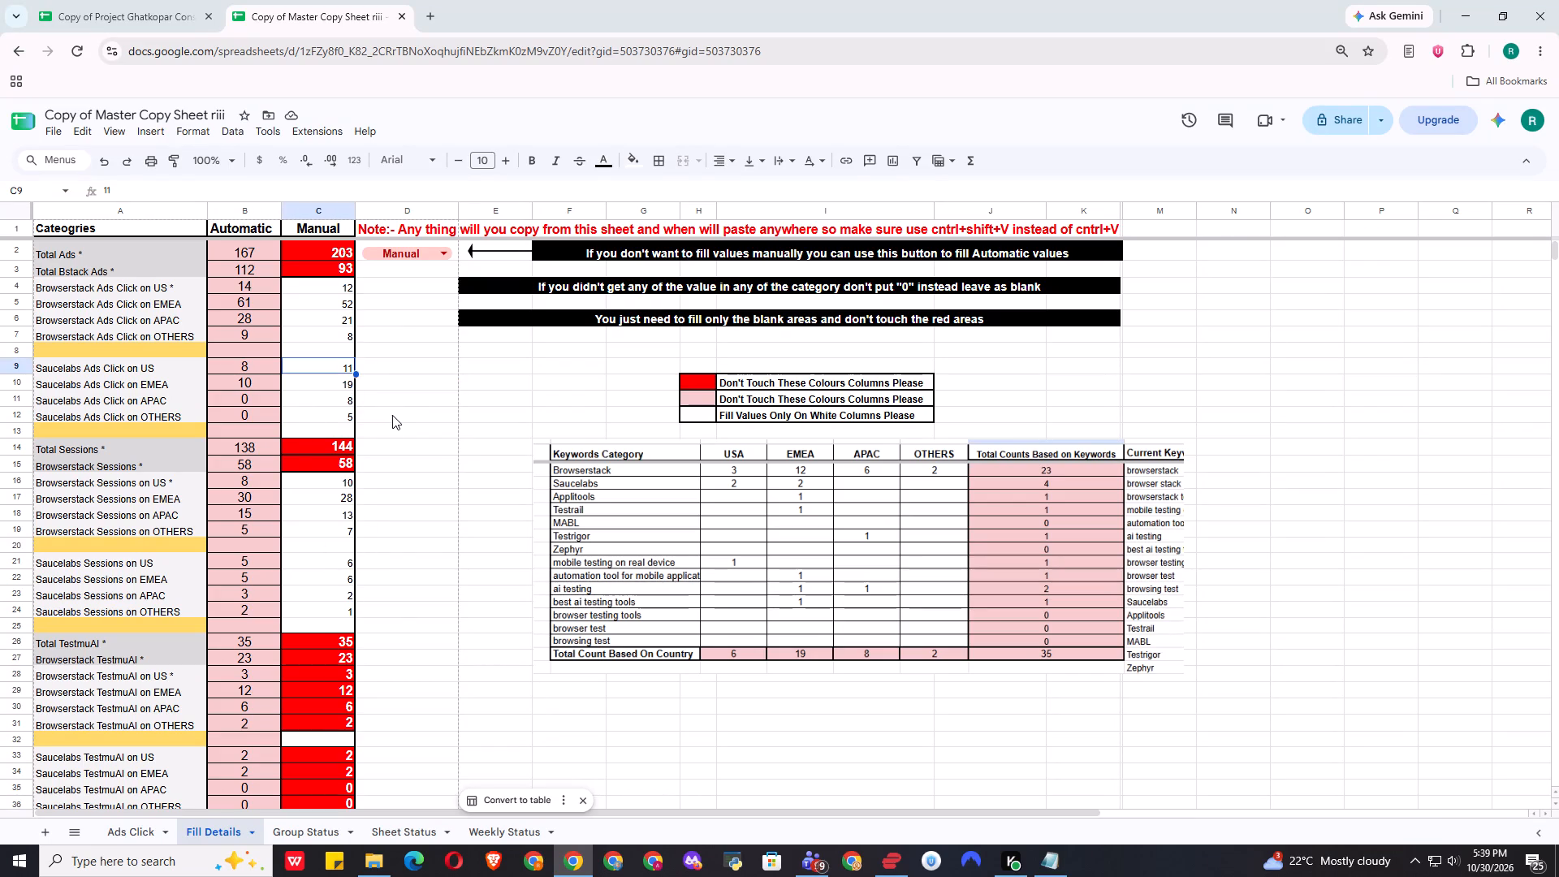
pyautogui.click(328, 391)
pyautogui.click(336, 400)
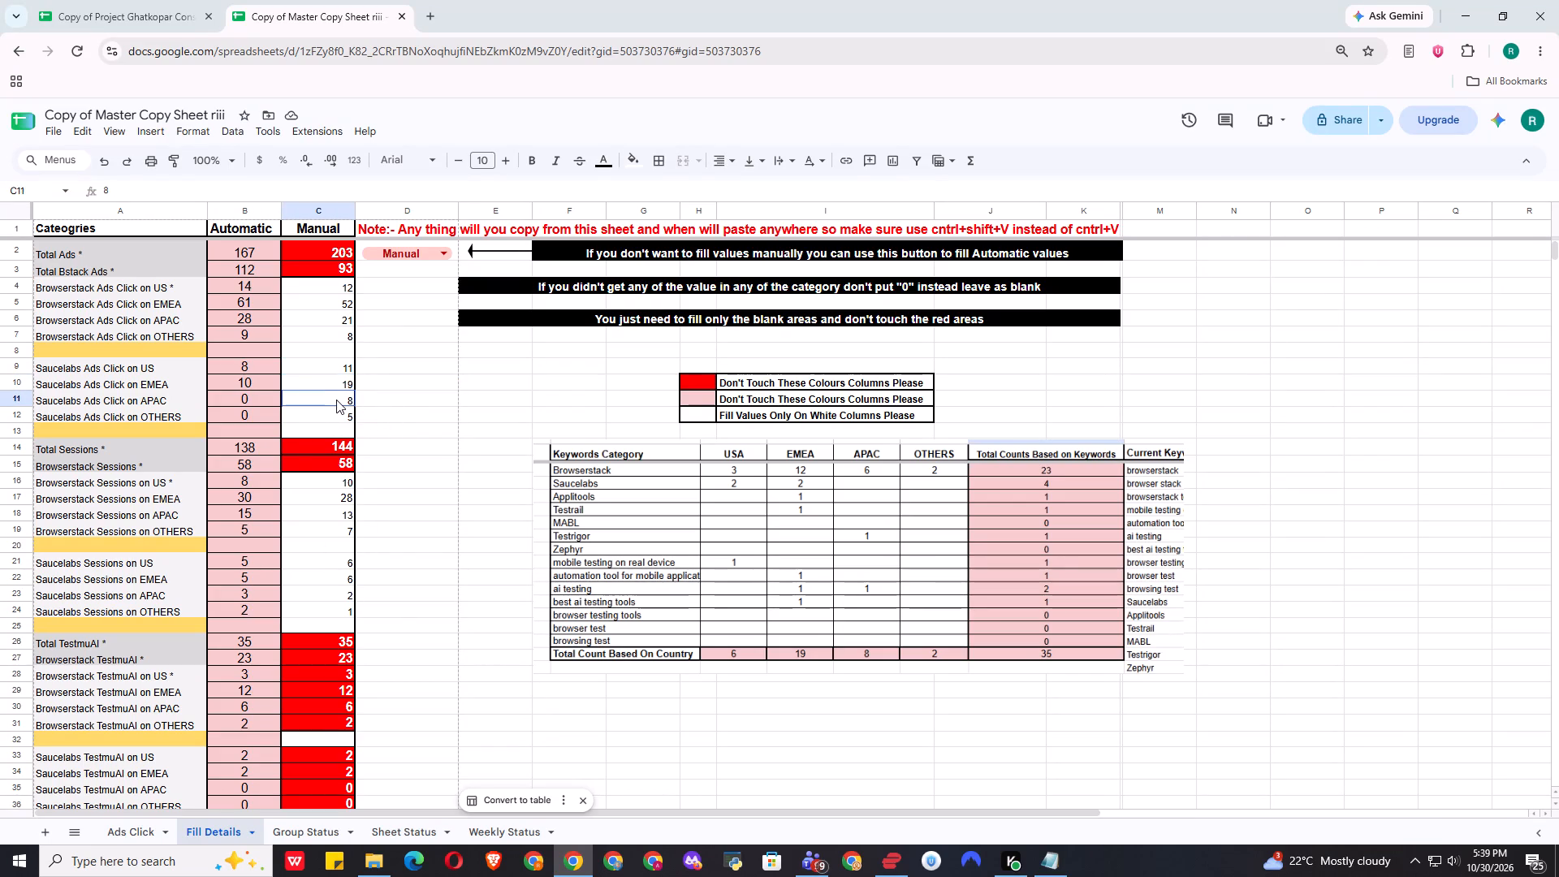
pyautogui.press('0')
pyautogui.click(322, 411)
pyautogui.press('0')
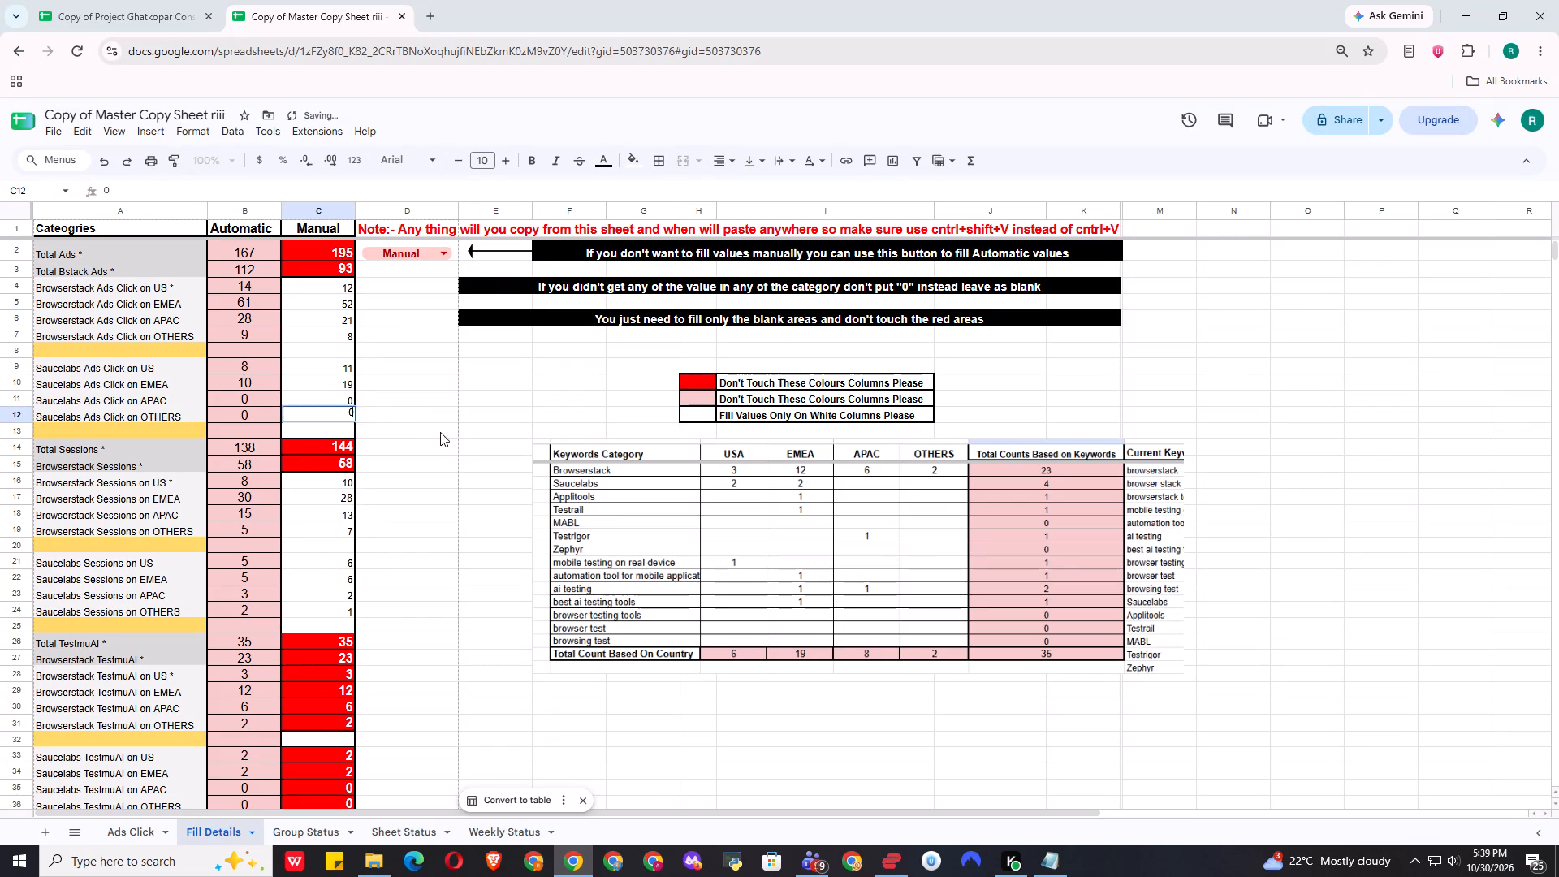
pyautogui.click(440, 432)
# Set the manual Saucelabs Ads Click on EMEA to 14, checking the sum of the Saucelabs Ads Click values.
pyautogui.moveTo(333, 368); pyautogui.dragTo(334, 386)
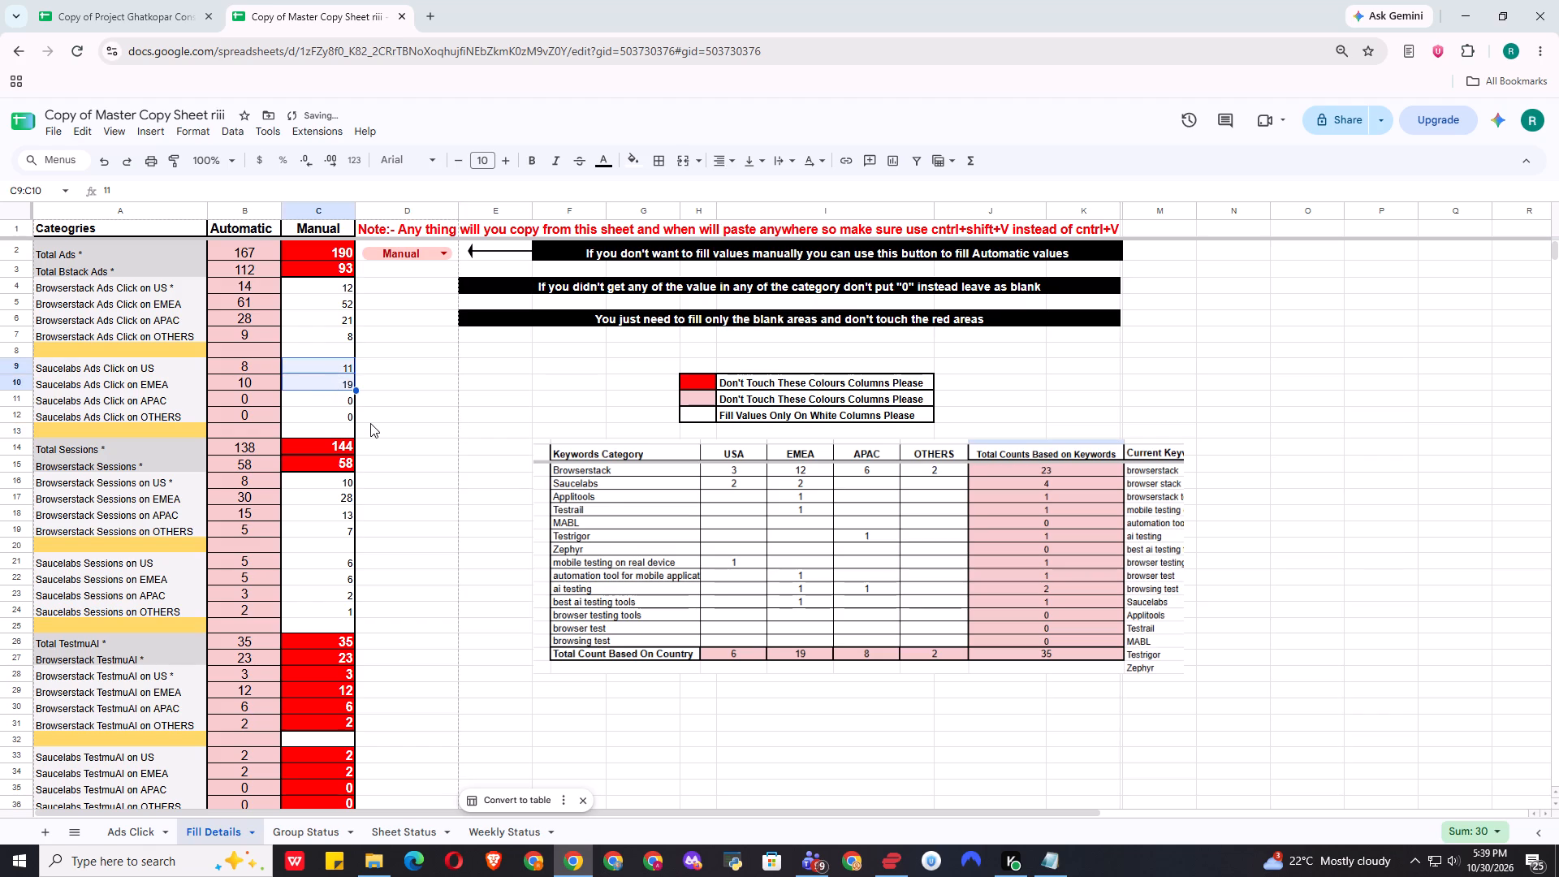
pyautogui.click(409, 431)
pyautogui.click(336, 387)
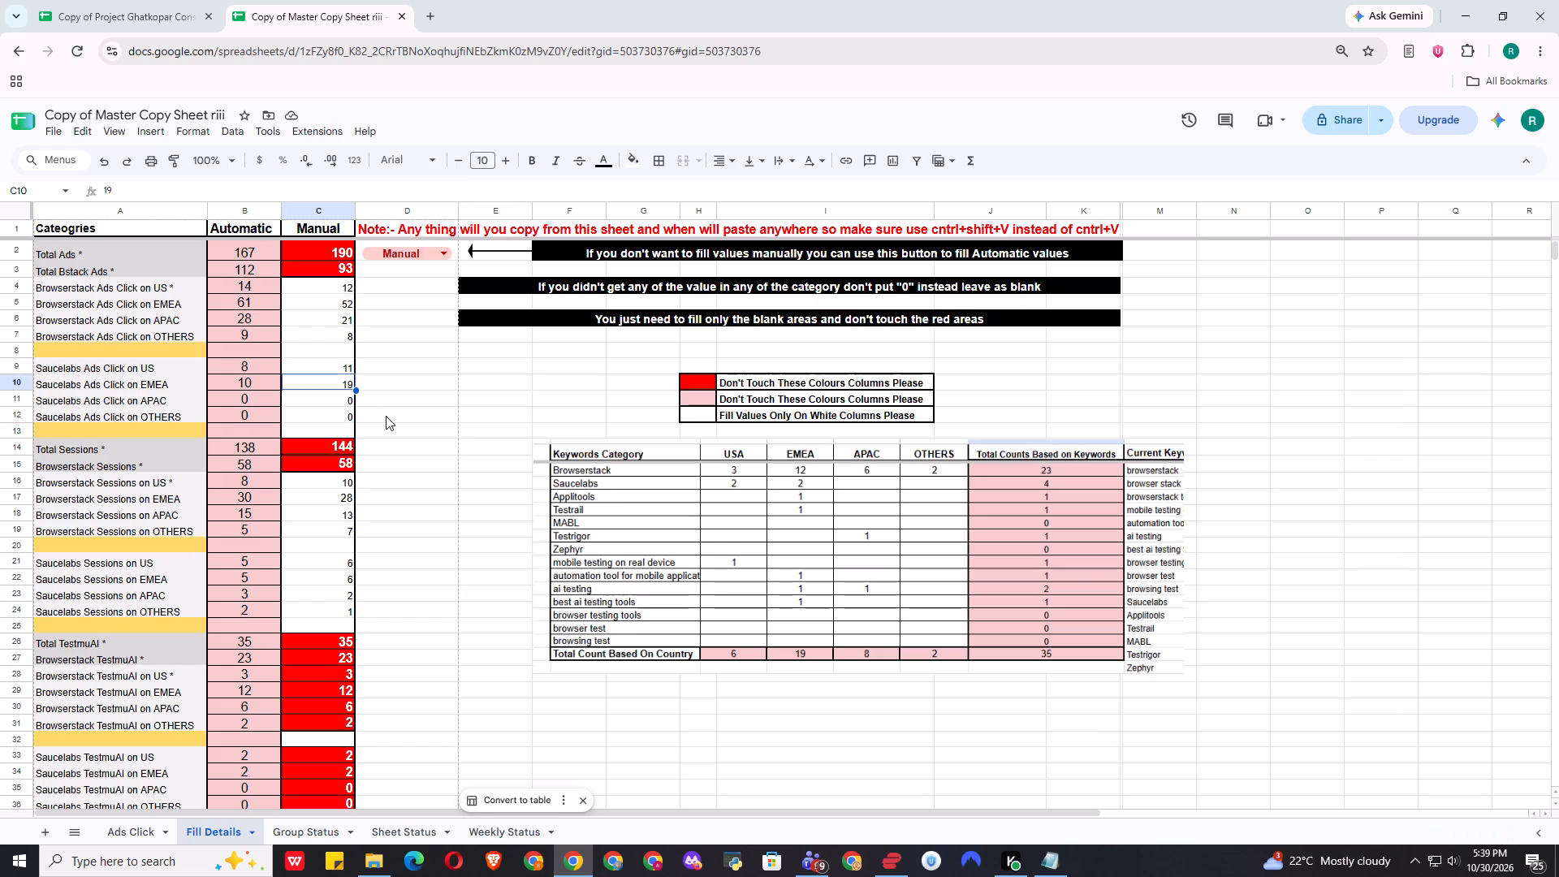
pyautogui.write('14')
pyautogui.click(386, 416)
pyautogui.moveTo(320, 366); pyautogui.dragTo(333, 407)
pyautogui.click(428, 431)
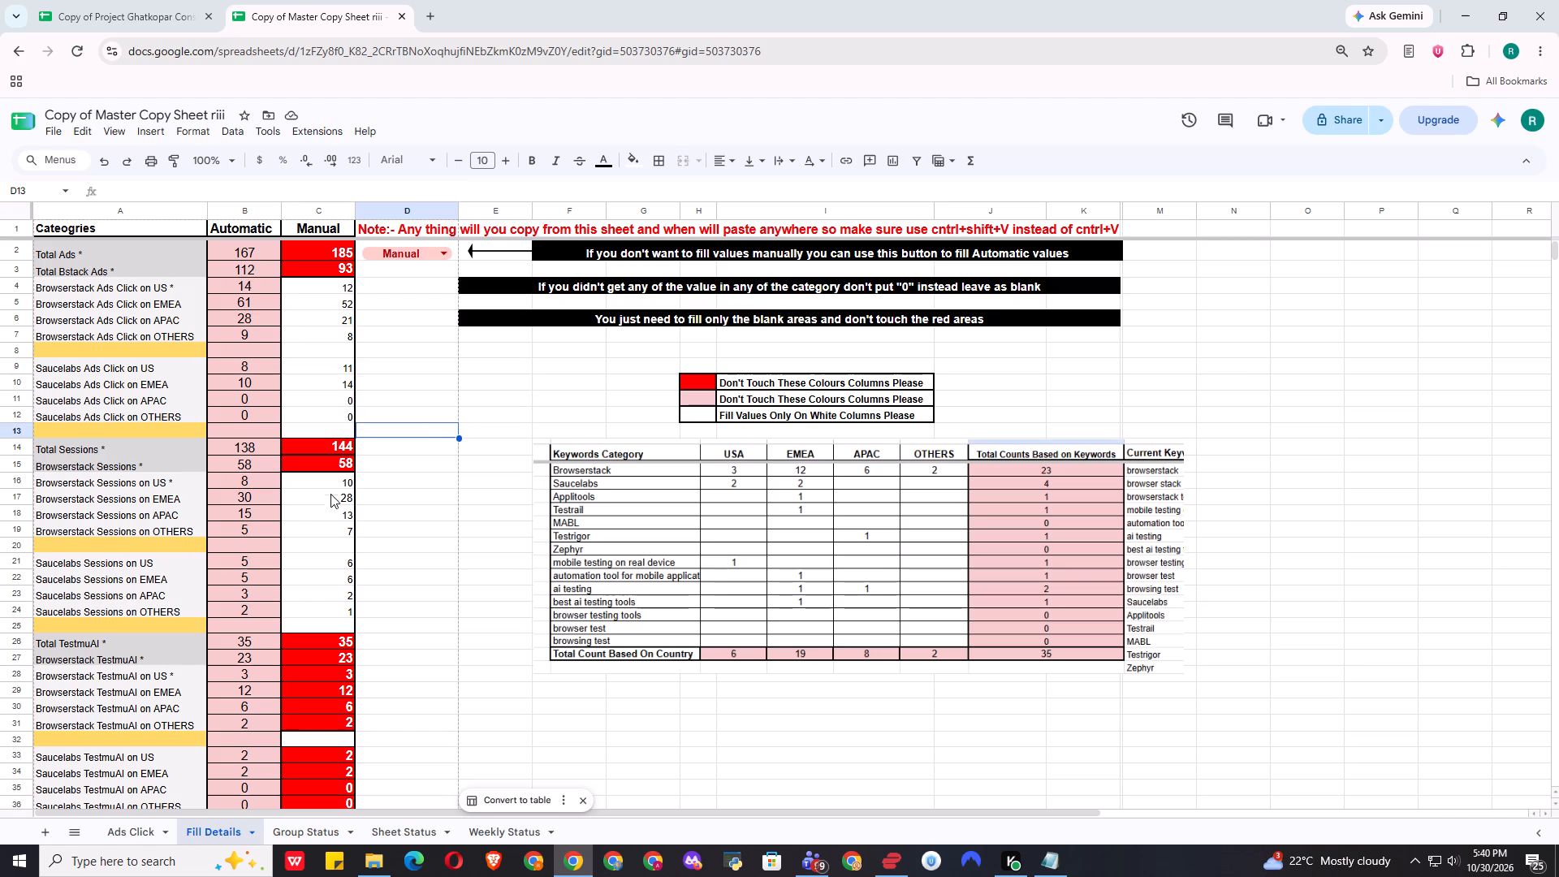
# Check the sums of the four manual Browserstack Sessions values and the four manual Saucelabs Sessions values.
pyautogui.moveTo(326, 484); pyautogui.dragTo(330, 532)
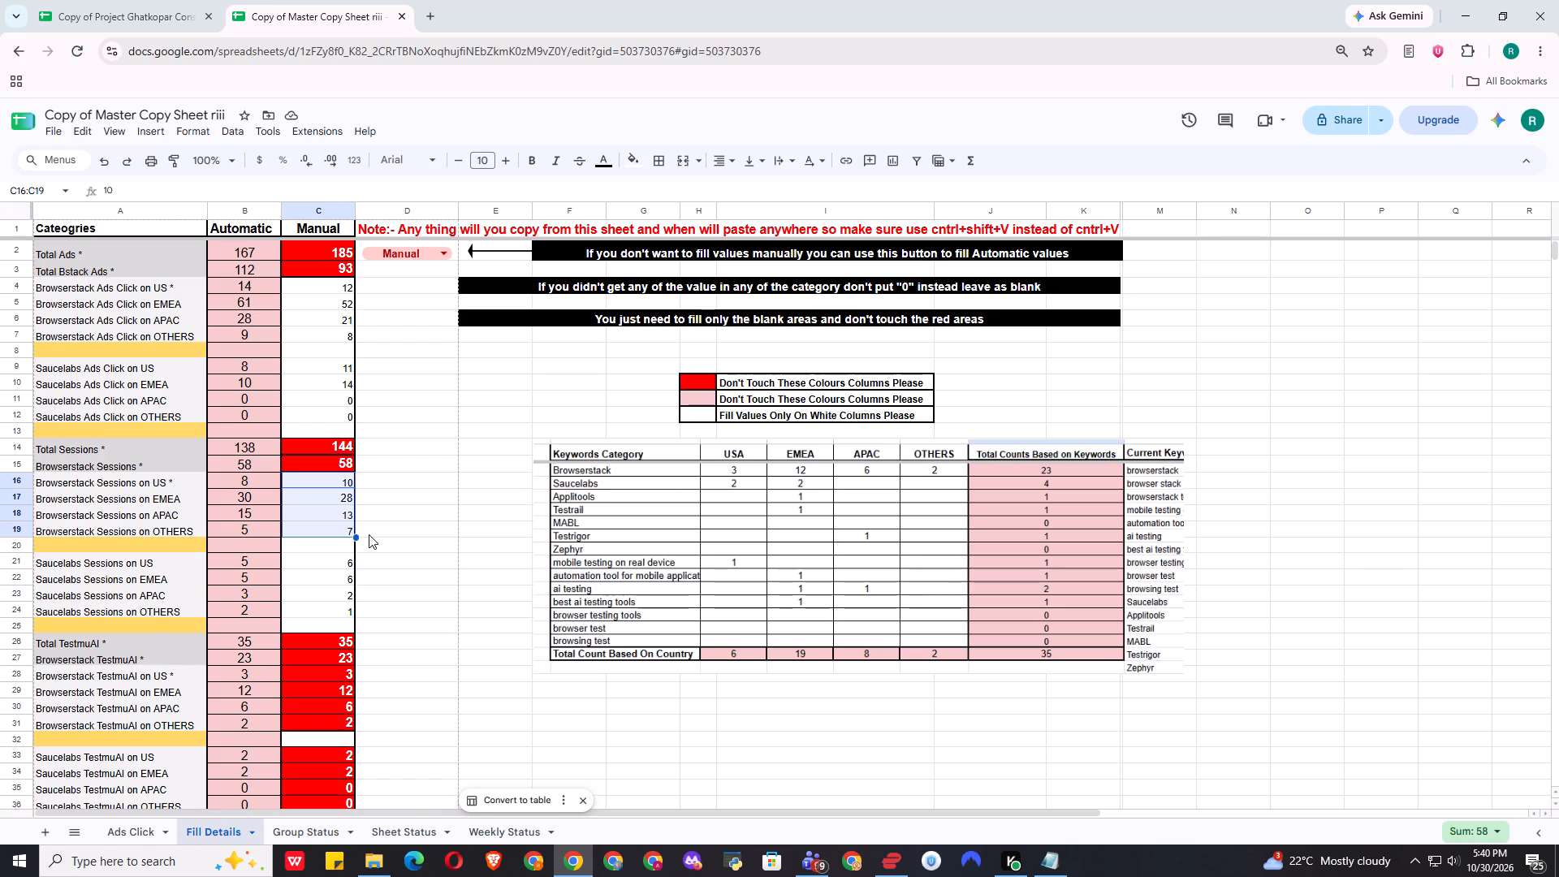
pyautogui.click(369, 534)
pyautogui.scroll(-1, 380, 541)
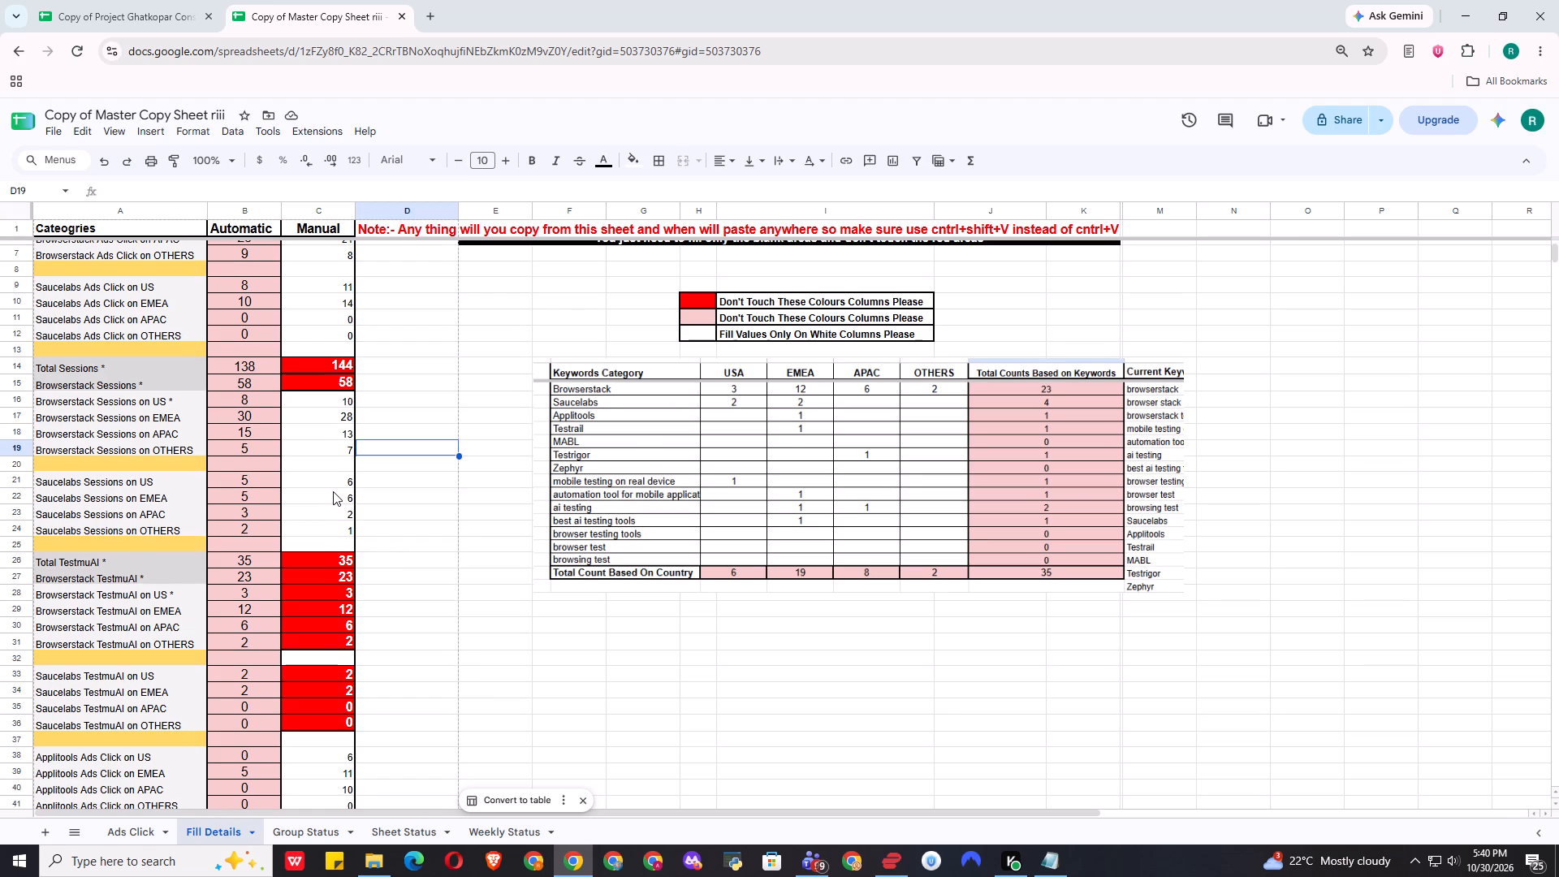
pyautogui.moveTo(334, 486); pyautogui.dragTo(341, 524)
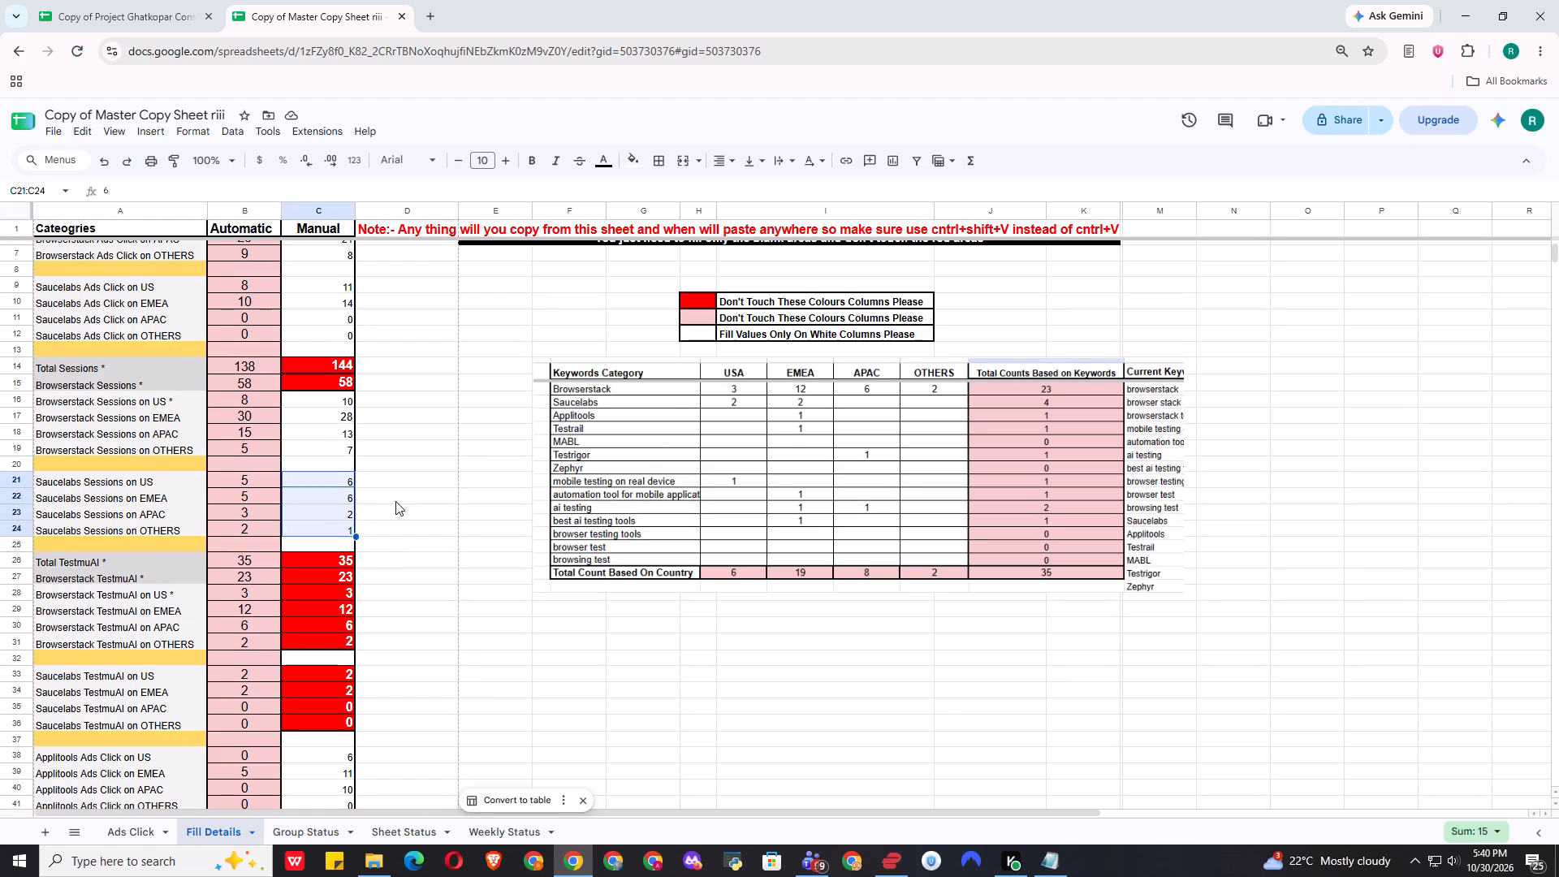
pyautogui.click(395, 501)
pyautogui.click(331, 481)
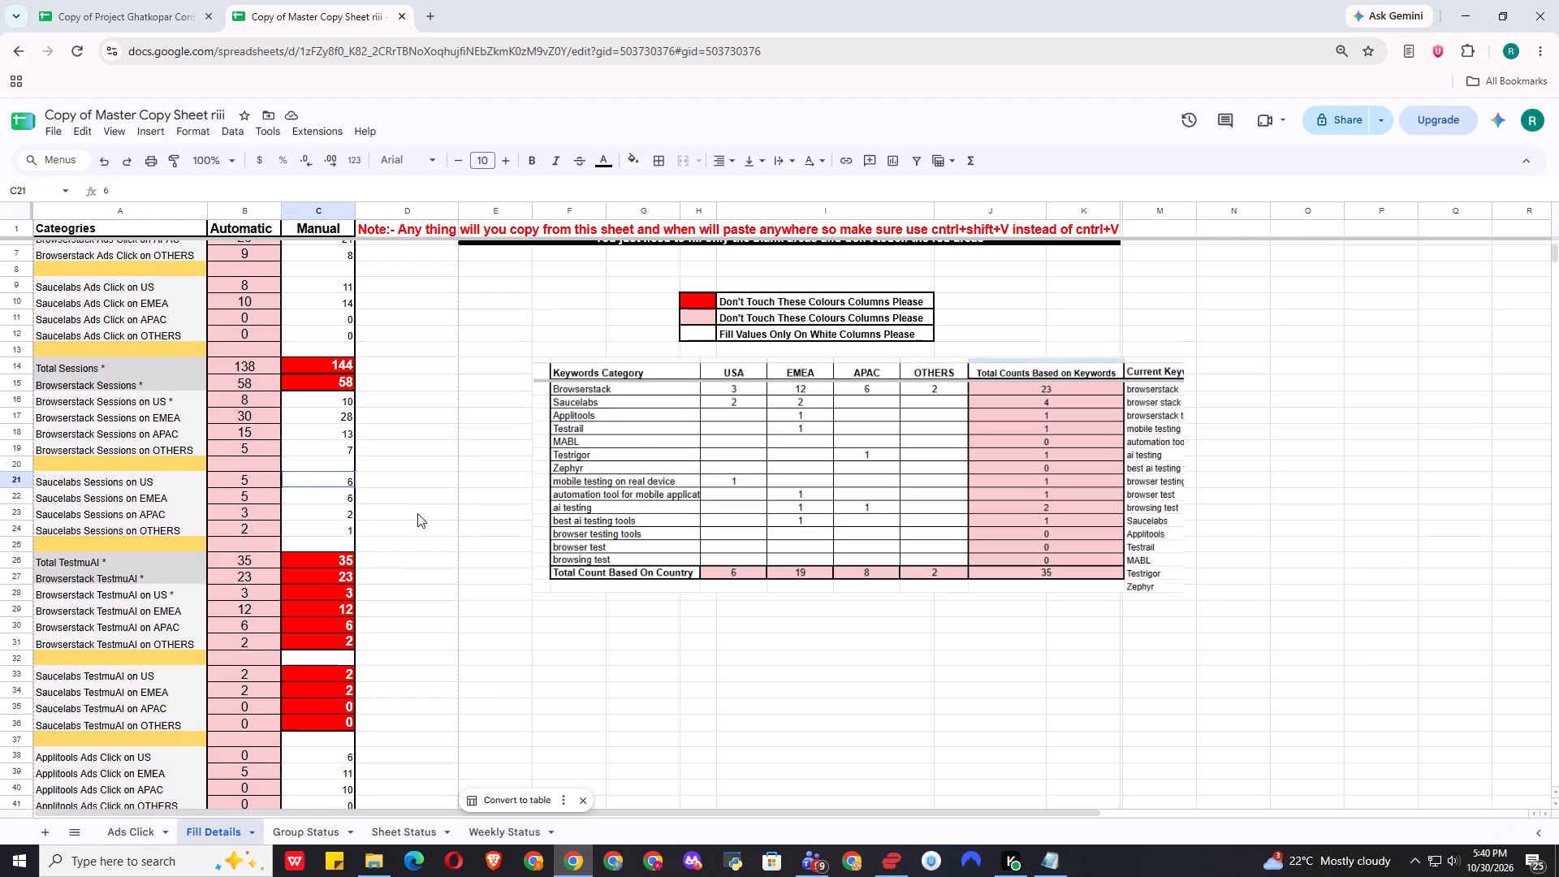
pyautogui.click(397, 552)
# Move the keyword counts table image down beside the Applitools rows.
pyautogui.scroll(-1, 352, 582)
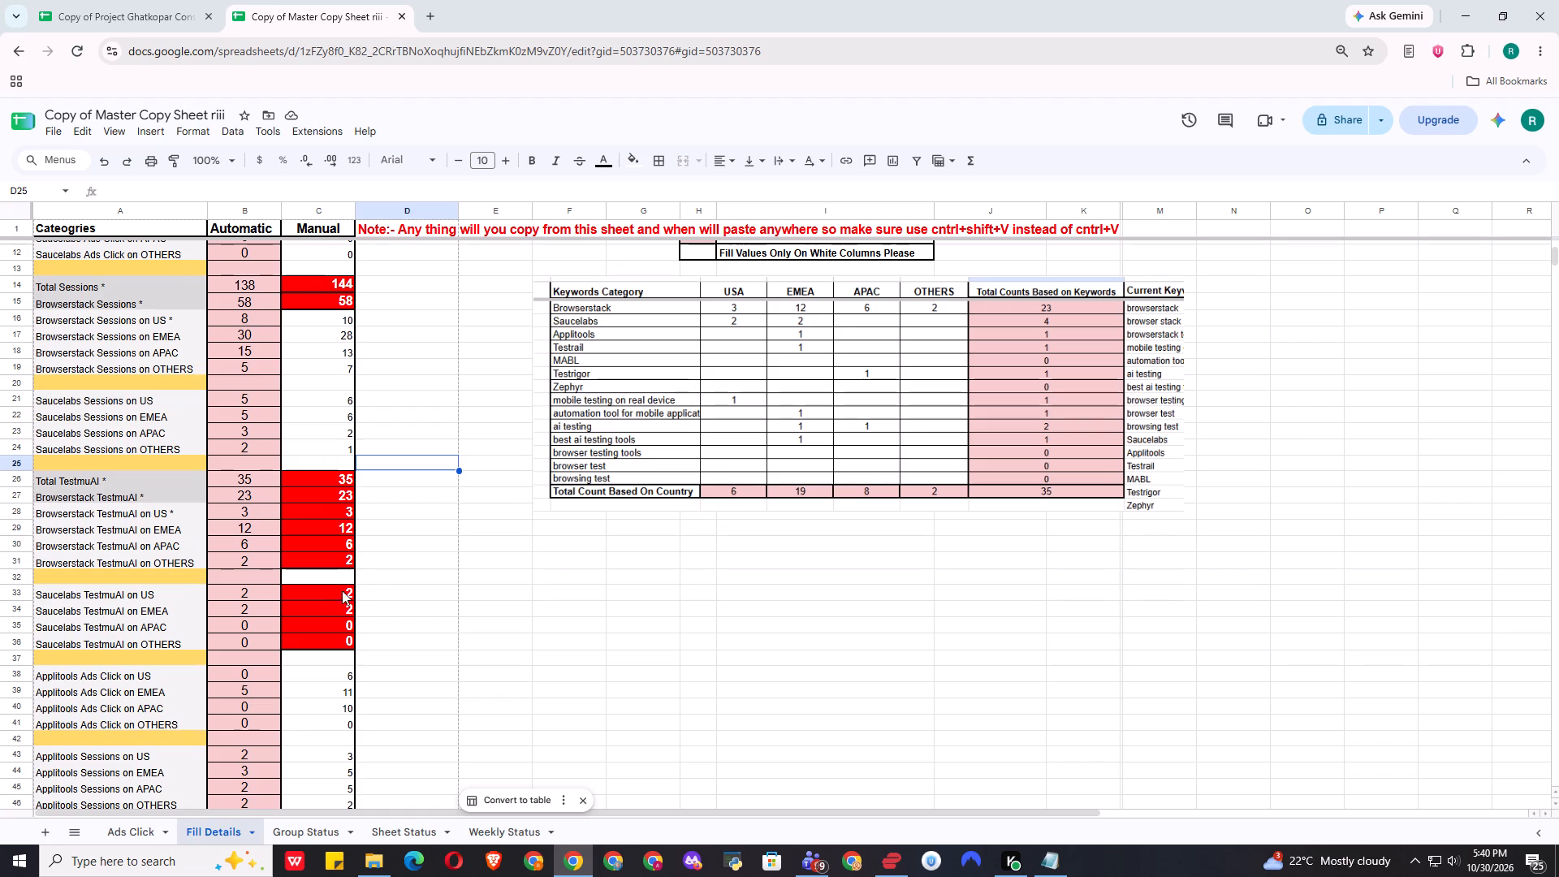
pyautogui.click(387, 600)
pyautogui.click(948, 296)
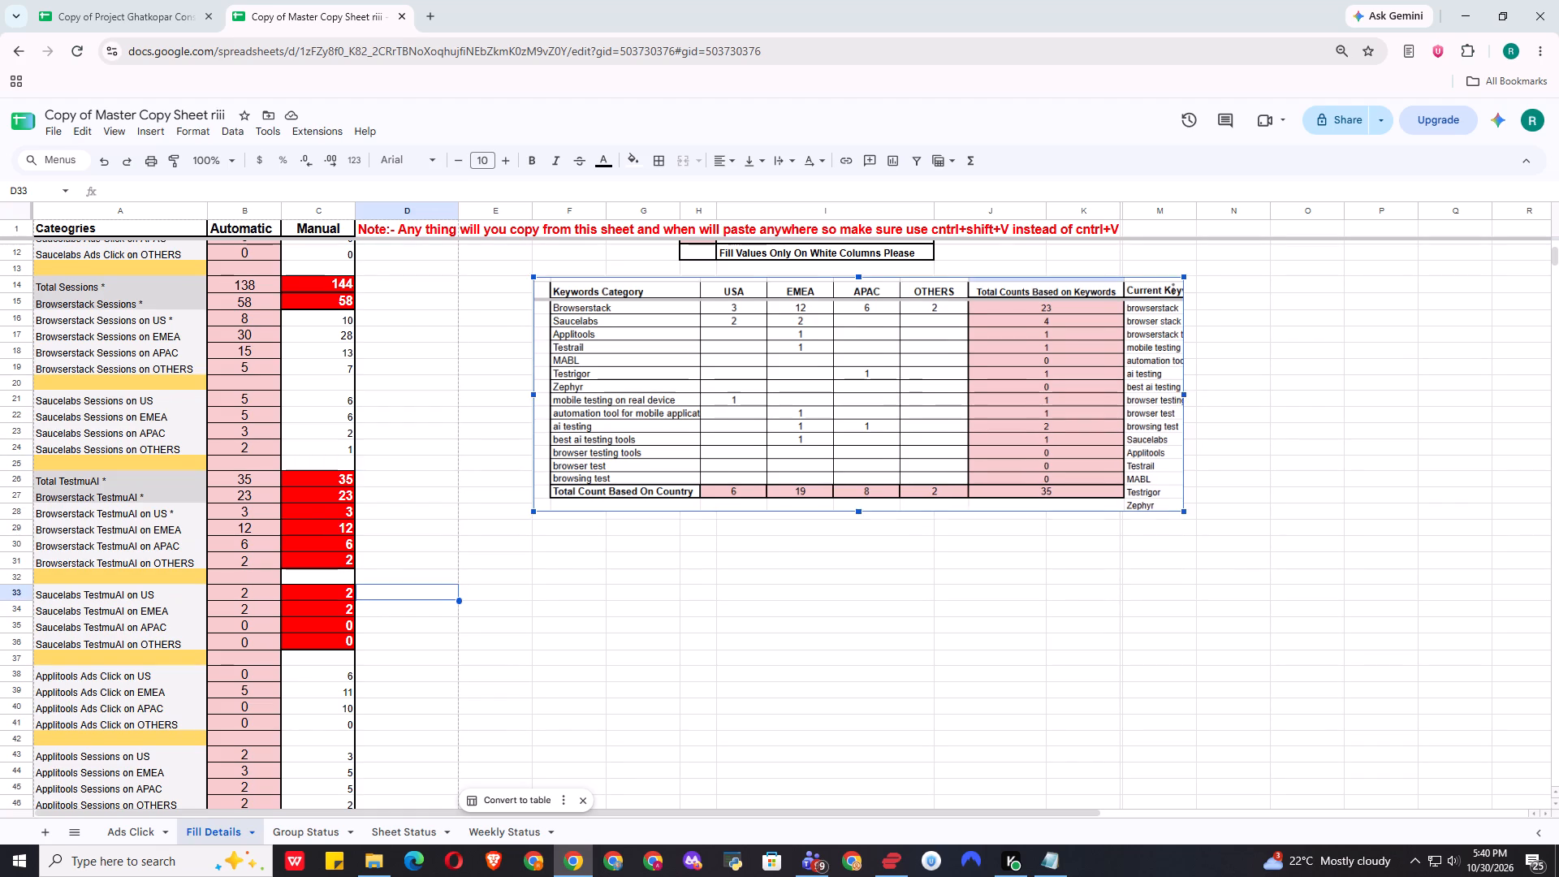
pyautogui.moveTo(896, 367); pyautogui.dragTo(925, 806)
pyautogui.scroll(-3, 812, 443)
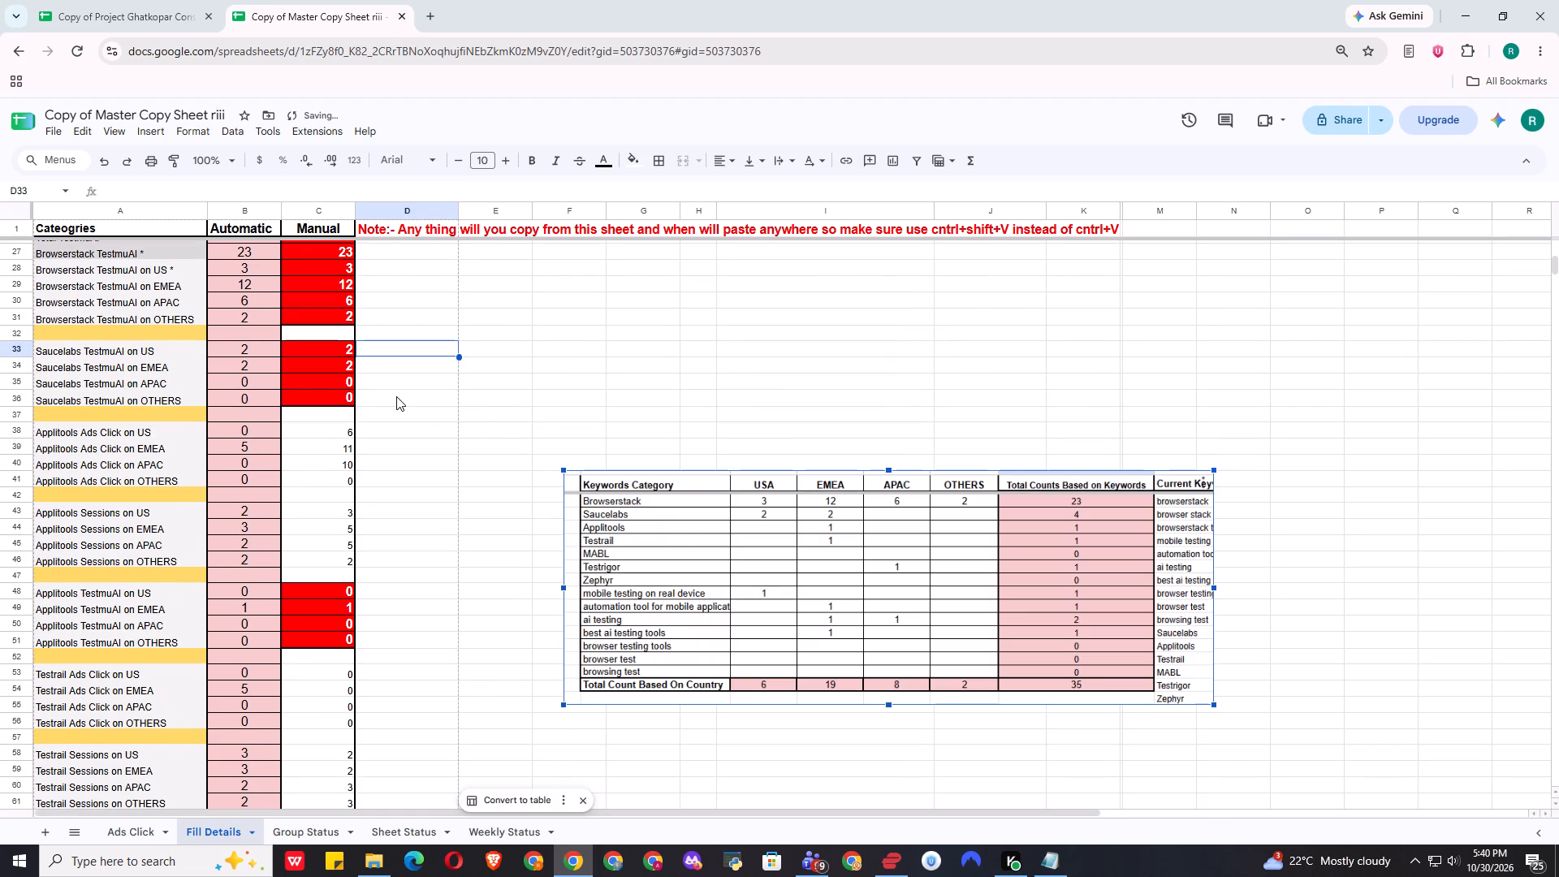
pyautogui.click(443, 417)
pyautogui.click(714, 575)
pyautogui.moveTo(776, 572); pyautogui.dragTo(756, 450)
# Set the manual Applitools Ads Click values to 0 for US, 7 for EMEA, 0 for APAC and 0 for OTHERS.
pyautogui.click(328, 442)
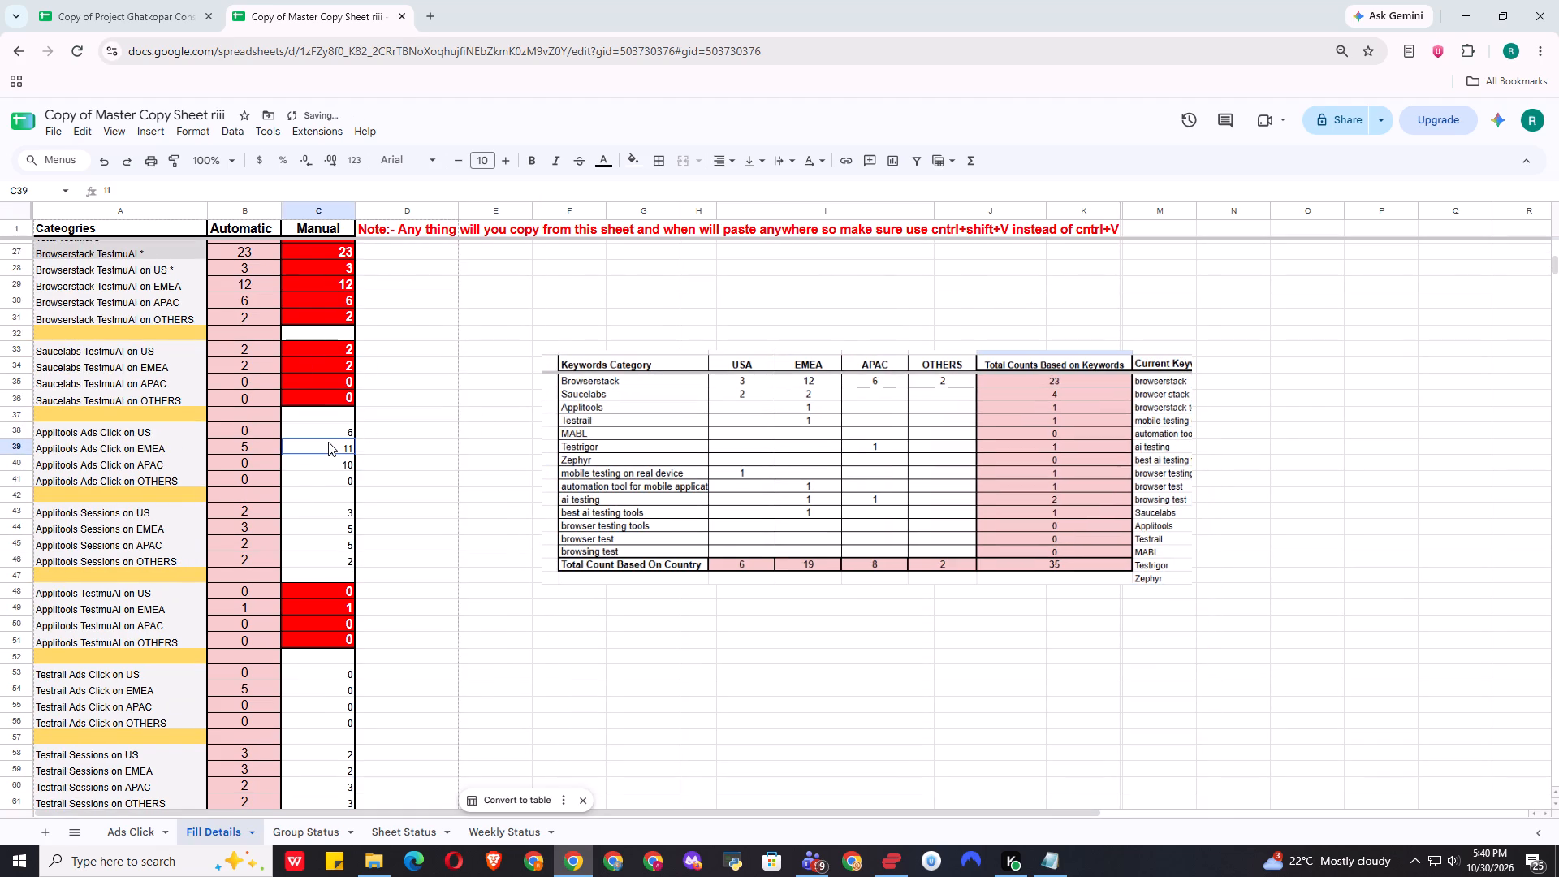
pyautogui.click(328, 471)
pyautogui.click(323, 438)
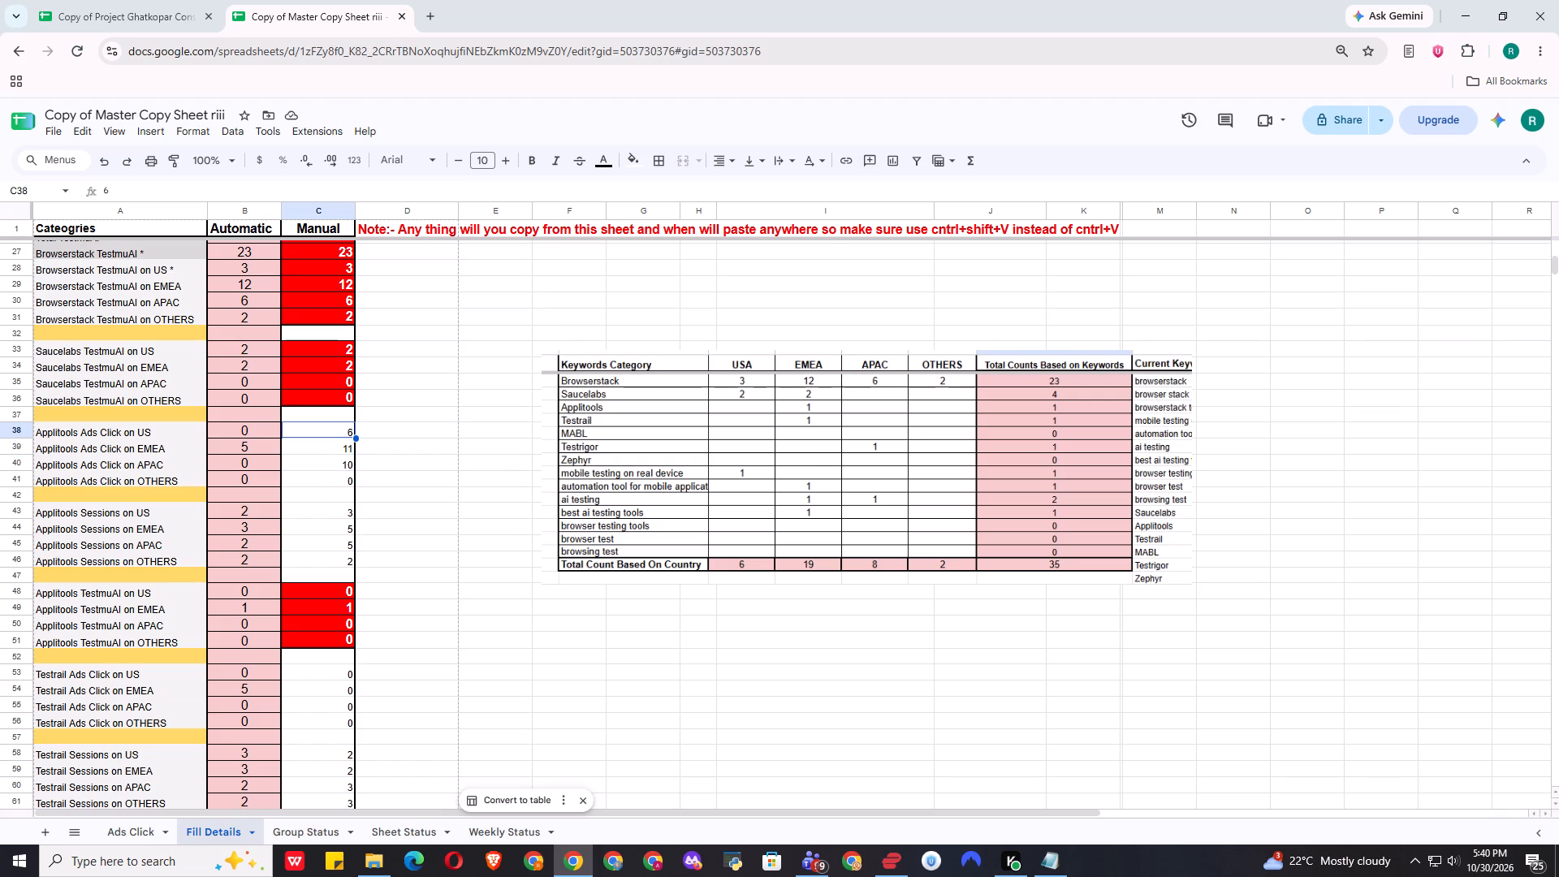
pyautogui.press('0')
pyautogui.click(316, 447)
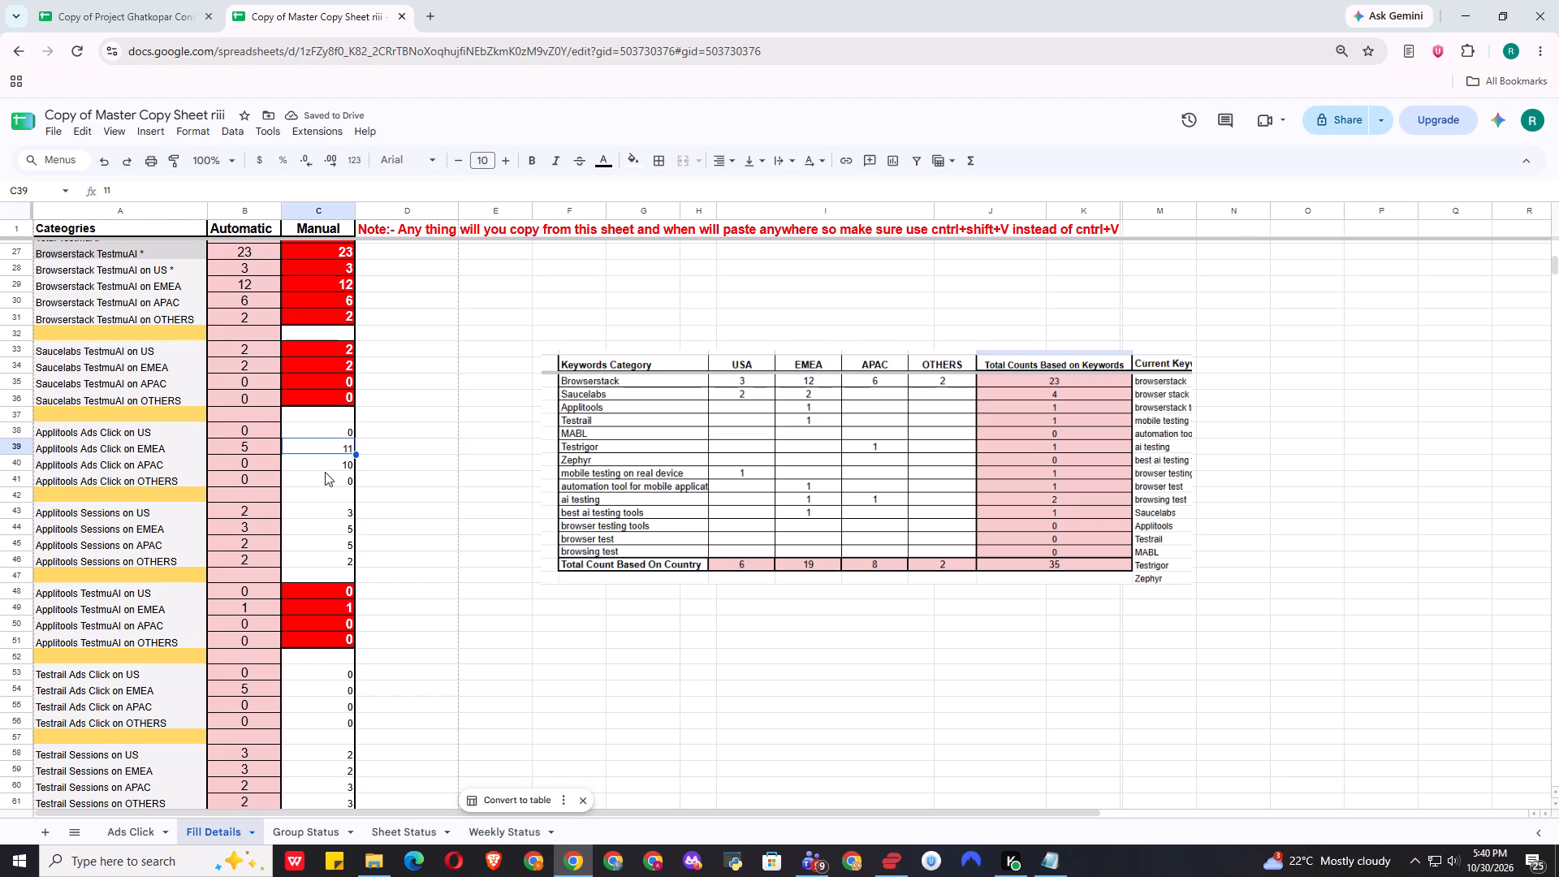
pyautogui.press('7')
pyautogui.click(311, 469)
pyautogui.press('0')
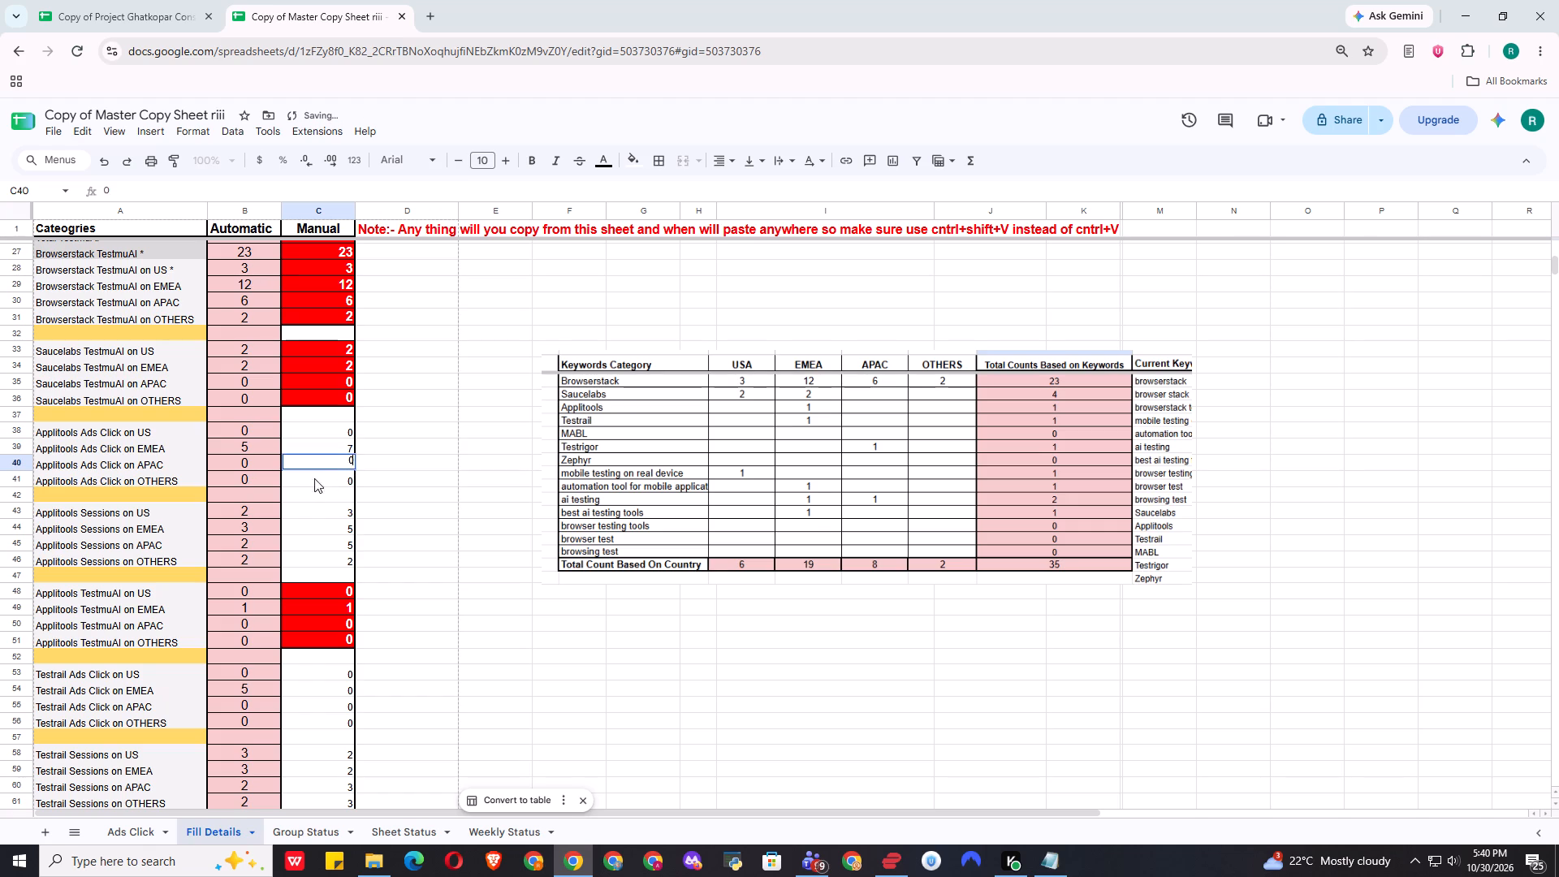
pyautogui.click(314, 478)
pyautogui.press('0')
pyautogui.click(328, 500)
# Set the manual Applitools Sessions values to 2 for US, 3 for EMEA, 2 for APAC and 2 for OTHERS.
pyautogui.click(334, 516)
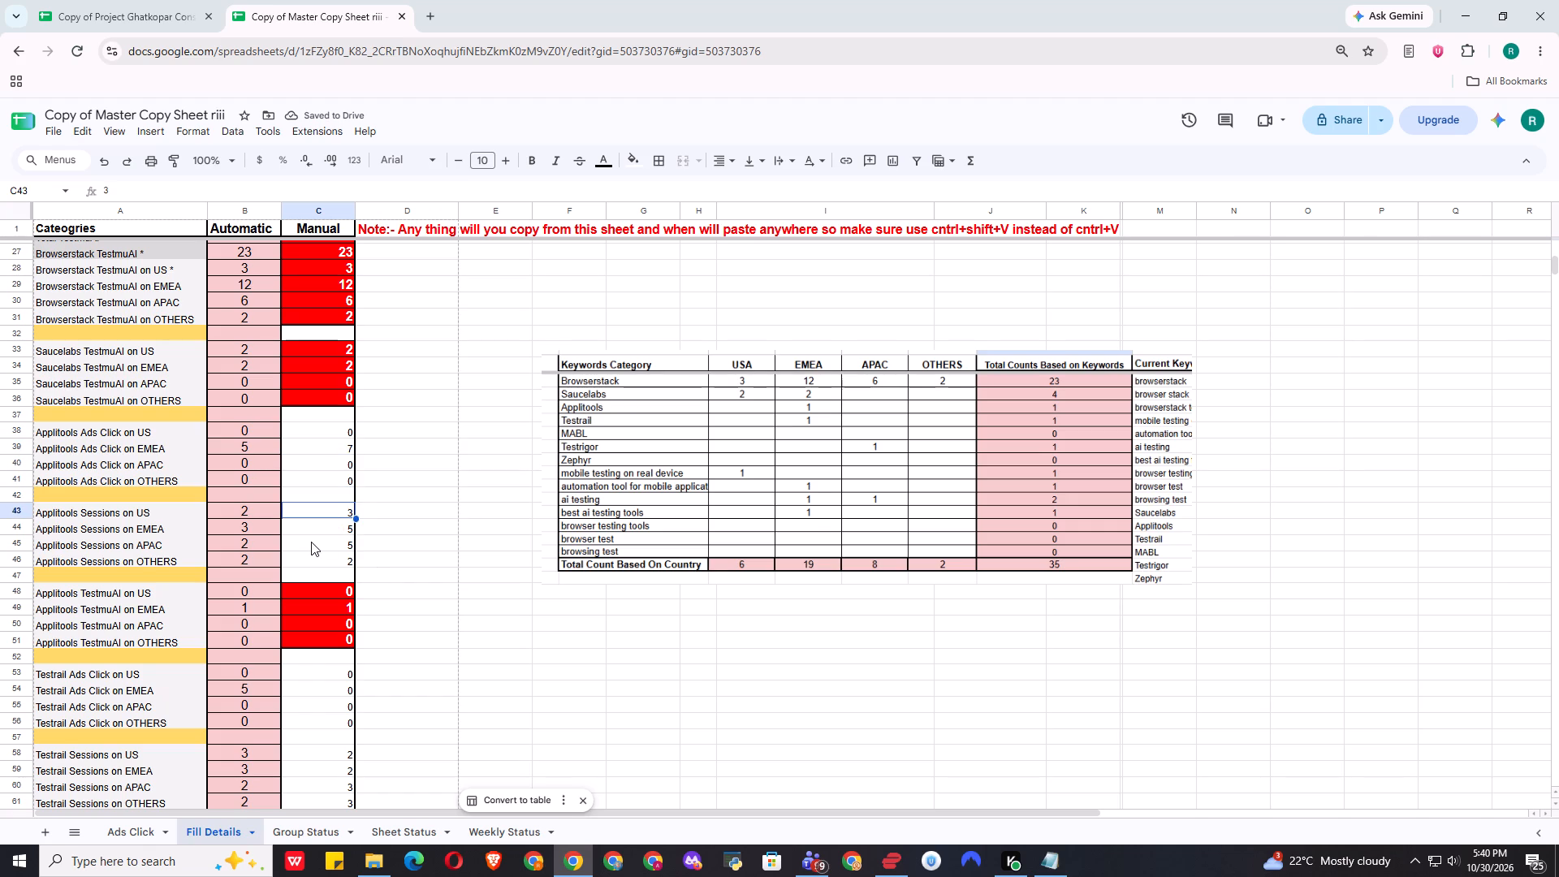
pyautogui.press('2')
pyautogui.click(329, 525)
pyautogui.press('3')
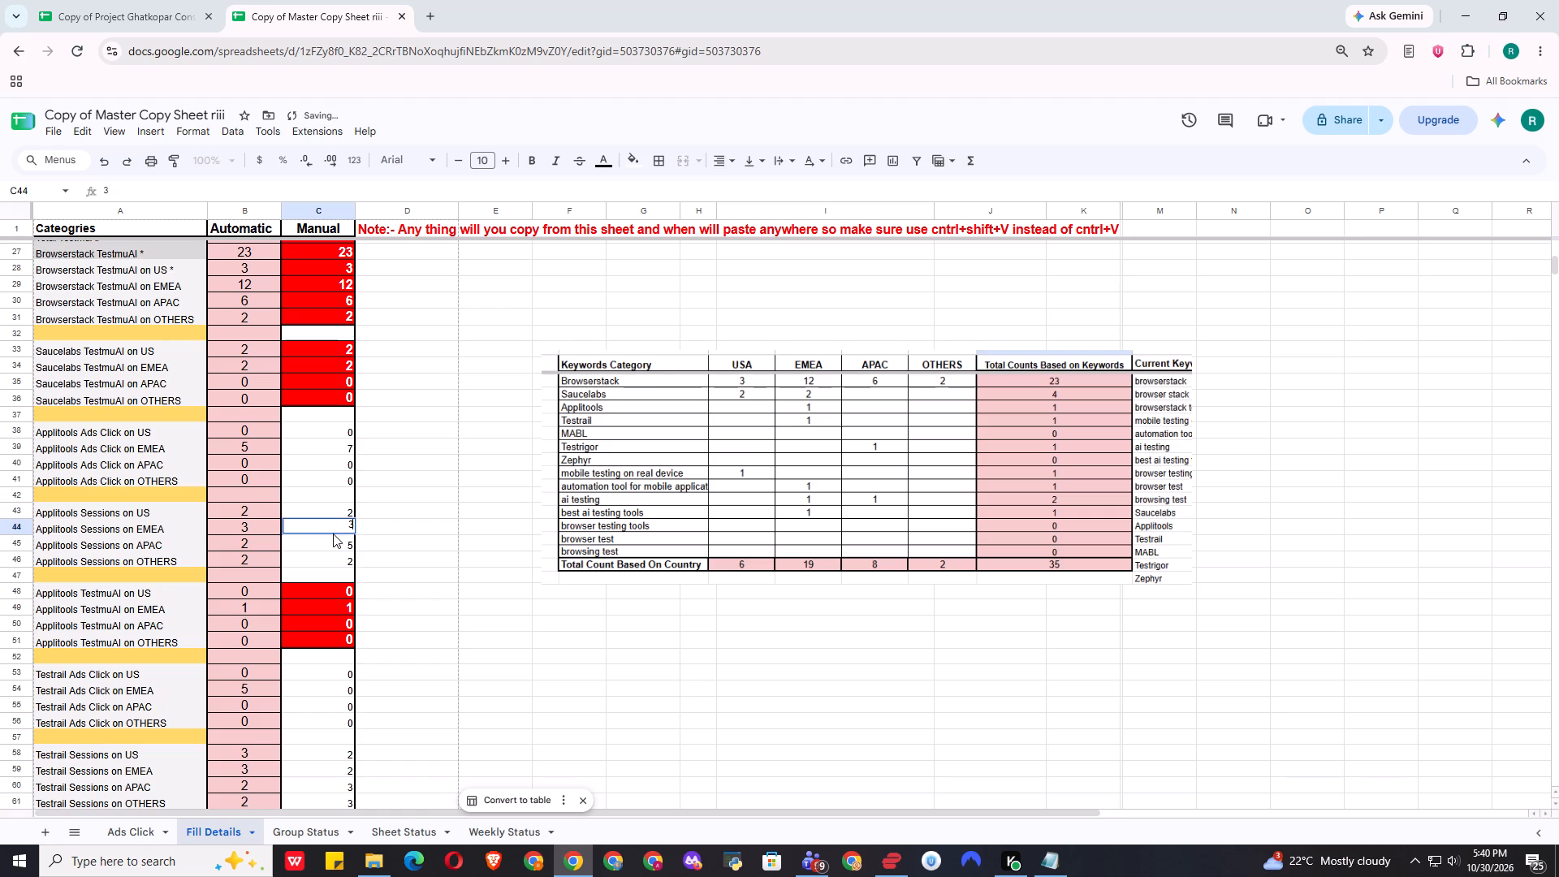
pyautogui.click(326, 540)
pyautogui.press('2')
pyautogui.click(330, 568)
pyautogui.press('2')
pyautogui.click(404, 566)
# Move the keyword counts table image down beside the Testrail rows.
pyautogui.scroll(-1, 402, 577)
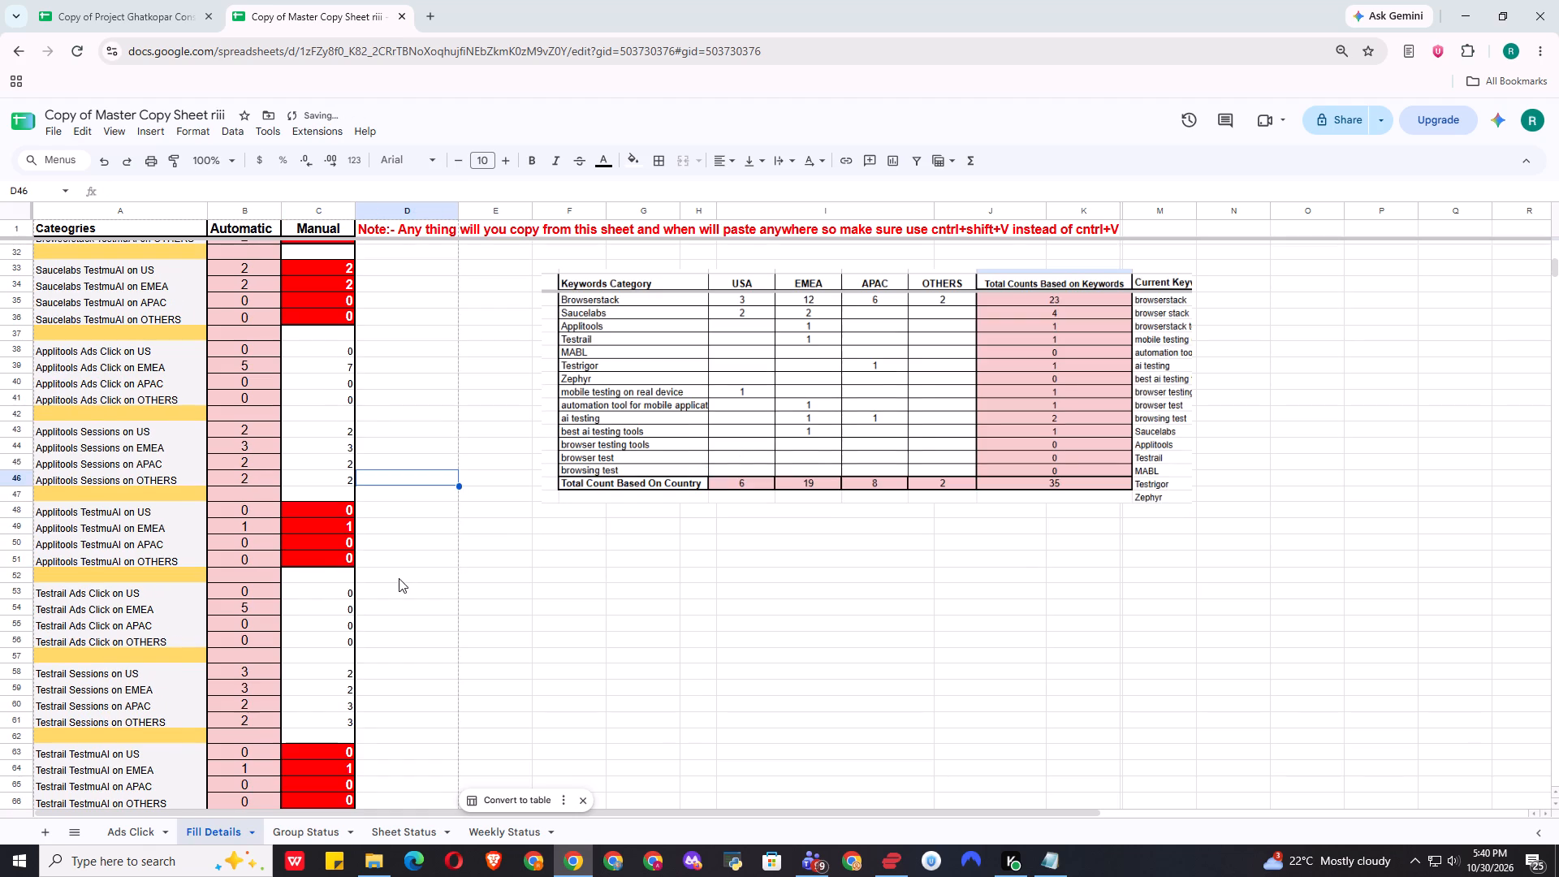
pyautogui.click(852, 336)
pyautogui.moveTo(864, 374); pyautogui.dragTo(860, 603)
pyautogui.scroll(-2, 849, 361)
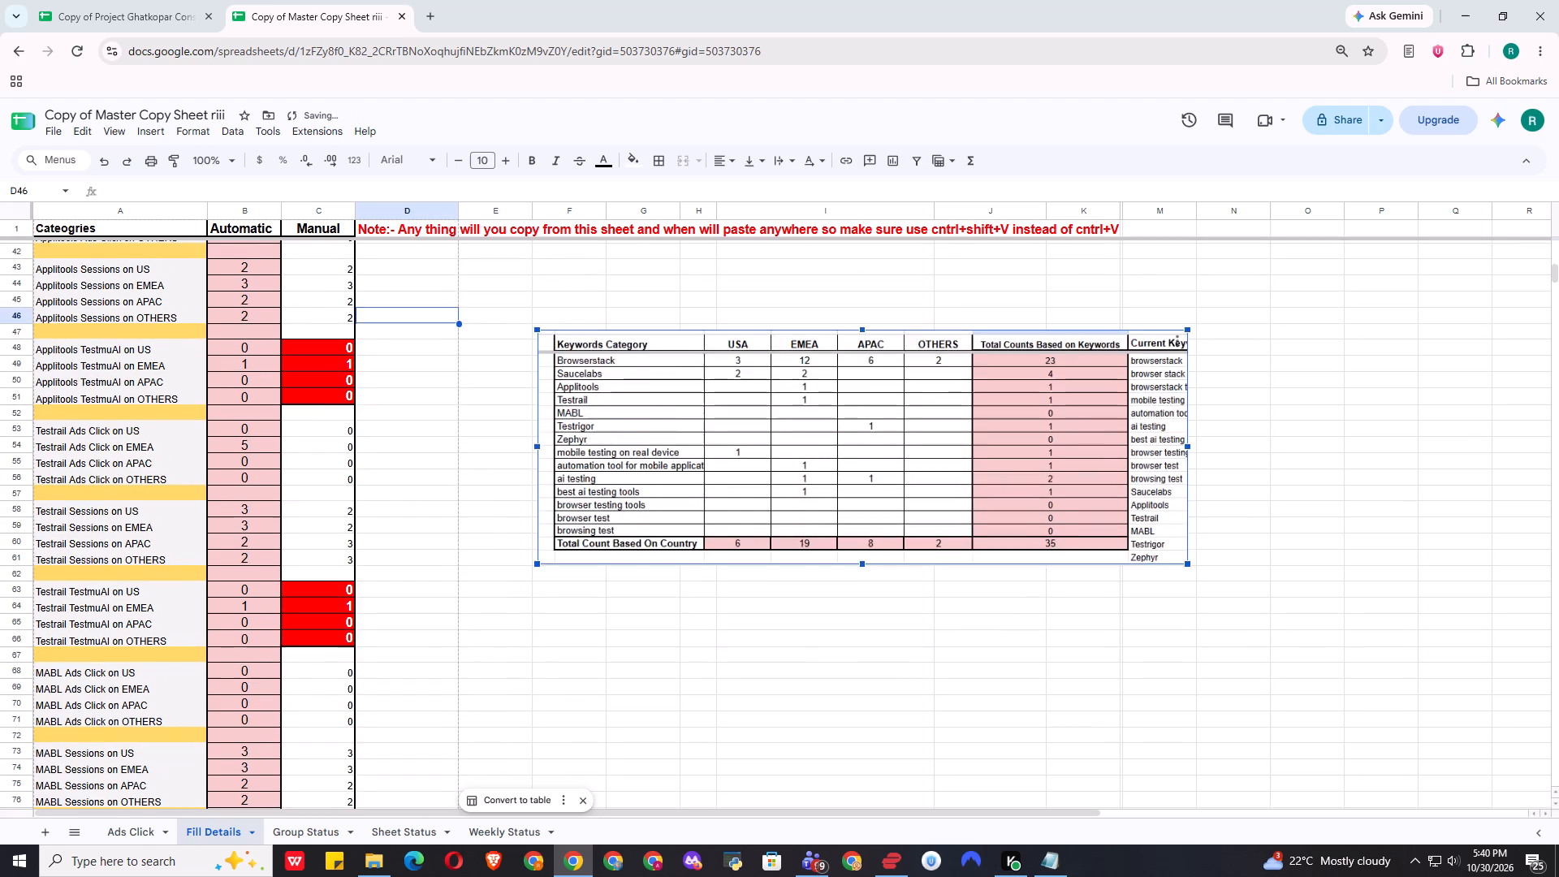
pyautogui.scroll(2, 473, 472)
# Set the manual Testrail Ads Click on EMEA to 6.
pyautogui.click(323, 443)
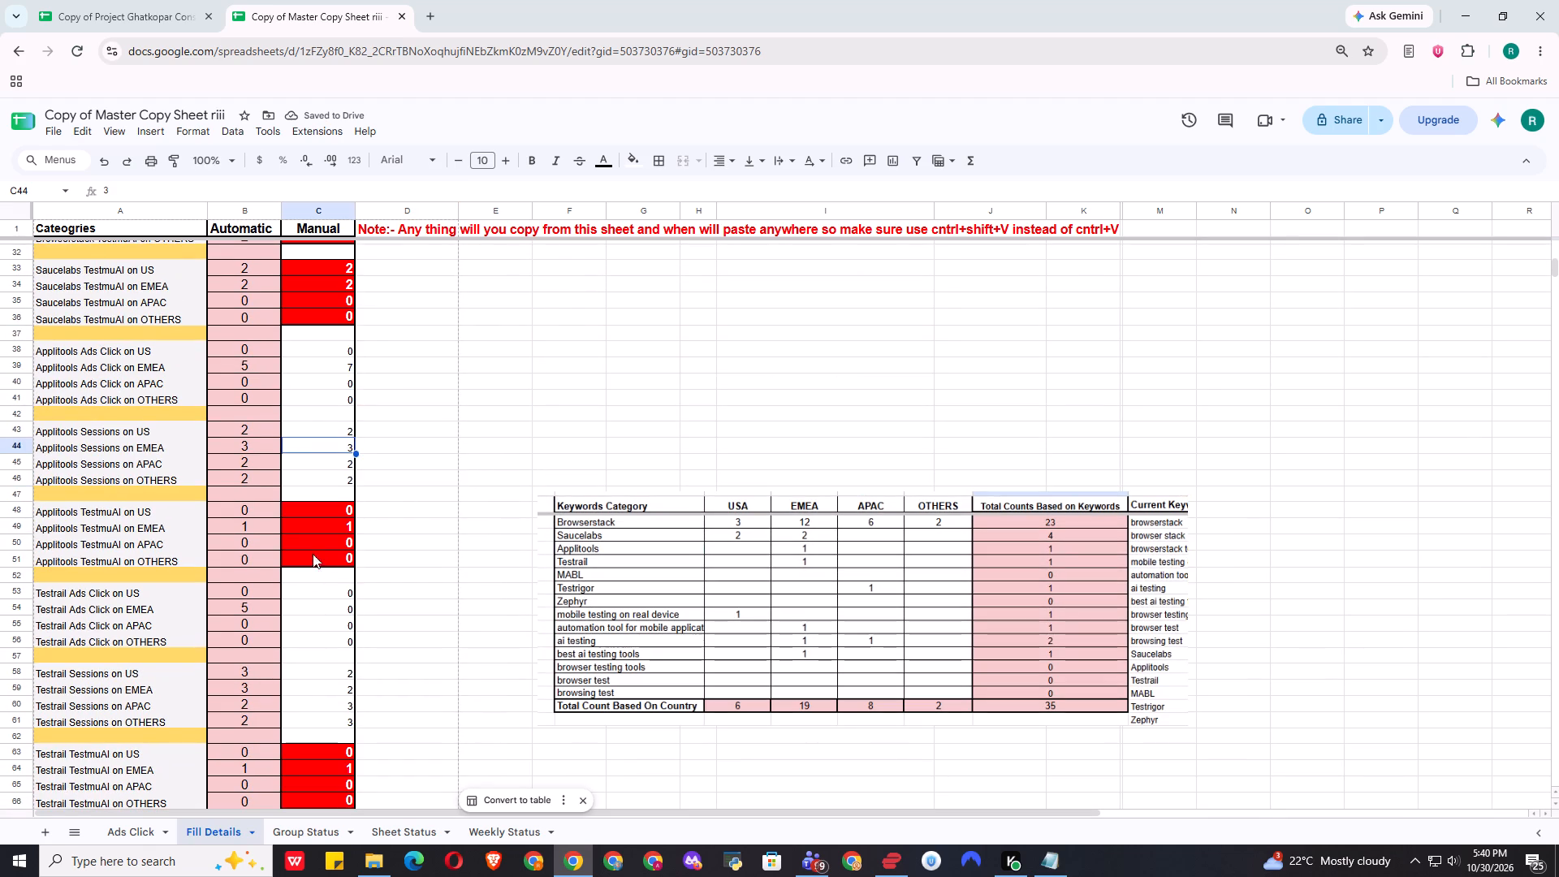
pyautogui.click(325, 608)
pyautogui.scroll(-1, 760, 389)
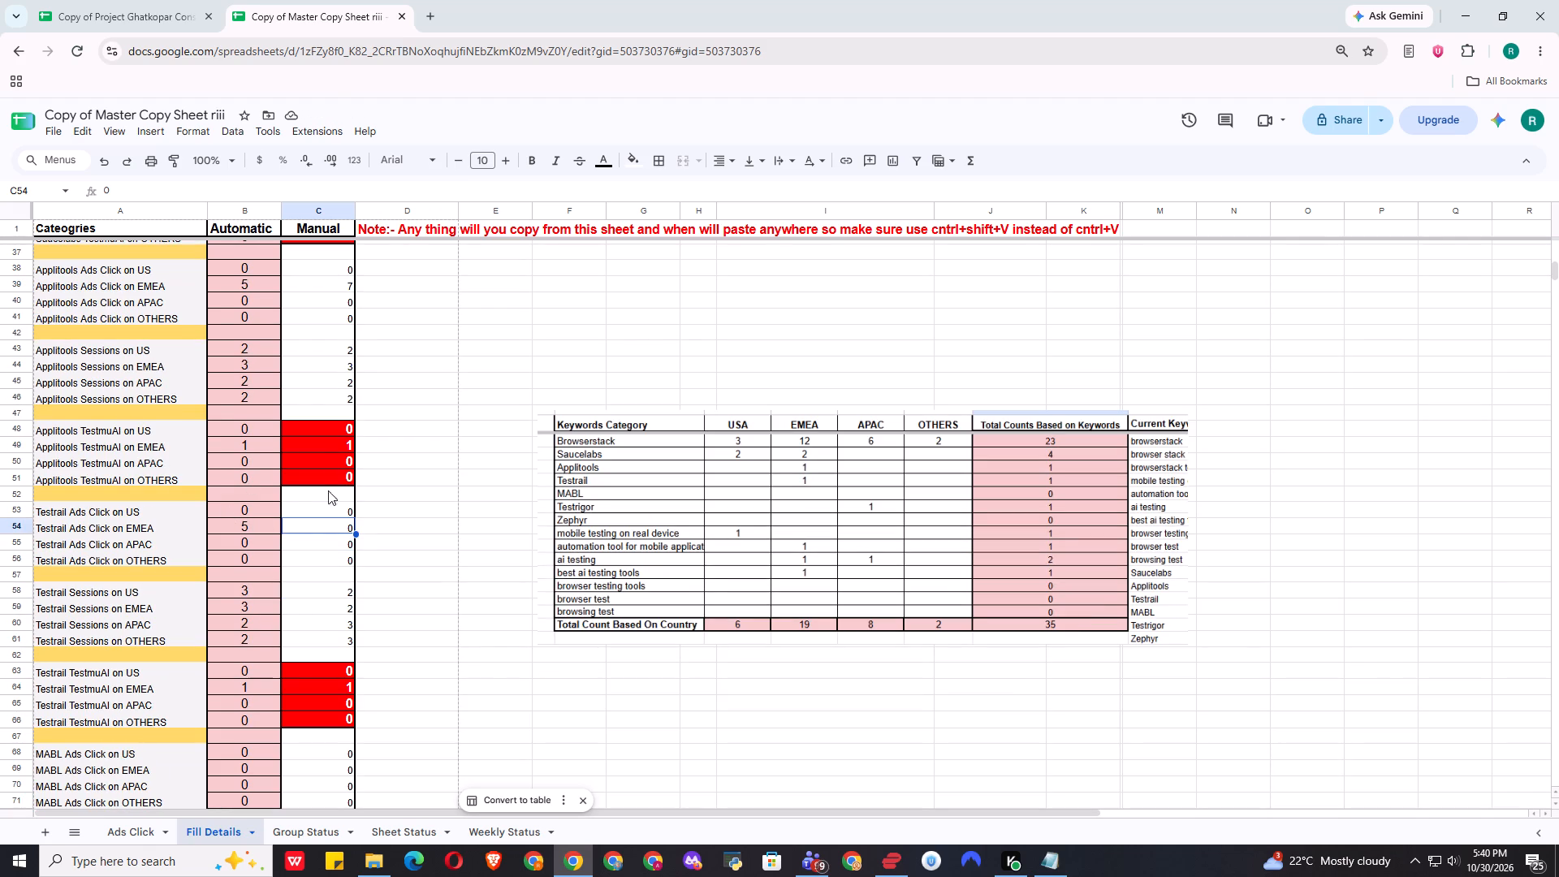
pyautogui.click(327, 579)
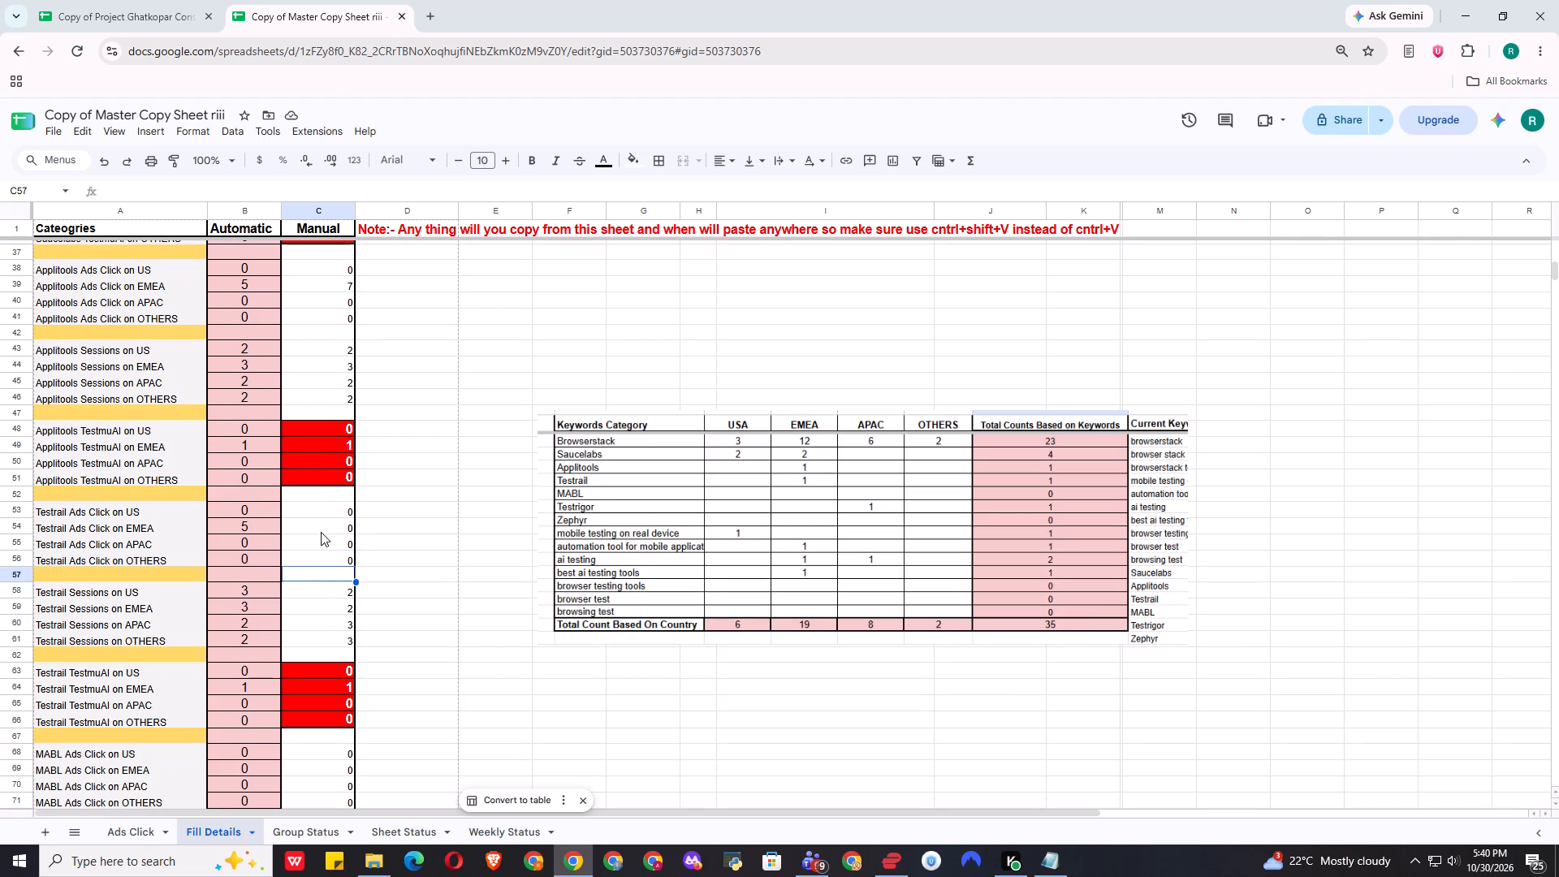
pyautogui.click(330, 538)
pyautogui.click(326, 525)
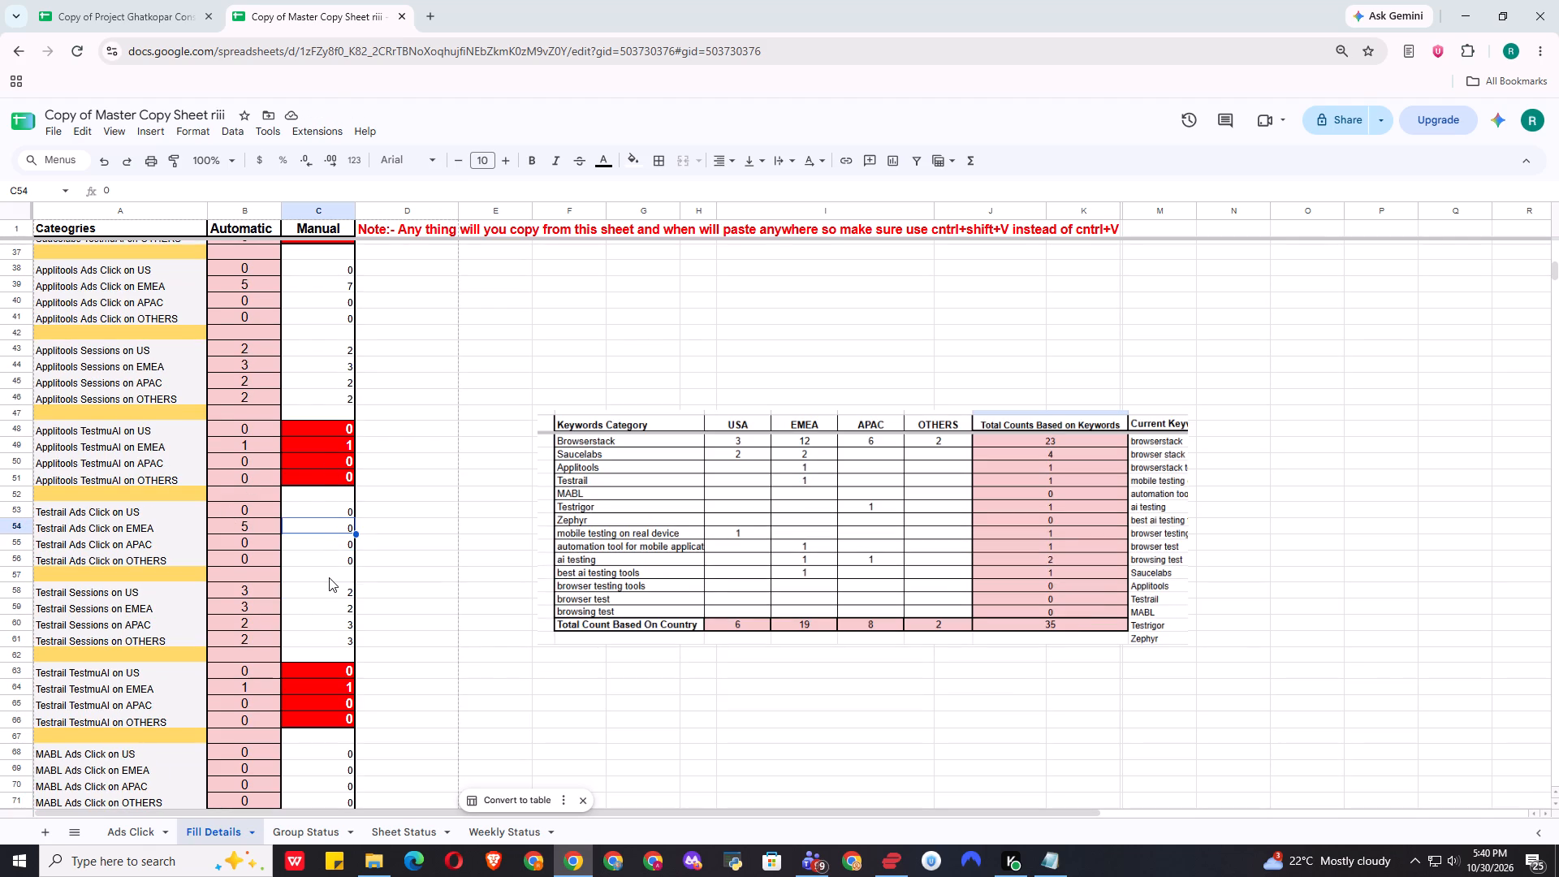
pyautogui.press('6')
pyautogui.click(327, 551)
# Set the manual Testrail Sessions values to 3 for US and 2 for APAC.
pyautogui.scroll(-1, 329, 564)
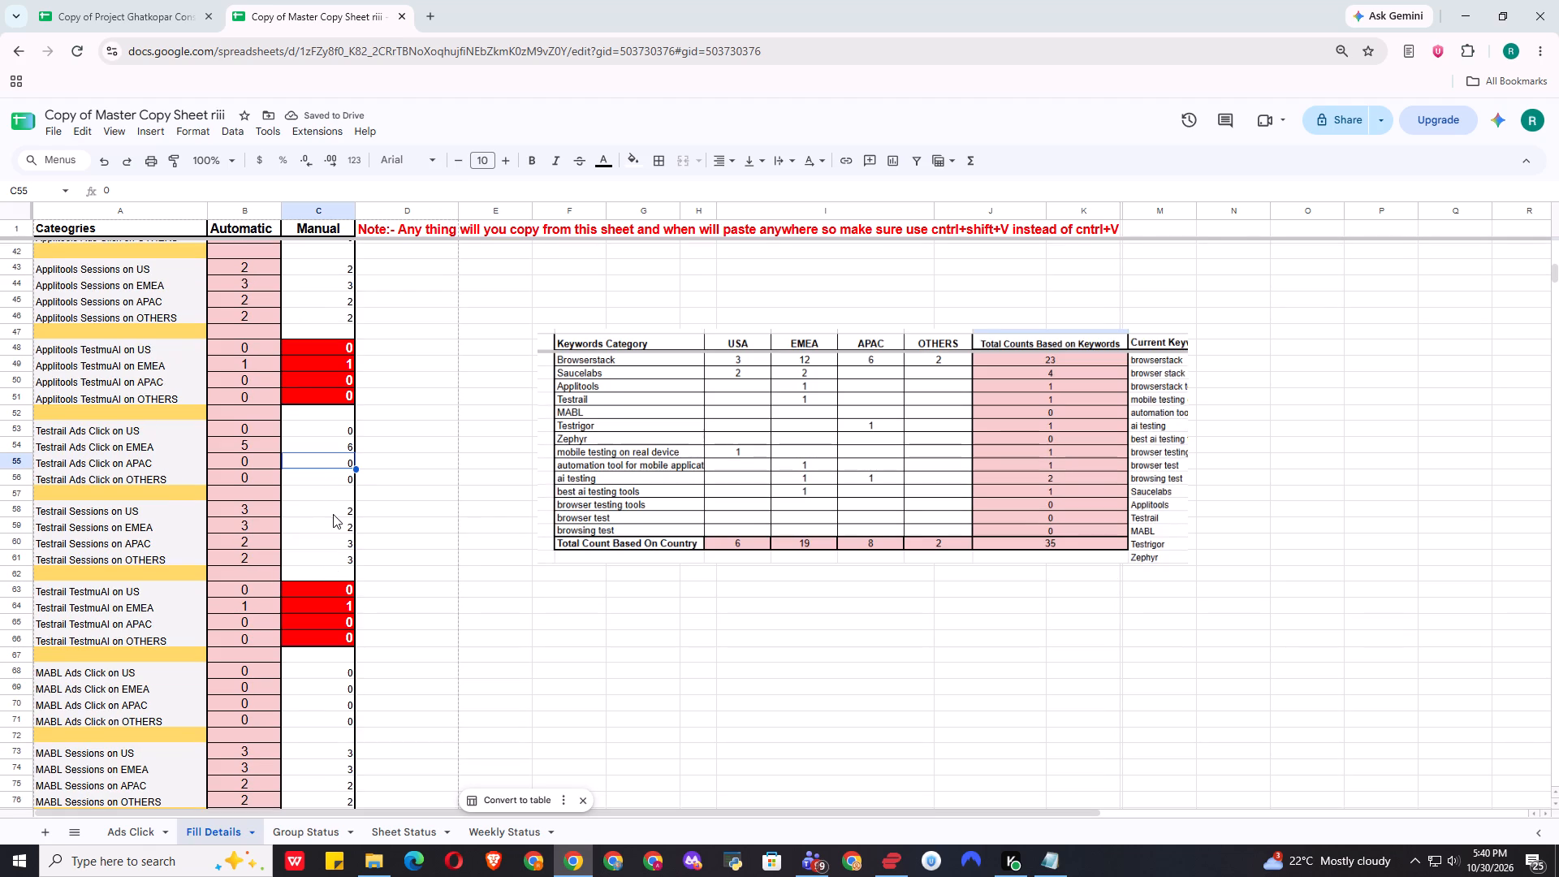
pyautogui.click(325, 508)
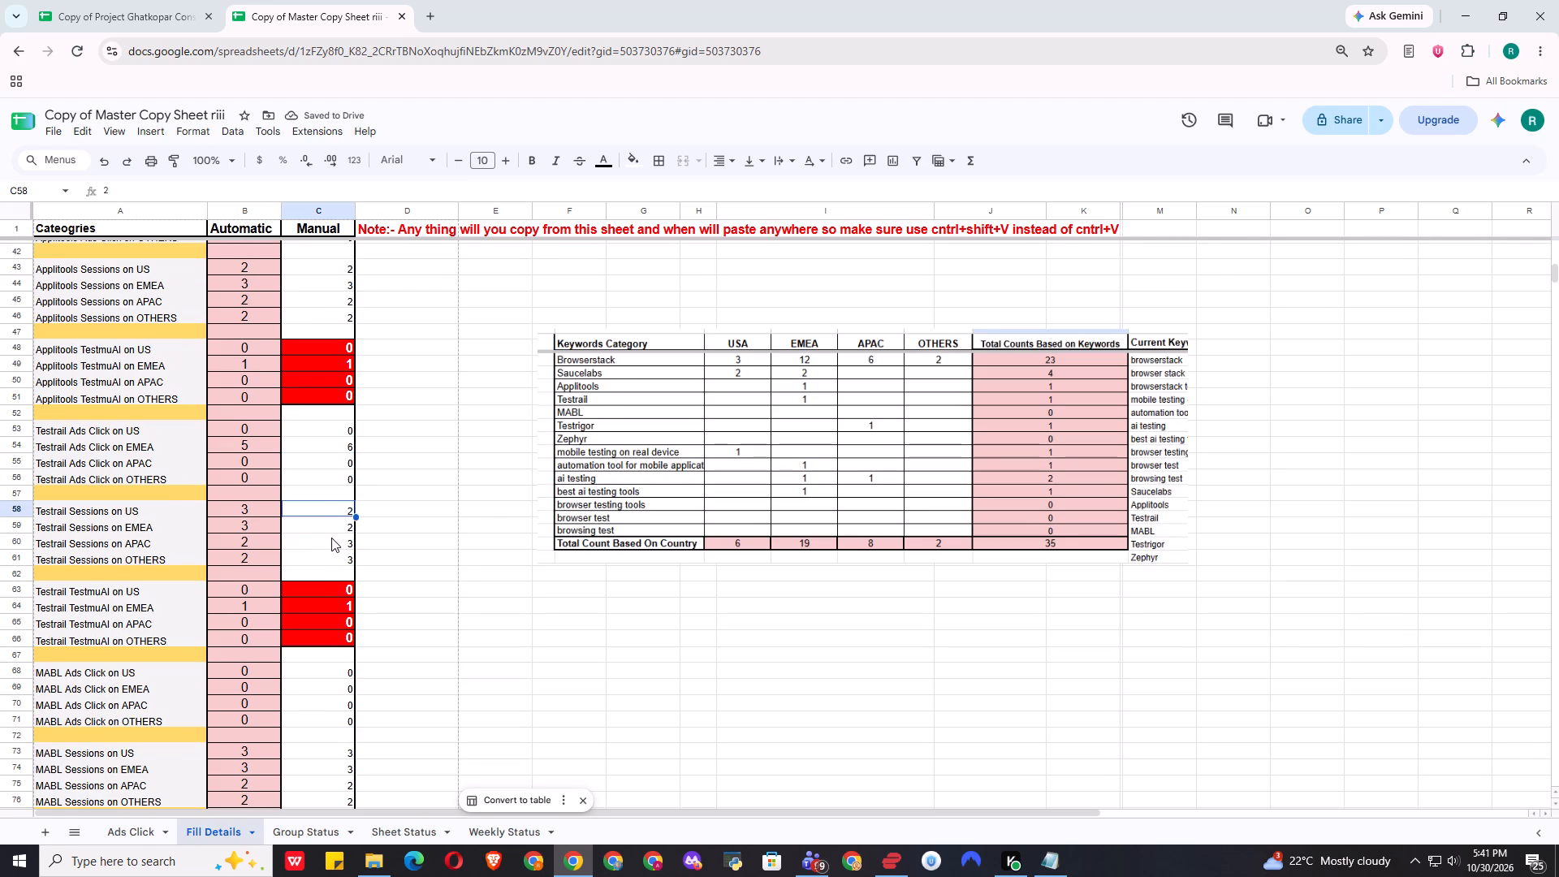
pyautogui.press('3')
pyautogui.click(330, 540)
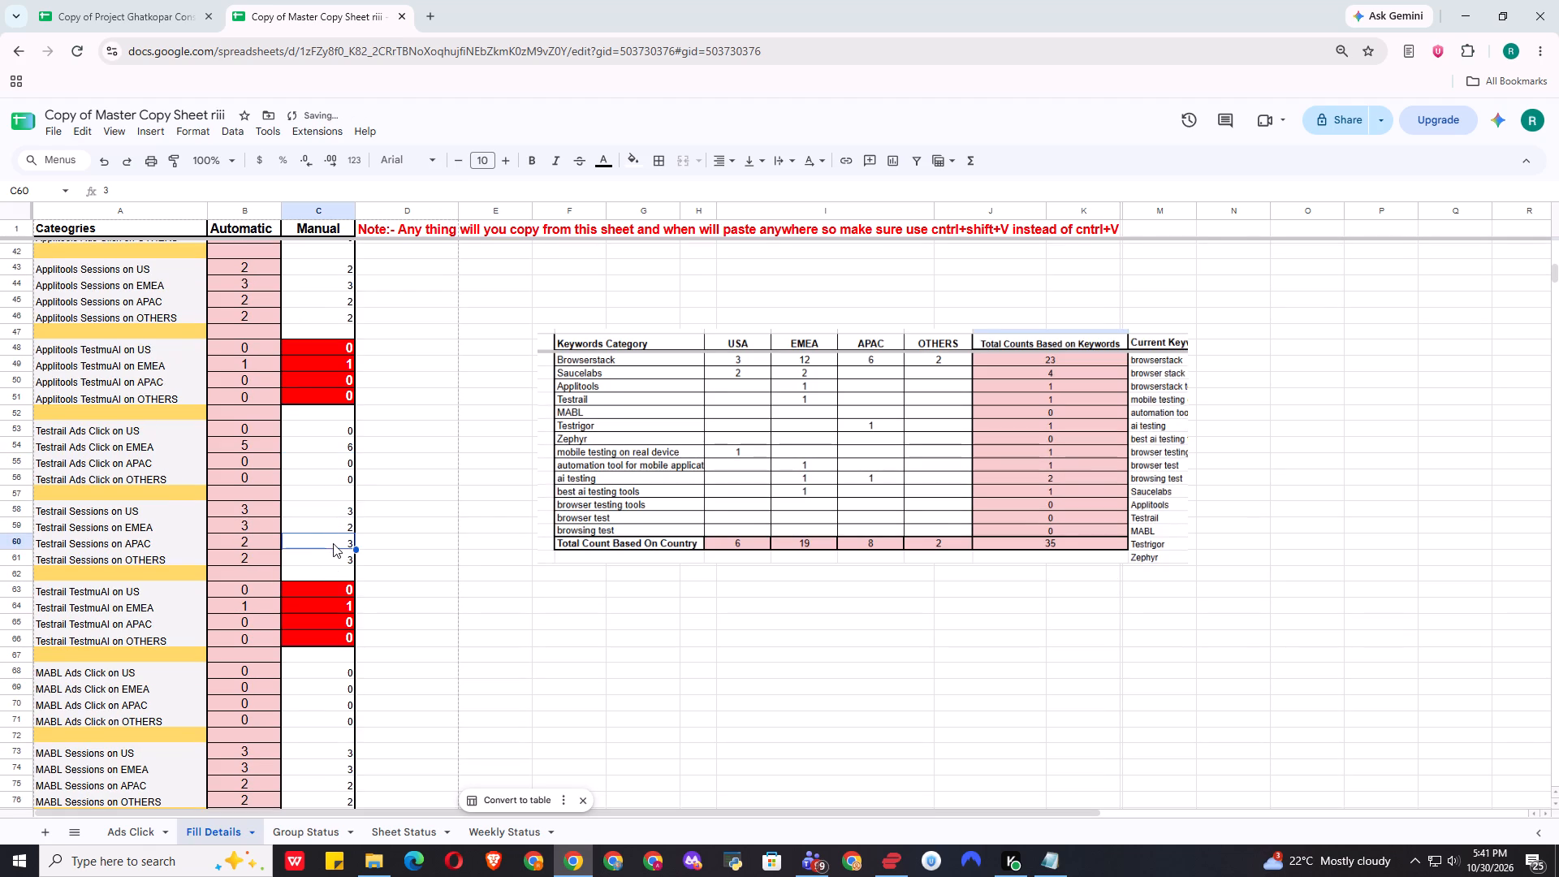
pyautogui.press('2')
pyautogui.click(331, 555)
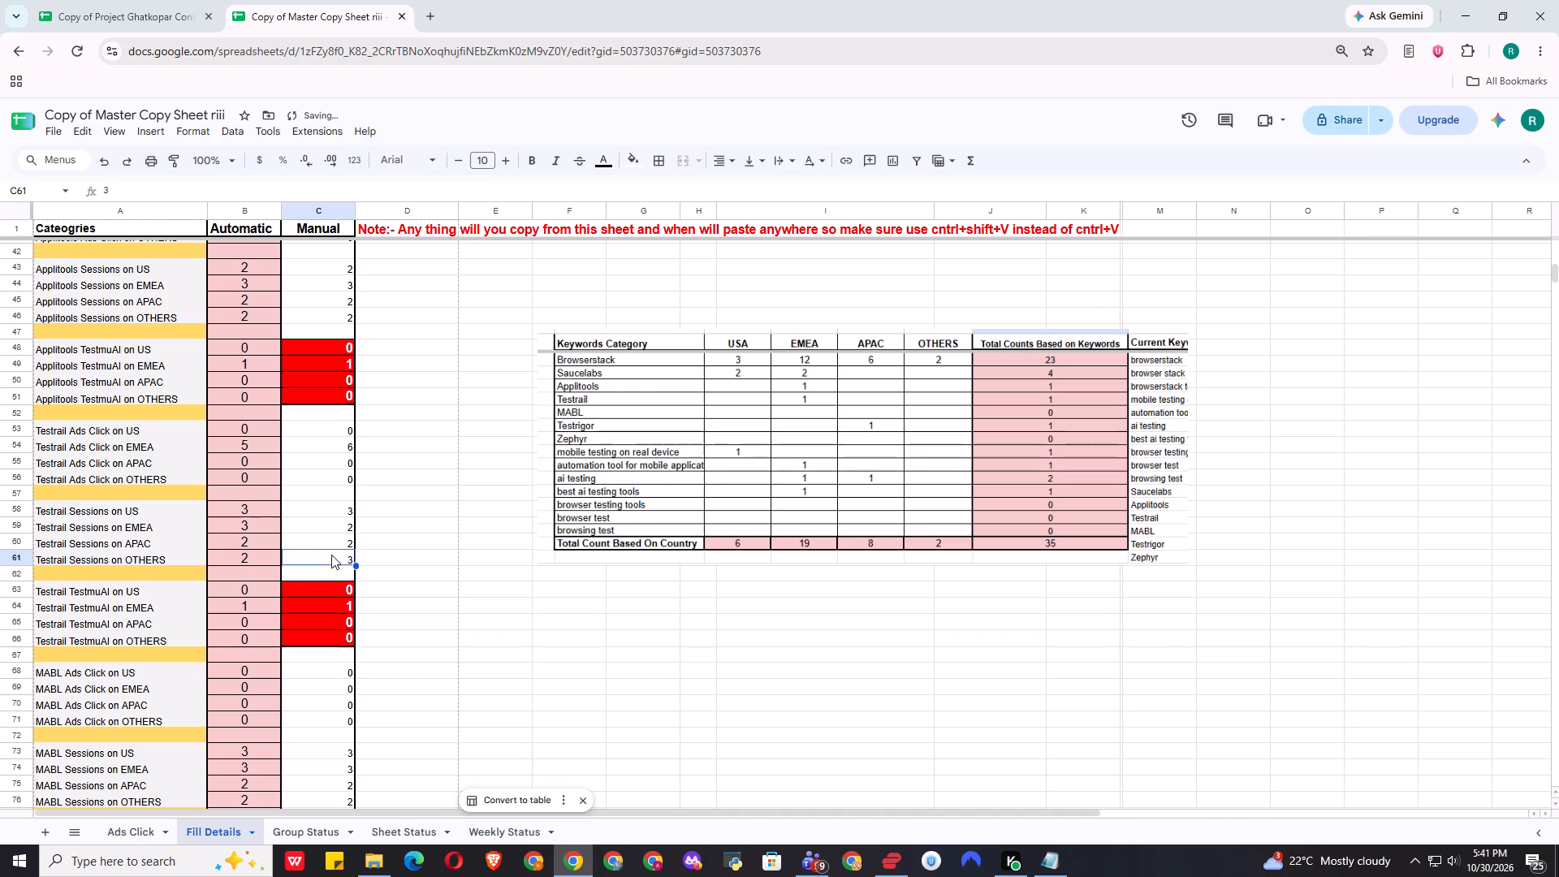
# Move the keyword counts table image down past the MABL rows, beside the Testrigor rows.
pyautogui.click(827, 407)
pyautogui.moveTo(844, 423); pyautogui.dragTo(843, 647)
pyautogui.scroll(-3, 375, 491)
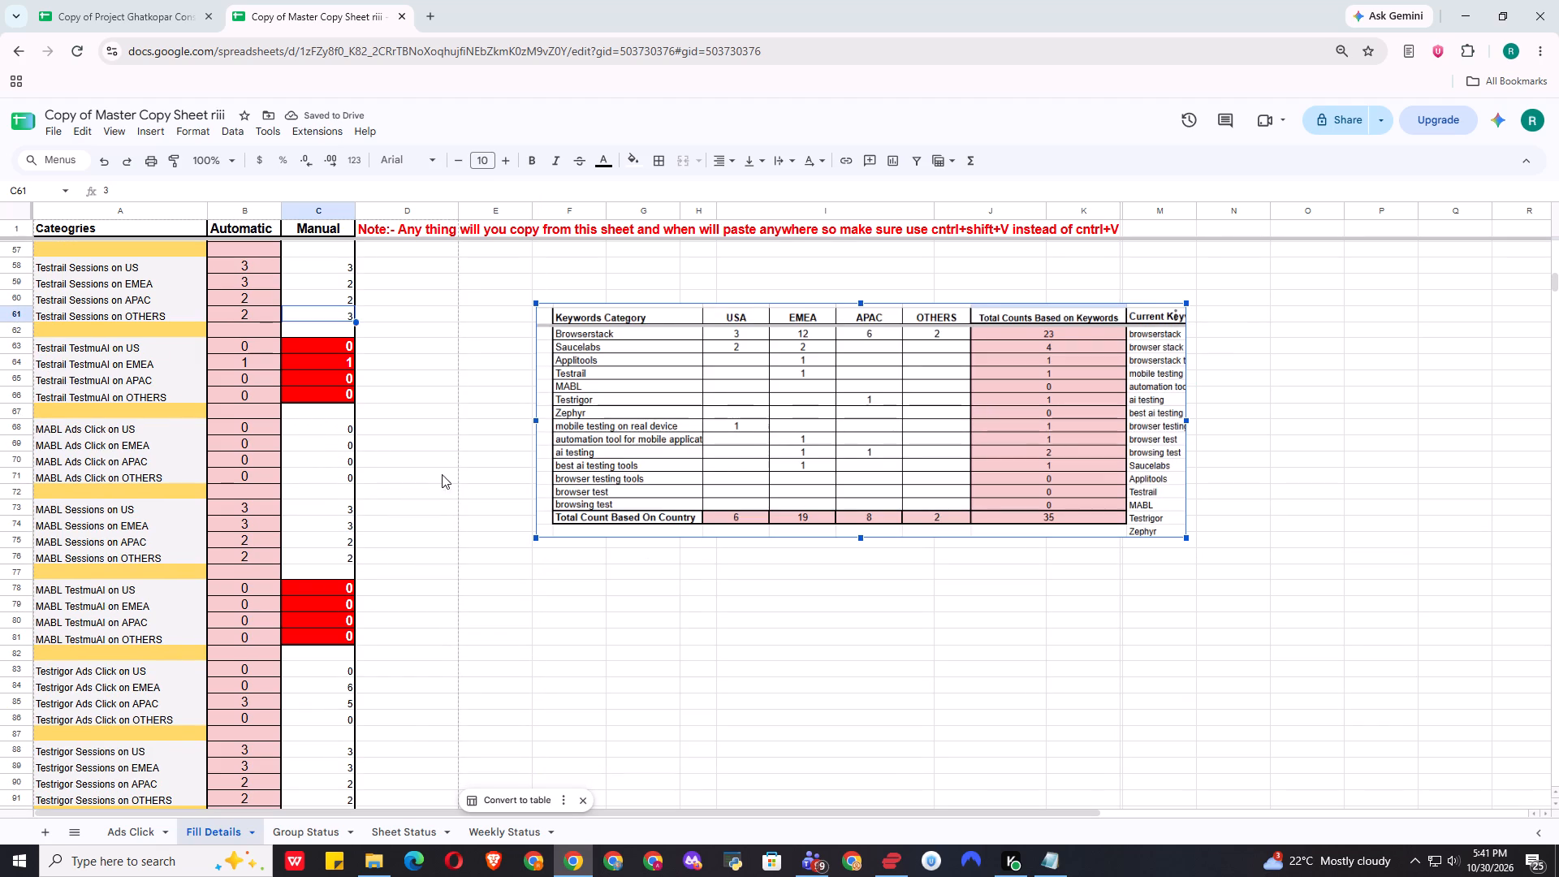
pyautogui.click(824, 455)
pyautogui.moveTo(825, 456); pyautogui.dragTo(877, 772)
pyautogui.scroll(-3, 641, 543)
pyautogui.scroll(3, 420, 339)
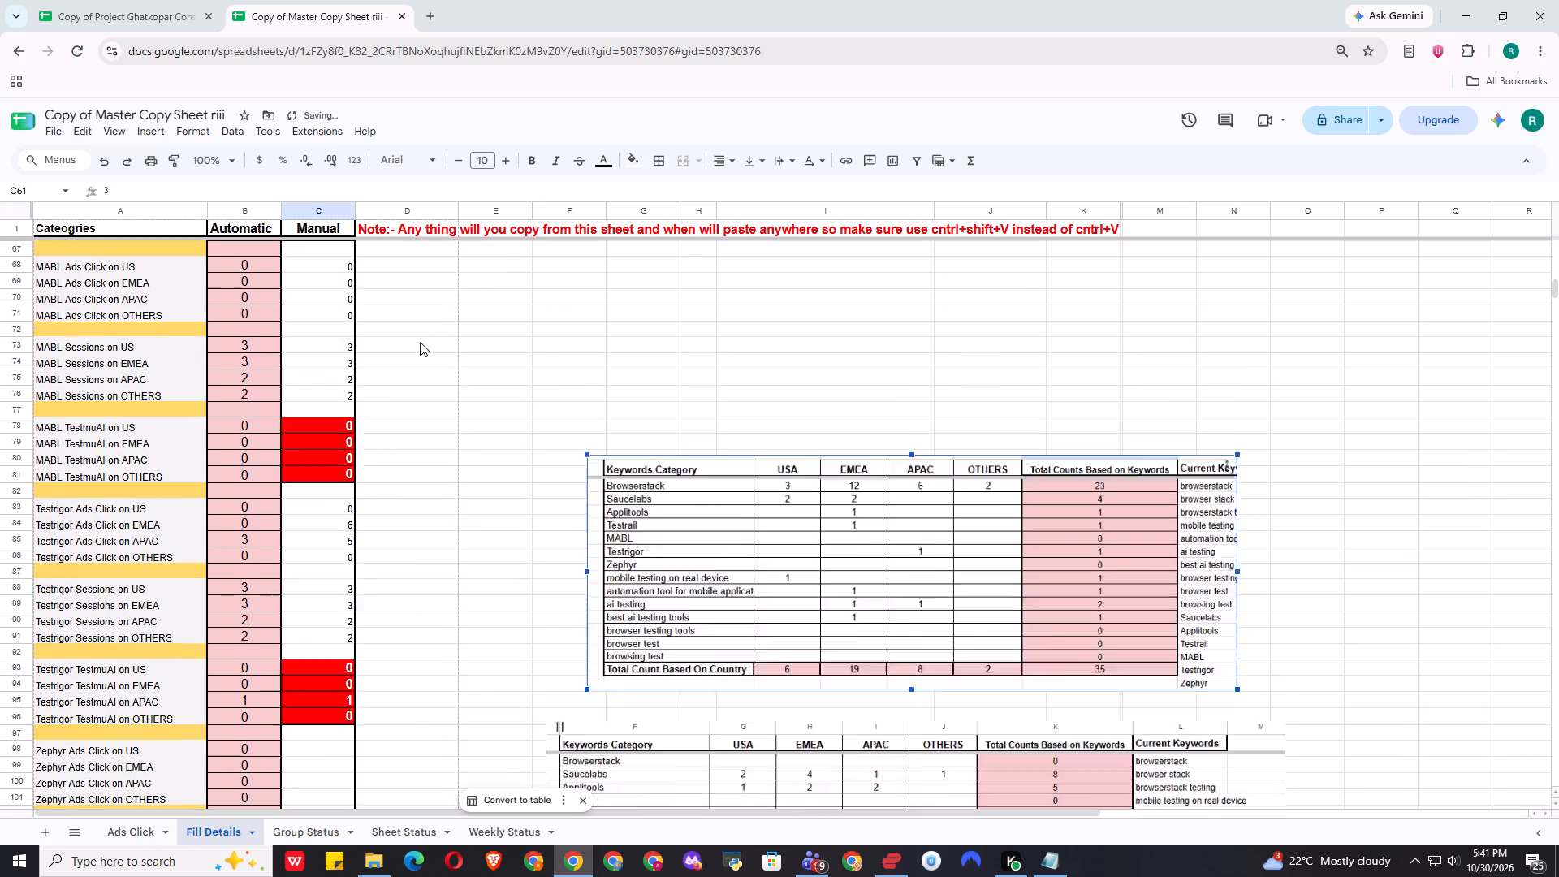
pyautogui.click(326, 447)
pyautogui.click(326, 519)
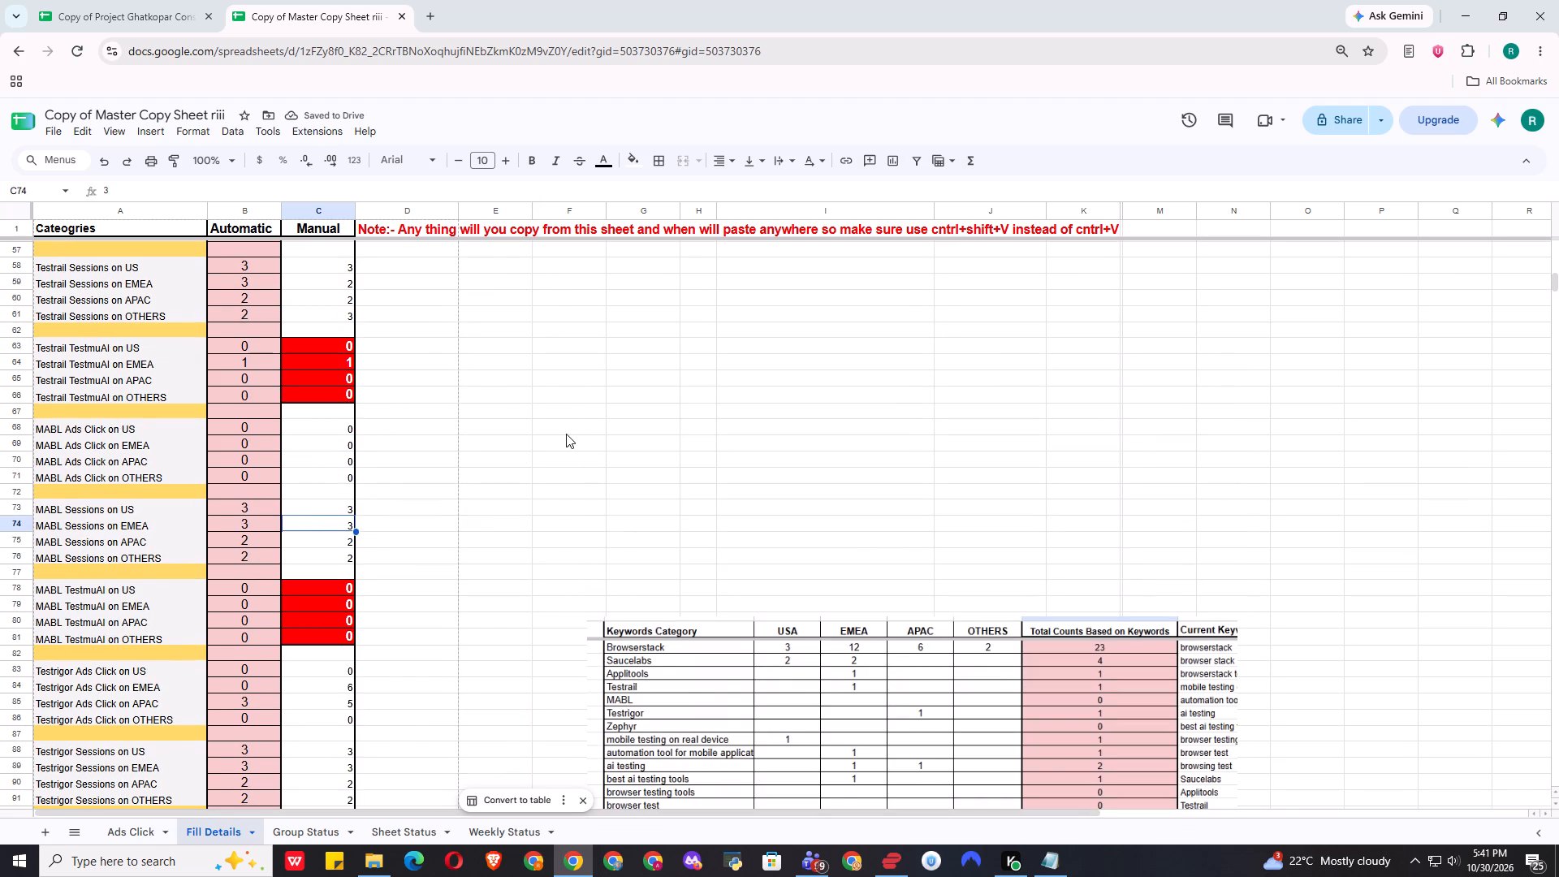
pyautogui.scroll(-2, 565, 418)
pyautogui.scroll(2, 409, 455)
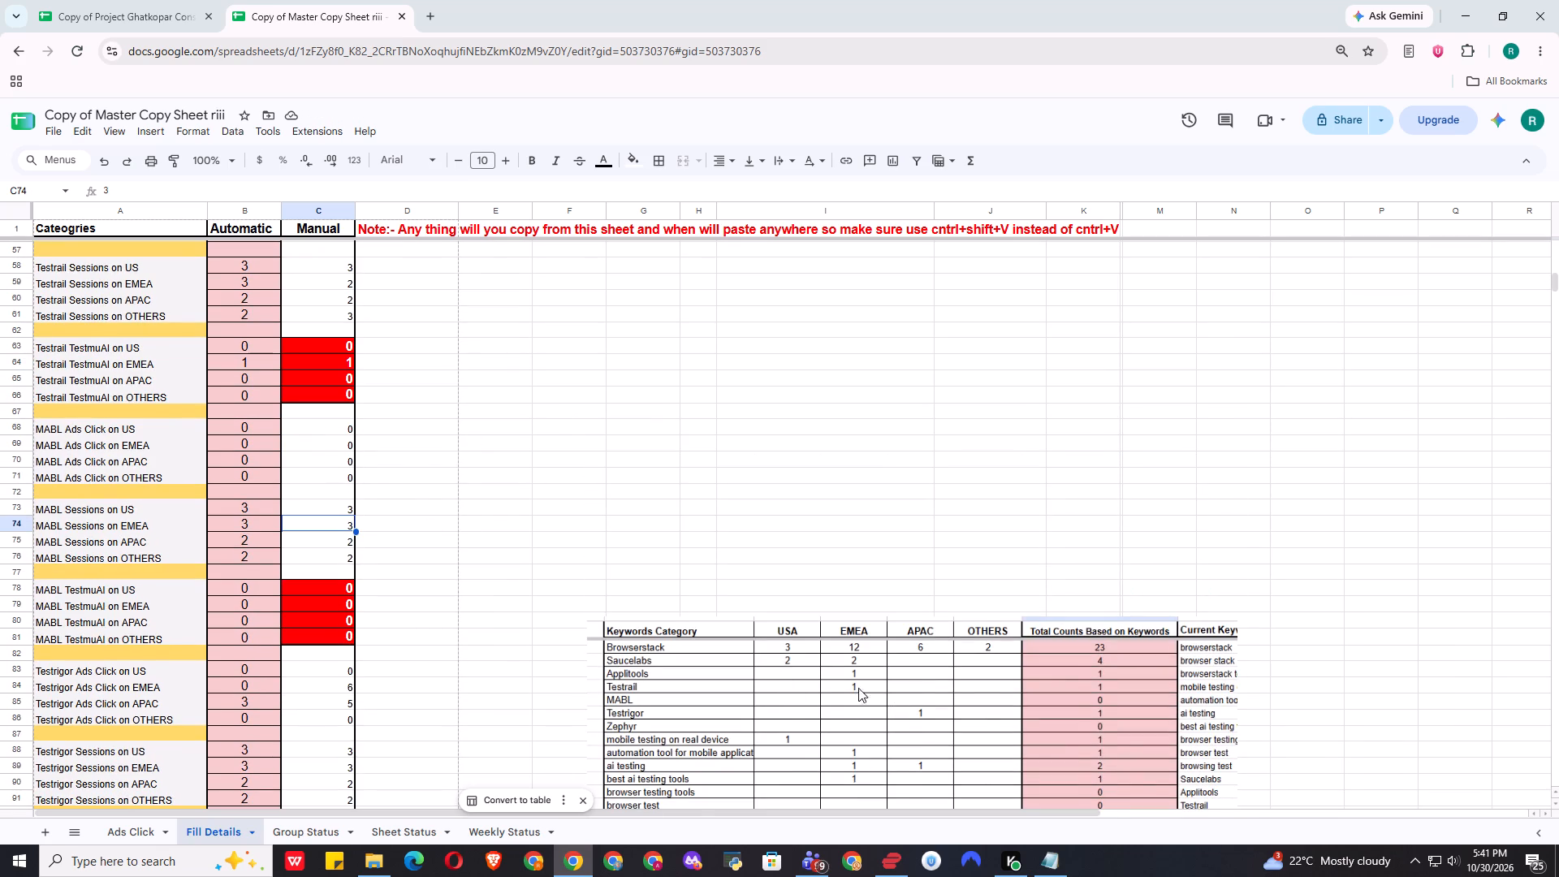
# Set the manual MABL Sessions values to 4 for EMEA and 1 for OTHERS, and compare the Manual and Automatic sums.
pyautogui.click(328, 516)
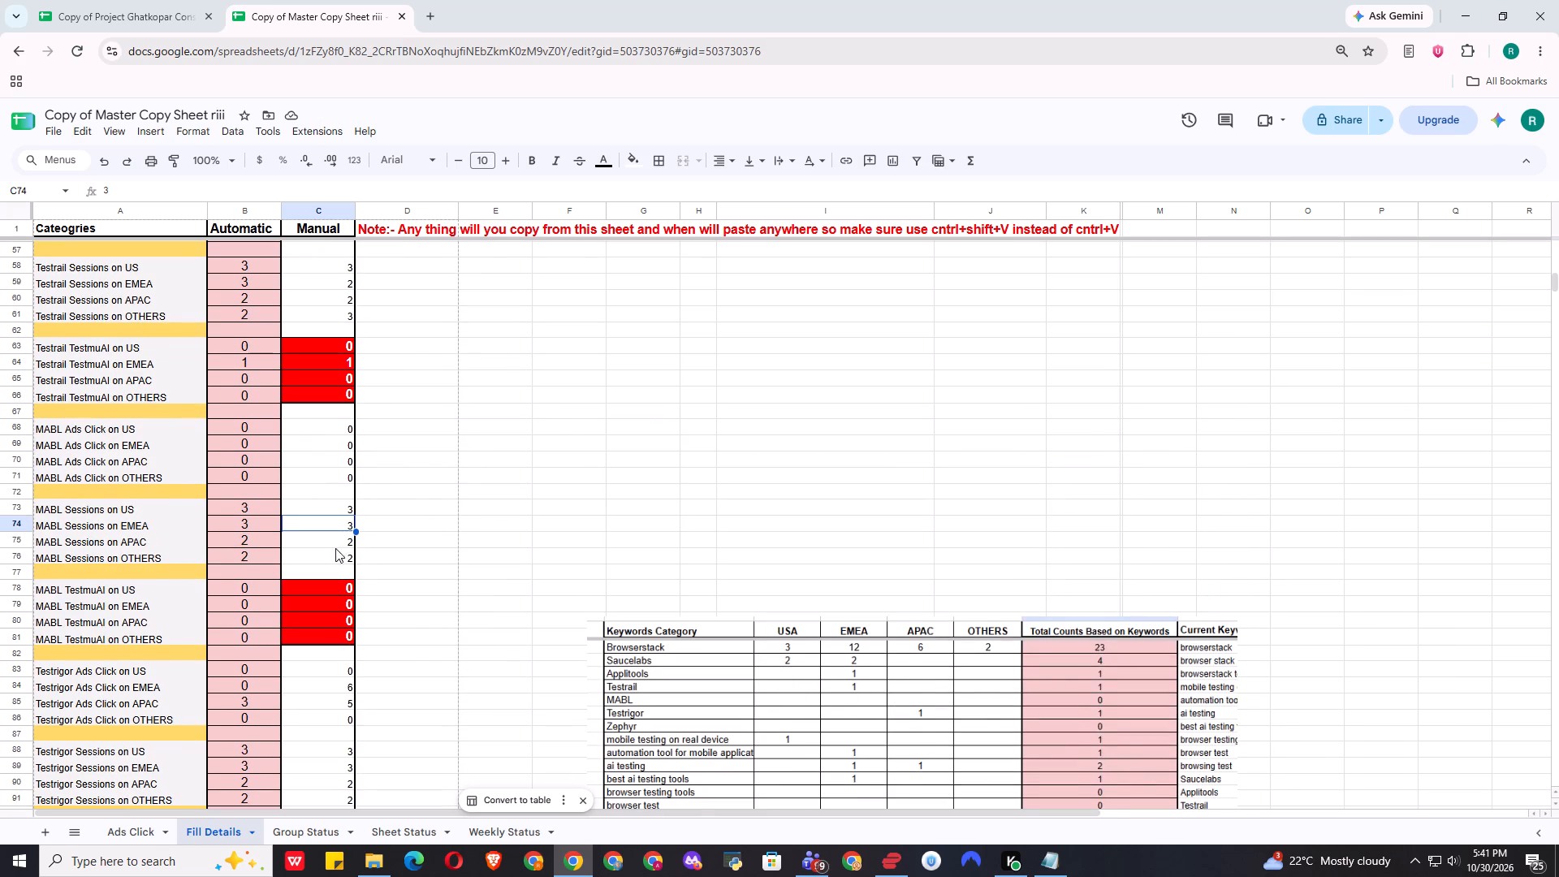
pyautogui.click(335, 548)
pyautogui.click(337, 560)
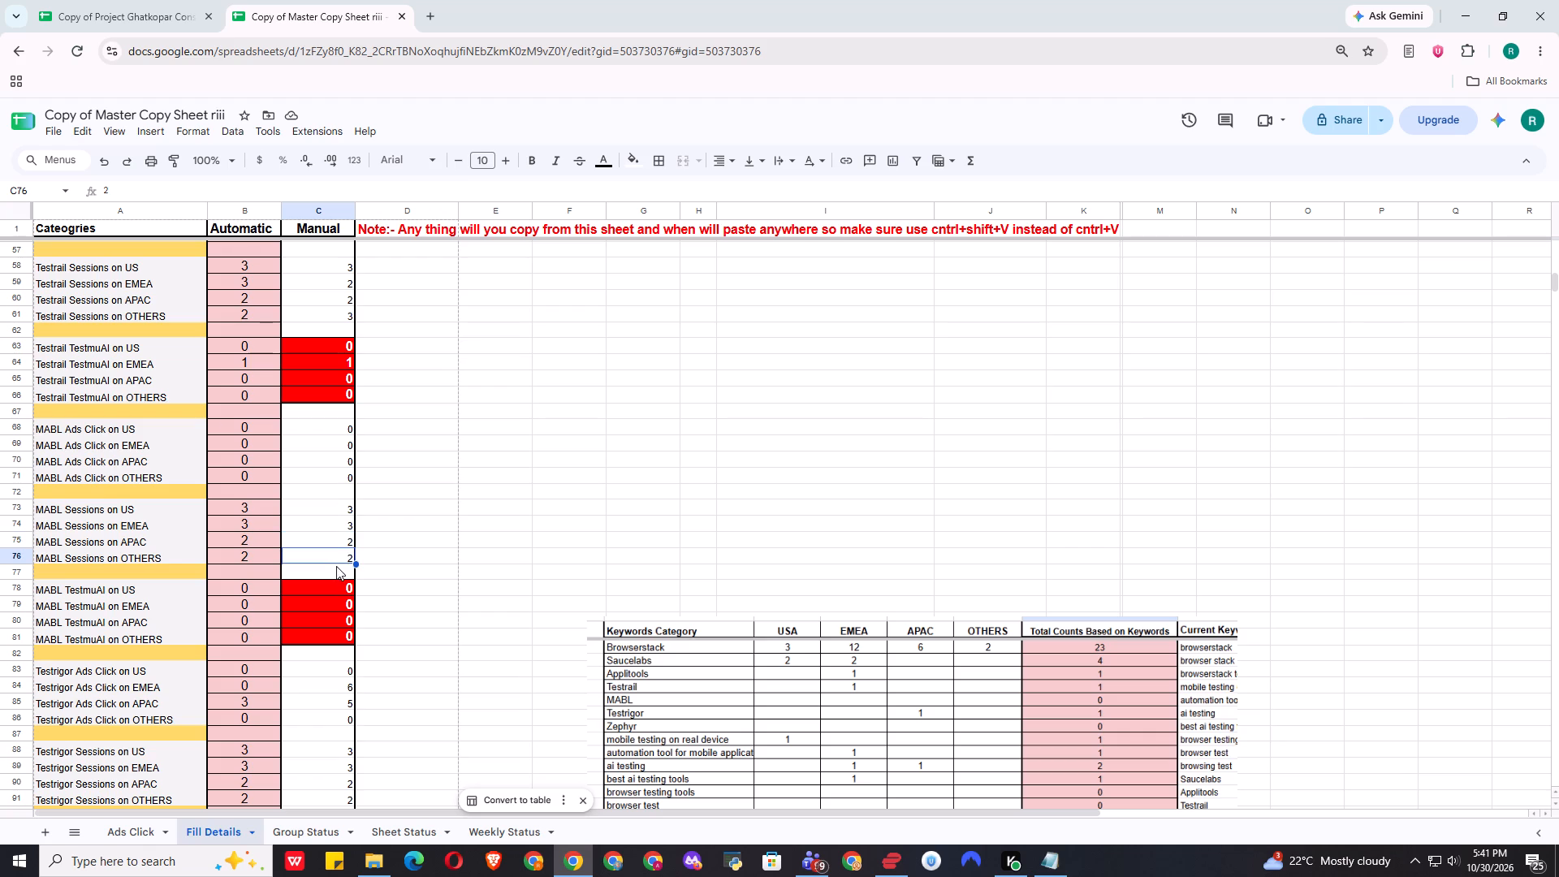
pyautogui.press('1')
pyautogui.click(332, 528)
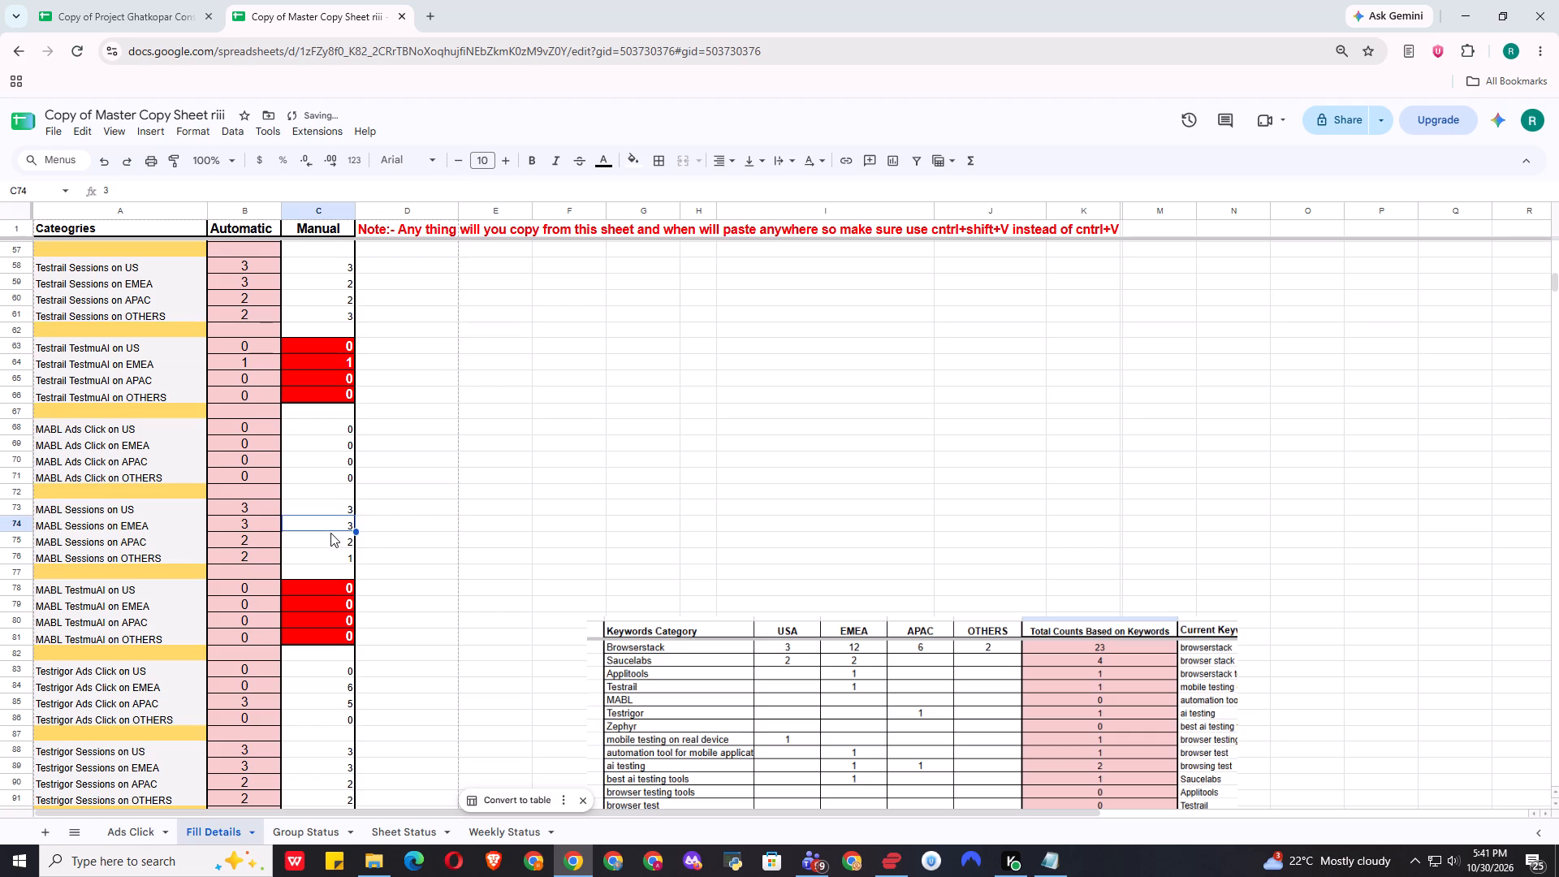
pyautogui.press('4')
pyautogui.click(325, 551)
pyautogui.scroll(-2, 662, 363)
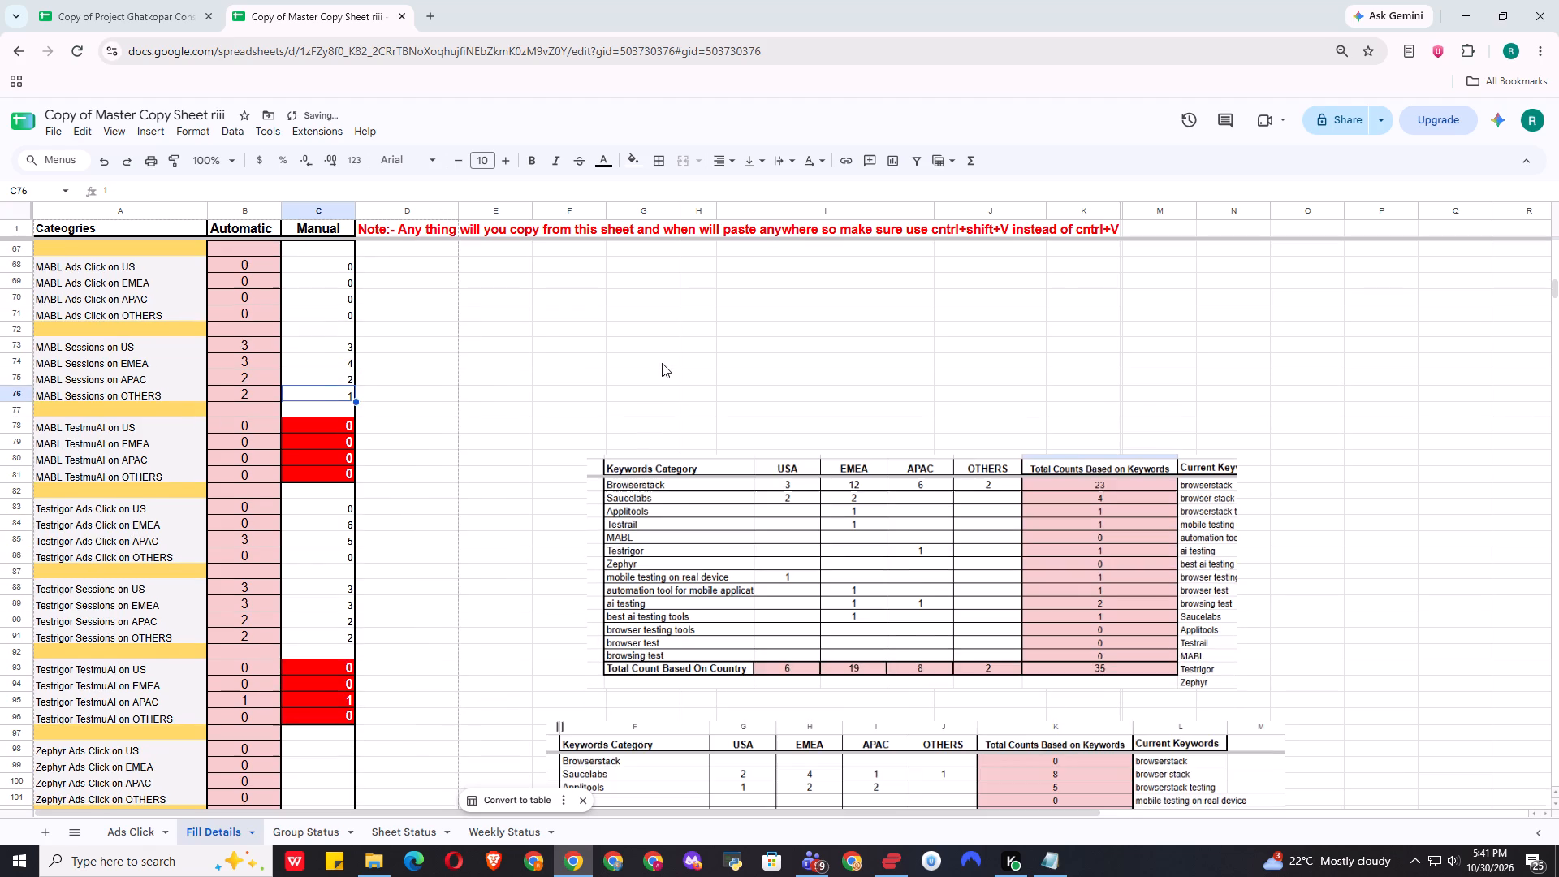
pyautogui.scroll(-1, 452, 400)
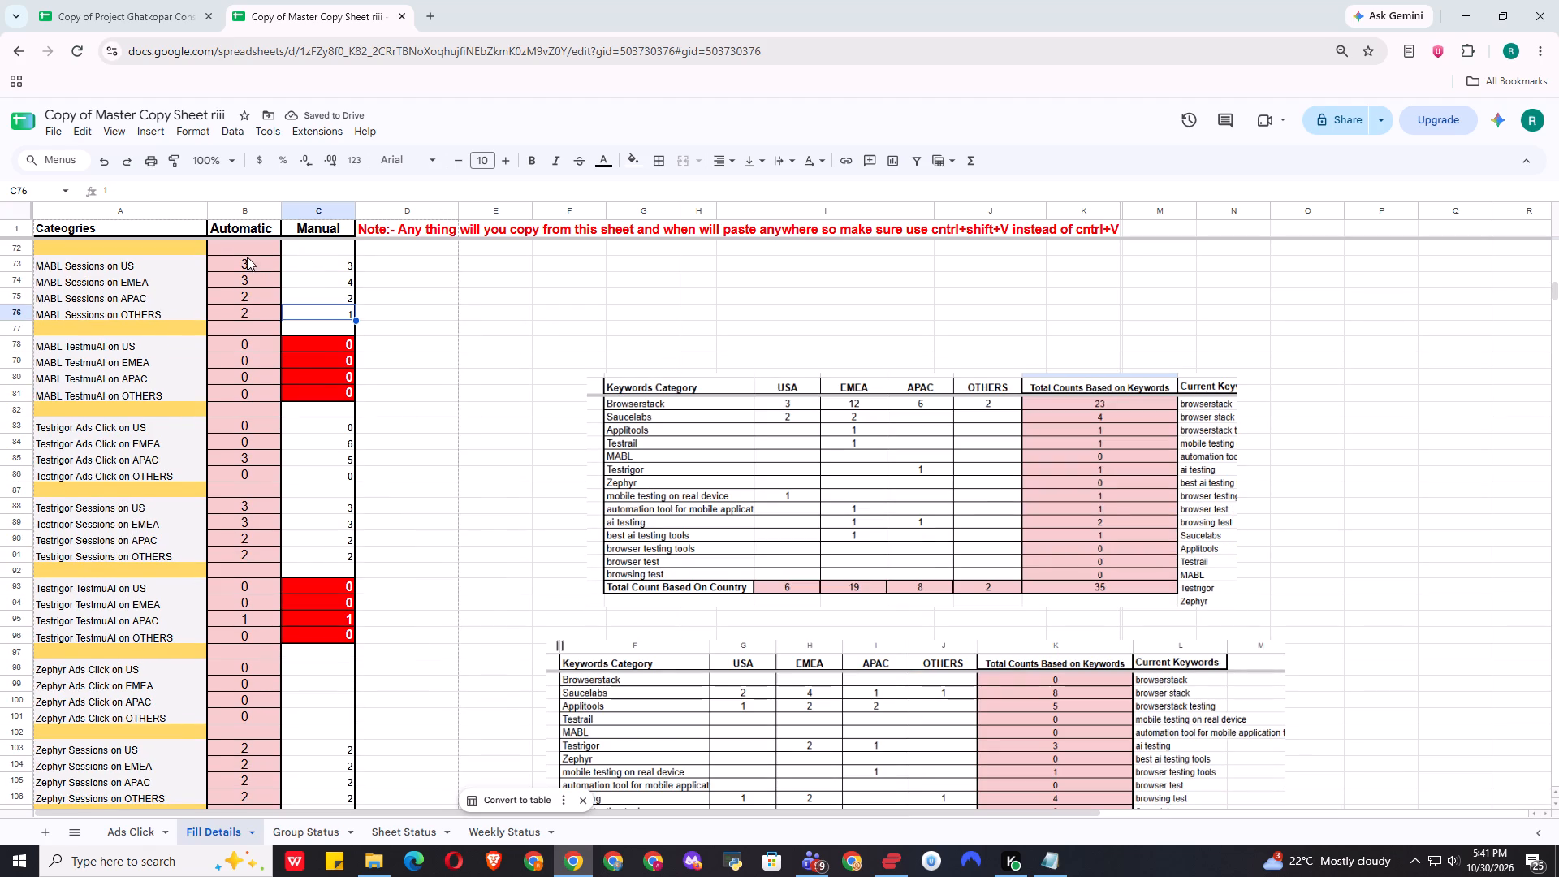
pyautogui.moveTo(249, 262); pyautogui.dragTo(251, 306)
pyautogui.moveTo(330, 267); pyautogui.dragTo(339, 335)
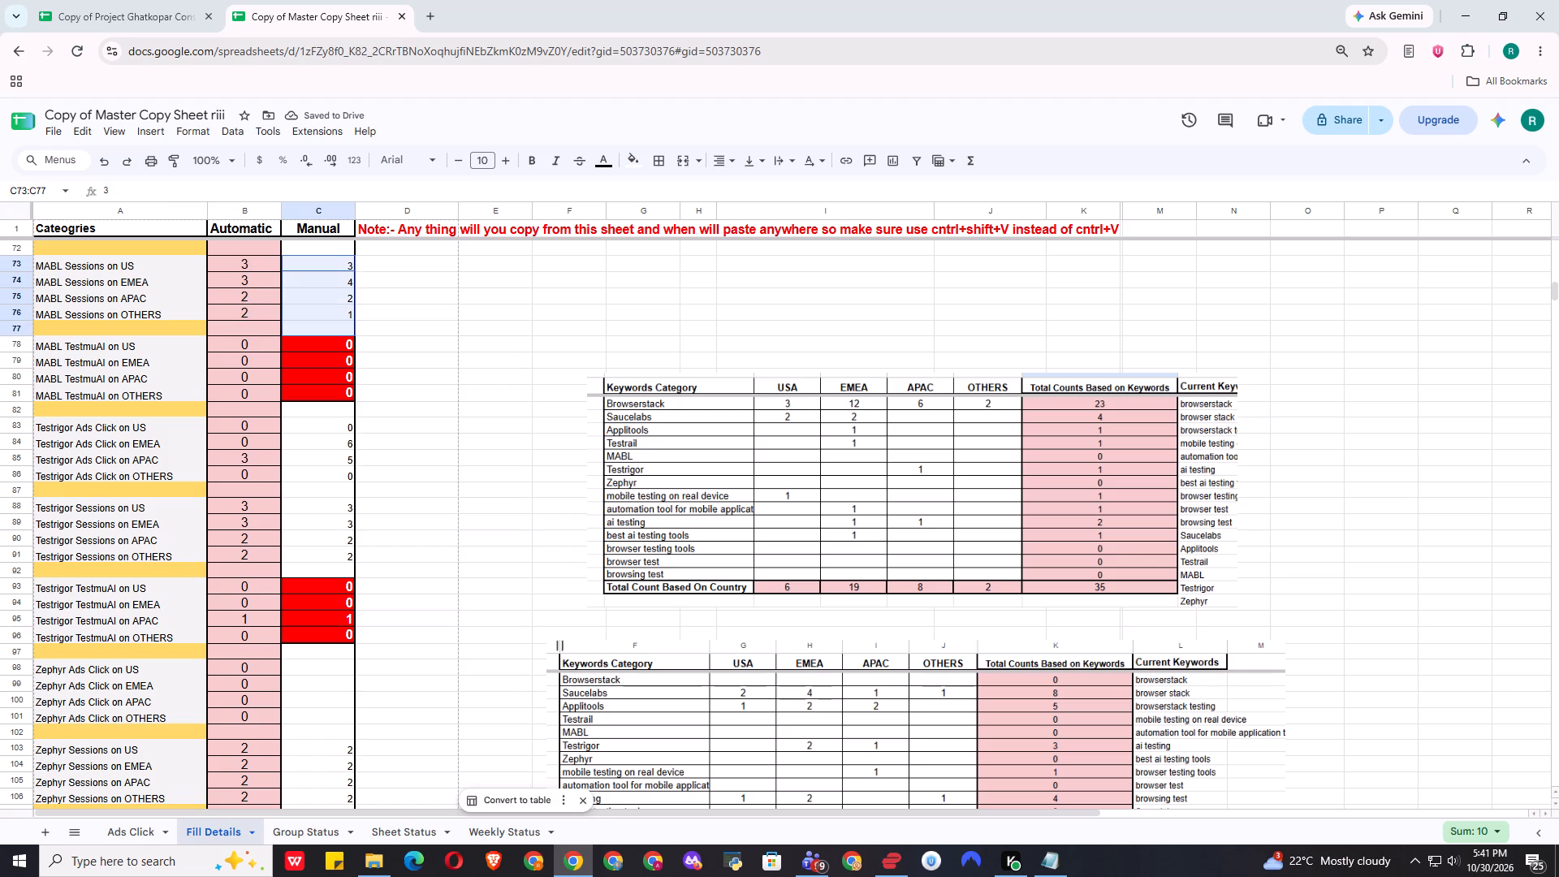
pyautogui.moveTo(339, 335); pyautogui.dragTo(340, 312)
pyautogui.click(453, 372)
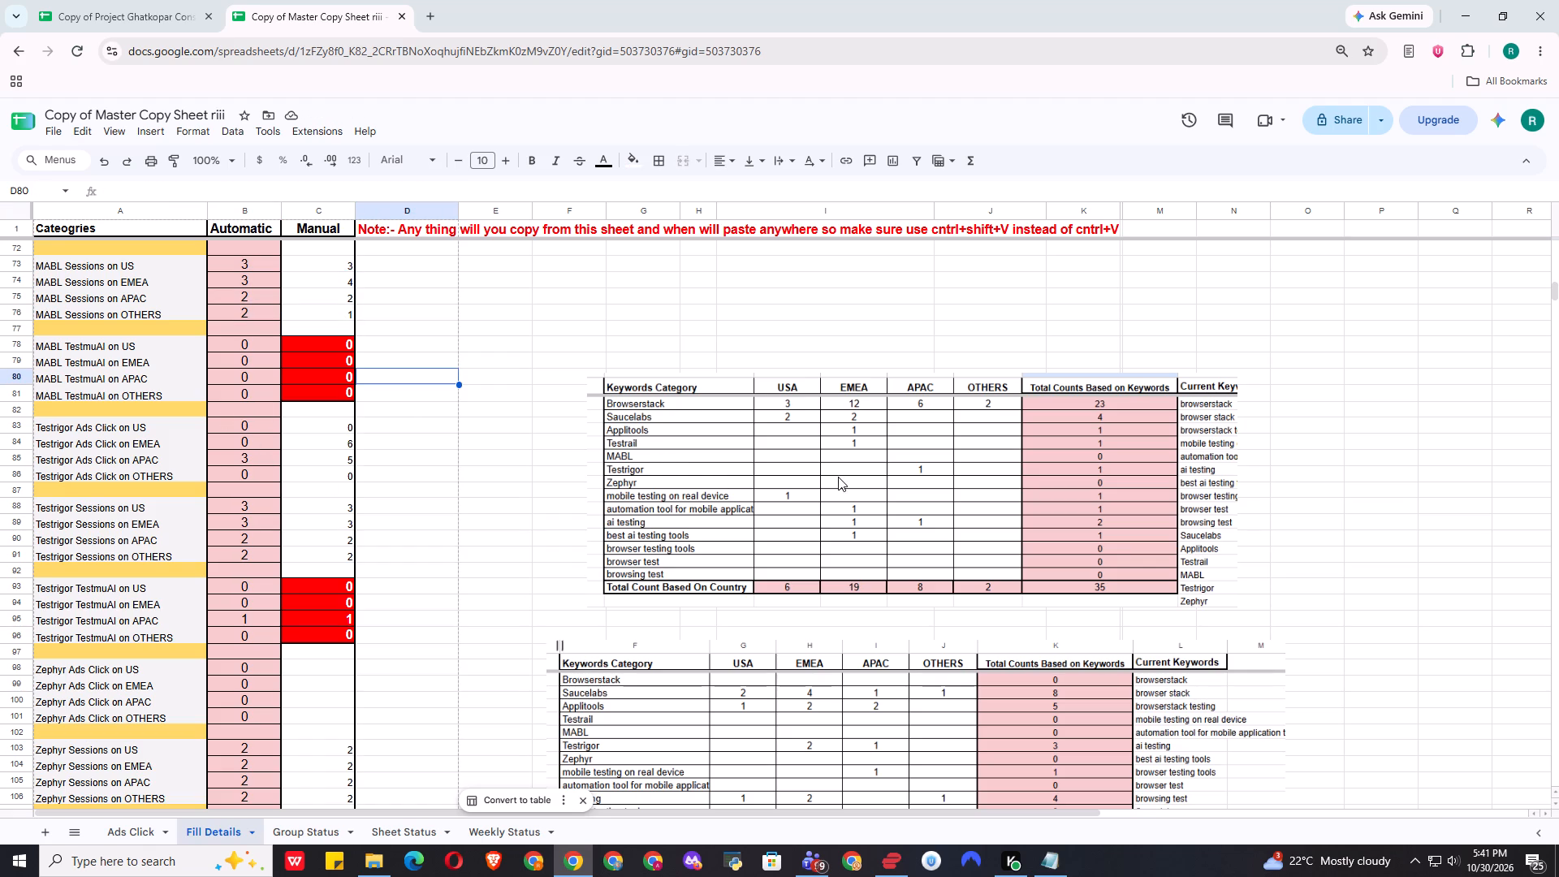
# Delete the second keyword counts table image, placed beside the Zephyr rows.
pyautogui.click(876, 713)
pyautogui.press('BackSpace')
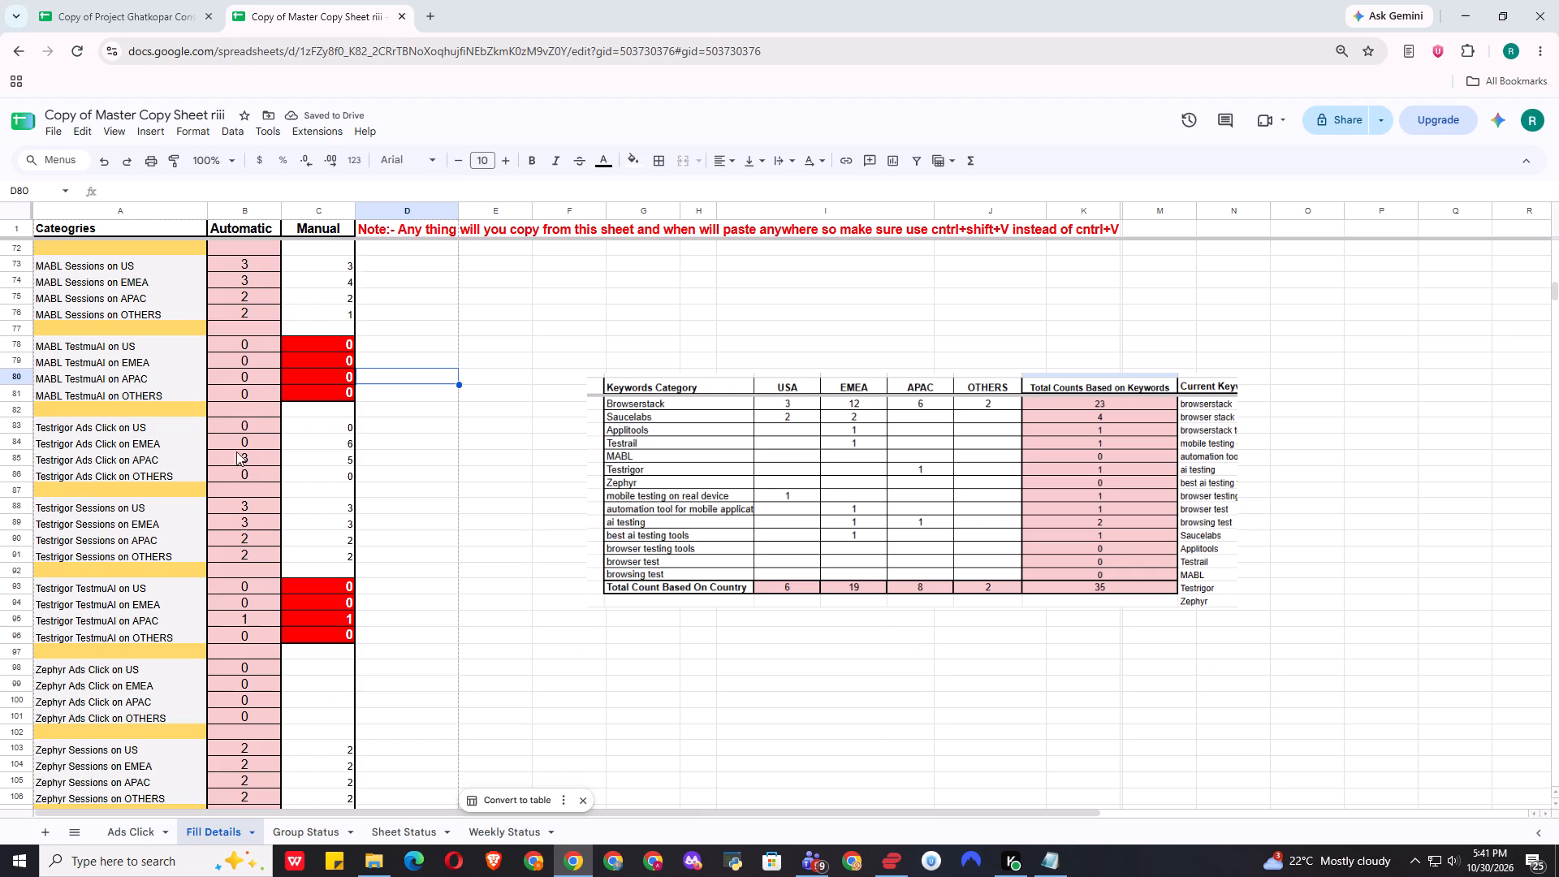
# Set the manual Testrigor Ads Click values to 4 for APAC and 0 for EMEA.
pyautogui.click(326, 460)
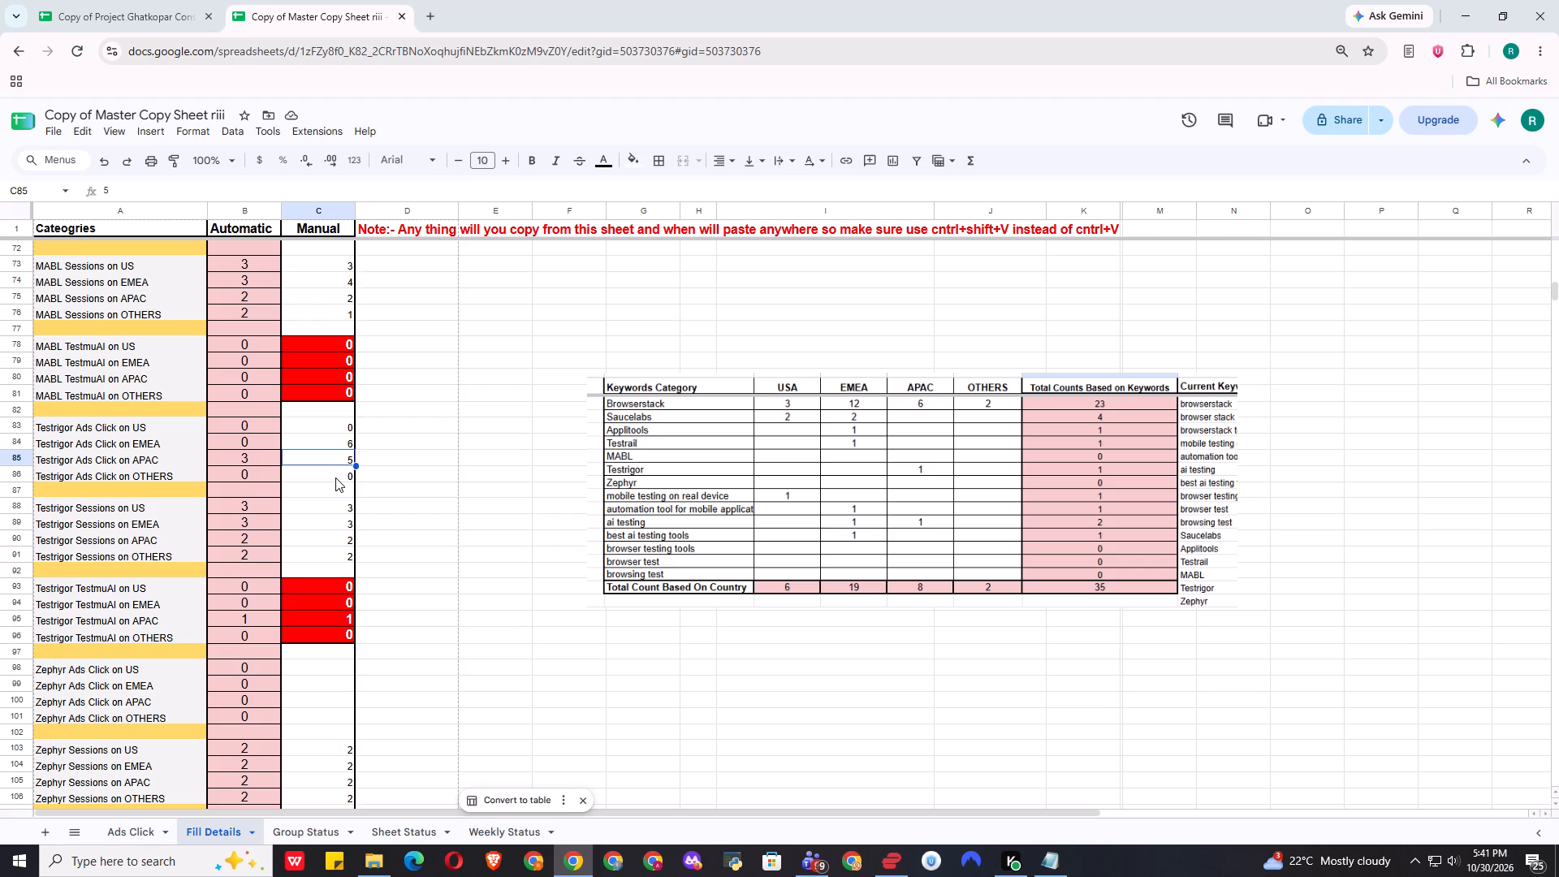
pyautogui.press('4')
pyautogui.click(331, 443)
pyautogui.press('0')
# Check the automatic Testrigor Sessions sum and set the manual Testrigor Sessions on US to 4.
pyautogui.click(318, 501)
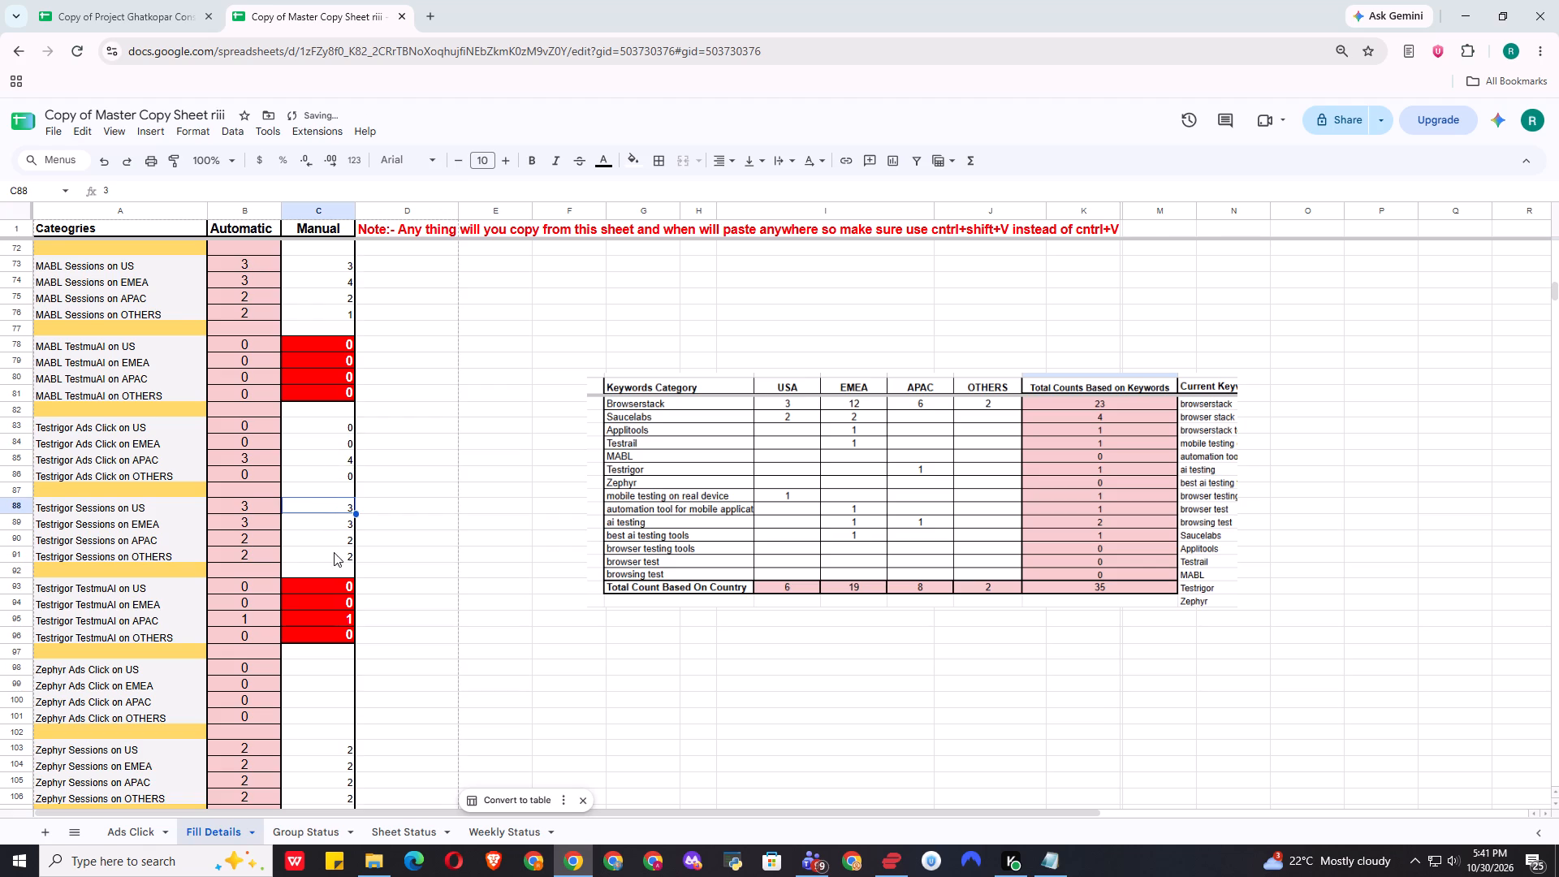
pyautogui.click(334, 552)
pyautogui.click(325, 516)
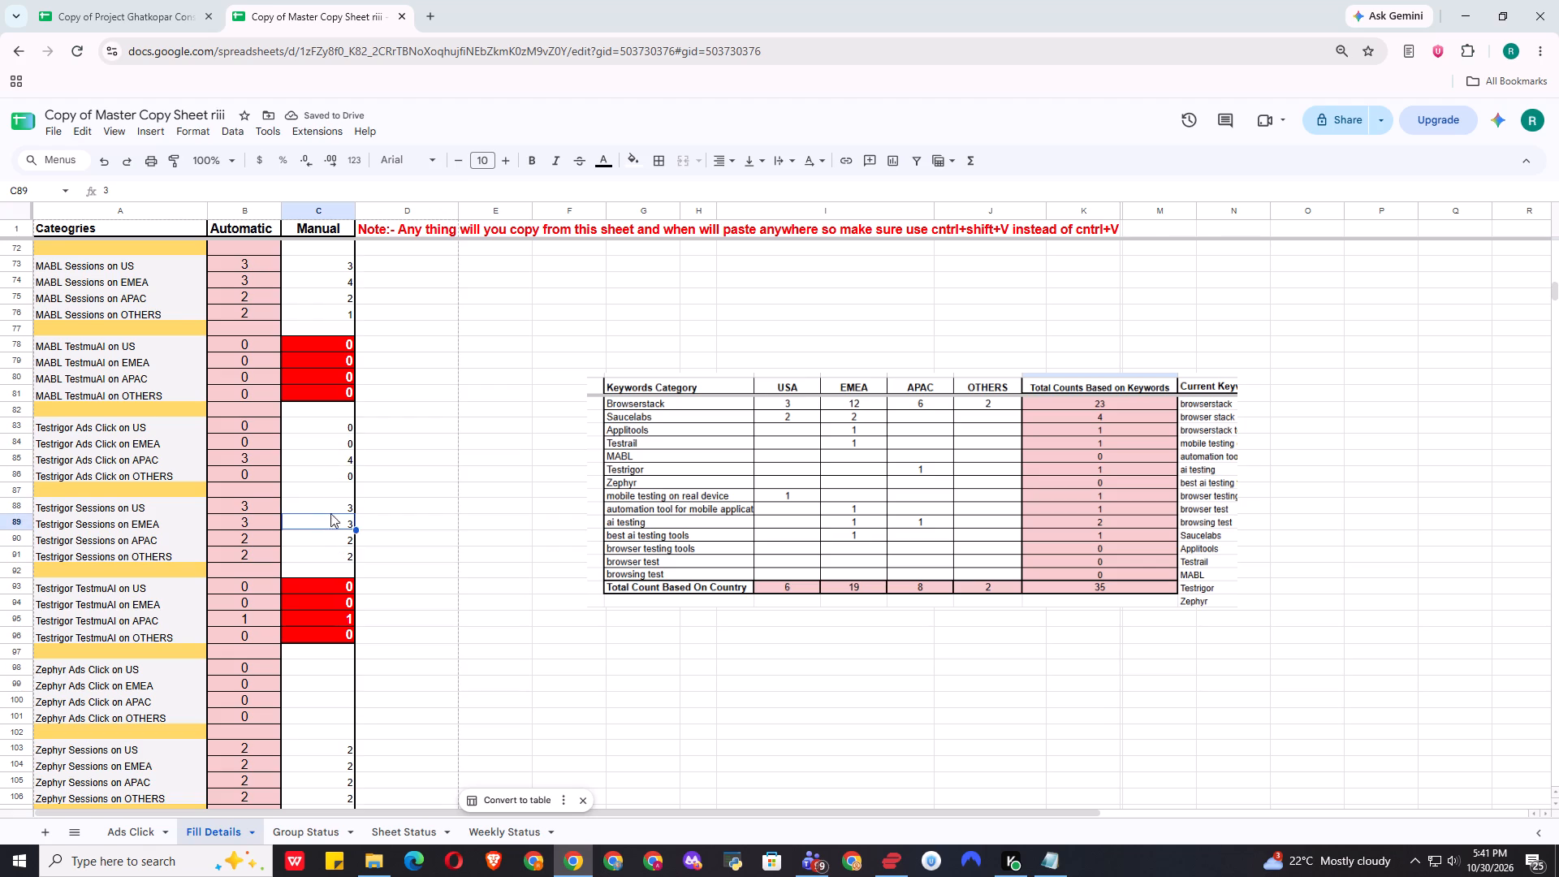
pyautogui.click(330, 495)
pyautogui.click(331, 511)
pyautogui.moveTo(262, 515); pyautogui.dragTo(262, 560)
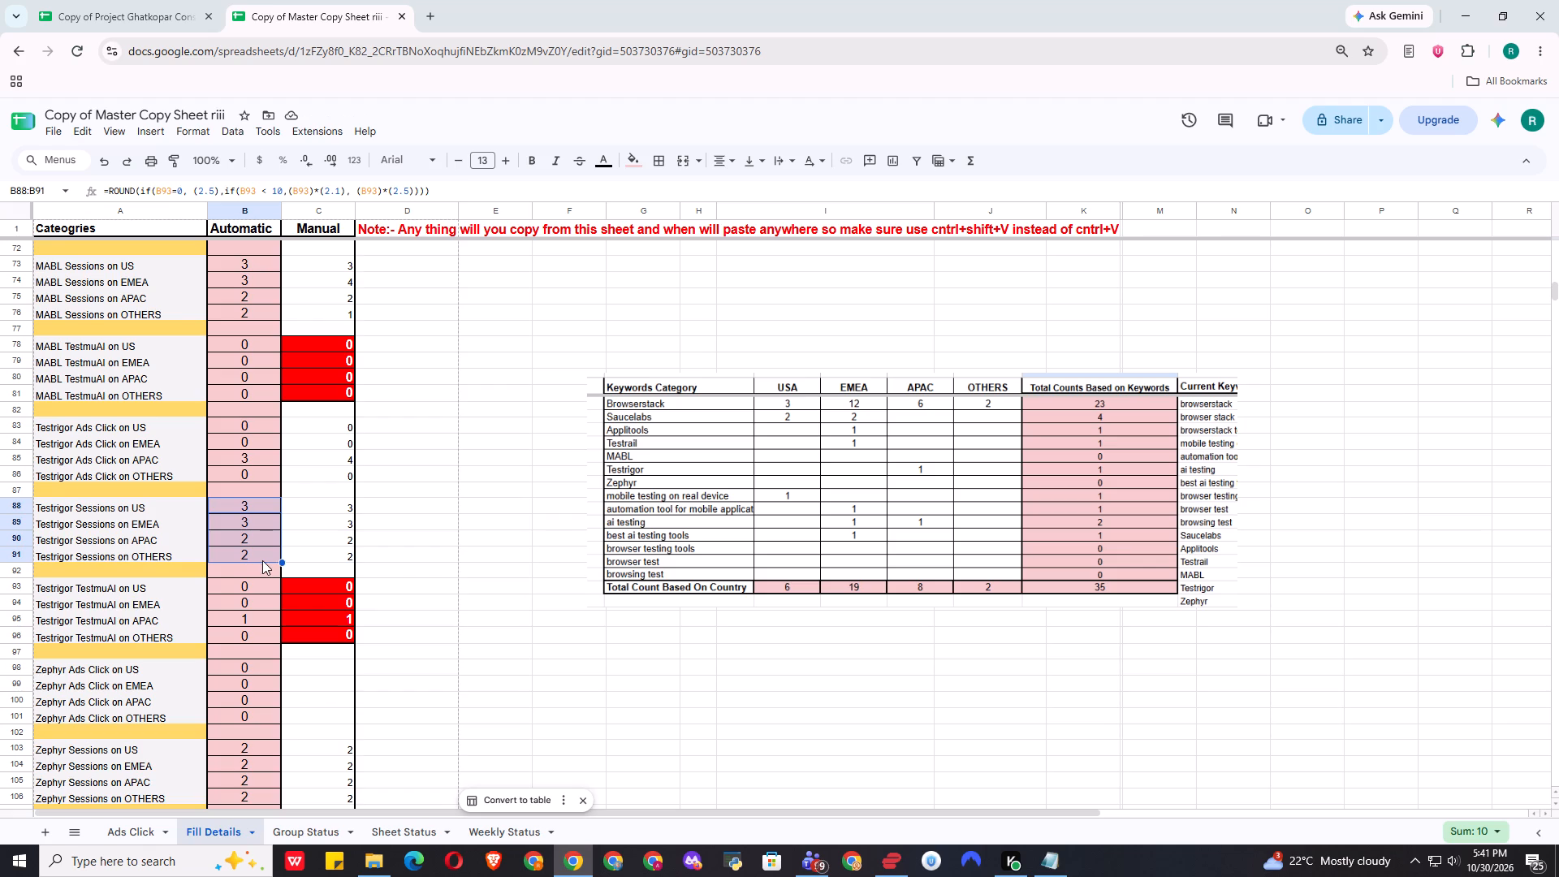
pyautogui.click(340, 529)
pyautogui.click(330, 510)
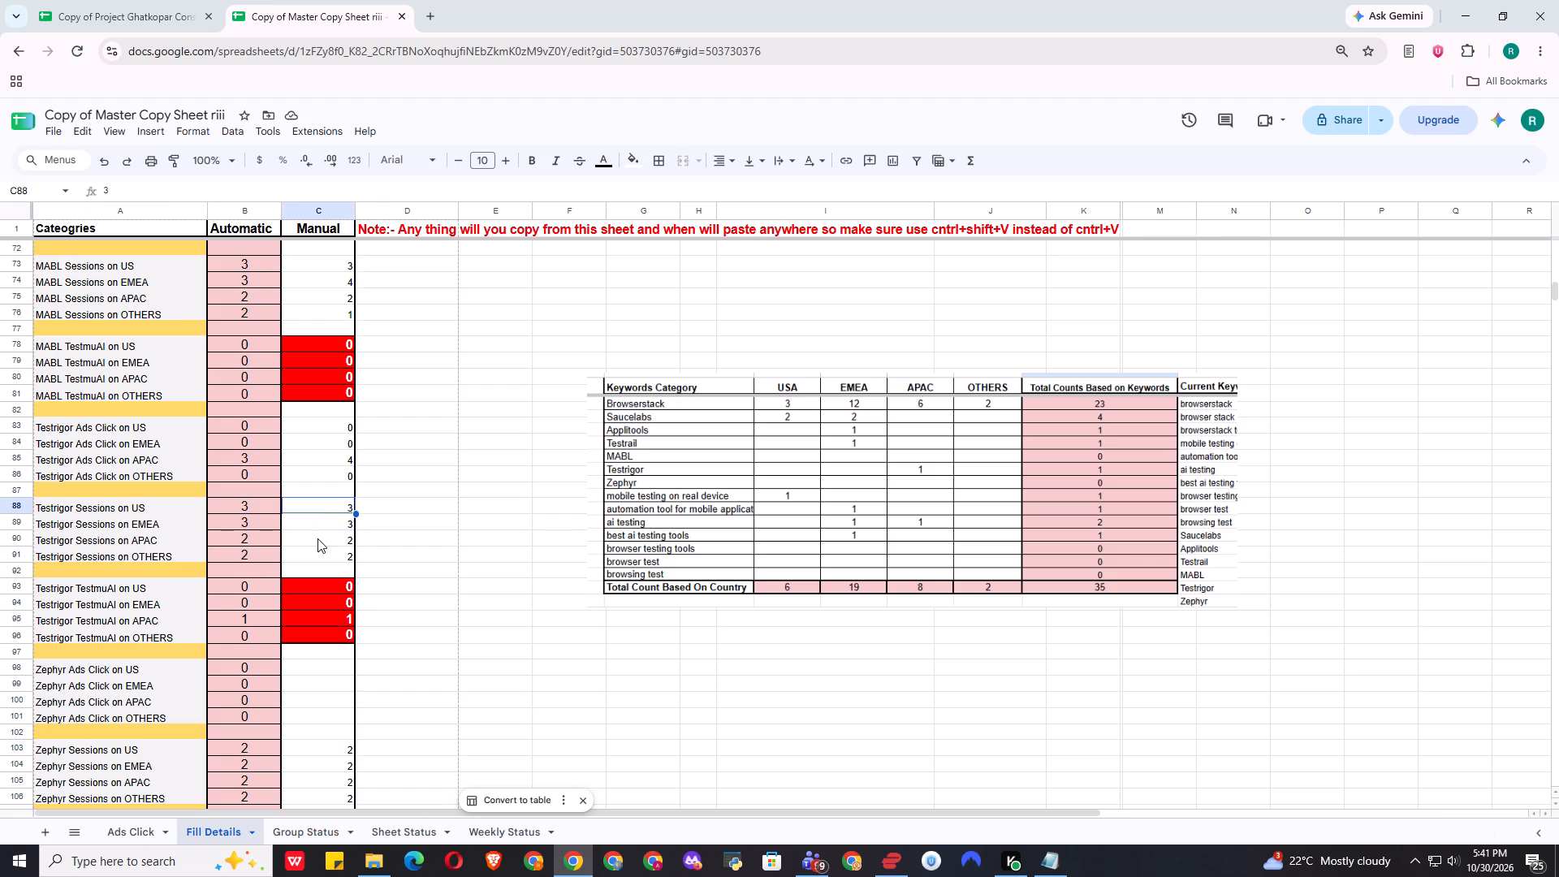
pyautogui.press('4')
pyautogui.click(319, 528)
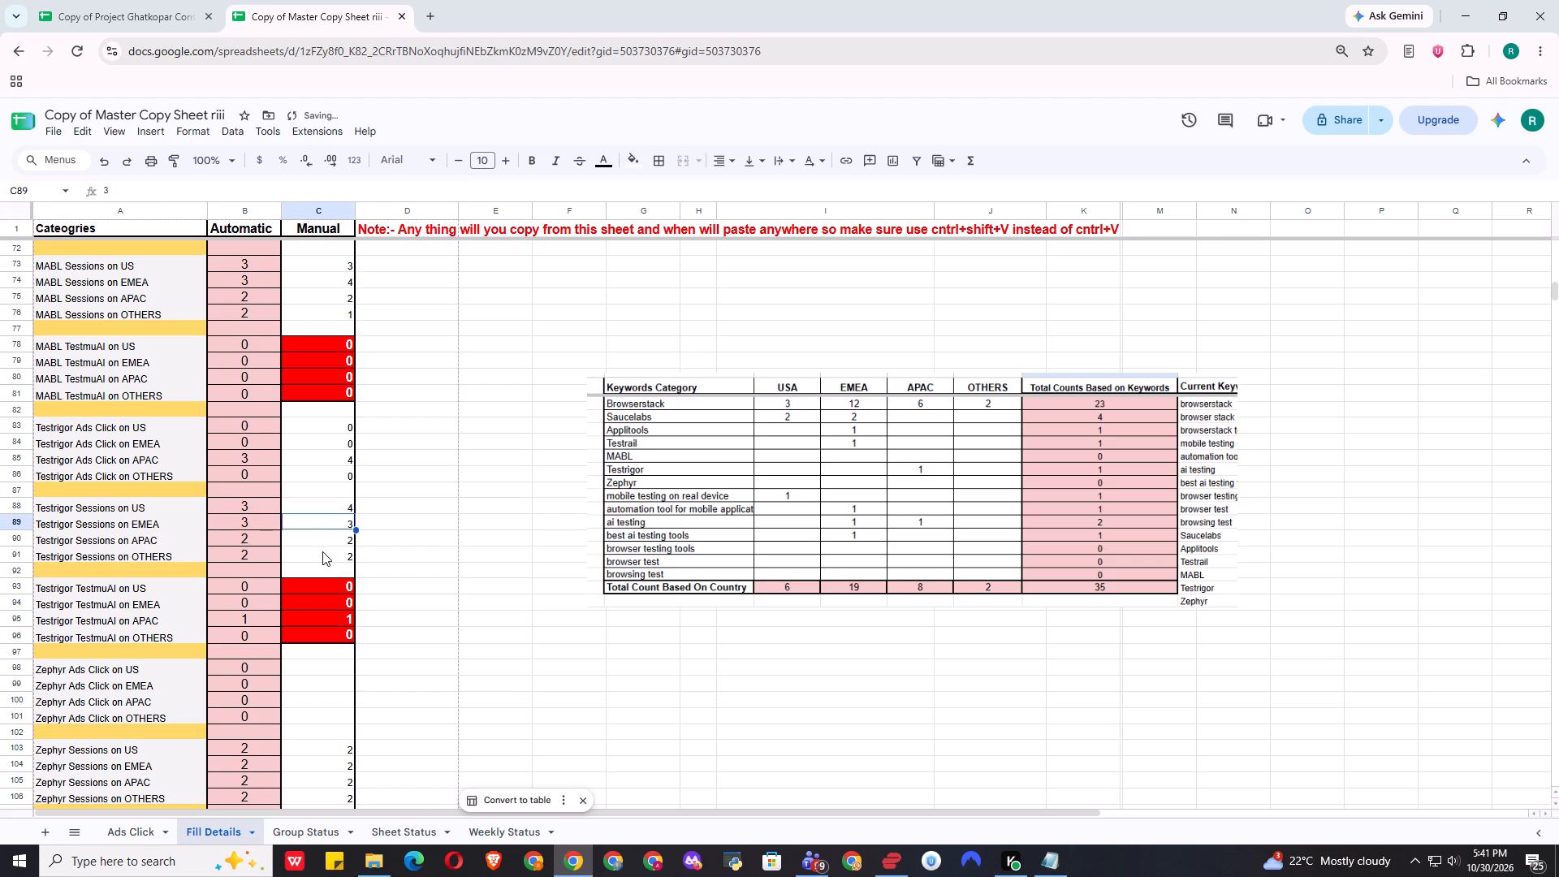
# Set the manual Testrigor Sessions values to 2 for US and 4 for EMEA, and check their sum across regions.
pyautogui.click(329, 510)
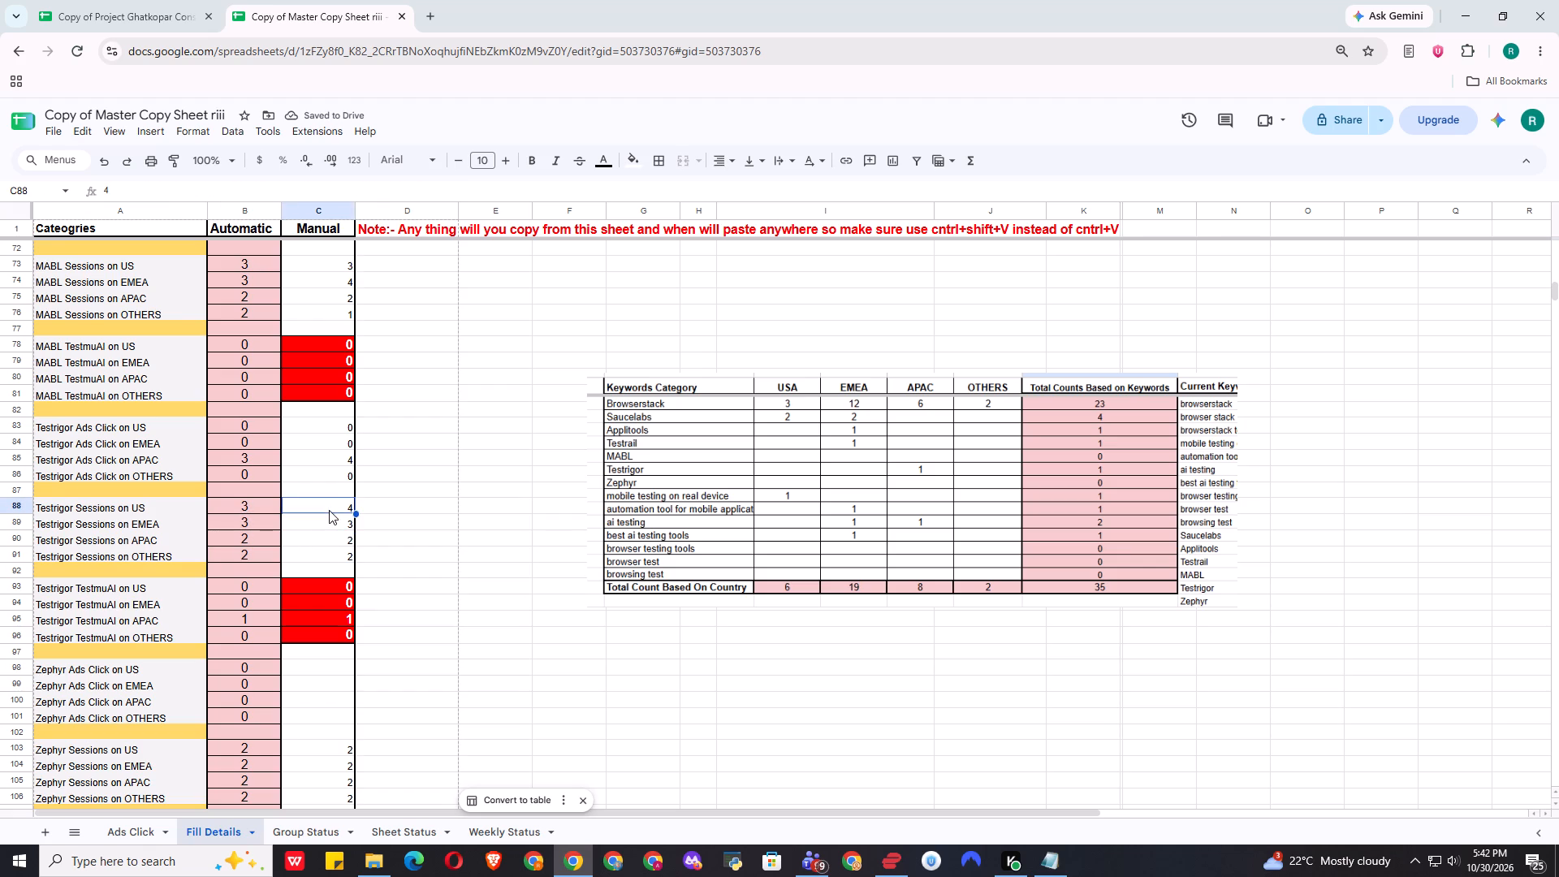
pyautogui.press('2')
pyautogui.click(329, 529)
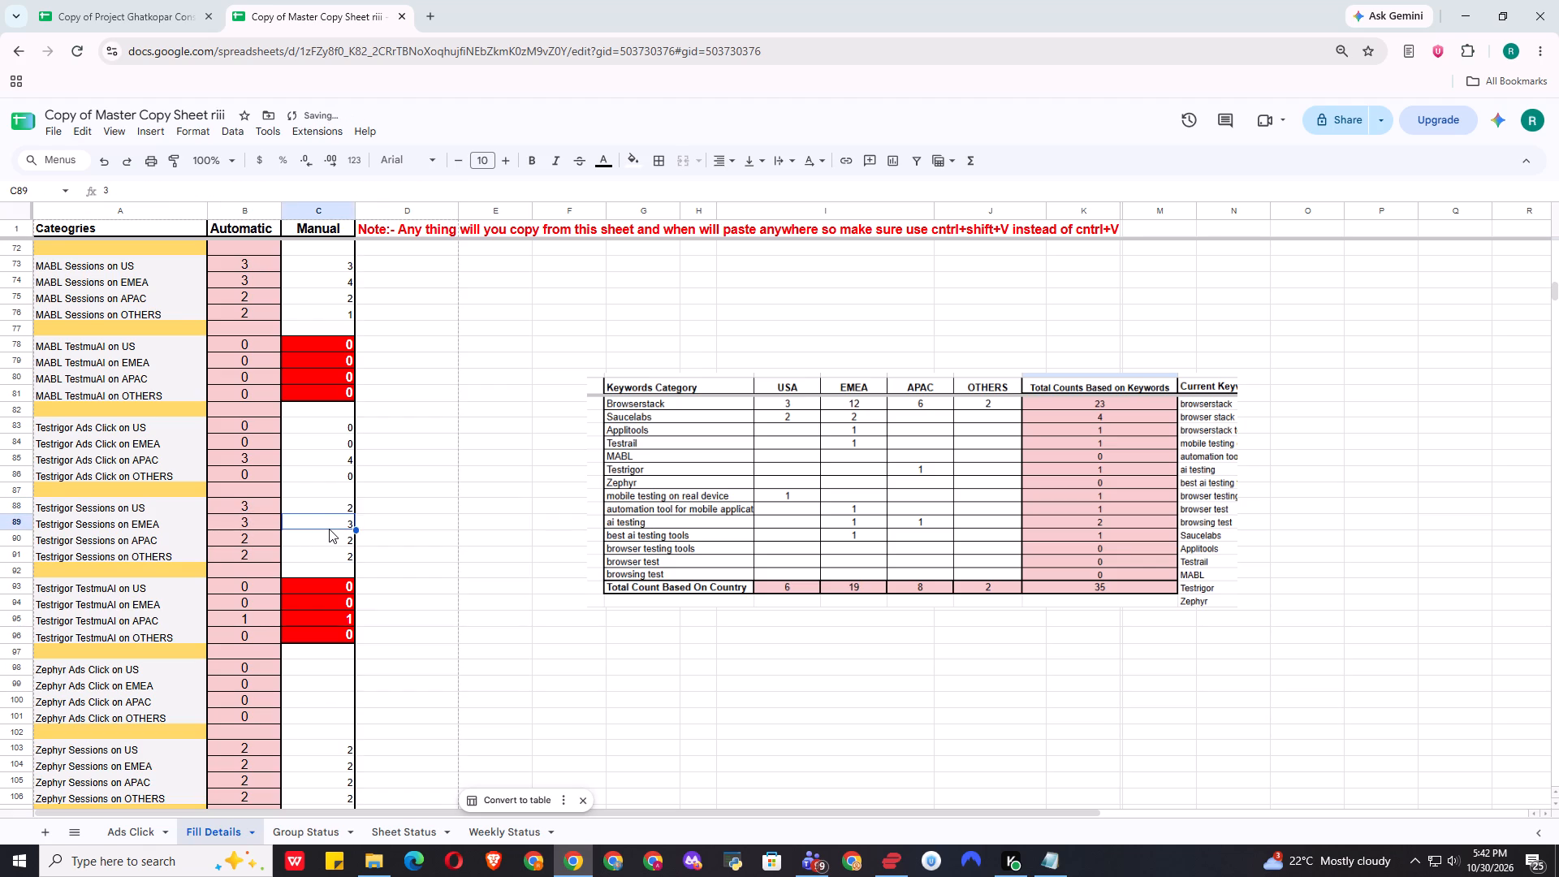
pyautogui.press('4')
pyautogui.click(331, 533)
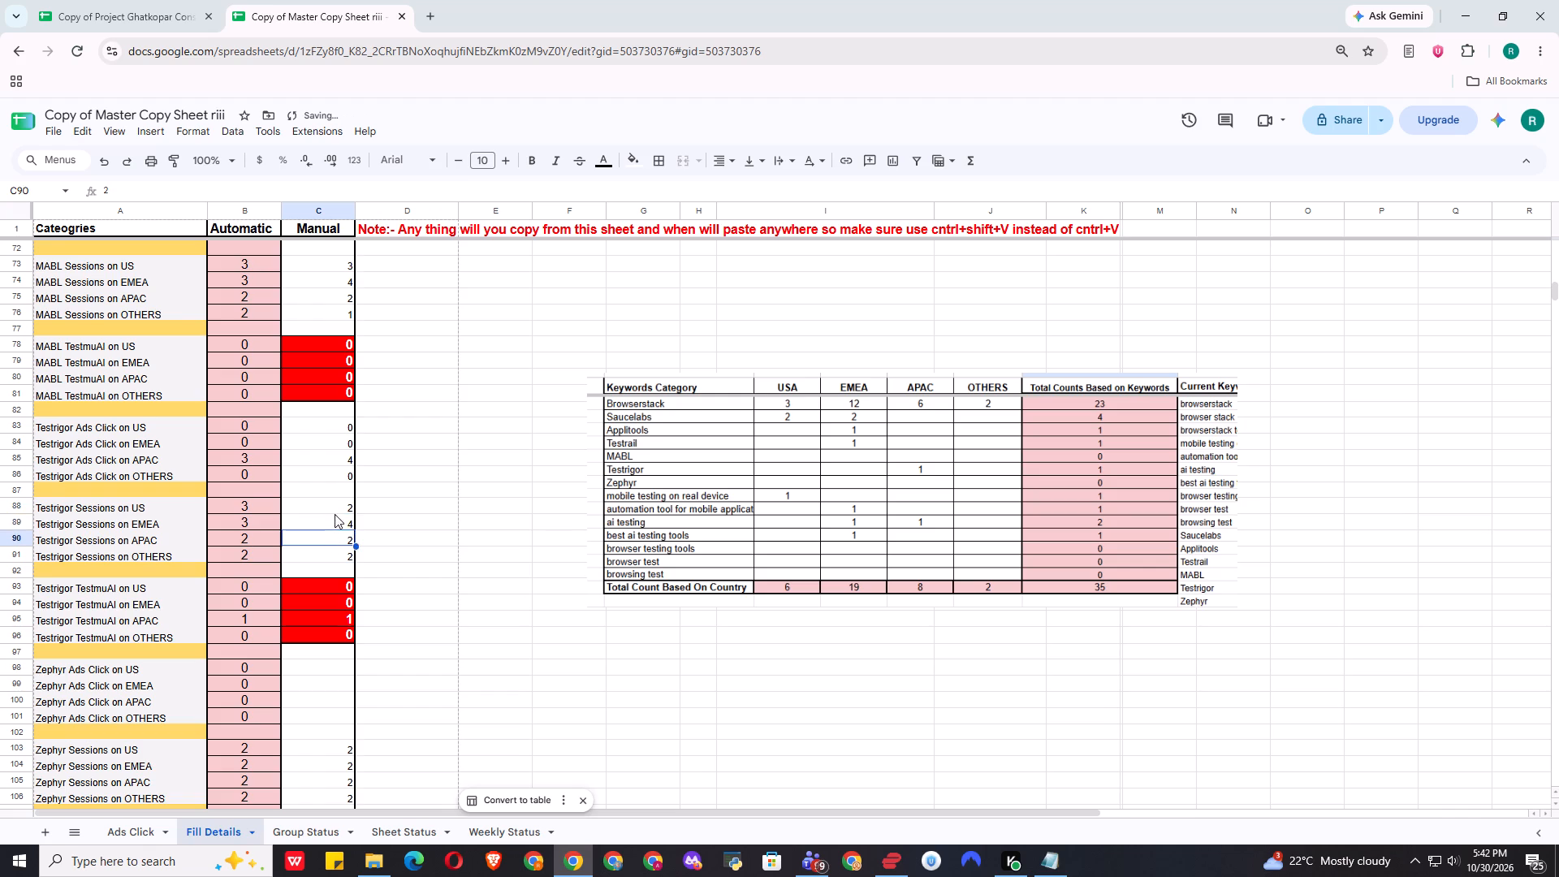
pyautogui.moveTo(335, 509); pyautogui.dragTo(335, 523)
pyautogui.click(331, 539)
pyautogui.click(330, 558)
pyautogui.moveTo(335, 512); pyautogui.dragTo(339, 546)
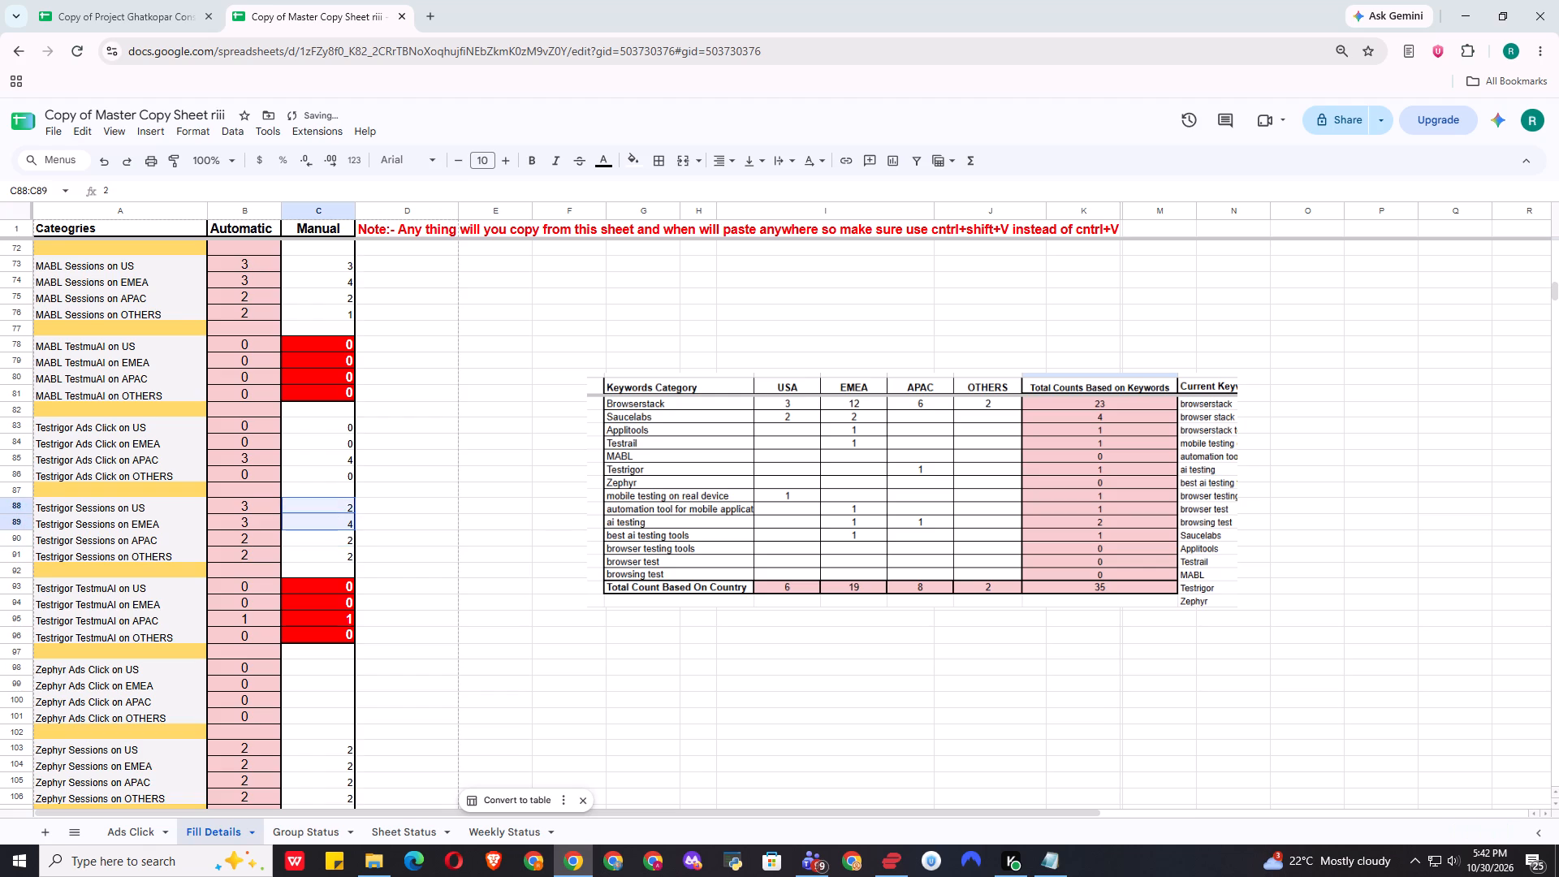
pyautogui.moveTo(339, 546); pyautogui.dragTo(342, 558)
# Set the manual Testrigor Sessions values to 4 for US and 2 for EMEA.
pyautogui.scroll(-1, 413, 522)
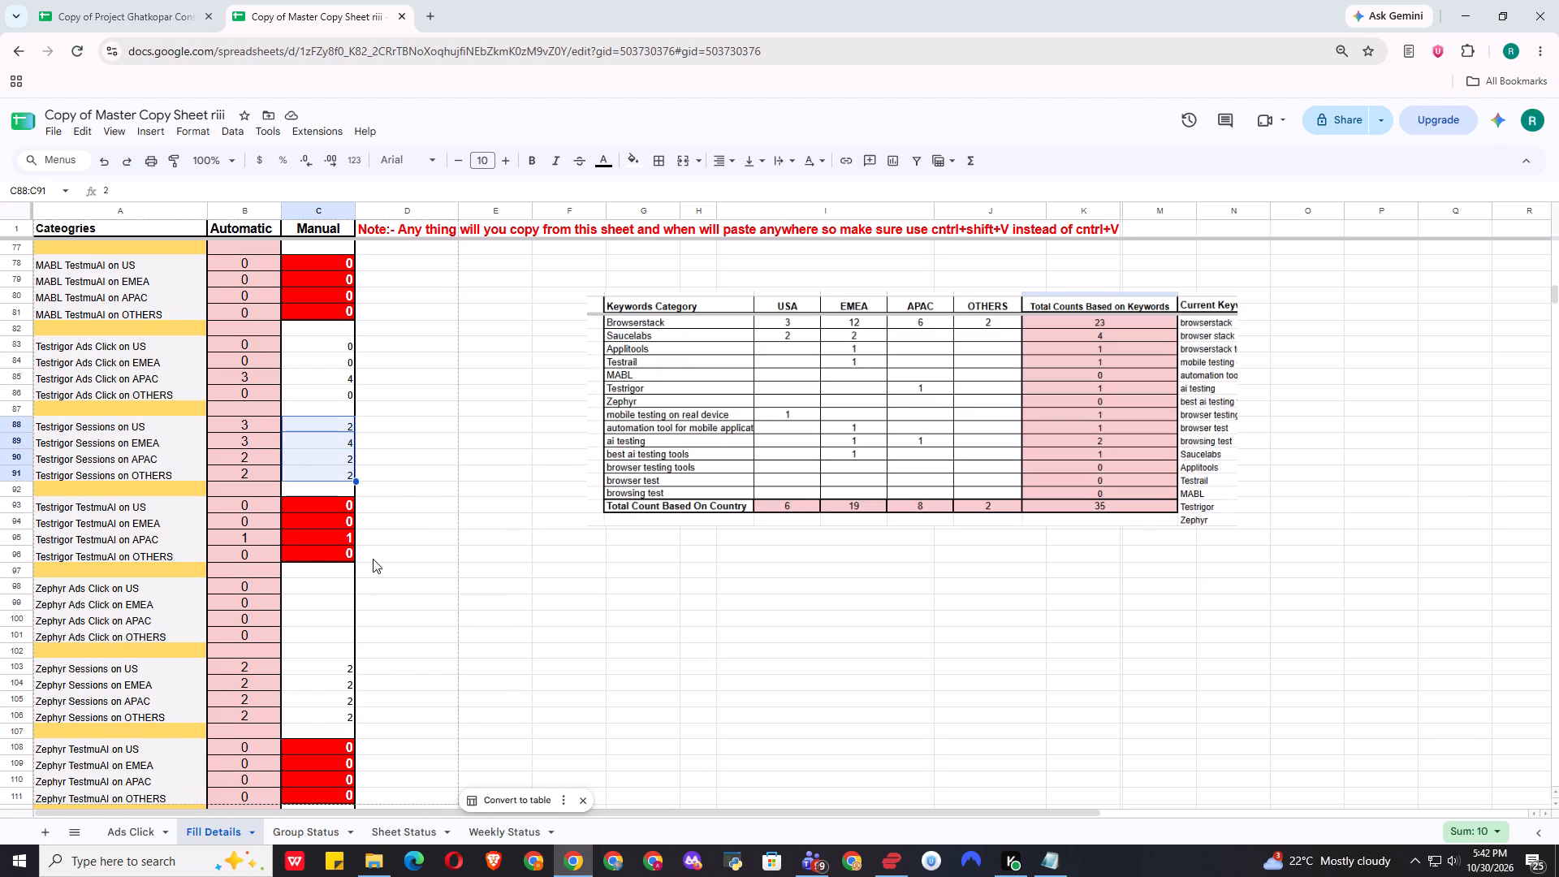
pyautogui.click(377, 488)
pyautogui.click(332, 469)
pyautogui.click(329, 454)
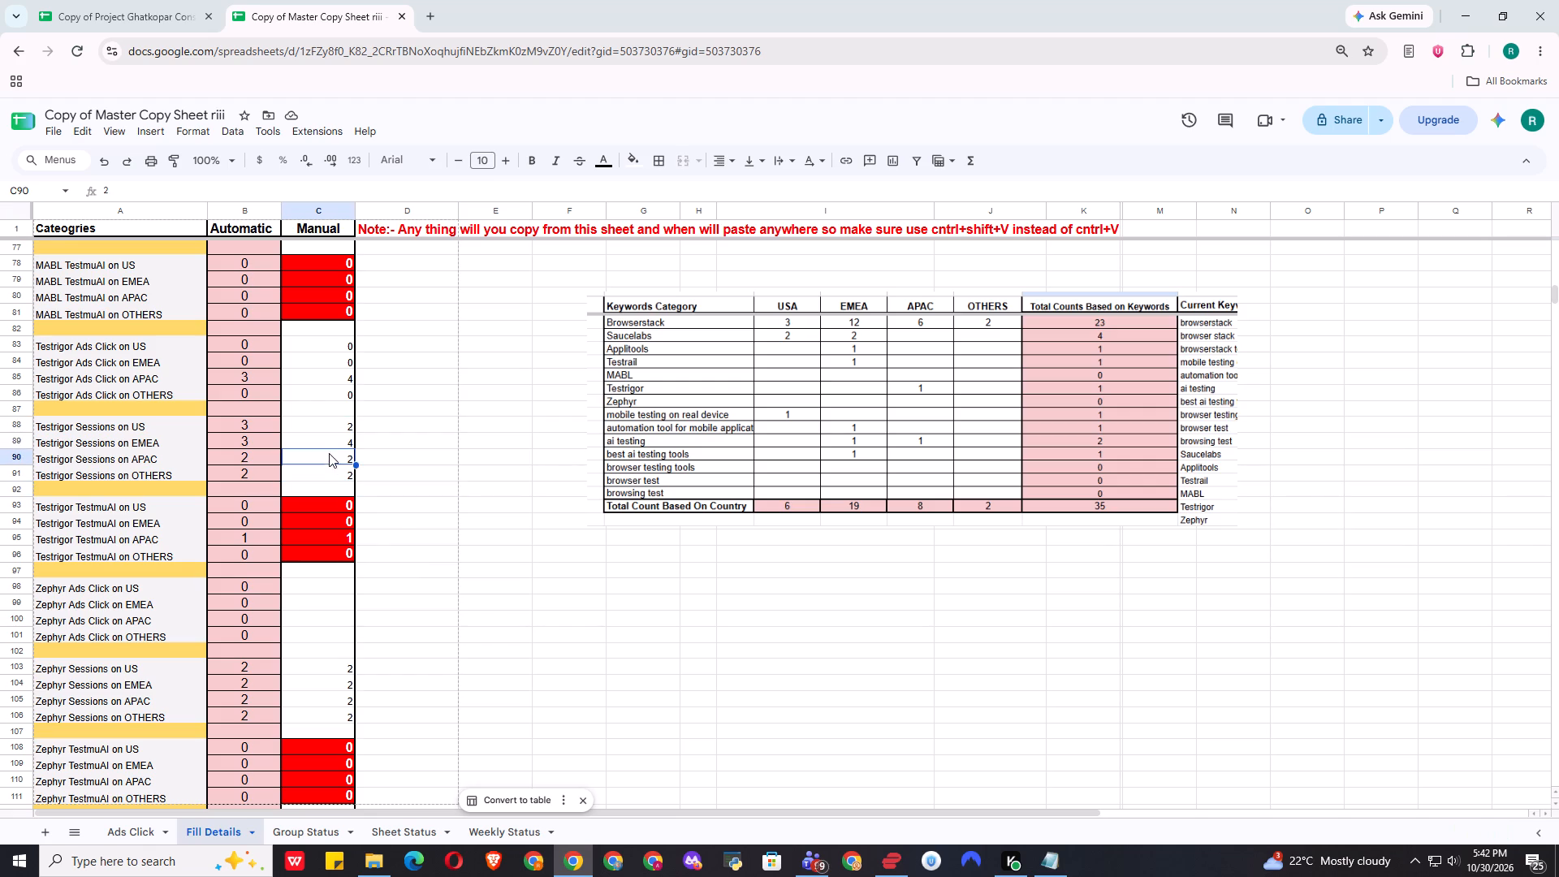
pyautogui.click(423, 531)
pyautogui.scroll(-2, 434, 540)
pyautogui.scroll(1, 449, 473)
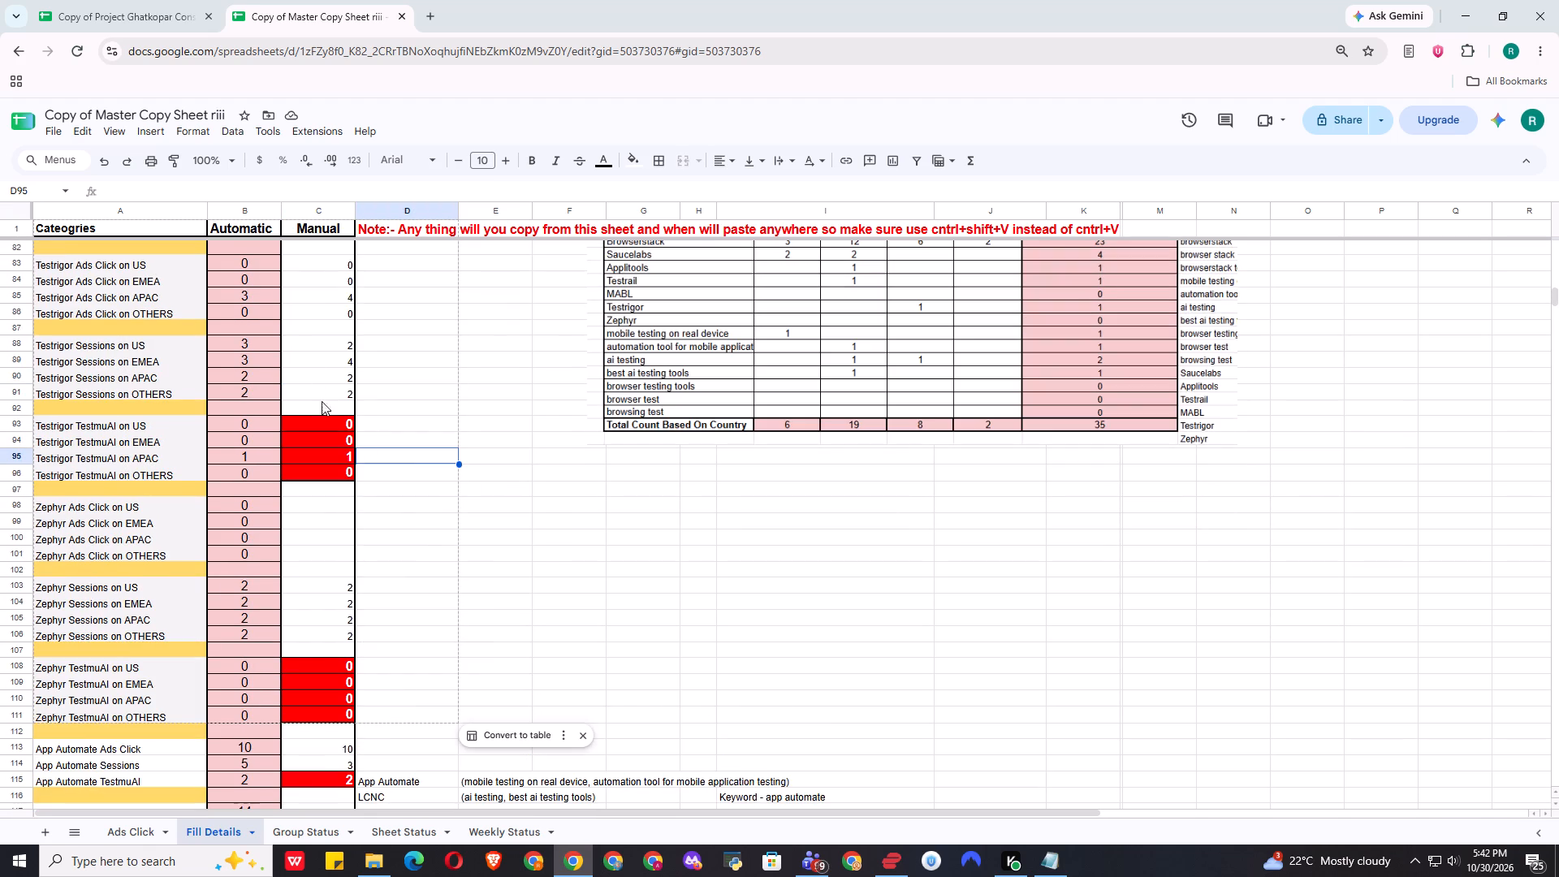
pyautogui.click(311, 341)
pyautogui.press('4')
pyautogui.click(314, 362)
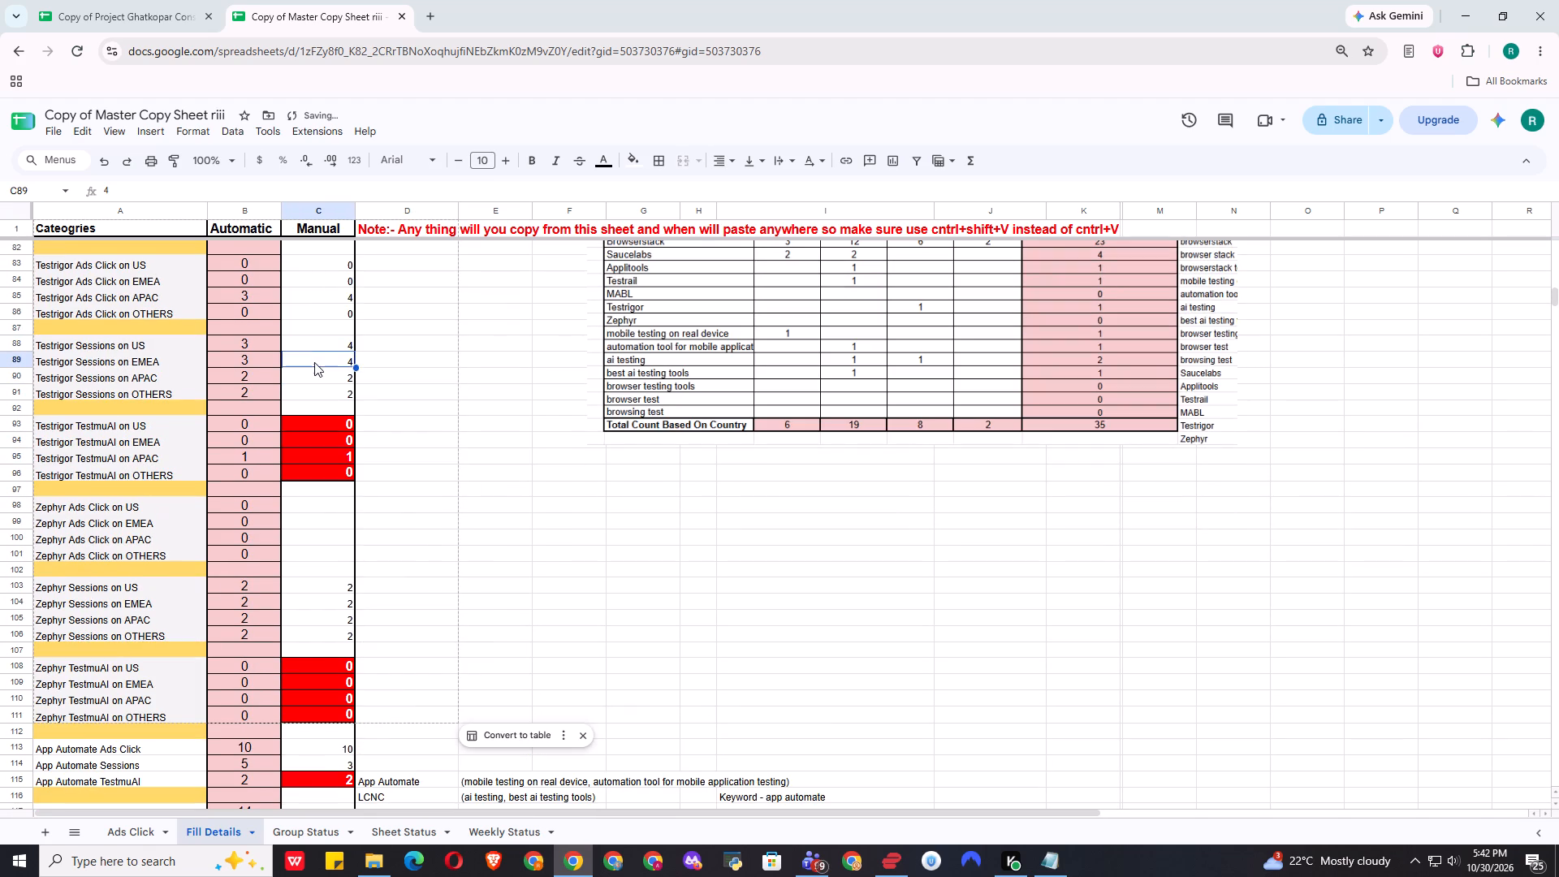
pyautogui.press('2')
pyautogui.click(404, 404)
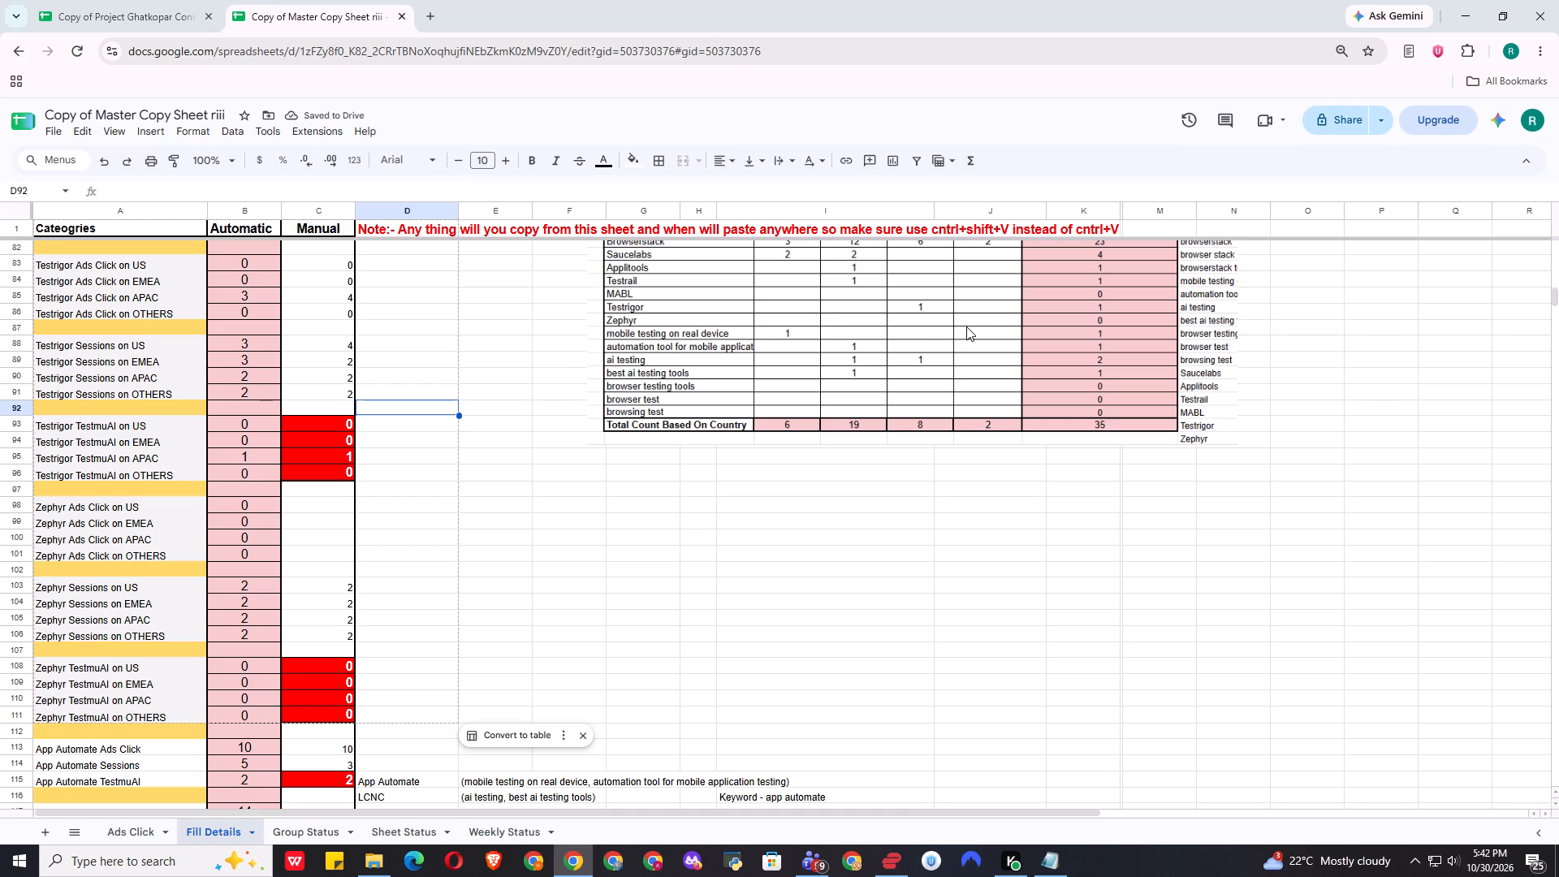
# Move the keyword counts table image down beside the Zephyr rows.
pyautogui.scroll(-1, 322, 633)
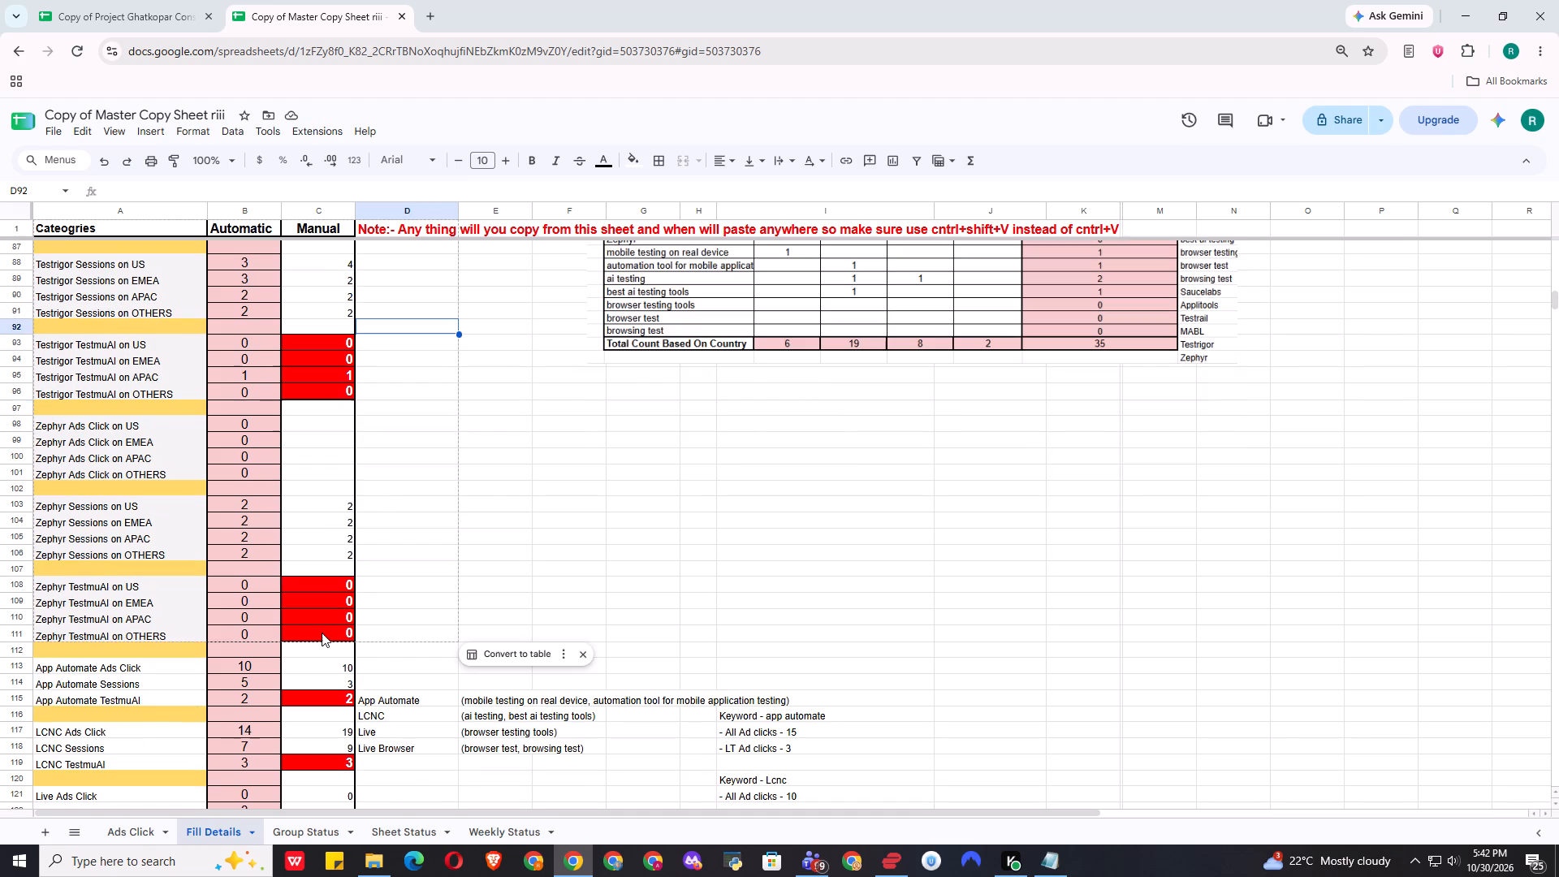
pyautogui.click(738, 349)
pyautogui.moveTo(862, 255); pyautogui.dragTo(853, 608)
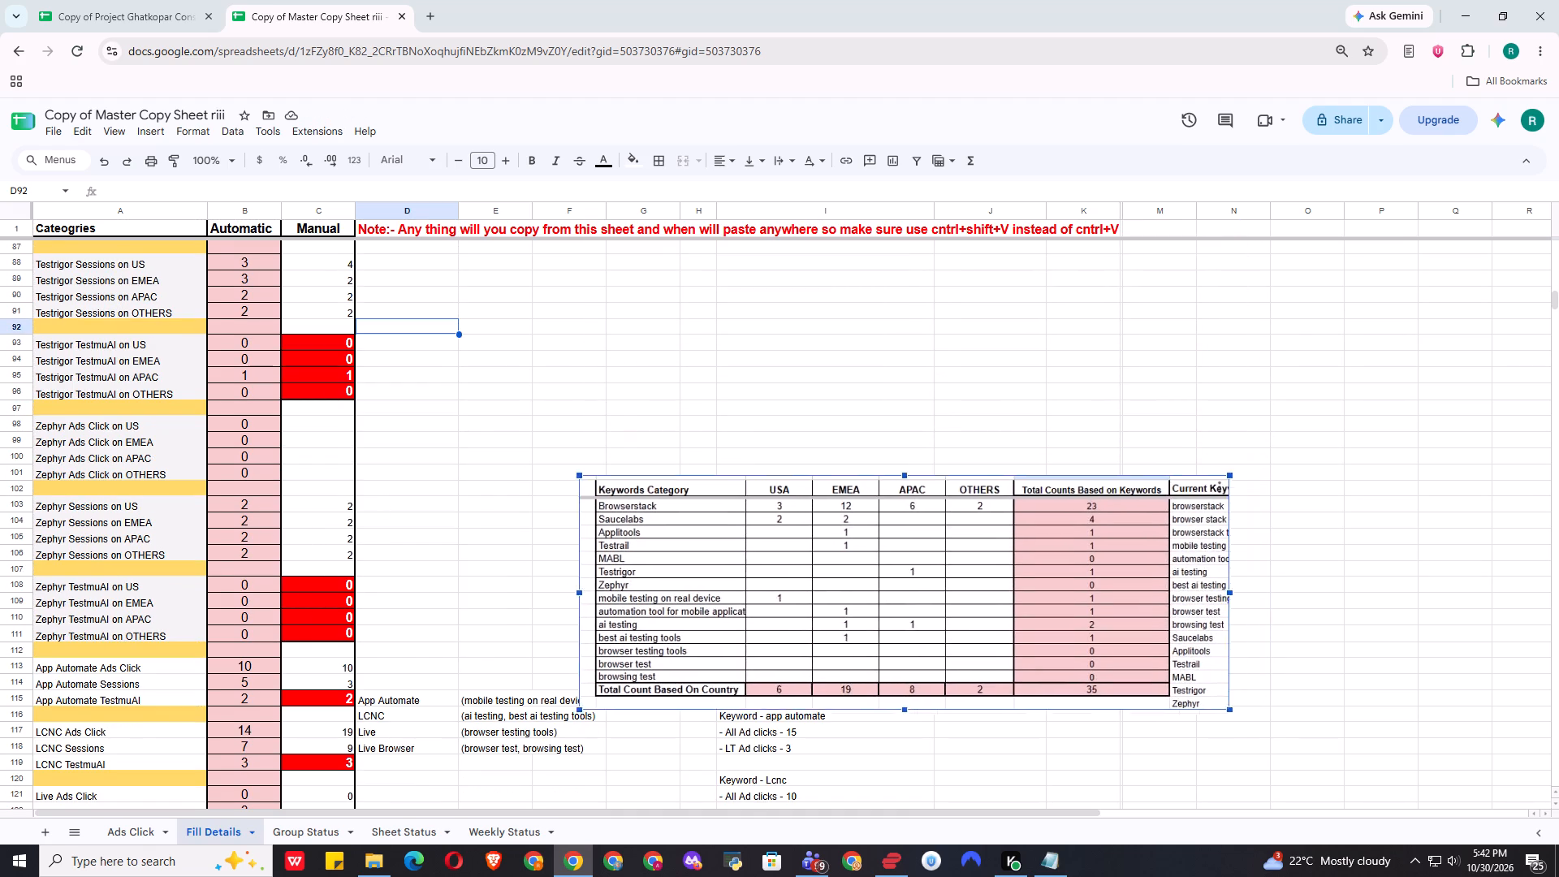
pyautogui.moveTo(853, 608); pyautogui.dragTo(846, 605)
pyautogui.click(529, 470)
# Compare the Zephyr Sessions sums and set the manual Zephyr Sessions values to 3 for US and 1 for EMEA.
pyautogui.moveTo(257, 495); pyautogui.dragTo(264, 553)
pyautogui.moveTo(317, 499); pyautogui.dragTo(320, 555)
pyautogui.click(417, 515)
pyautogui.click(337, 500)
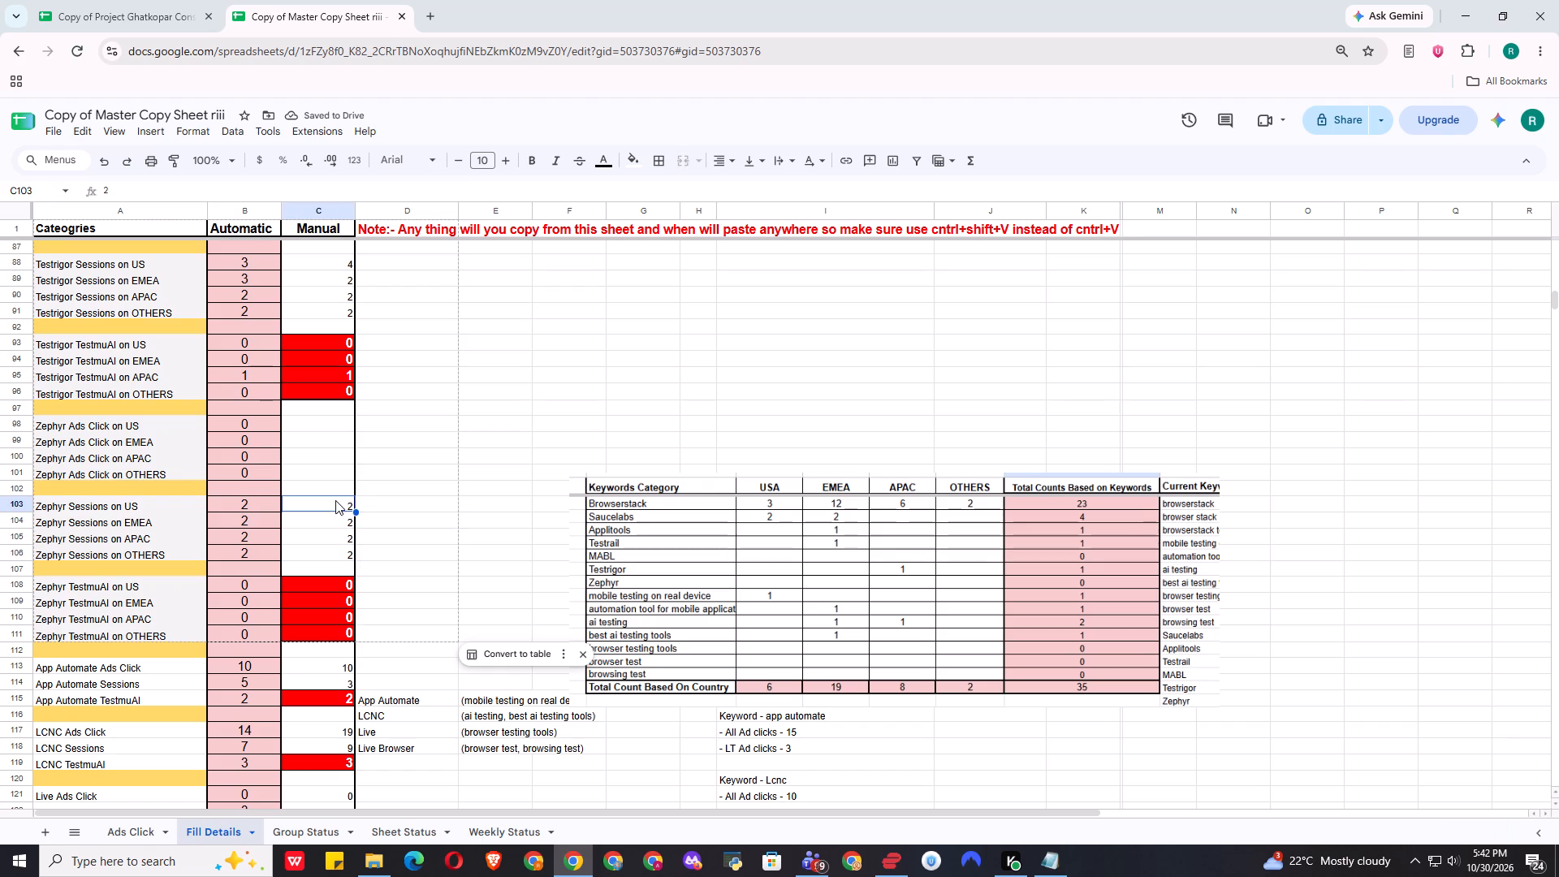
pyautogui.press('3')
pyautogui.click(336, 525)
pyautogui.press('1')
pyautogui.click(334, 555)
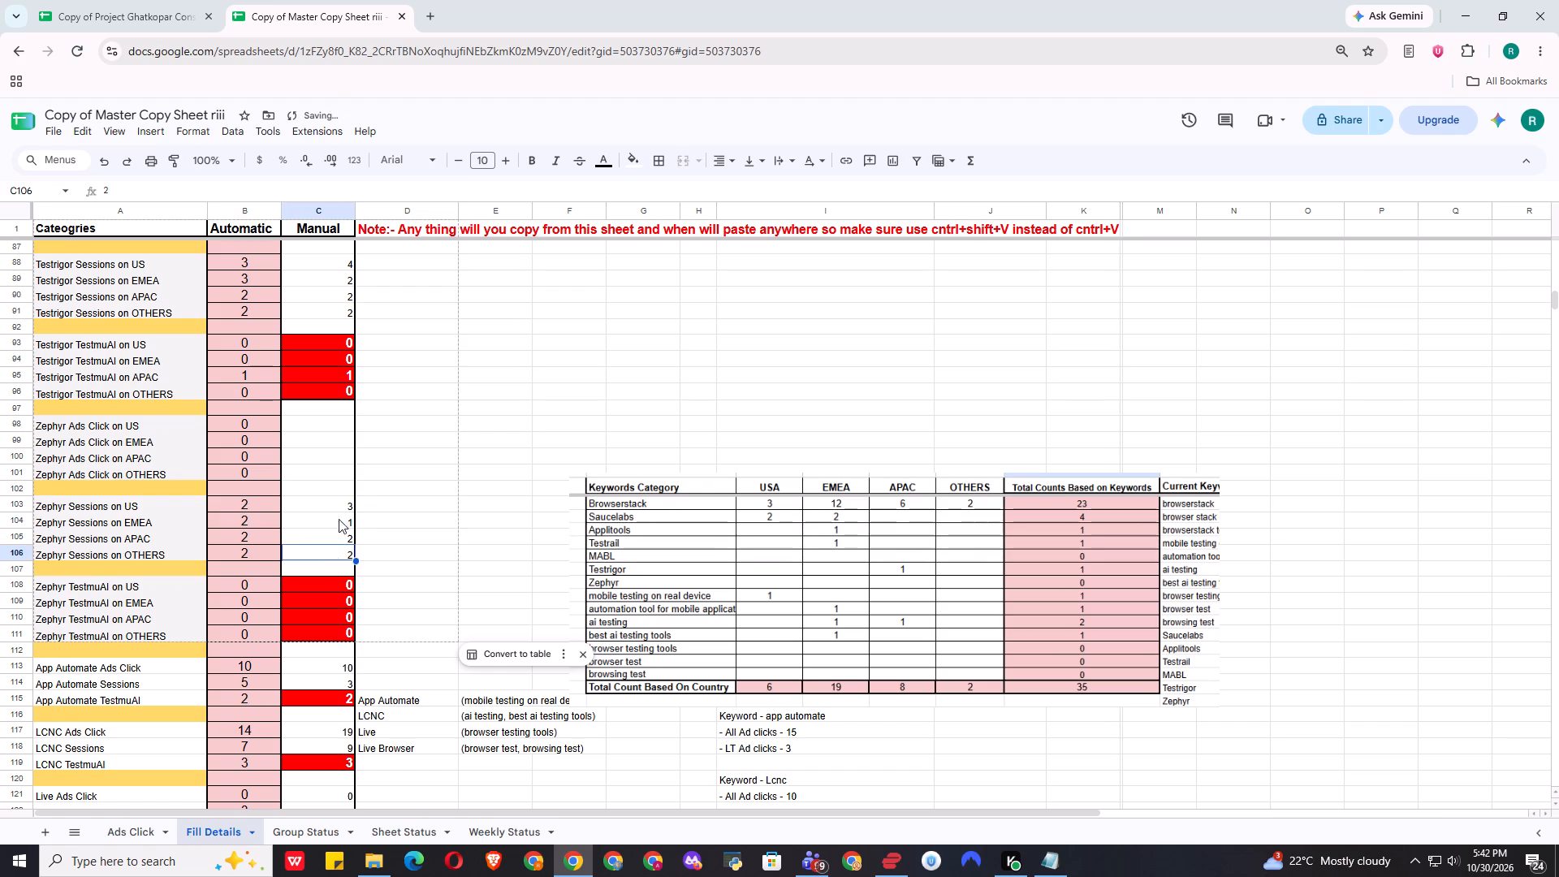
pyautogui.moveTo(338, 510); pyautogui.dragTo(338, 522)
pyautogui.click(339, 550)
# Move the keyword counts table image down and across, beside the App Automate and LCNC rows.
pyautogui.scroll(-3, 451, 517)
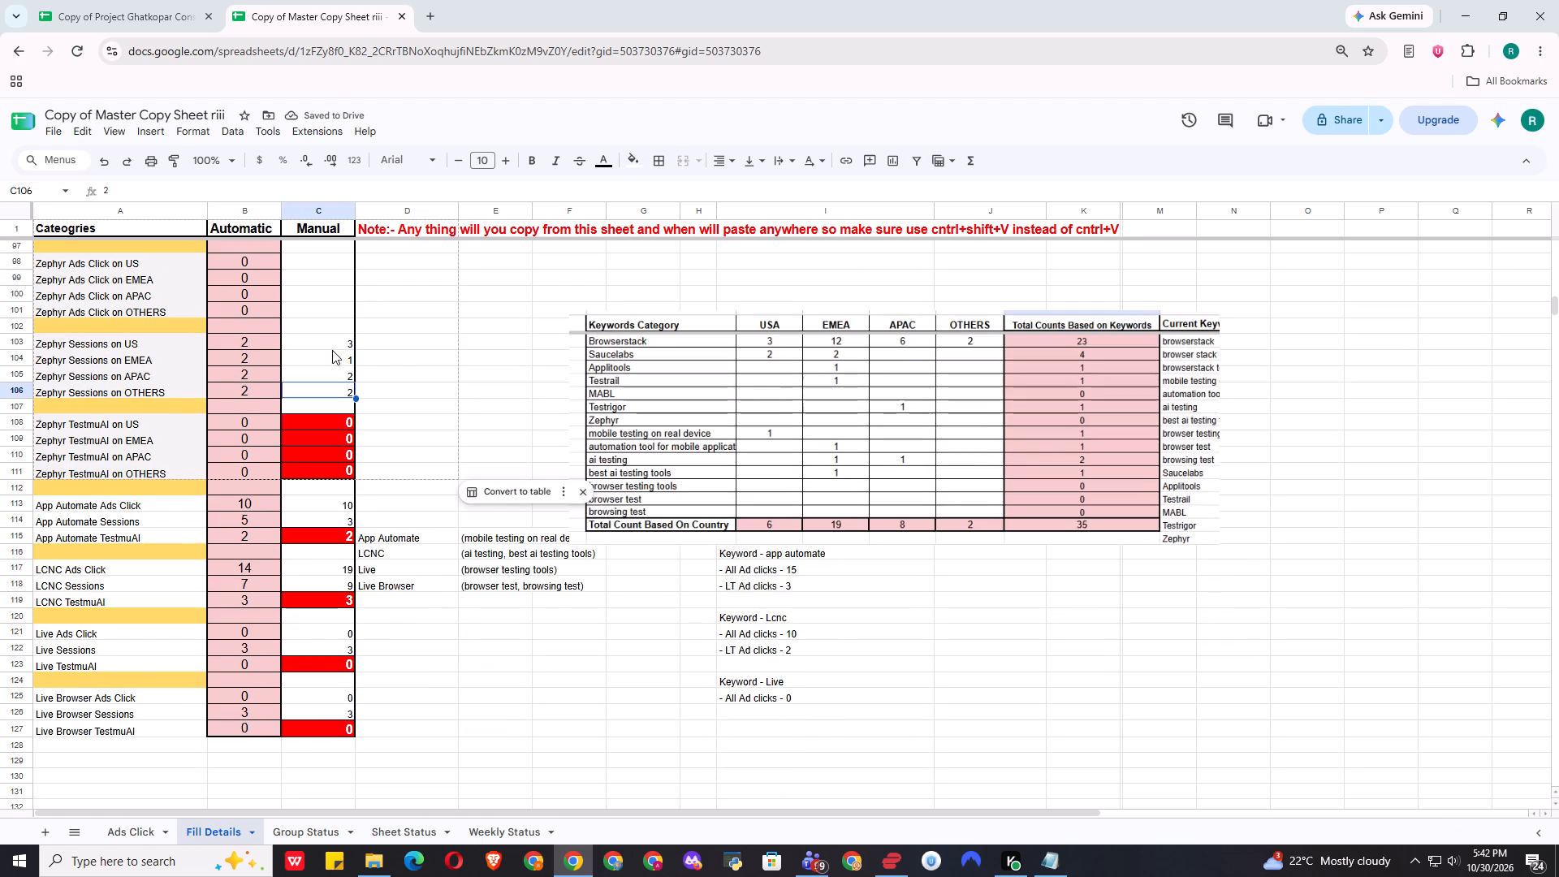
pyautogui.click(899, 325)
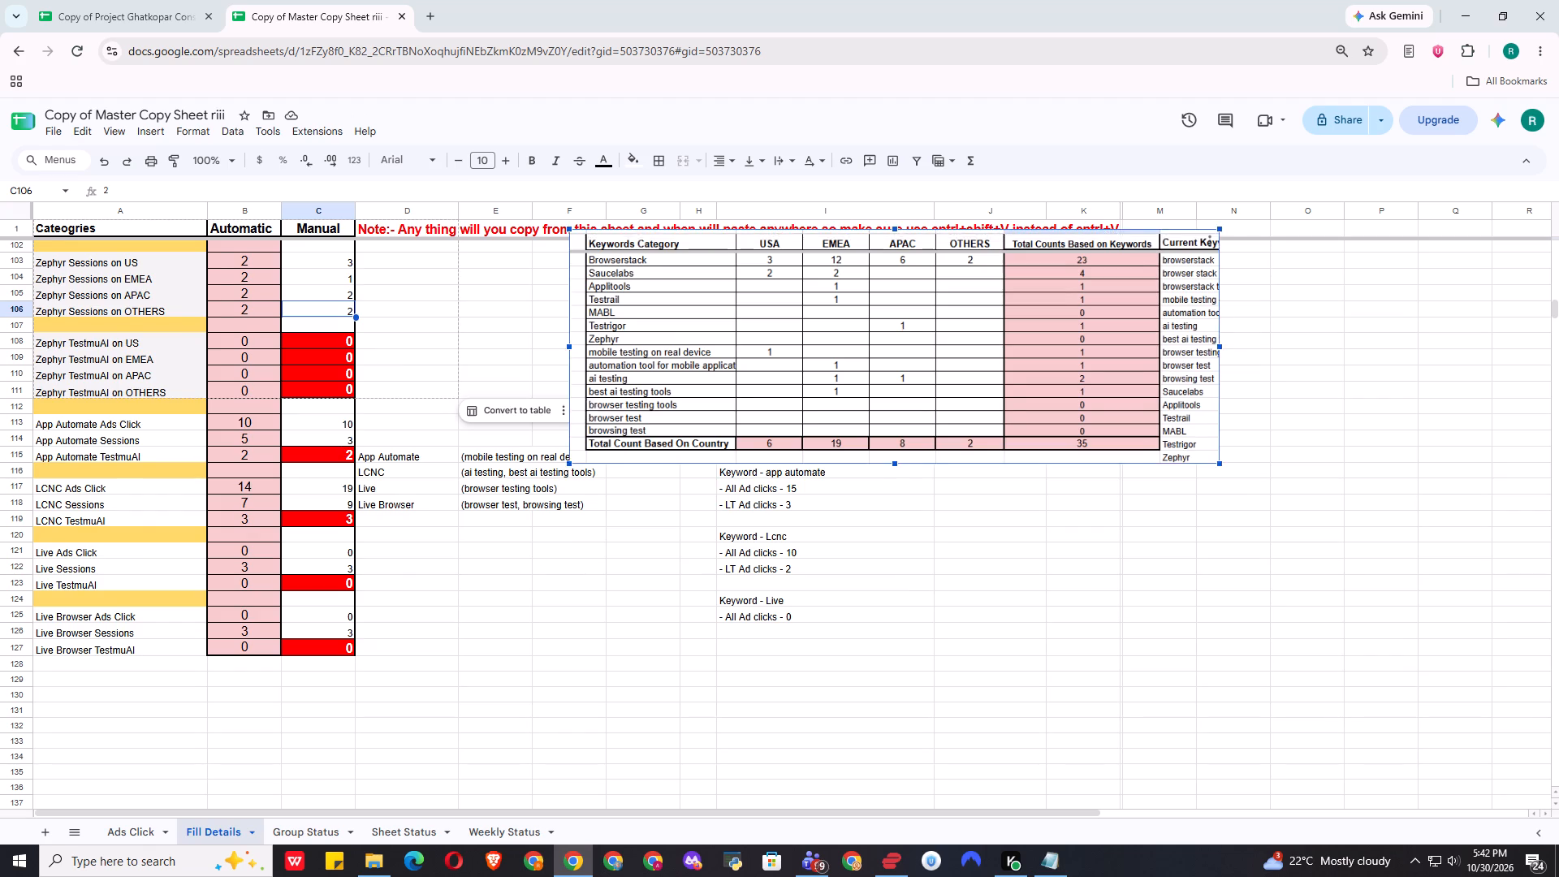
pyautogui.moveTo(904, 337); pyautogui.dragTo(1006, 461)
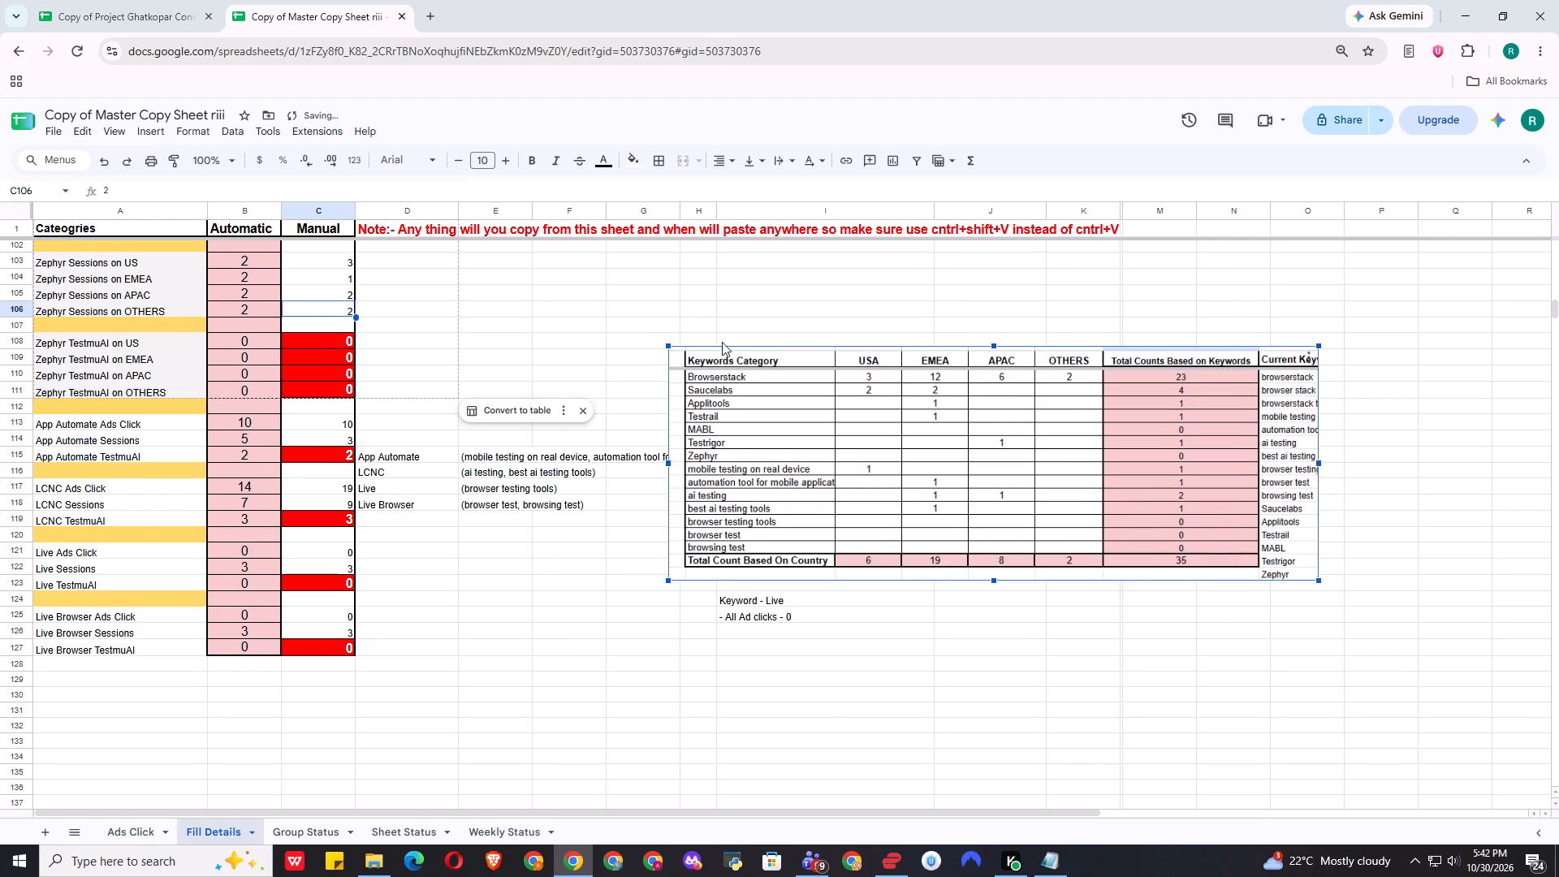
pyautogui.click(460, 485)
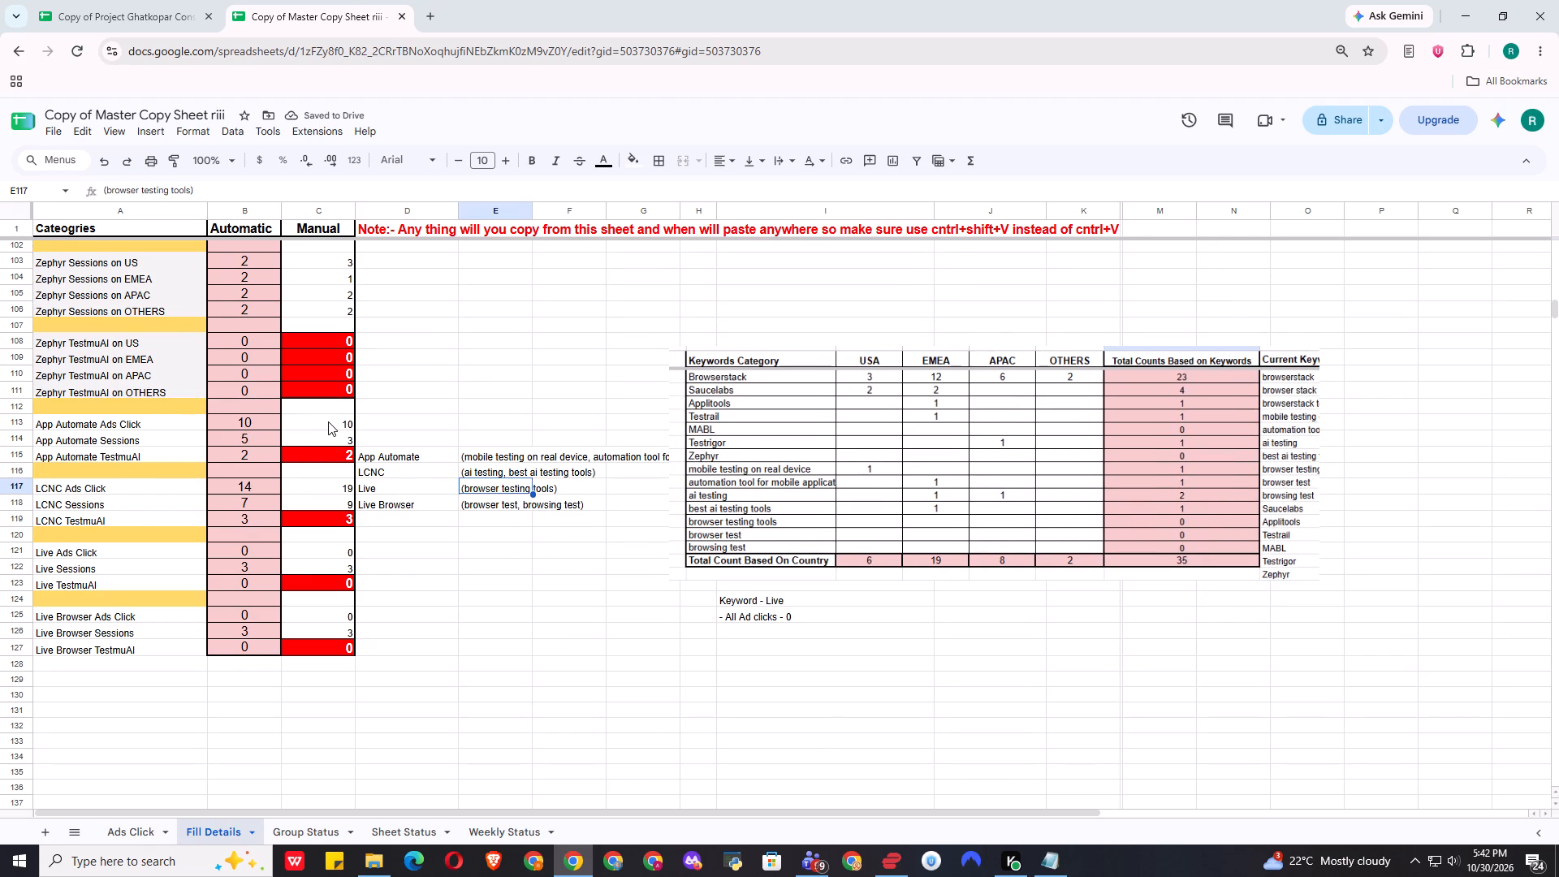
# Set the manual App Automate Sessions value to 5.
pyautogui.click(330, 427)
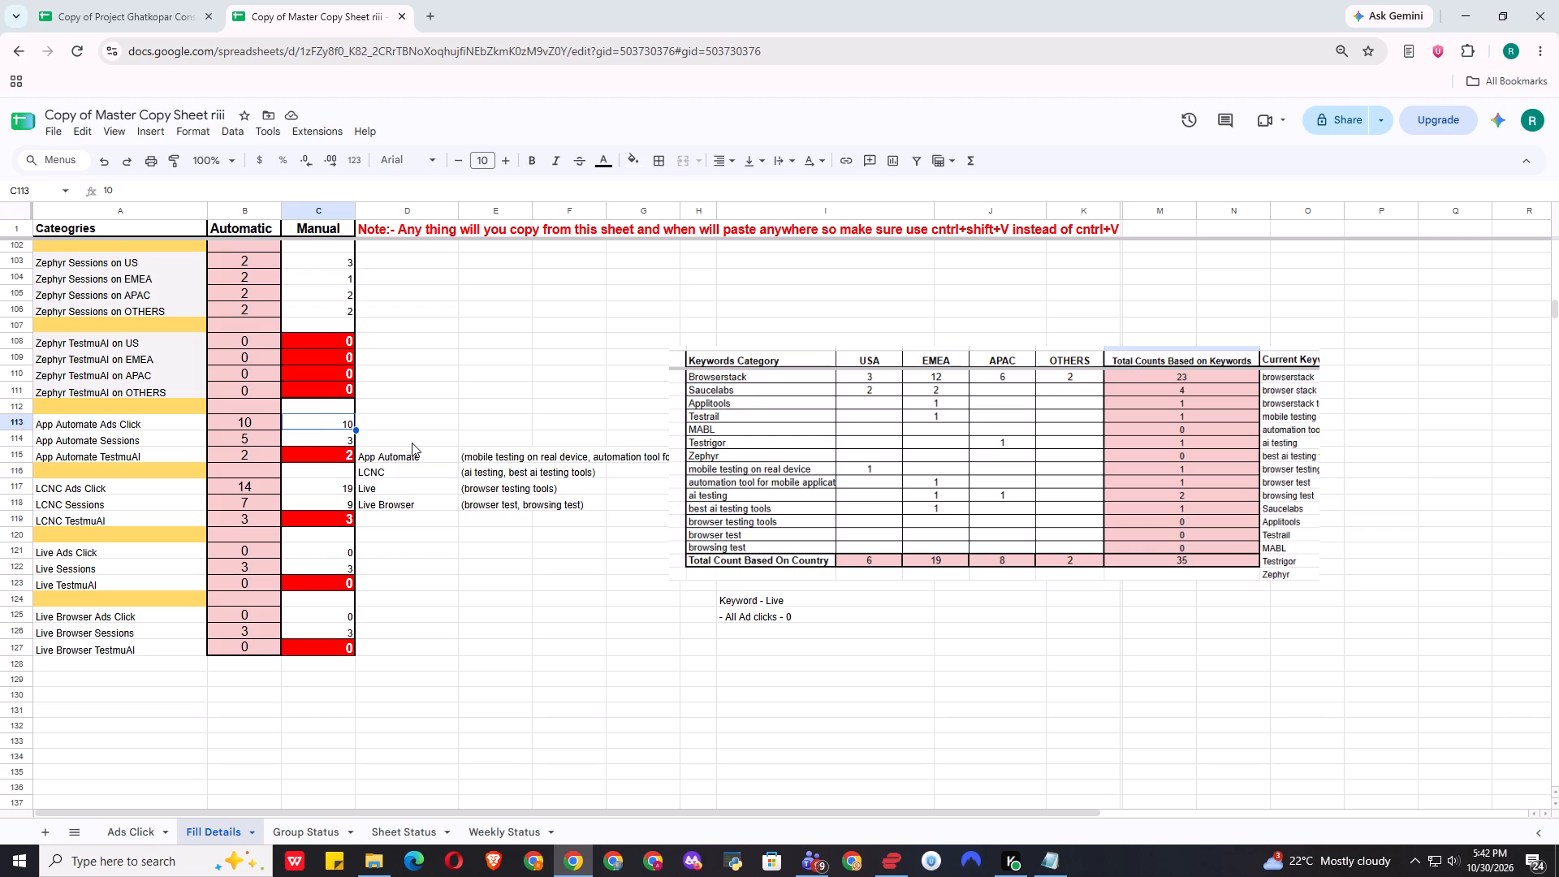
pyautogui.click(320, 441)
pyautogui.press('5')
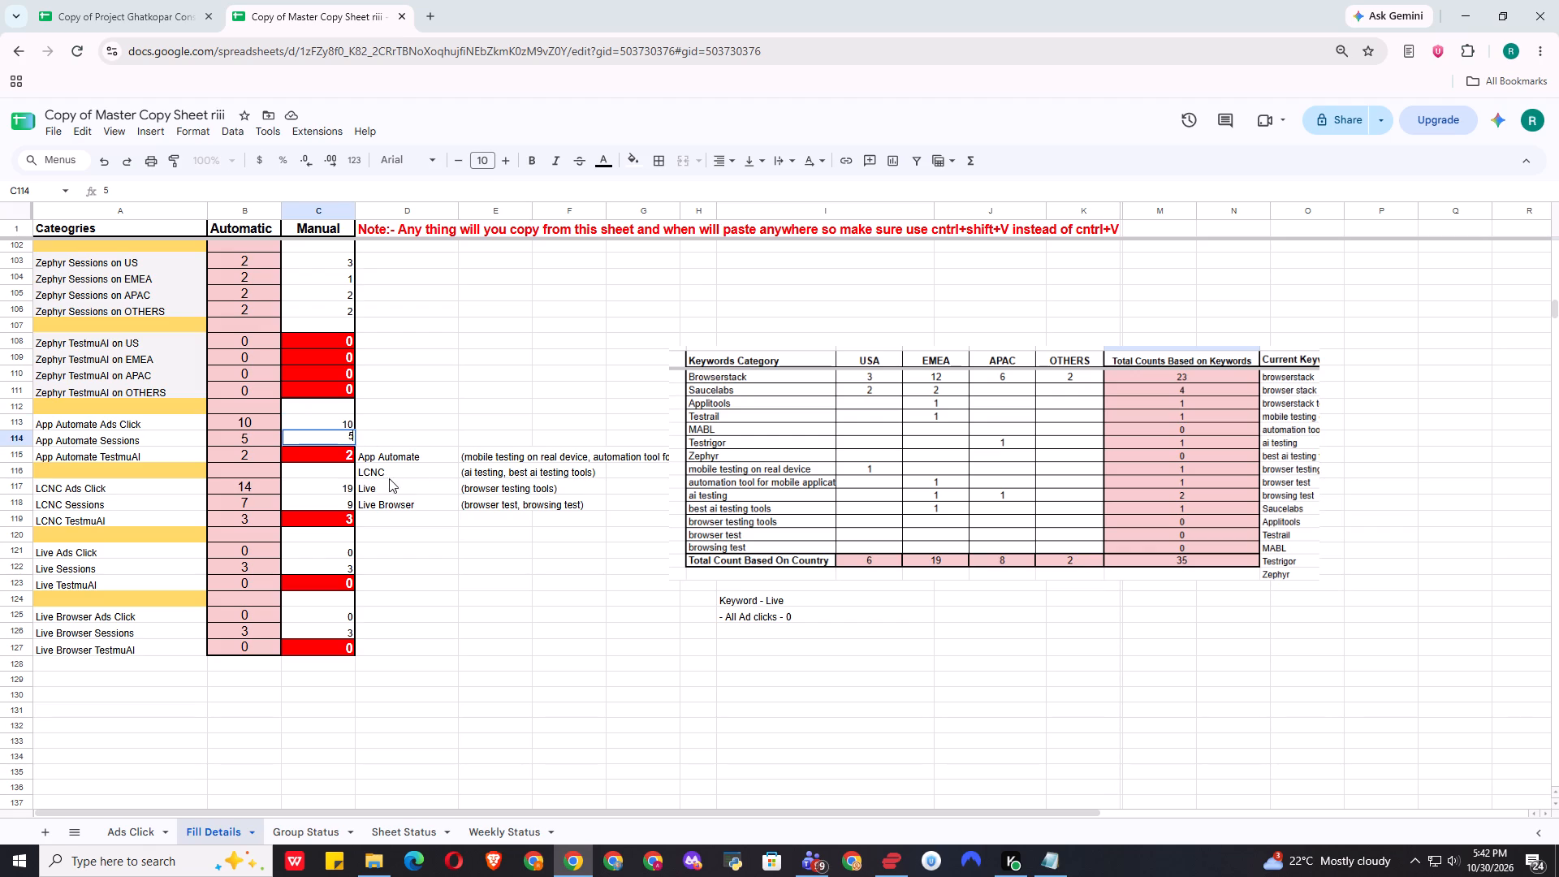
pyautogui.click(391, 477)
# Set the manual App Automate Ads Click value to 14.
pyautogui.click(321, 419)
pyautogui.write('11')
pyautogui.press('BackSpace')
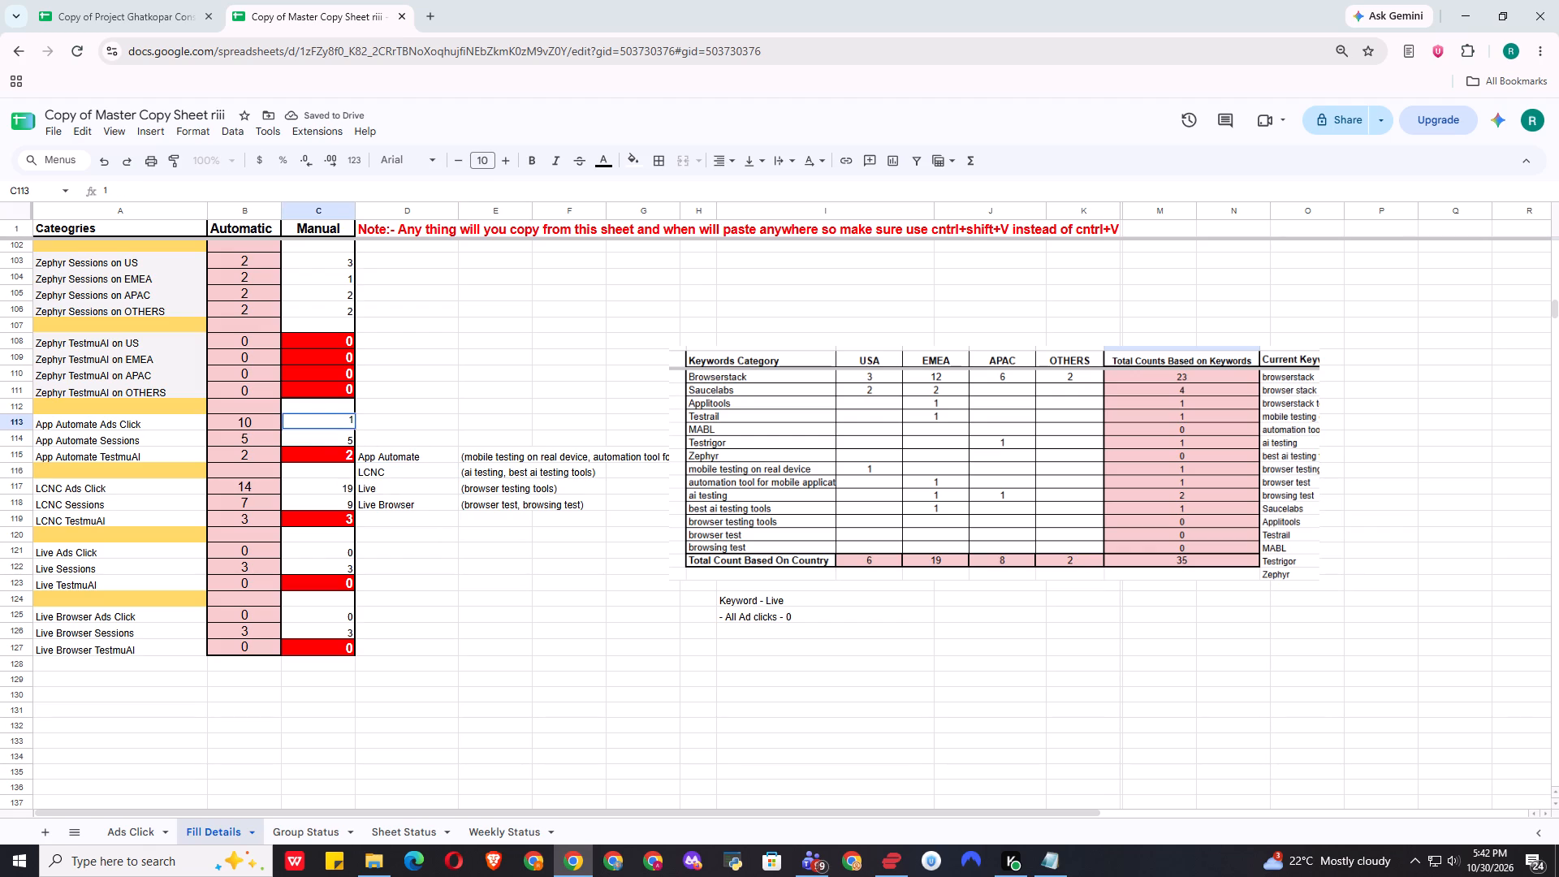
pyautogui.press('4')
pyautogui.click(365, 477)
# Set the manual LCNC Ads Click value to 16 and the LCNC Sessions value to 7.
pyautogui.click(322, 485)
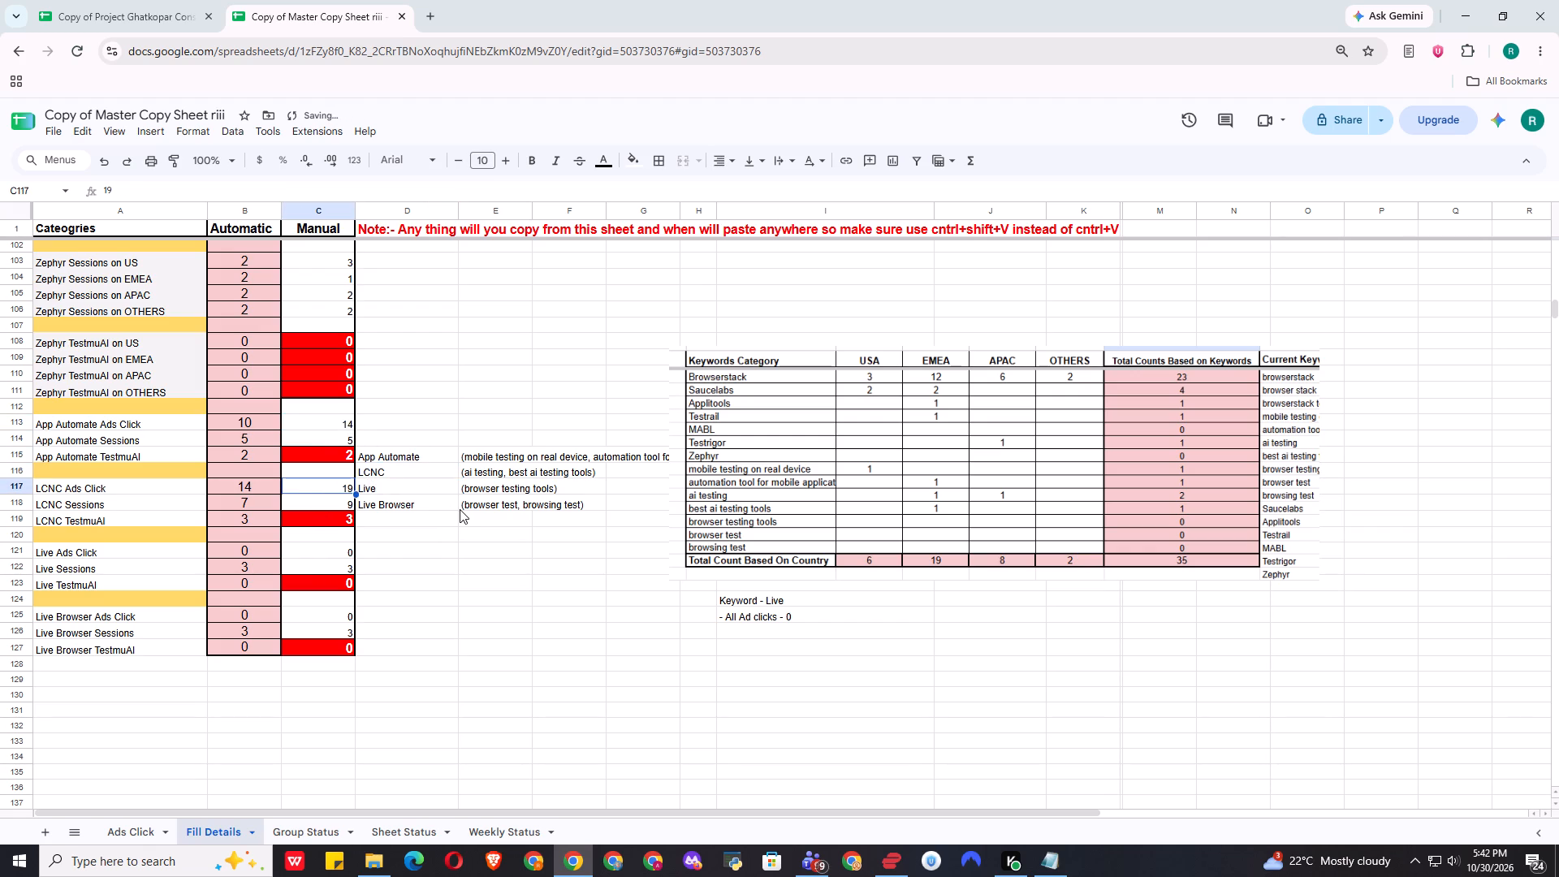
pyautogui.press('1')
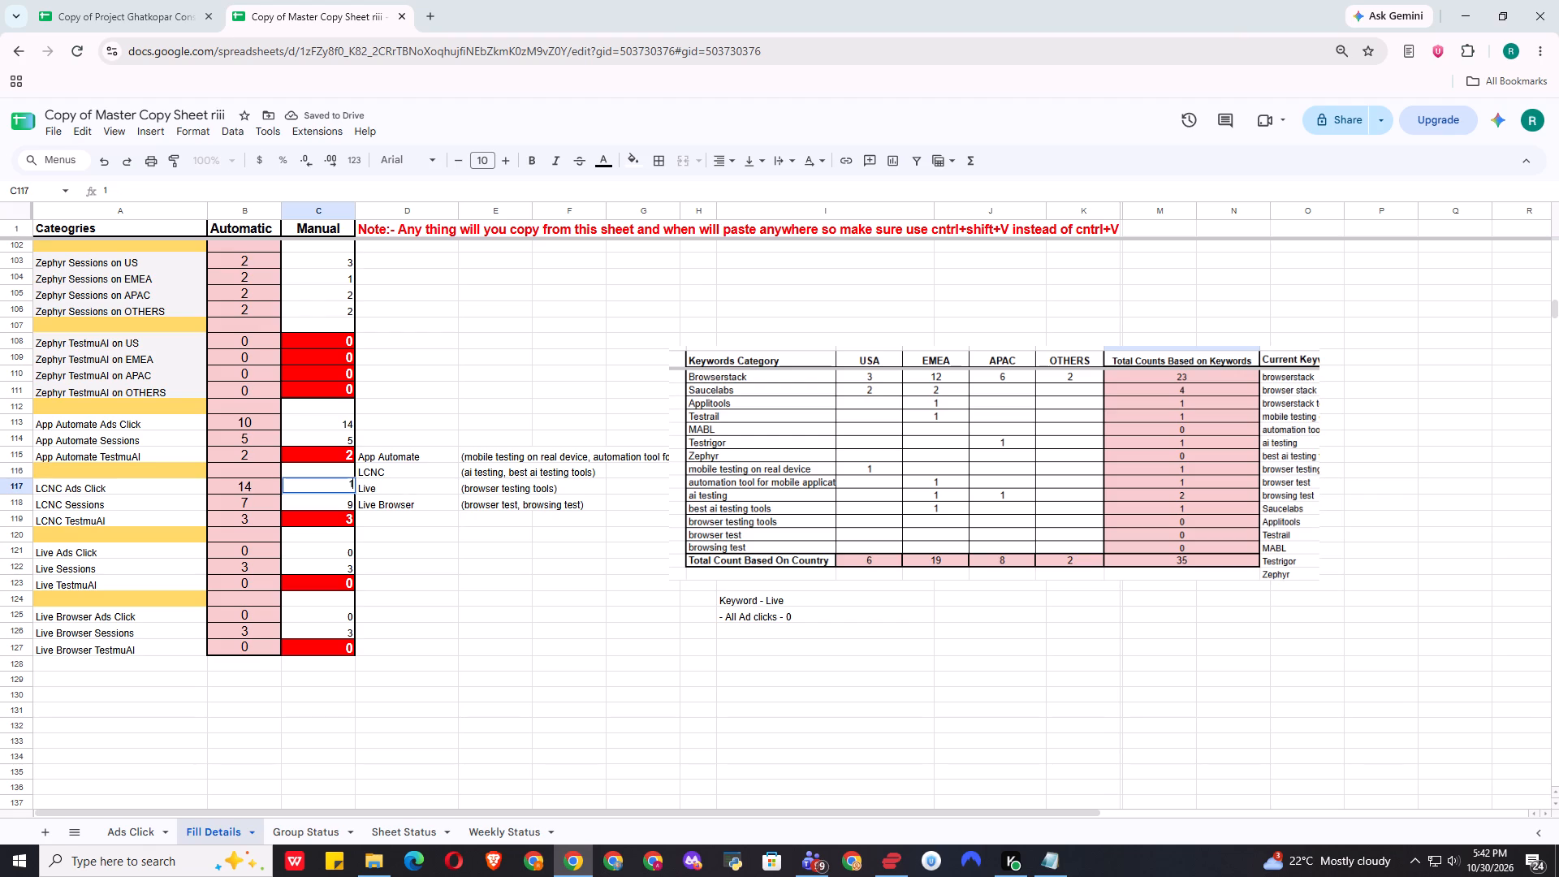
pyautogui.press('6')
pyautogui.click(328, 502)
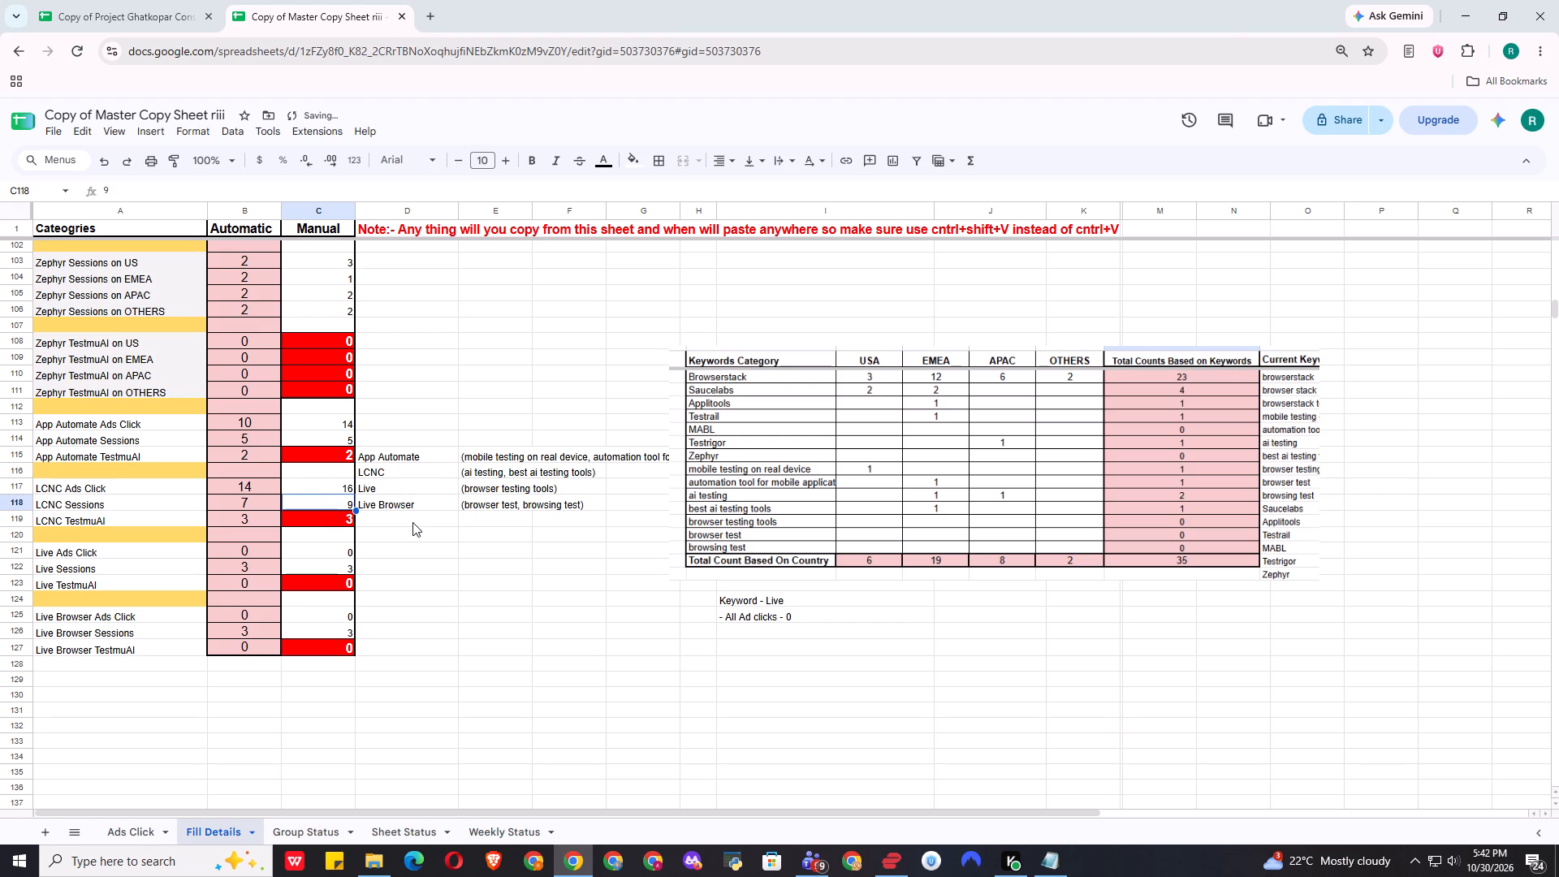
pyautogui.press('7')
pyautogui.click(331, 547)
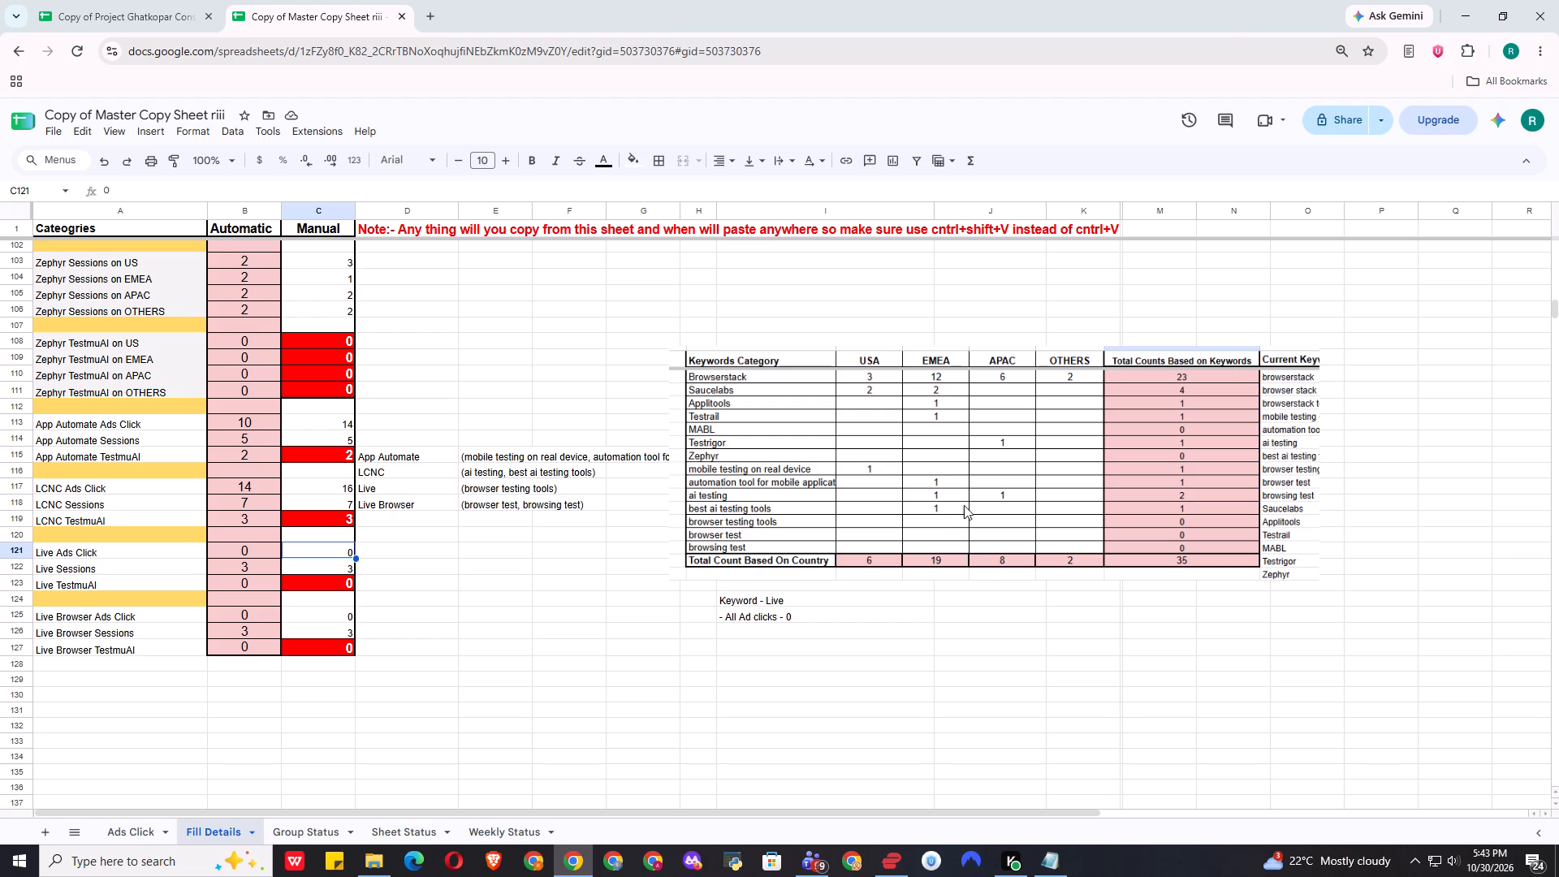
# In the Ads Click sheet, clear the APAC count for ai testing and enter 1 for browser test under OTHERS.
pyautogui.click(459, 585)
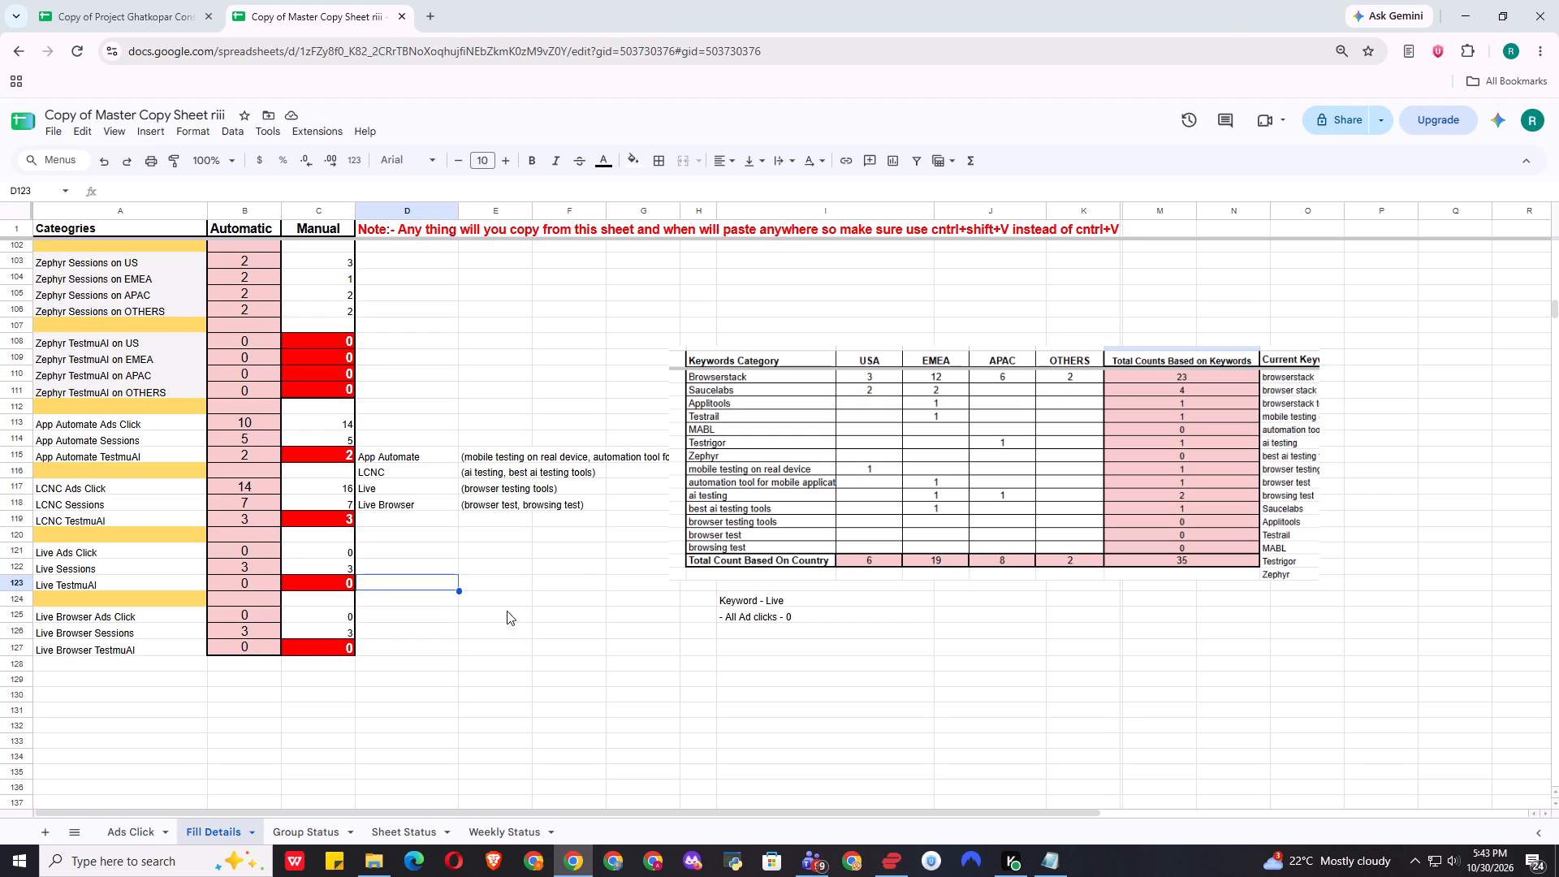
pyautogui.click(478, 562)
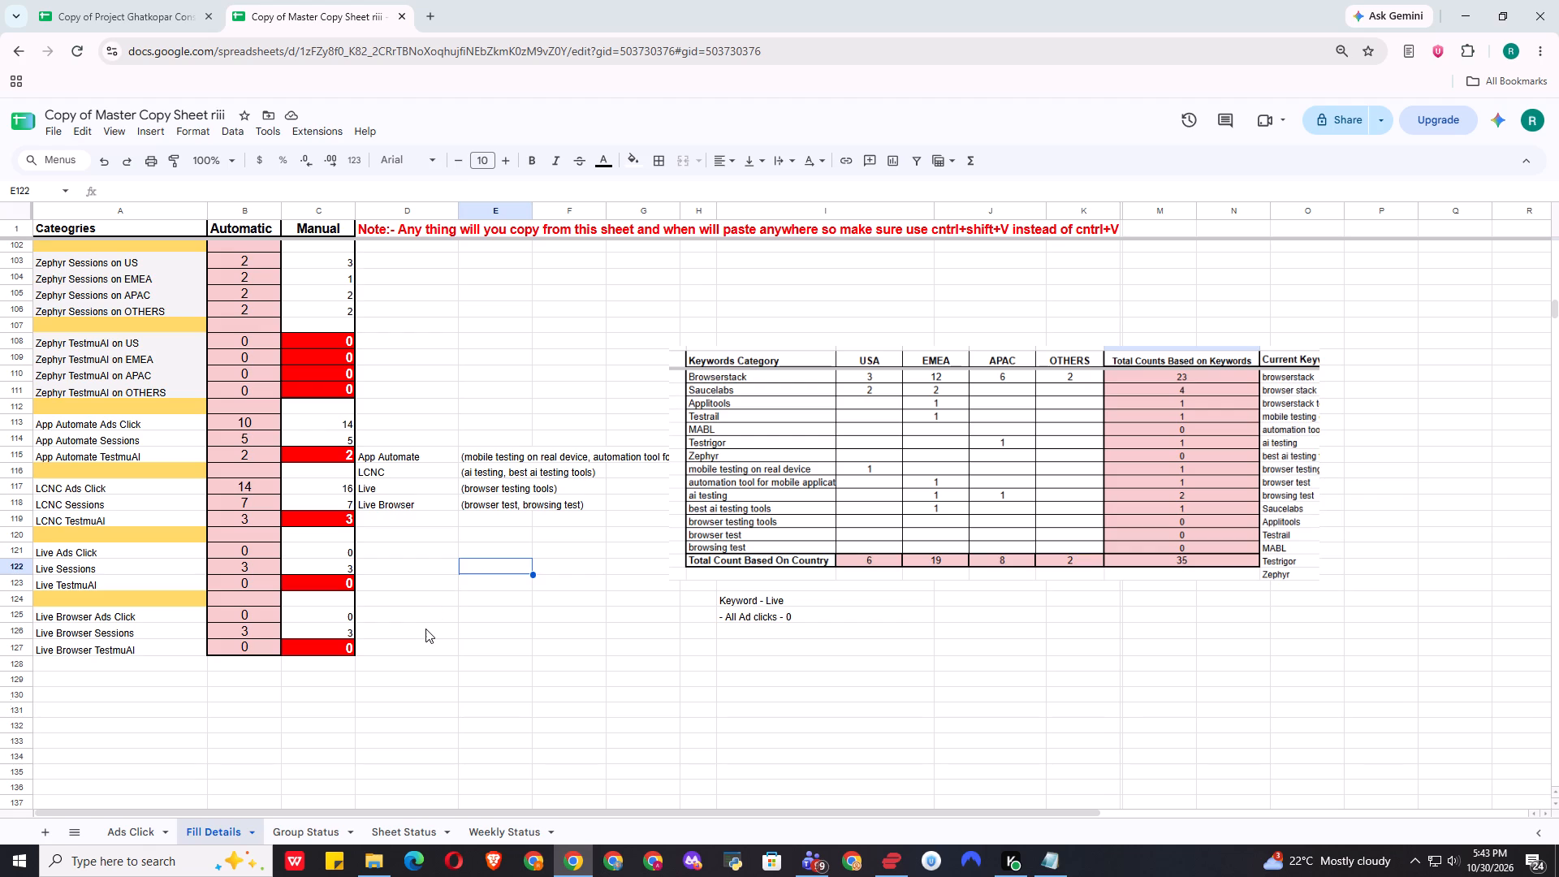
pyautogui.click(118, 0)
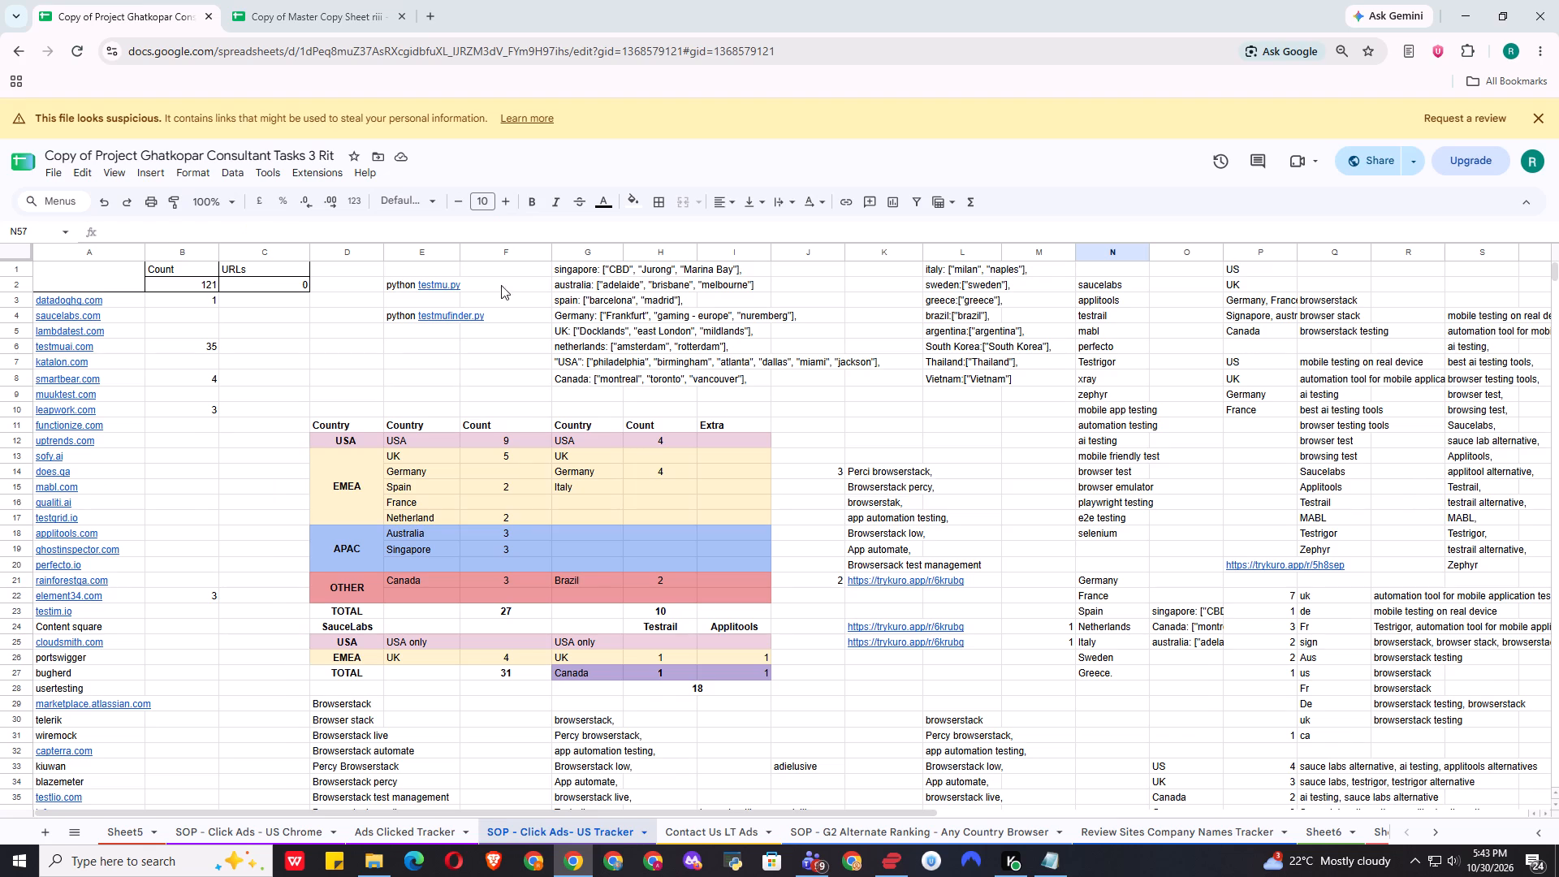
pyautogui.click(344, 0)
pyautogui.click(124, 820)
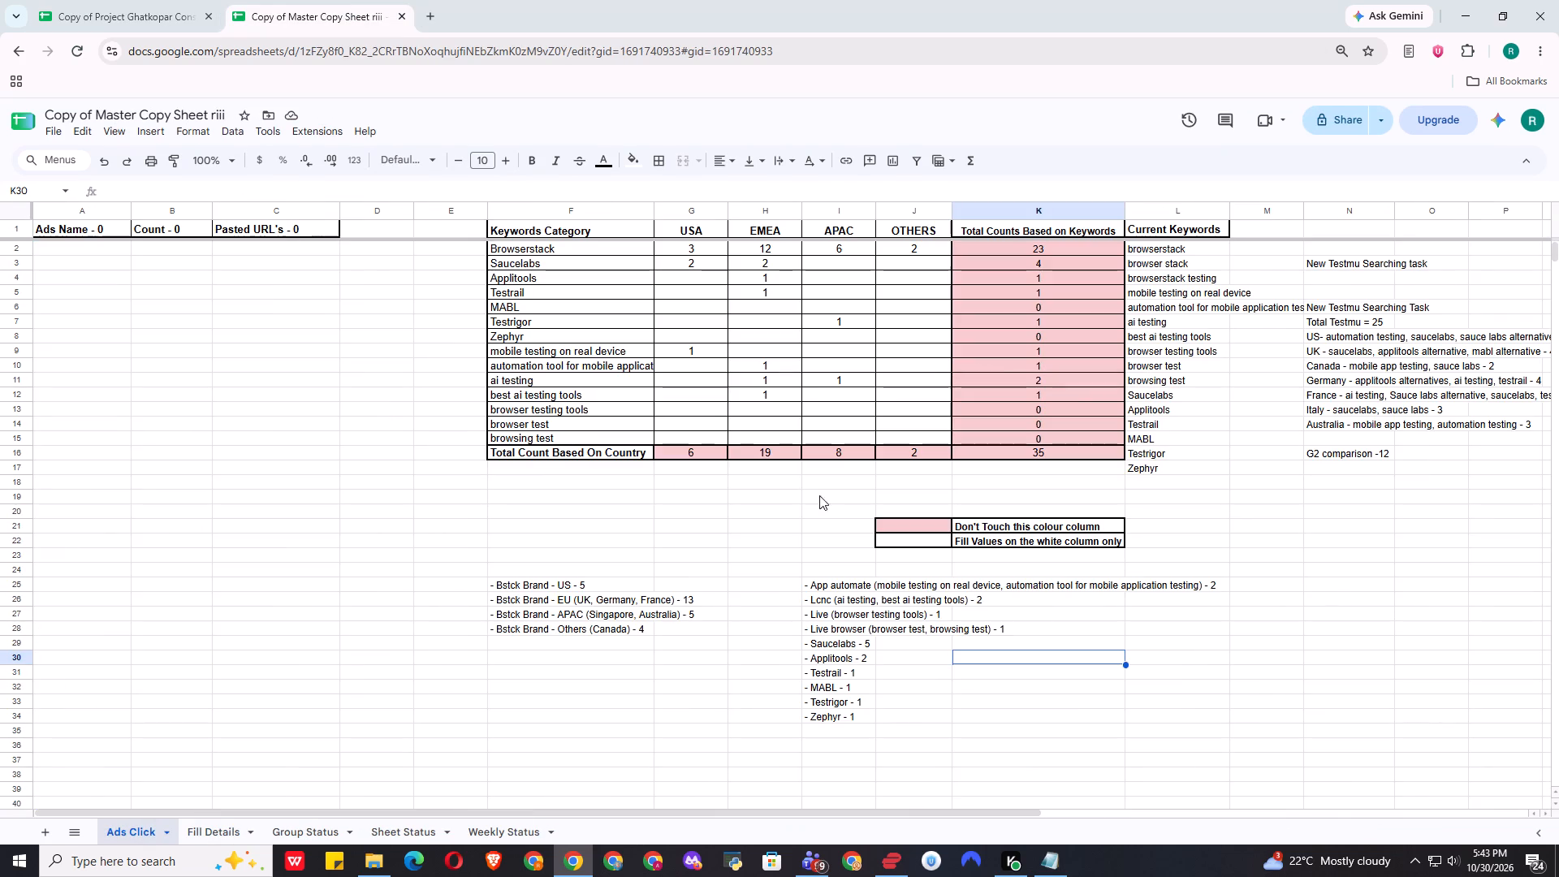
pyautogui.scroll(1, 820, 392)
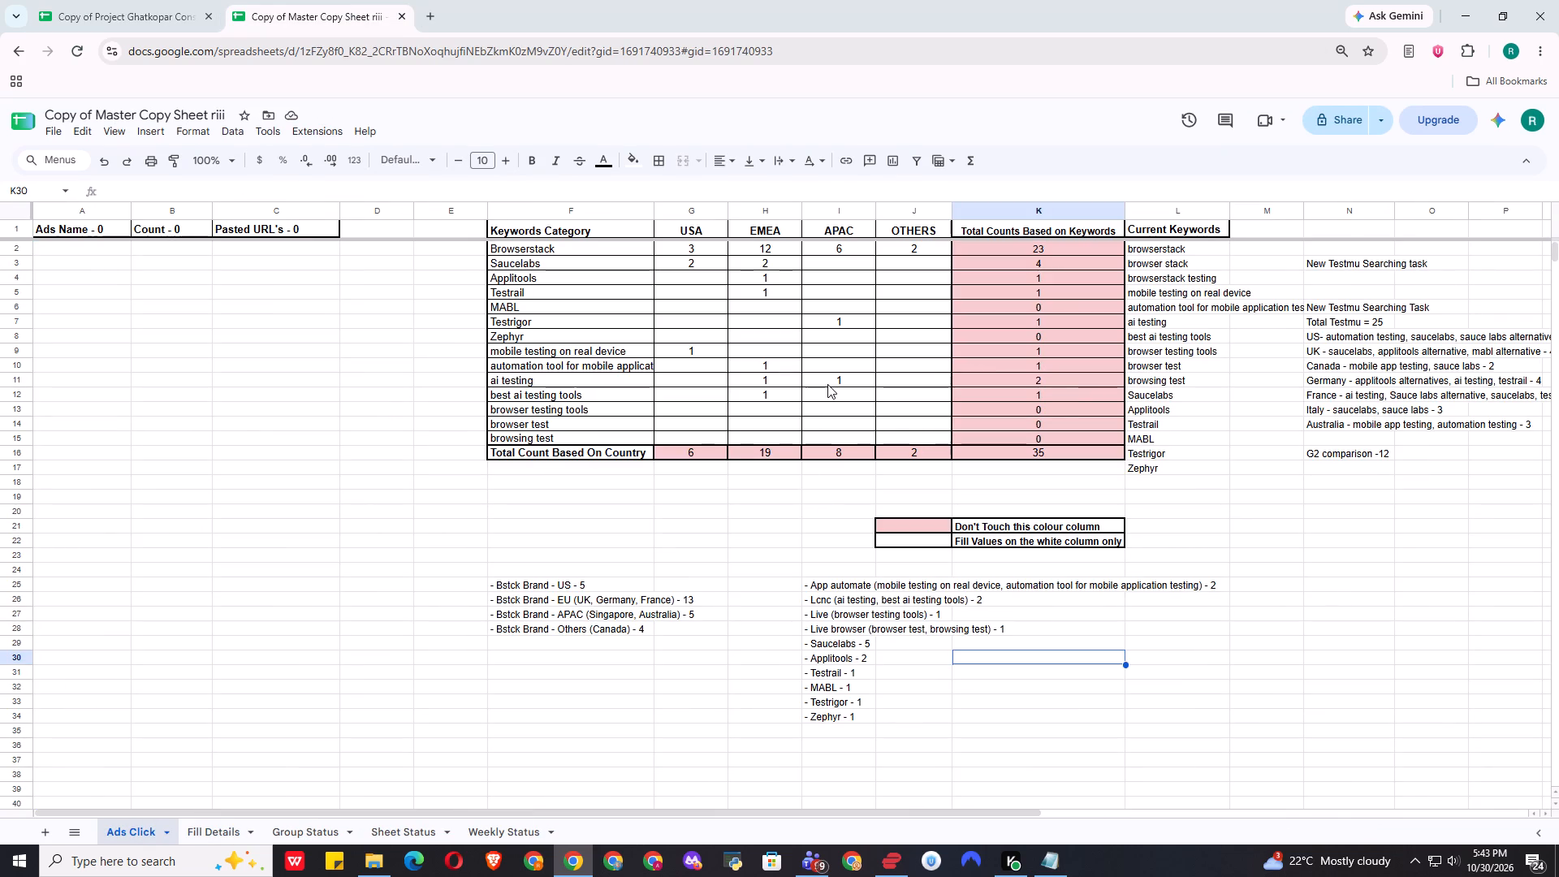
pyautogui.click(834, 379)
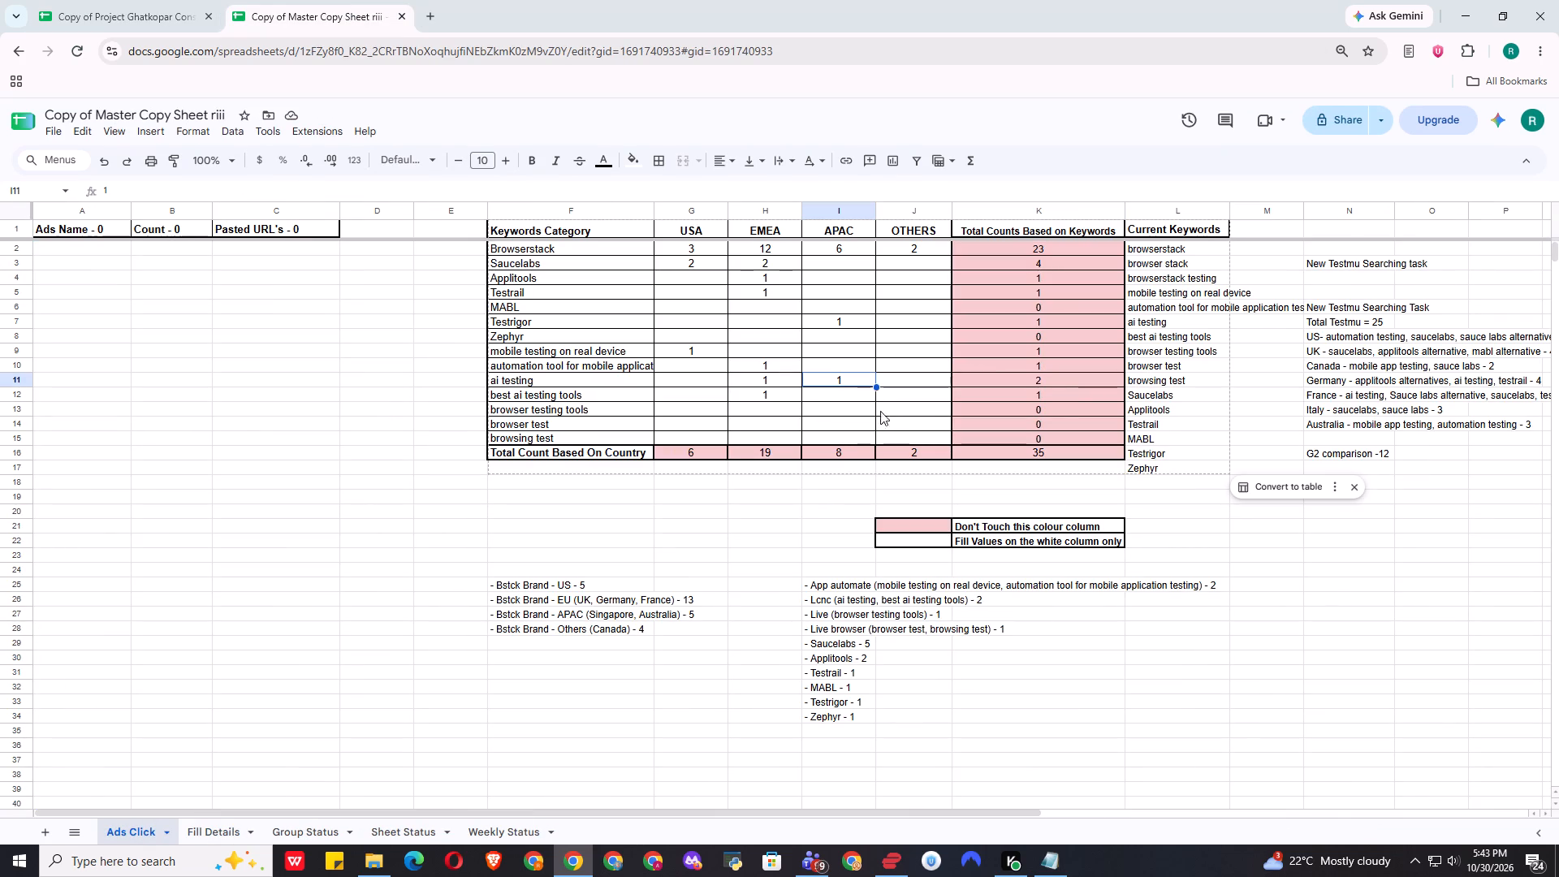
pyautogui.press('BackSpace')
pyautogui.click(913, 419)
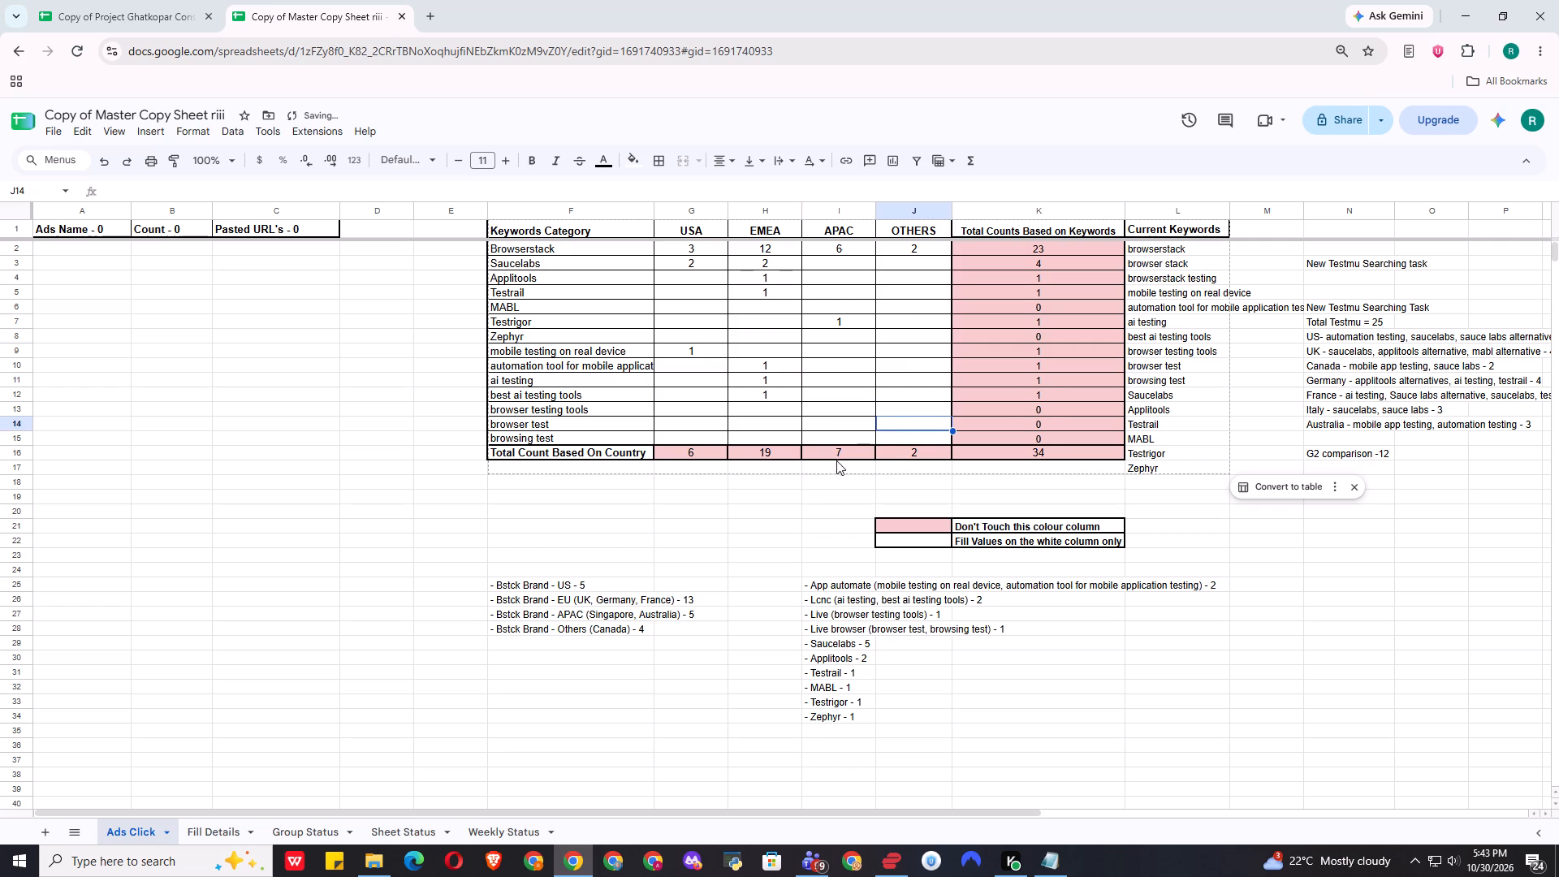
pyautogui.press('1')
pyautogui.click(830, 519)
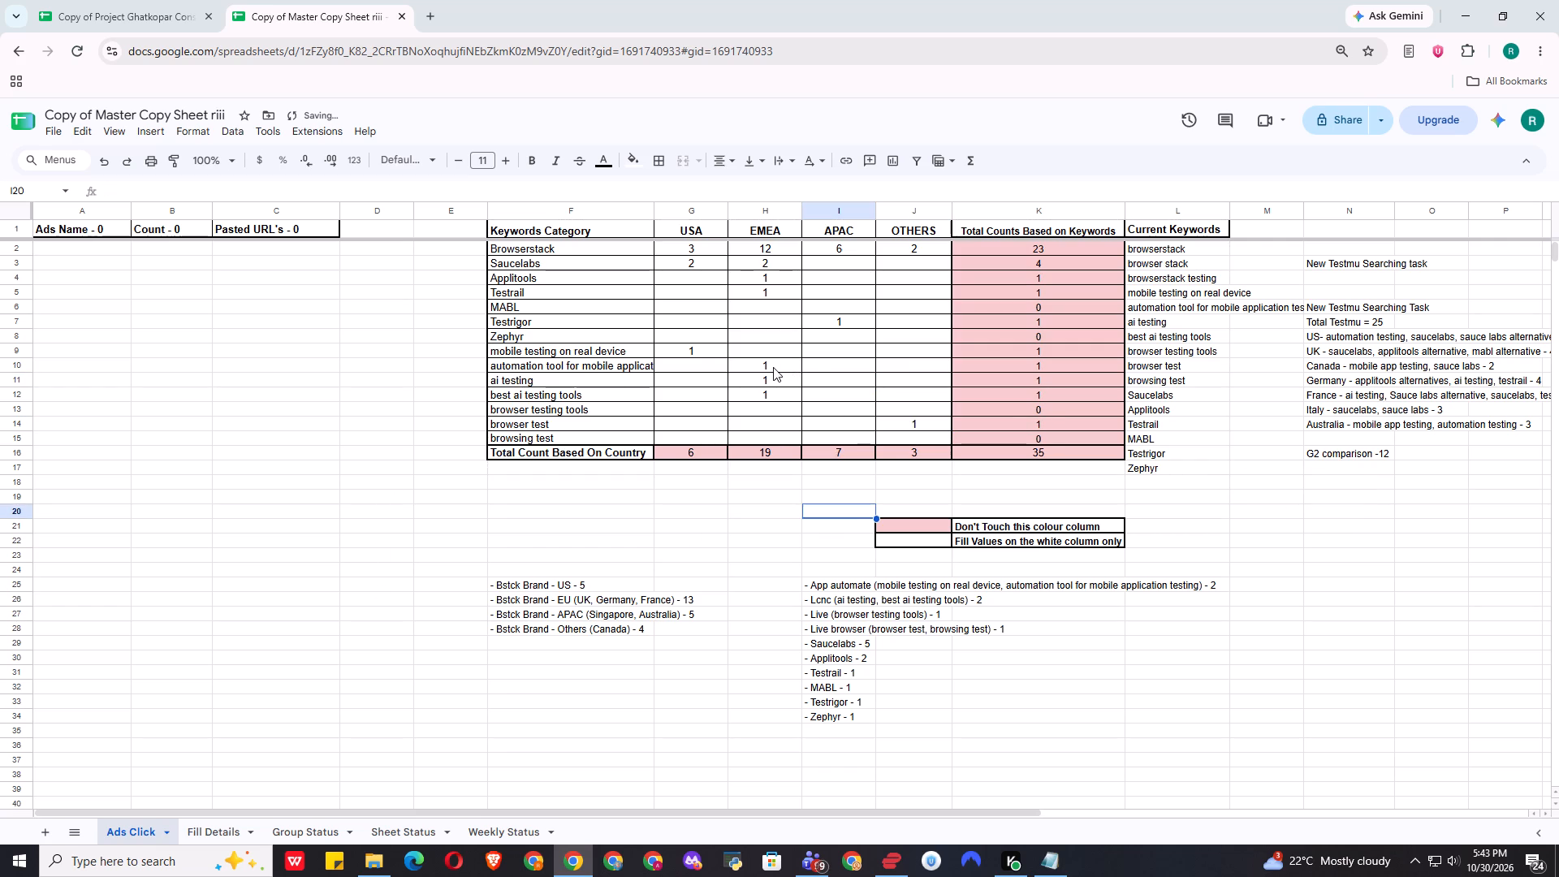
# Capture a screenshot of the updated keyword counts table, from its header row through the country totals.
pyautogui.moveTo(771, 366); pyautogui.dragTo(772, 378)
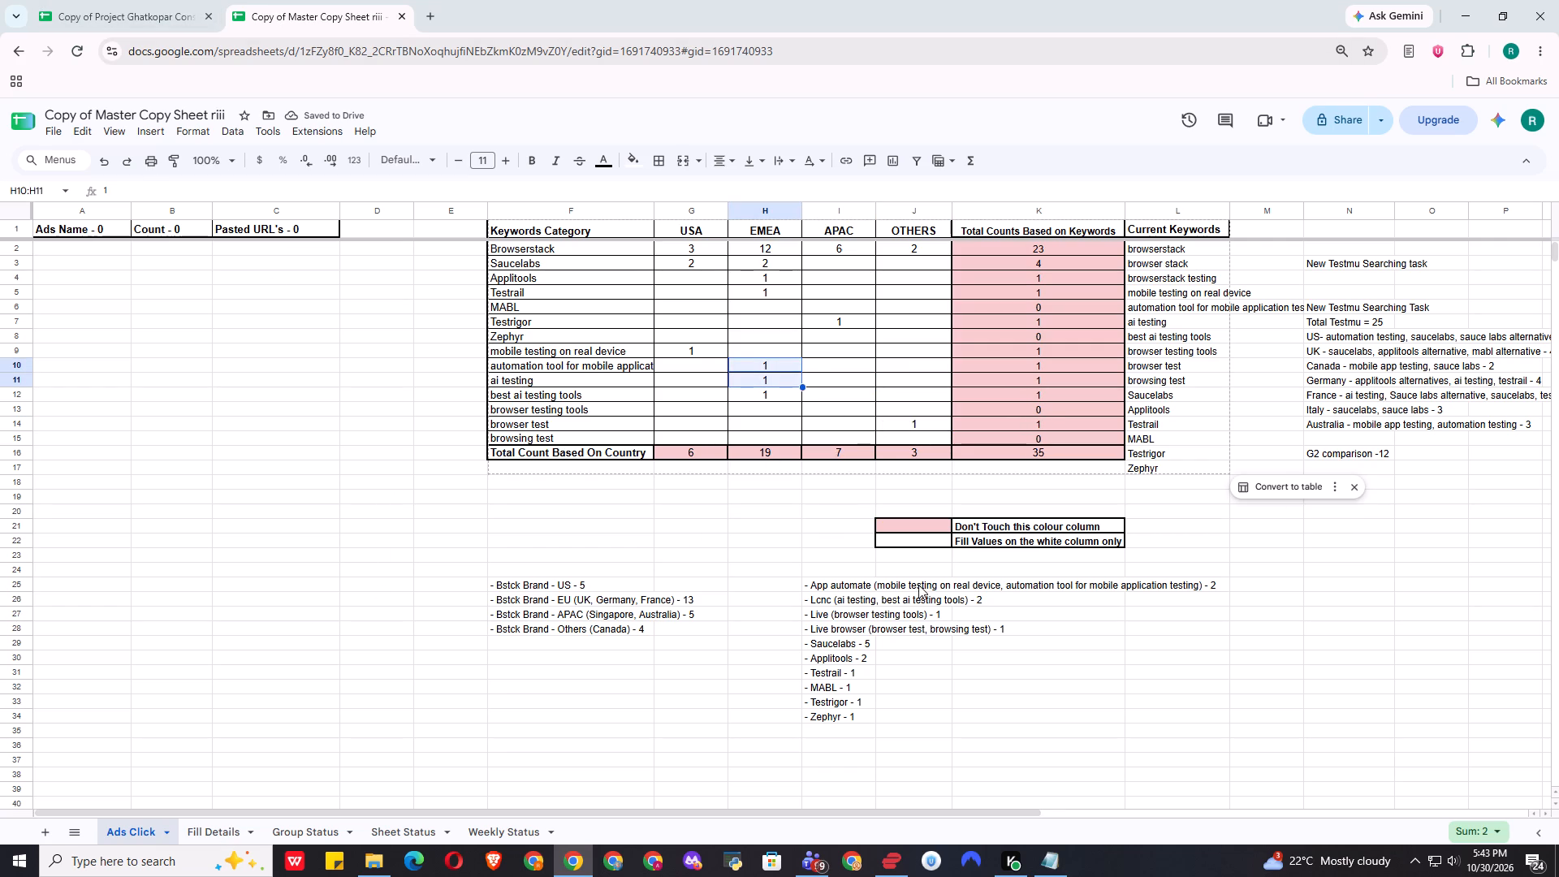
pyautogui.press('shift+super+s')
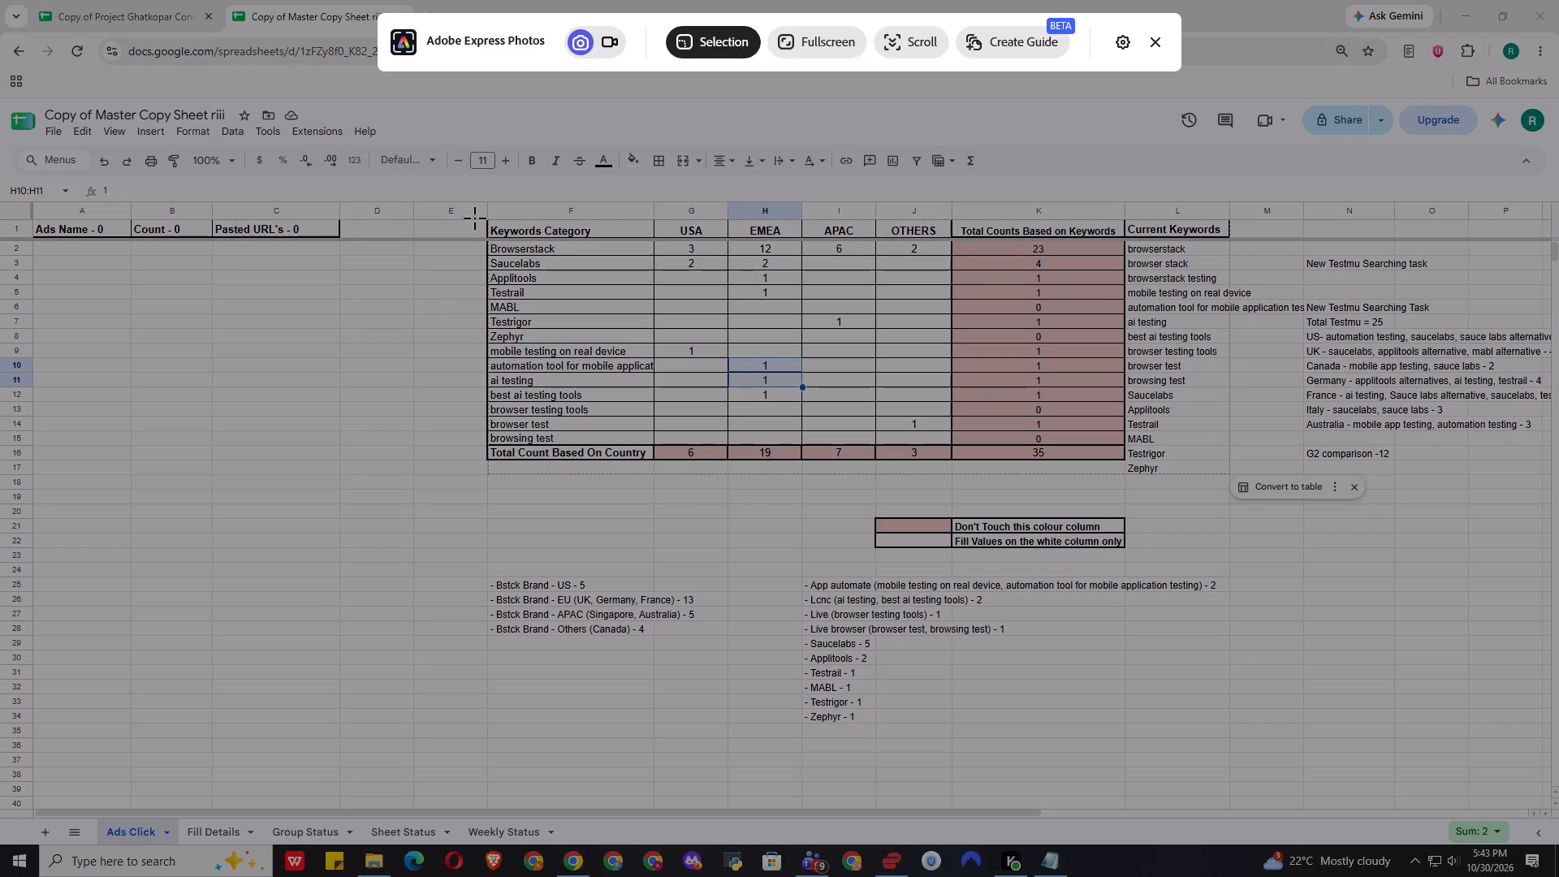
pyautogui.moveTo(475, 218); pyautogui.dragTo(1193, 470)
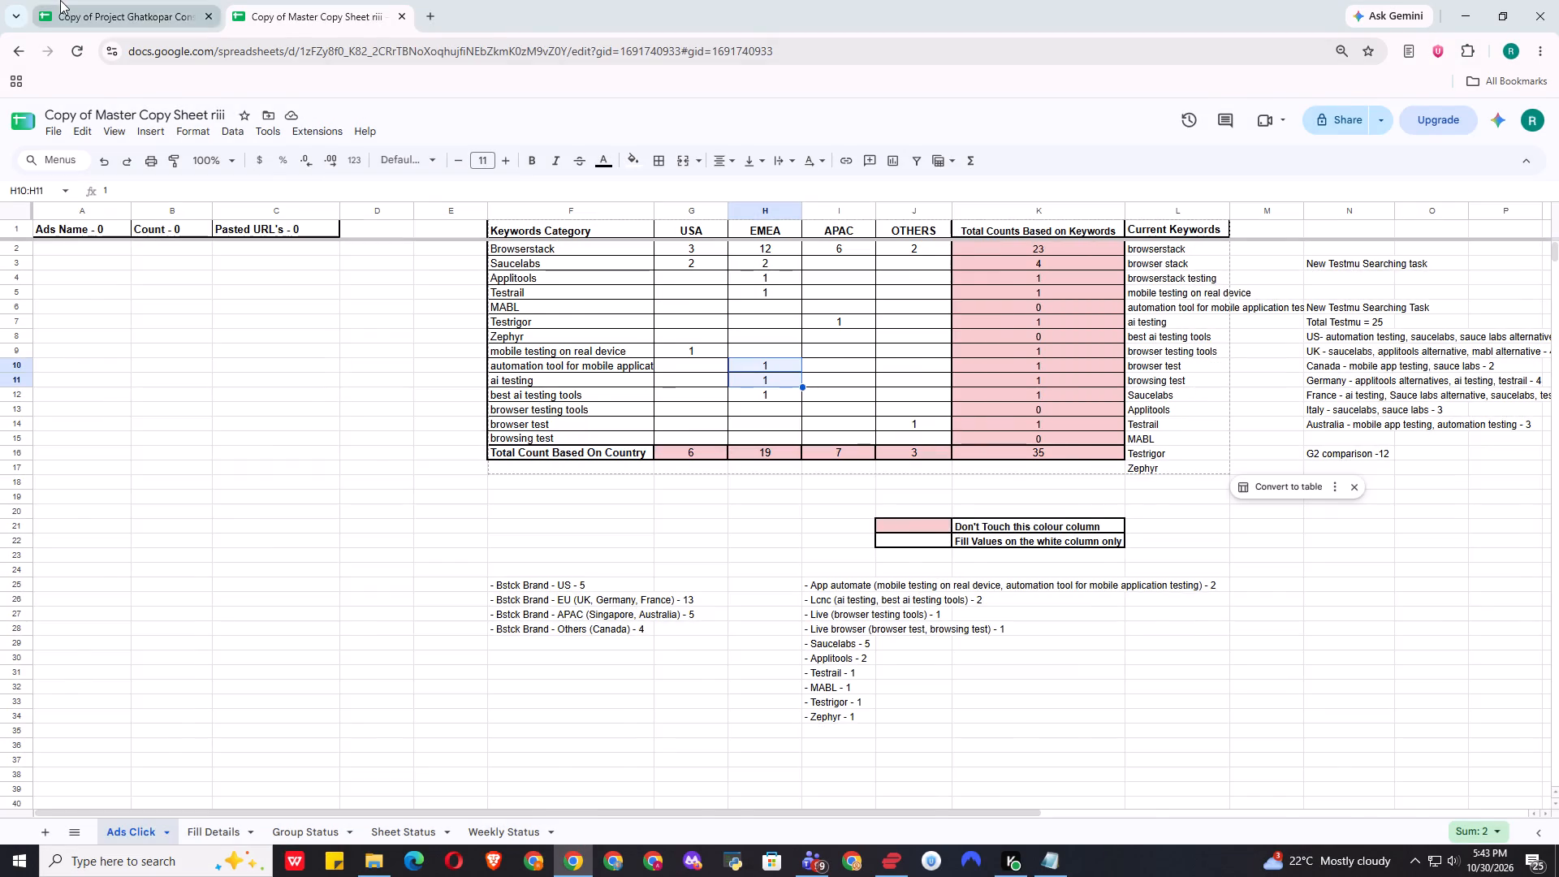
# Replace the old keyword counts image in Fill Details with the new capture, beside the App Automate and LCNC rows.
pyautogui.click(60, 0)
pyautogui.click(230, 0)
pyautogui.click(215, 817)
pyautogui.click(201, 858)
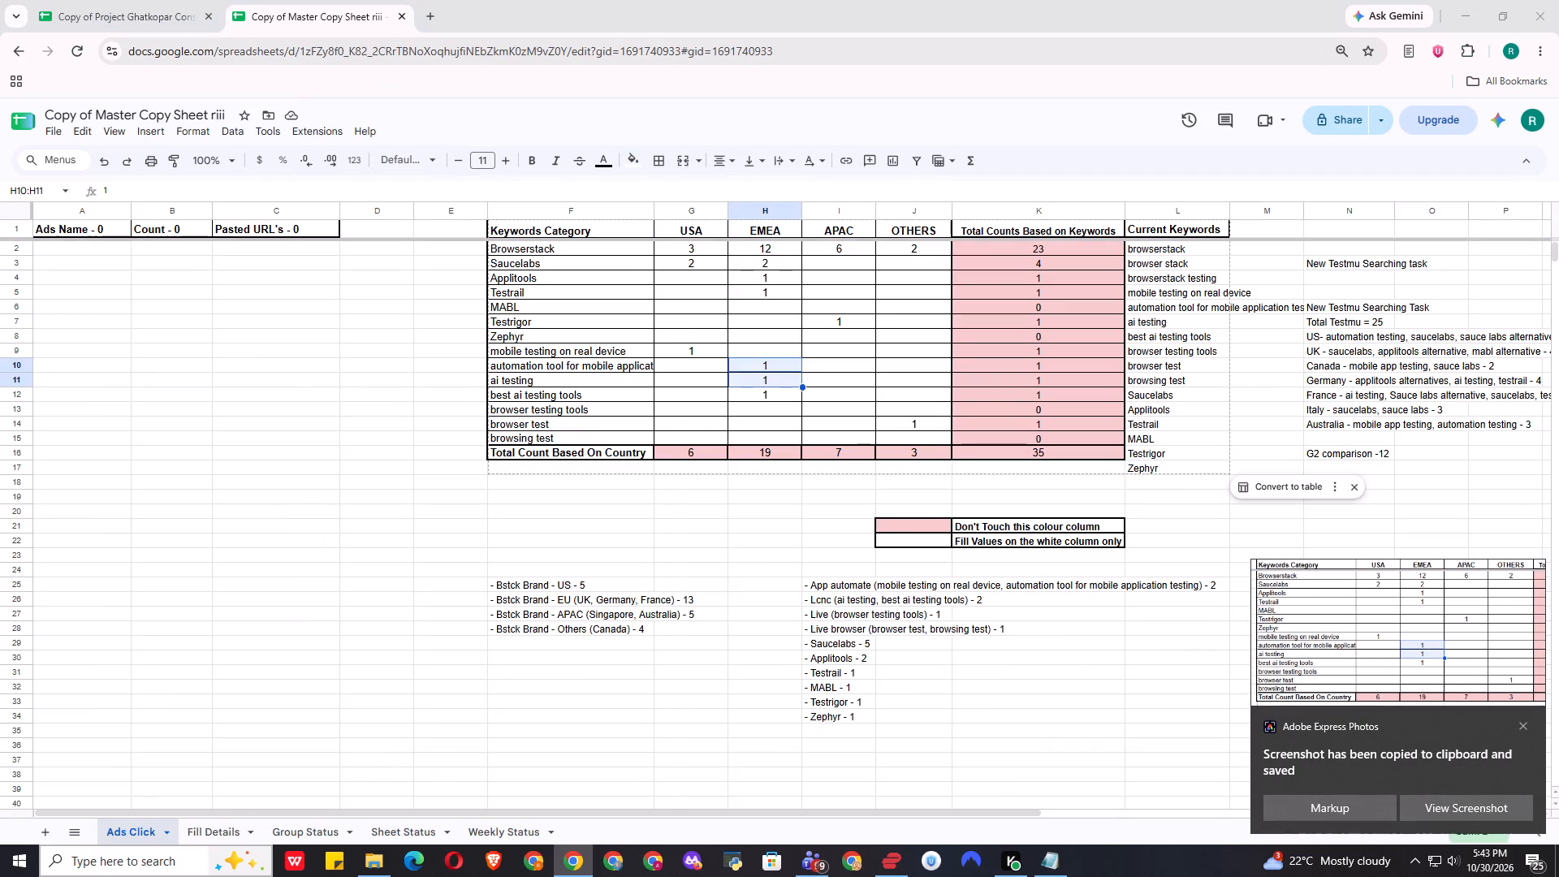
pyautogui.click(201, 834)
pyautogui.click(795, 602)
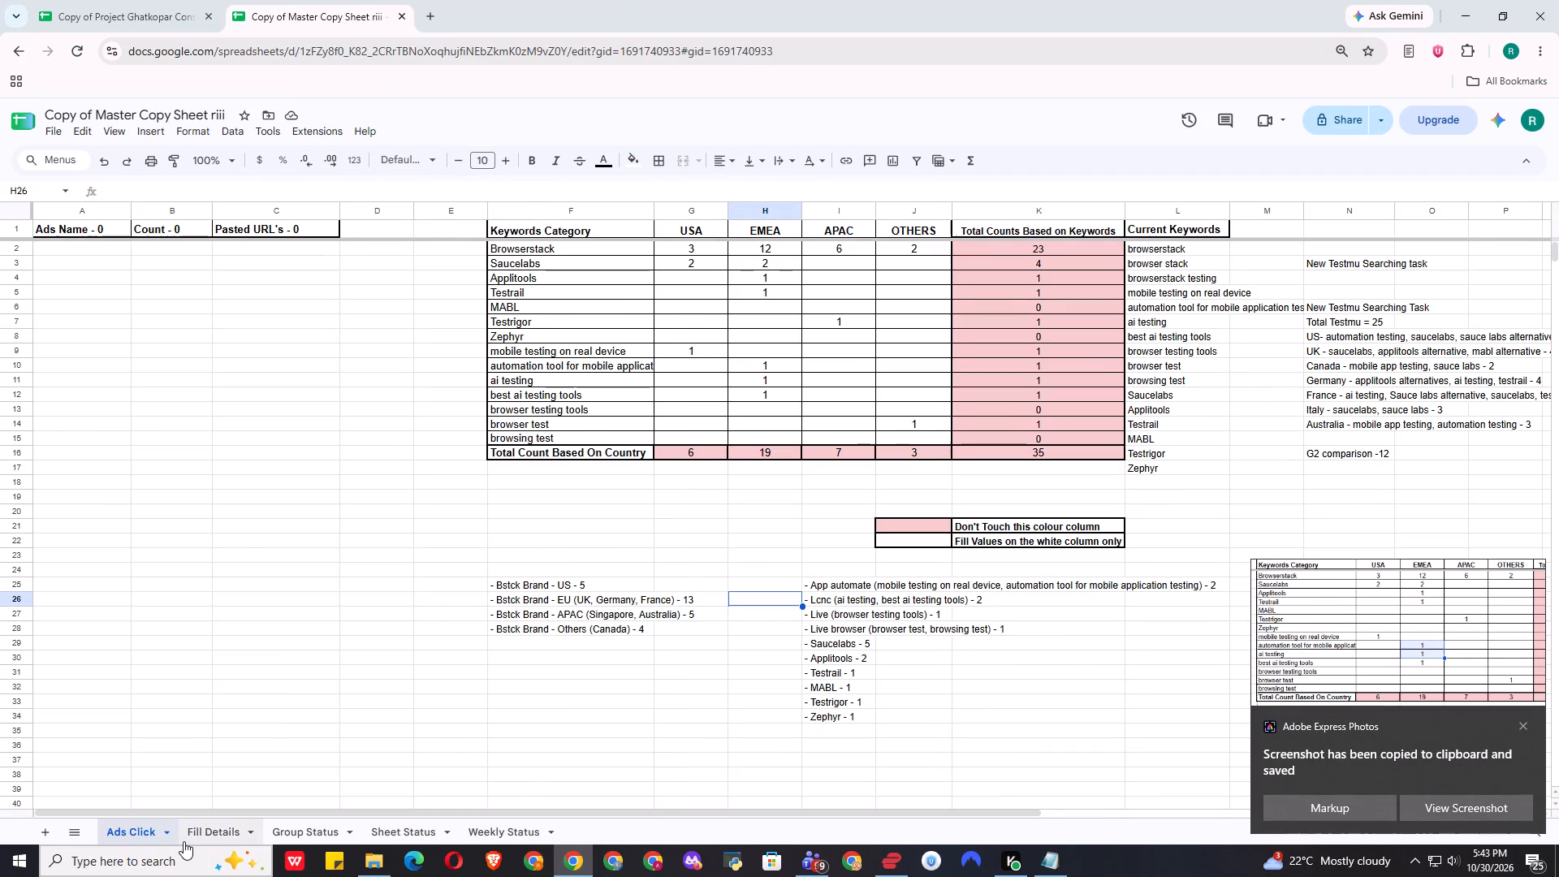
pyautogui.click(184, 841)
pyautogui.scroll(3, 833, 457)
pyautogui.scroll(-3, 761, 550)
pyautogui.click(855, 512)
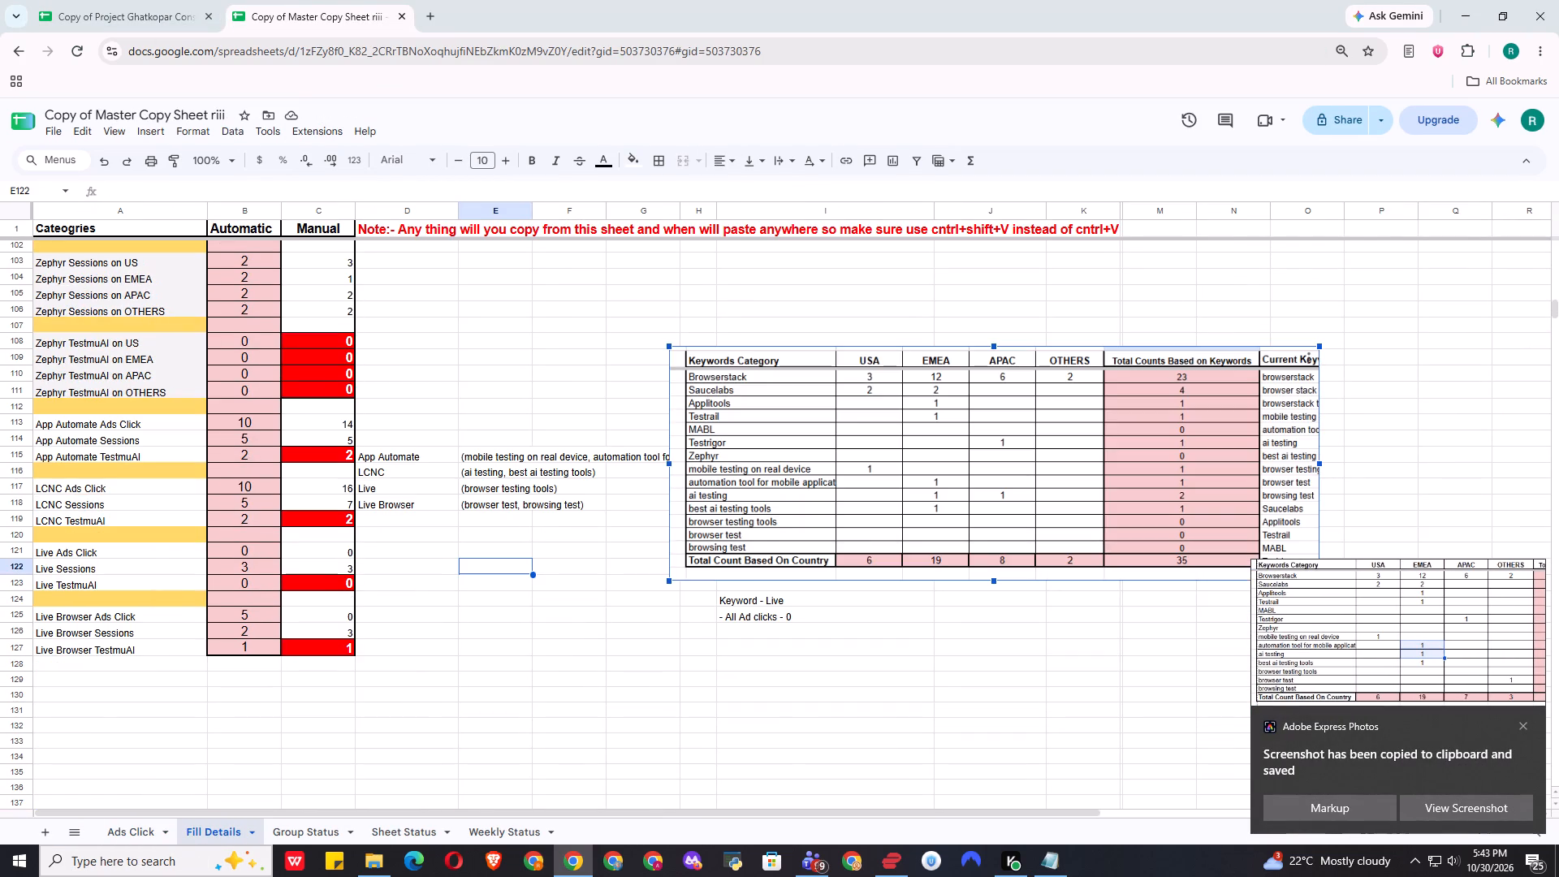
pyautogui.press('BackSpace')
pyautogui.click(703, 385)
pyautogui.hotkey('ctrl', 'v')
pyautogui.click(478, 552)
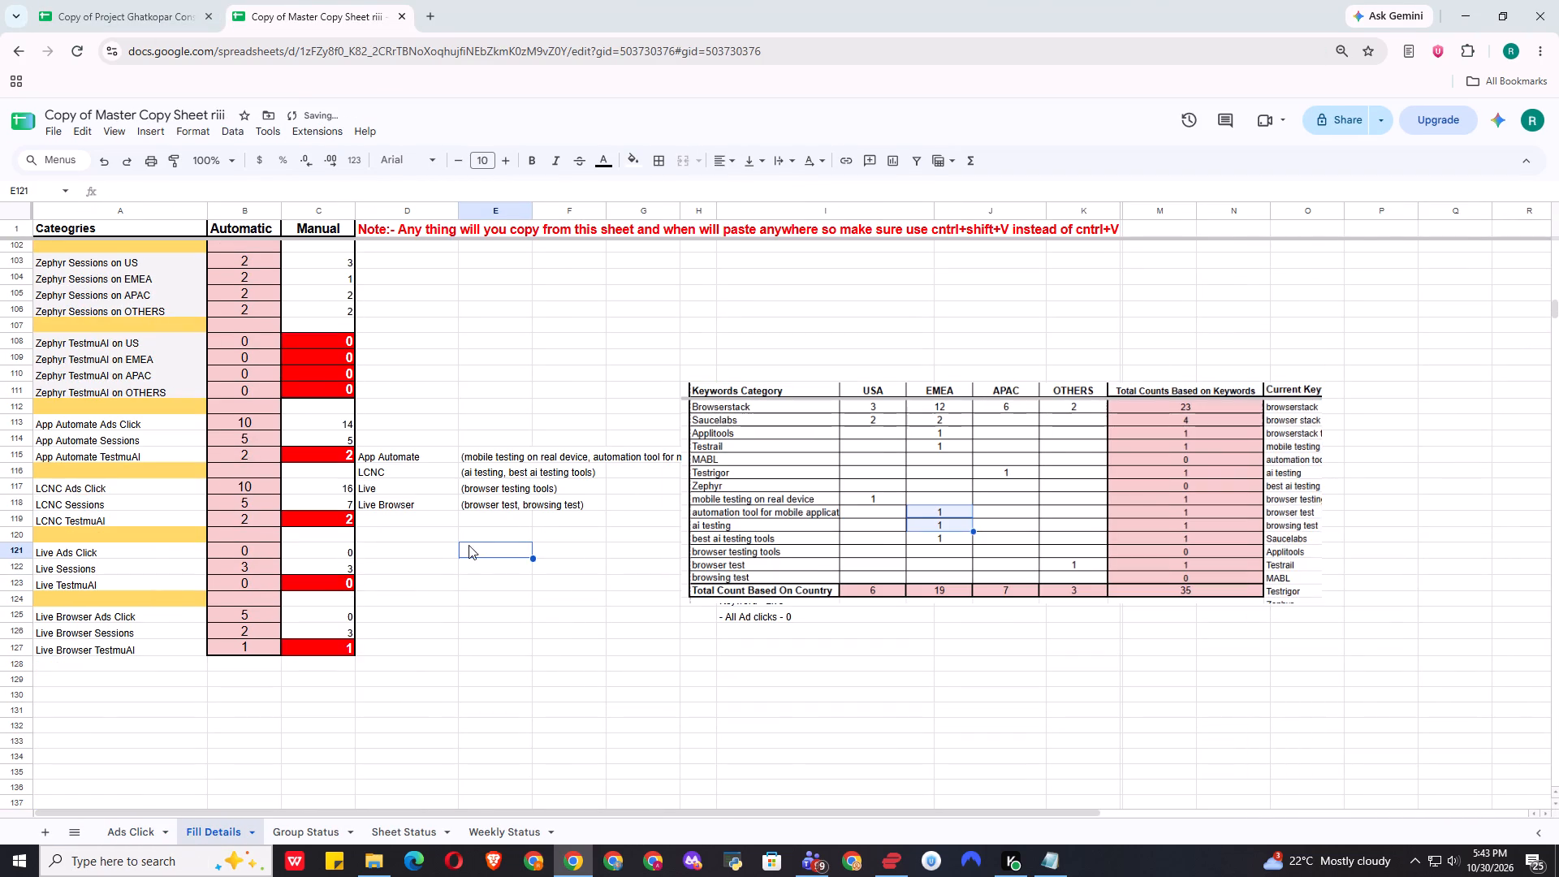
# Set the manual LCNC Ads Click value to 12 and the LCNC Sessions value to 6.
pyautogui.click(335, 491)
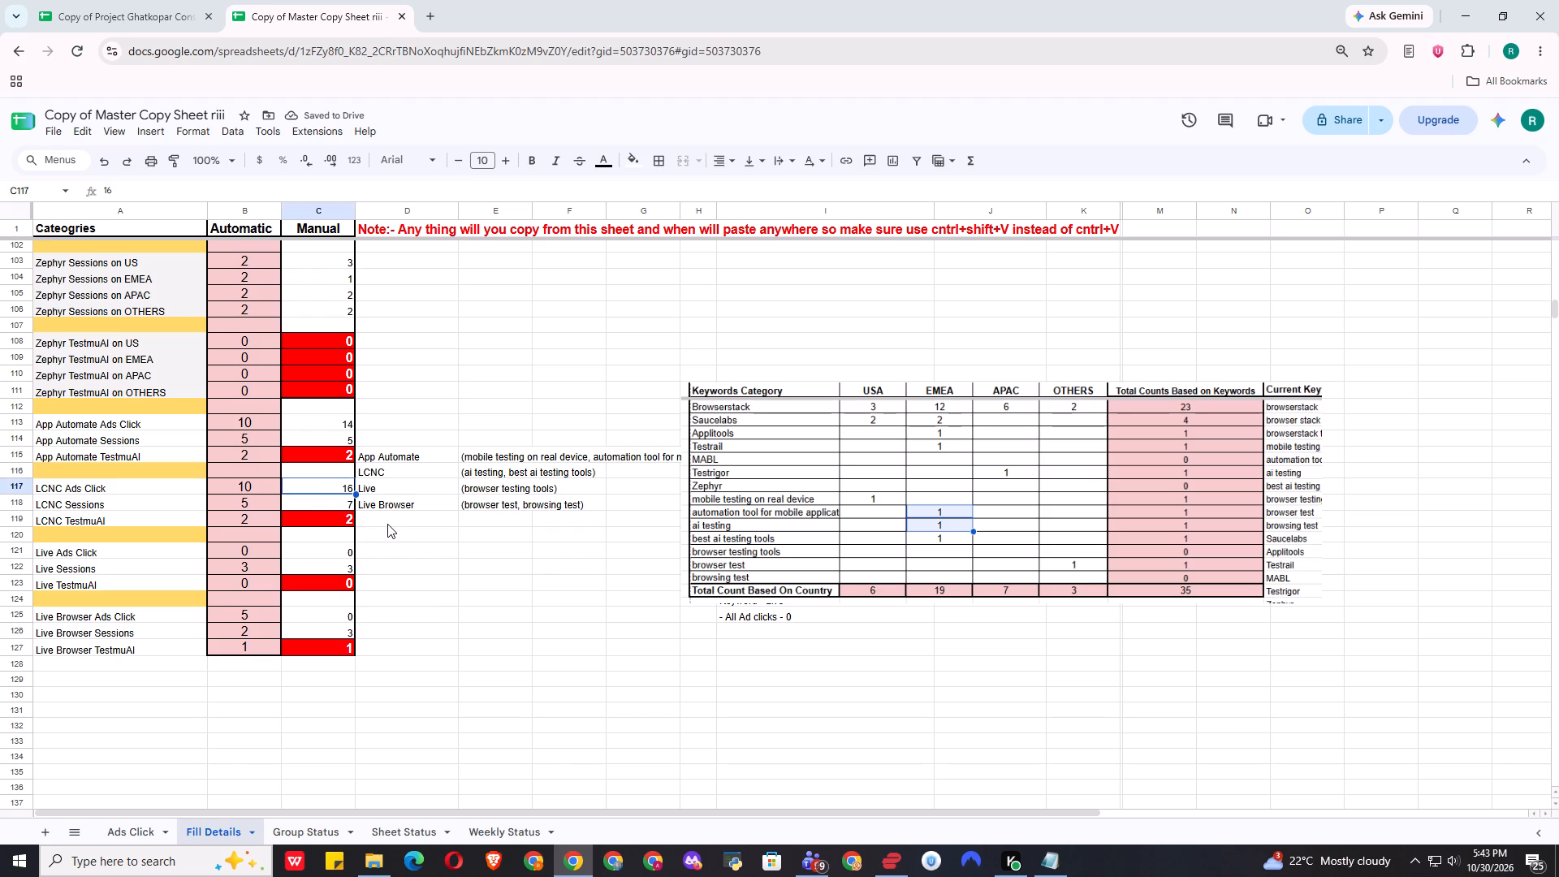
pyautogui.write('12')
pyautogui.click(327, 503)
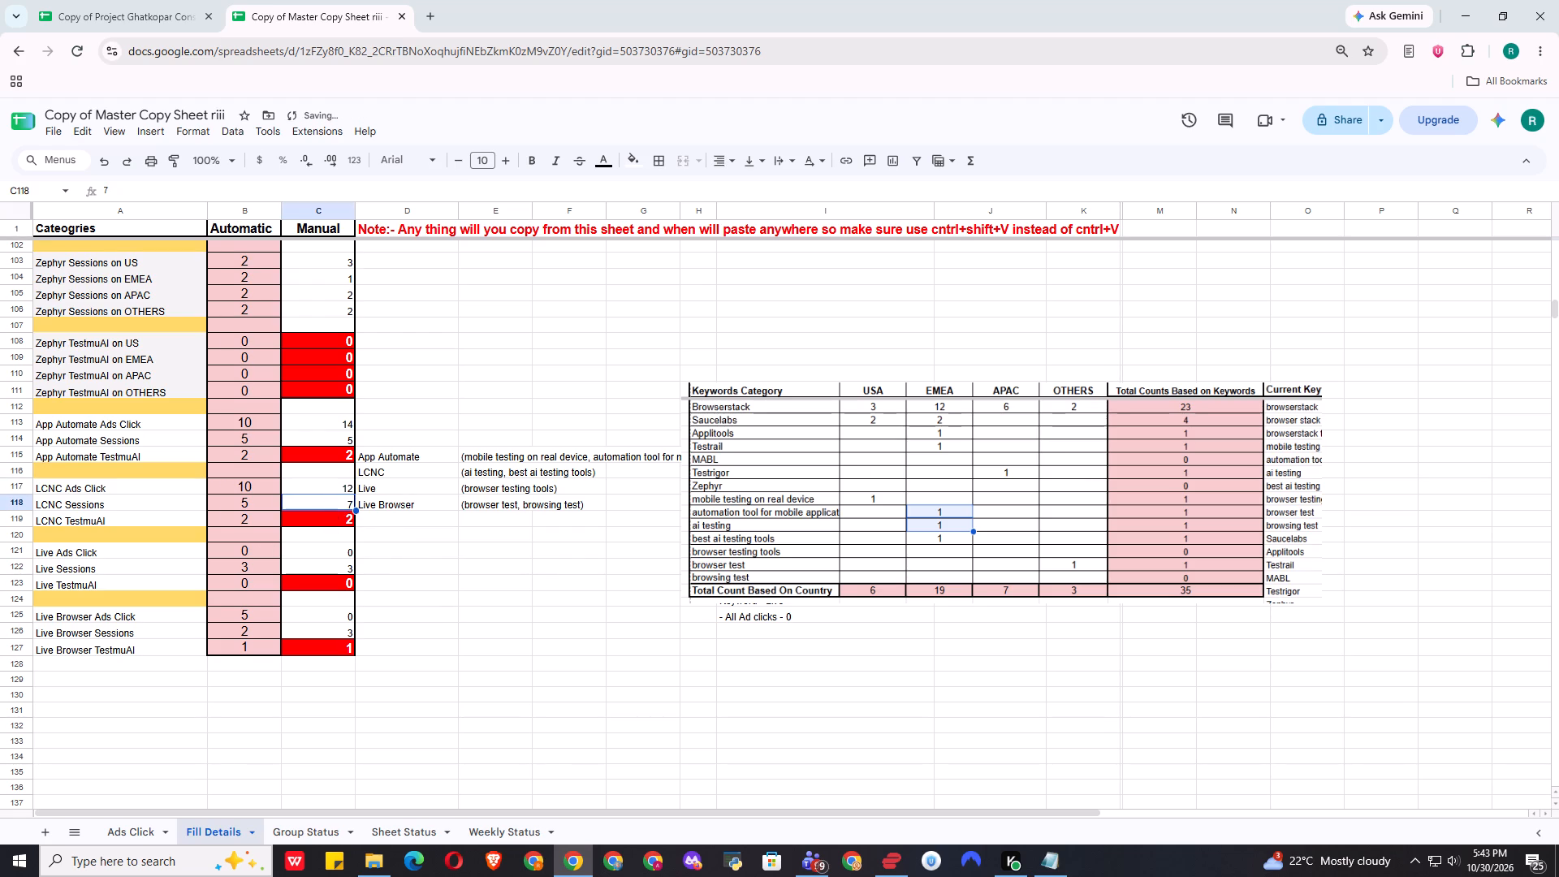
pyautogui.press('6')
pyautogui.click(382, 534)
# Check the Live and Live Browser rows and set the manual Live Browser Ads Click value to 6.
pyautogui.click(337, 556)
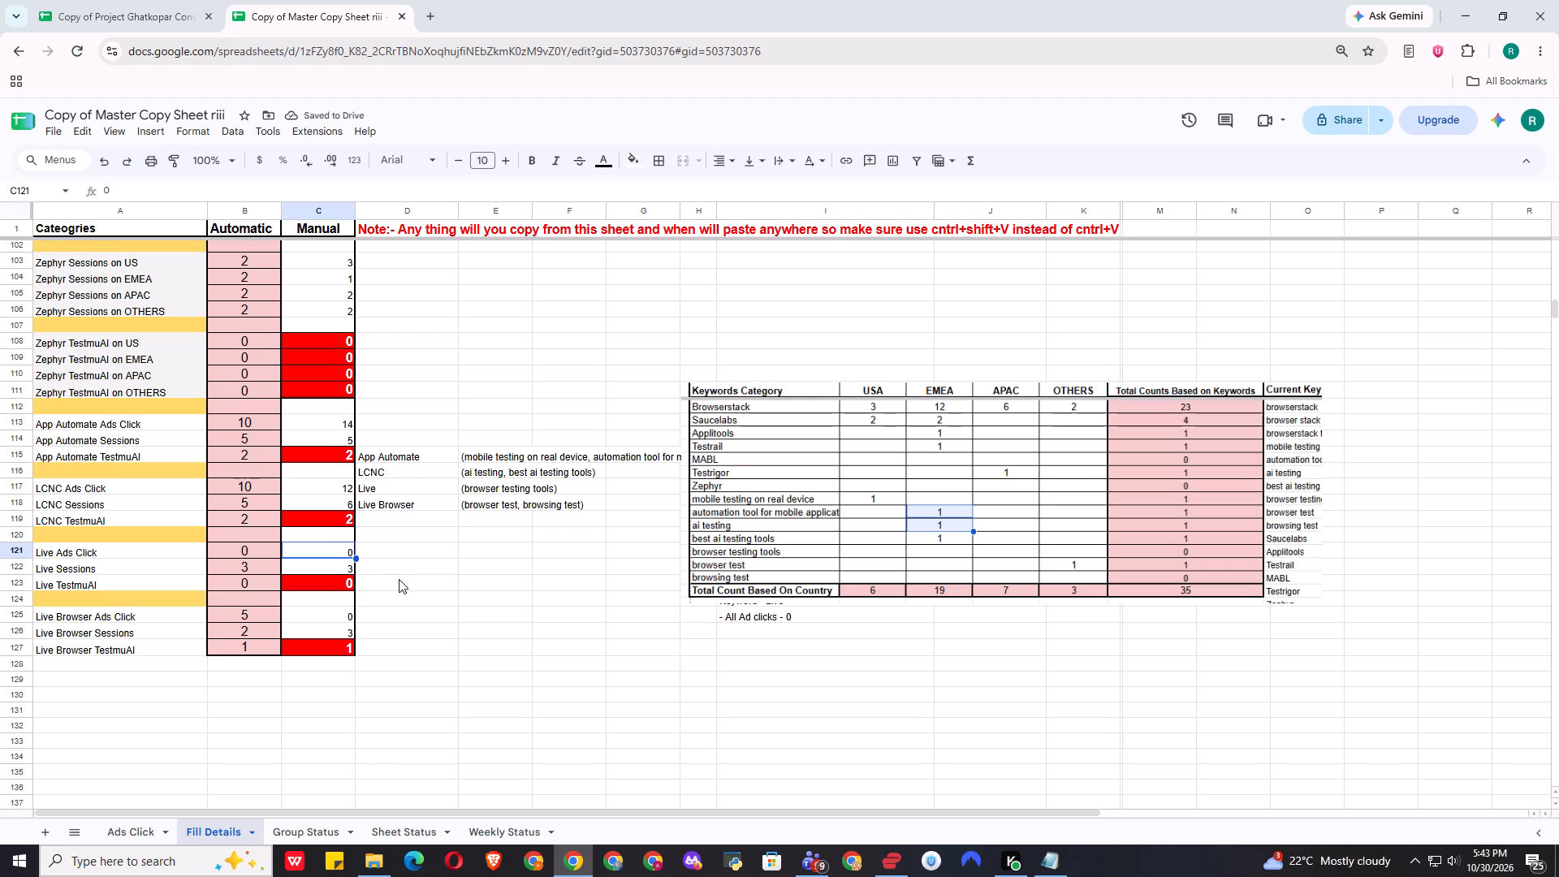
pyautogui.click(400, 599)
pyautogui.click(319, 613)
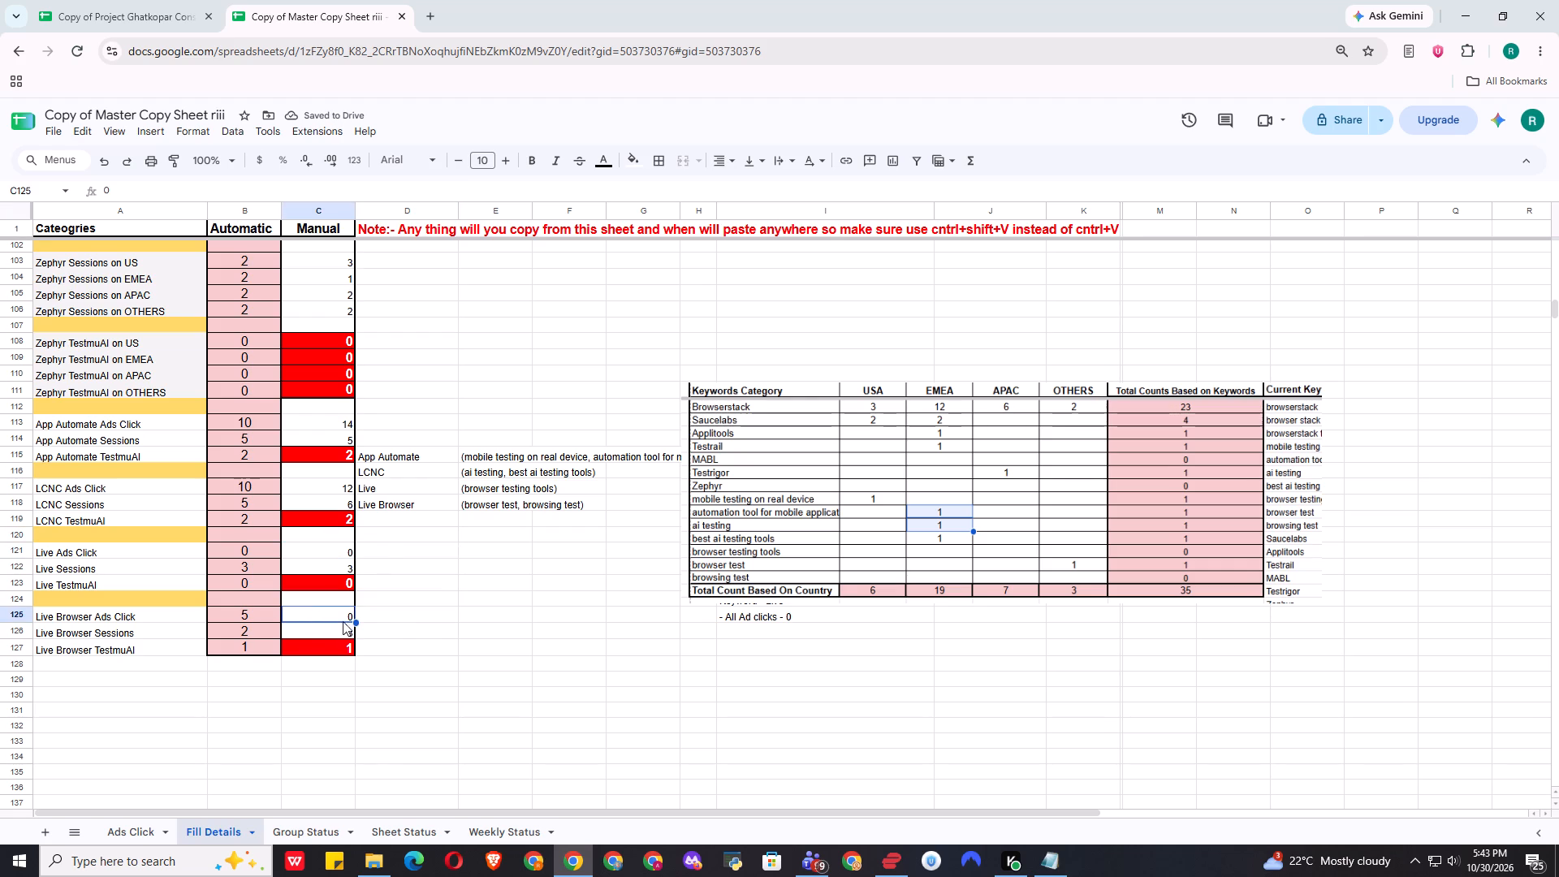
pyautogui.click(304, 630)
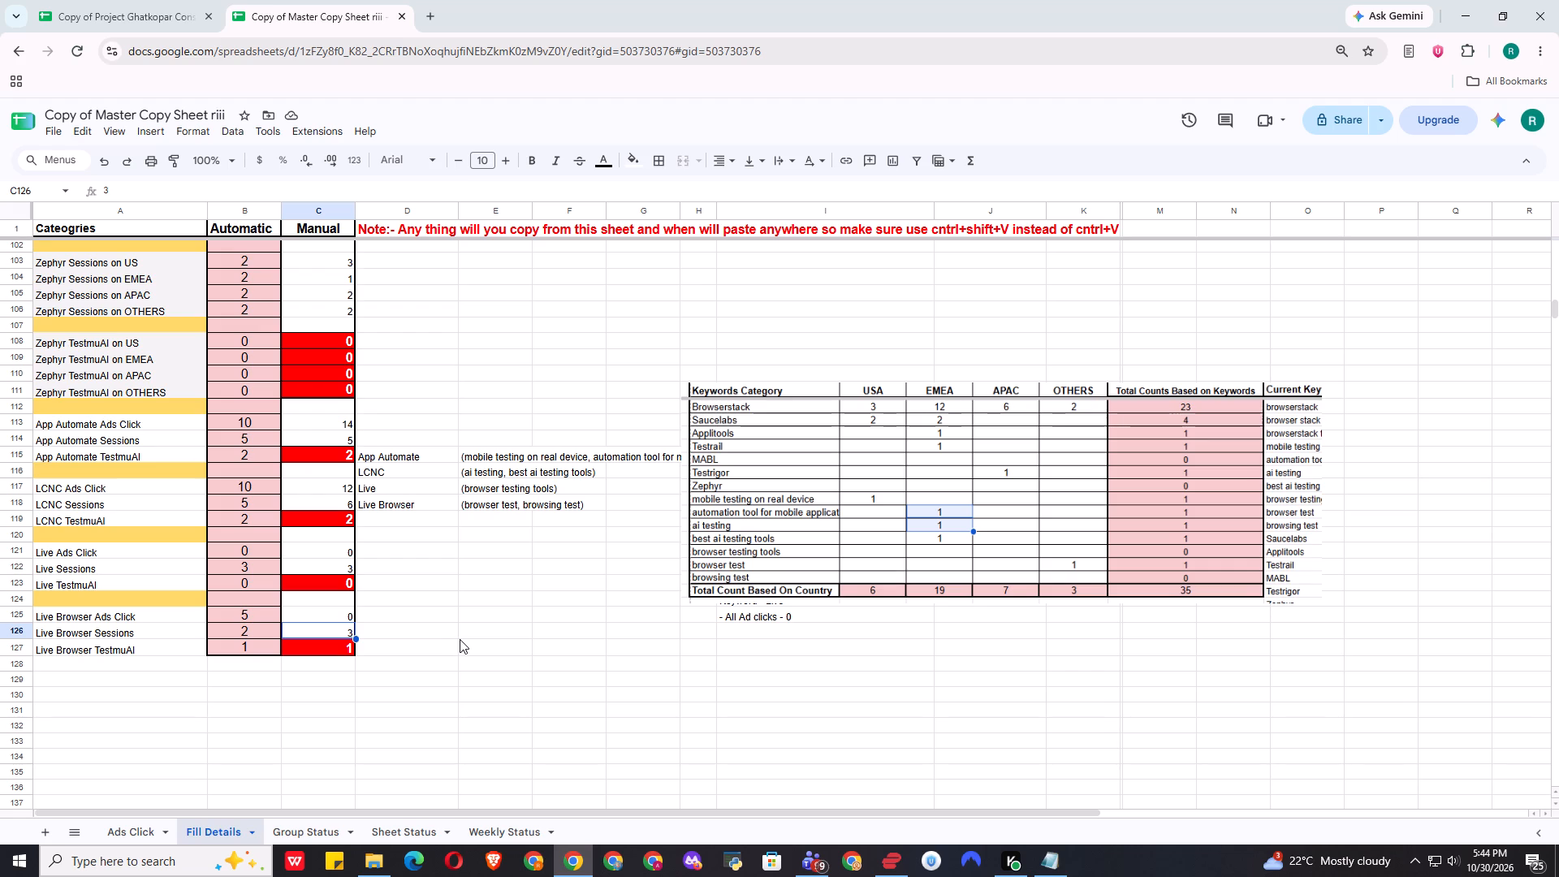
pyautogui.click(333, 613)
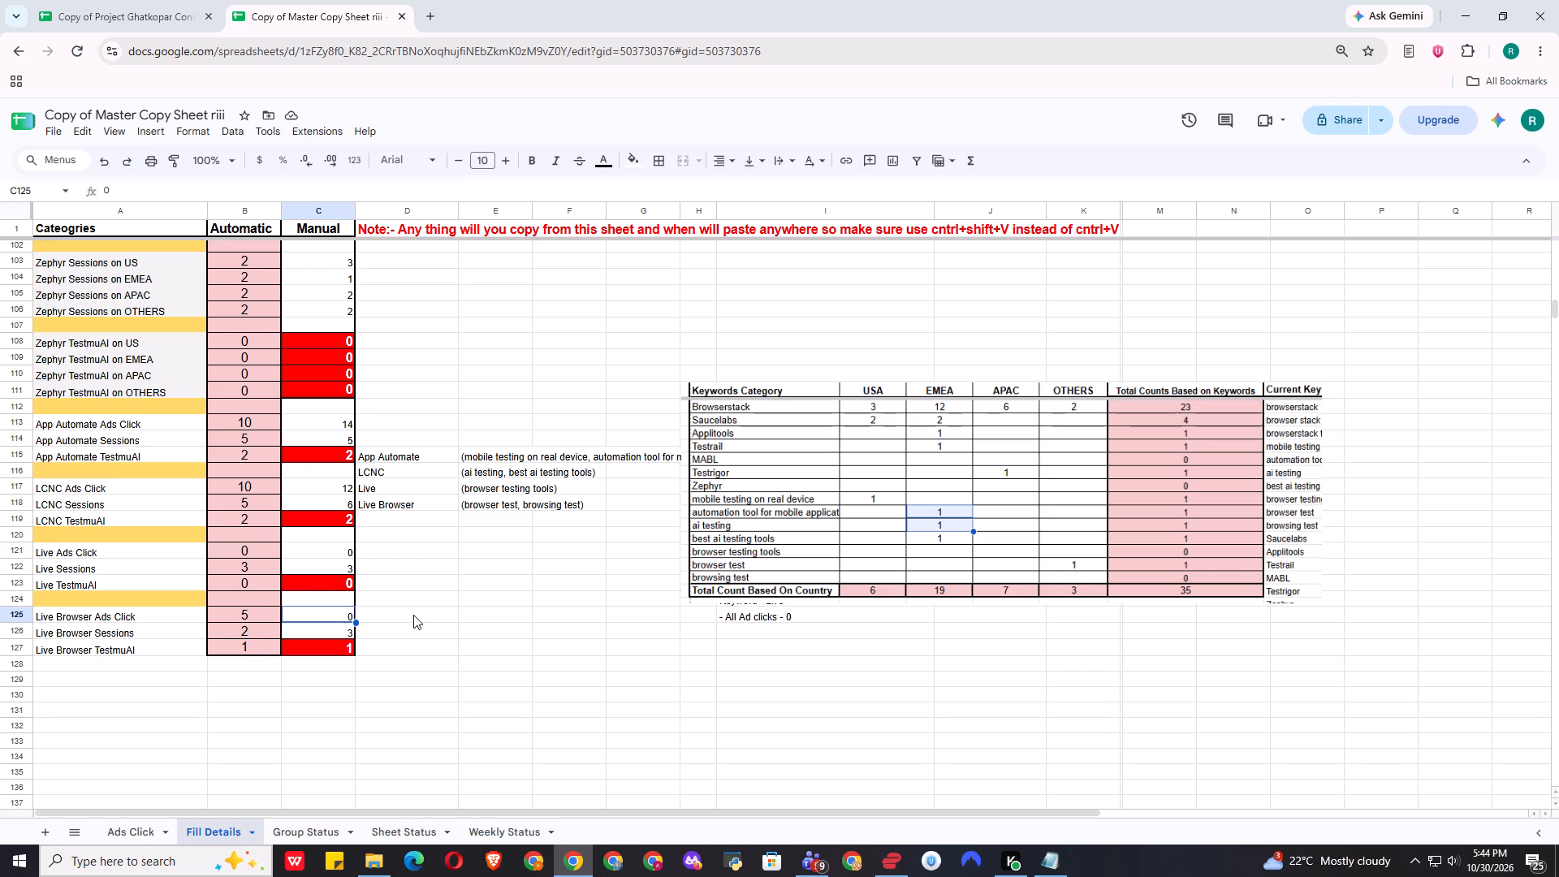
pyautogui.press('6')
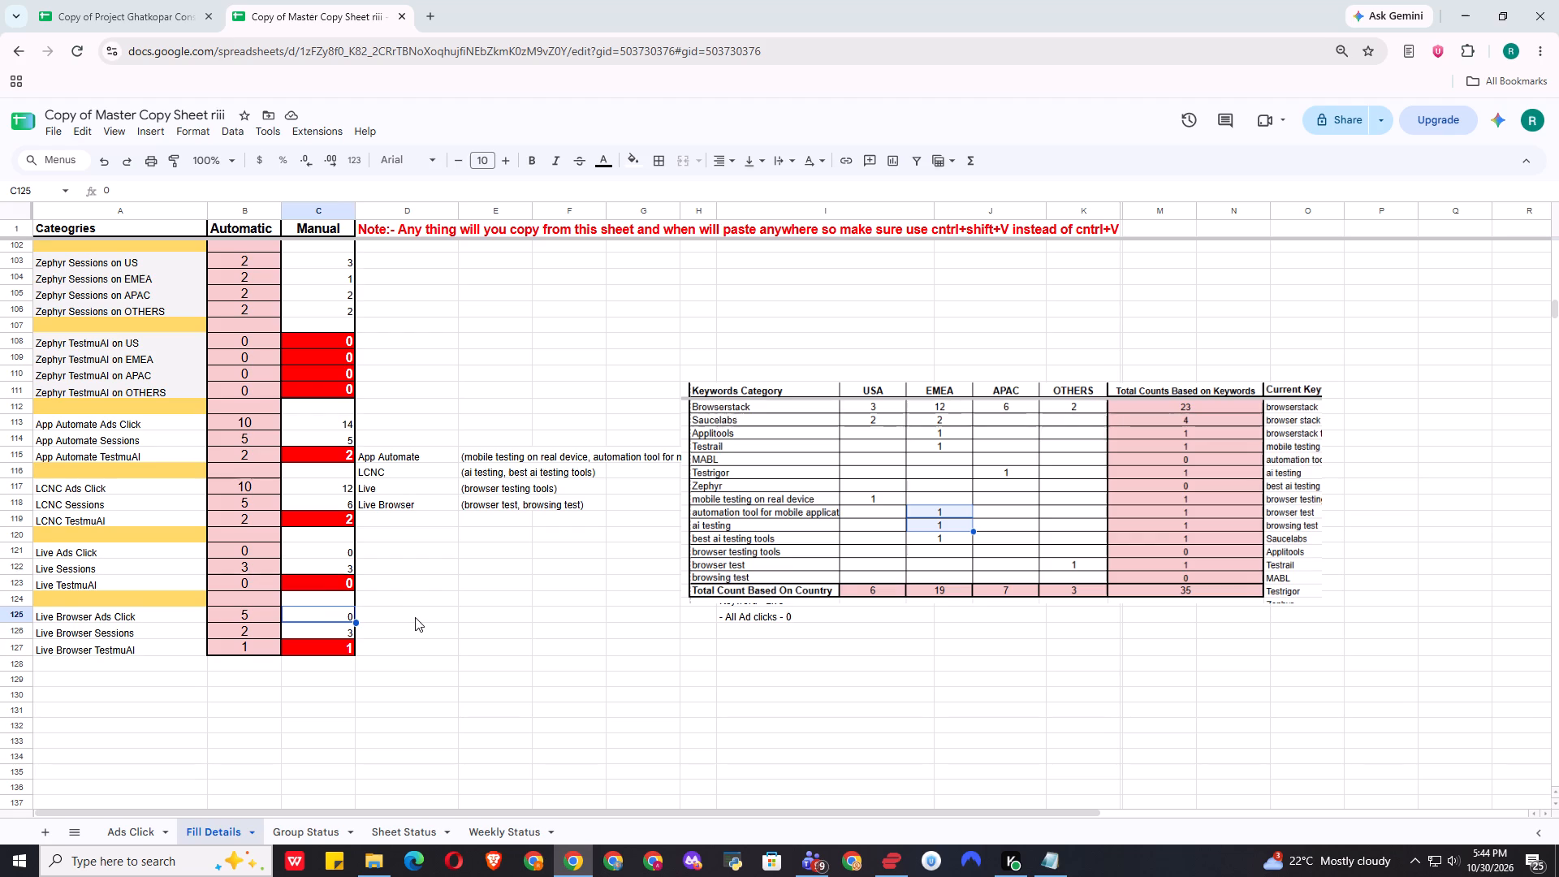
pyautogui.click(416, 619)
# Review the manual ads, sessions and TestmuAI totals in Fill Details against the Automatic values and the tracker counts.
pyautogui.scroll(20, 503, 598)
pyautogui.scroll(18, 503, 598)
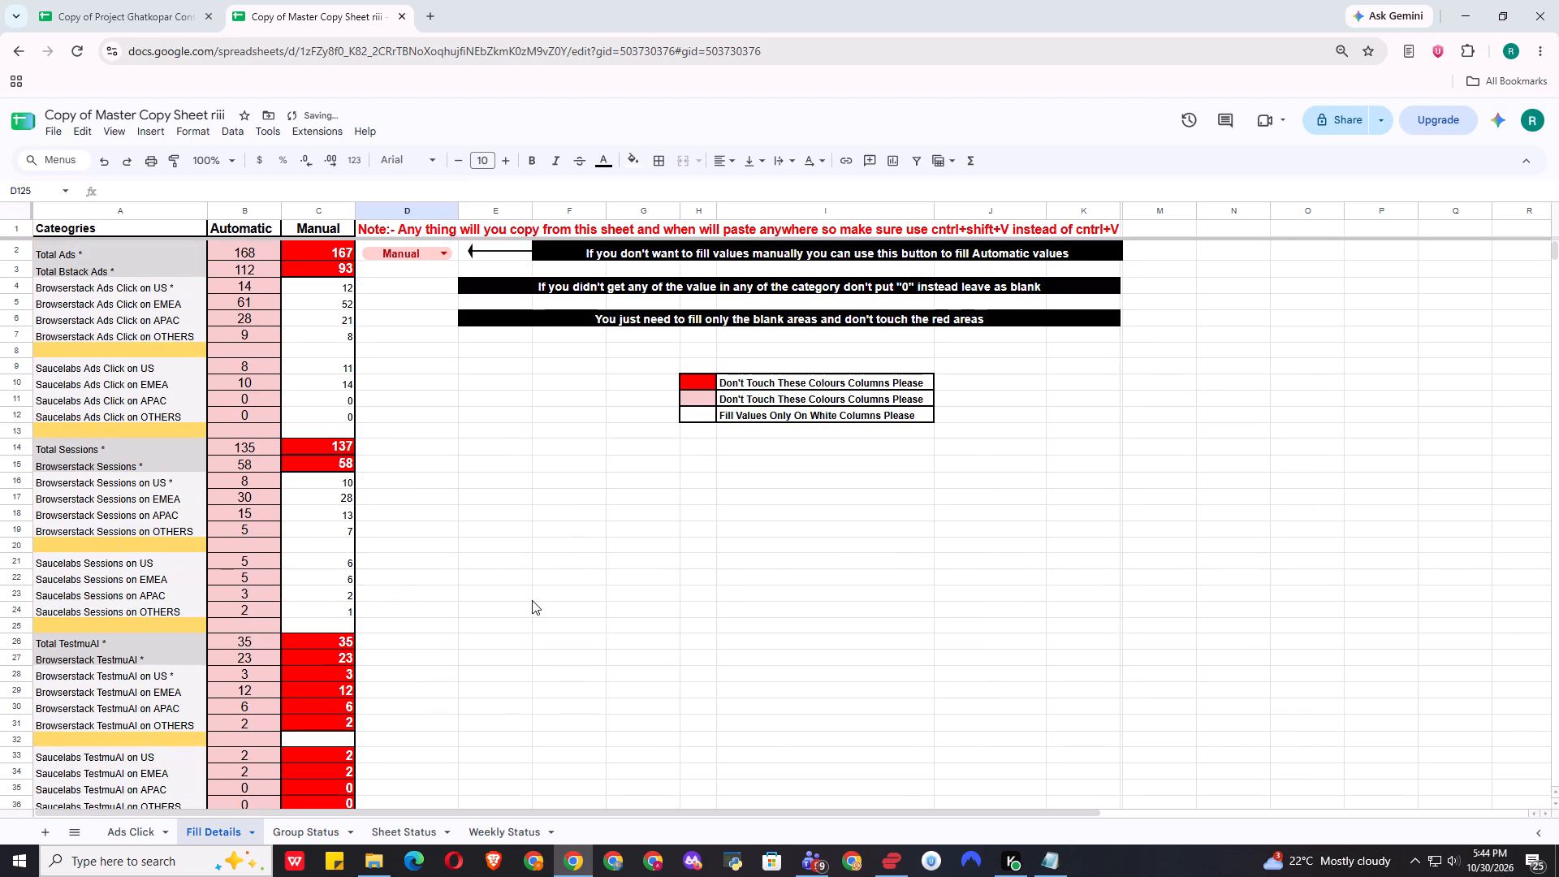
pyautogui.click(84, 11)
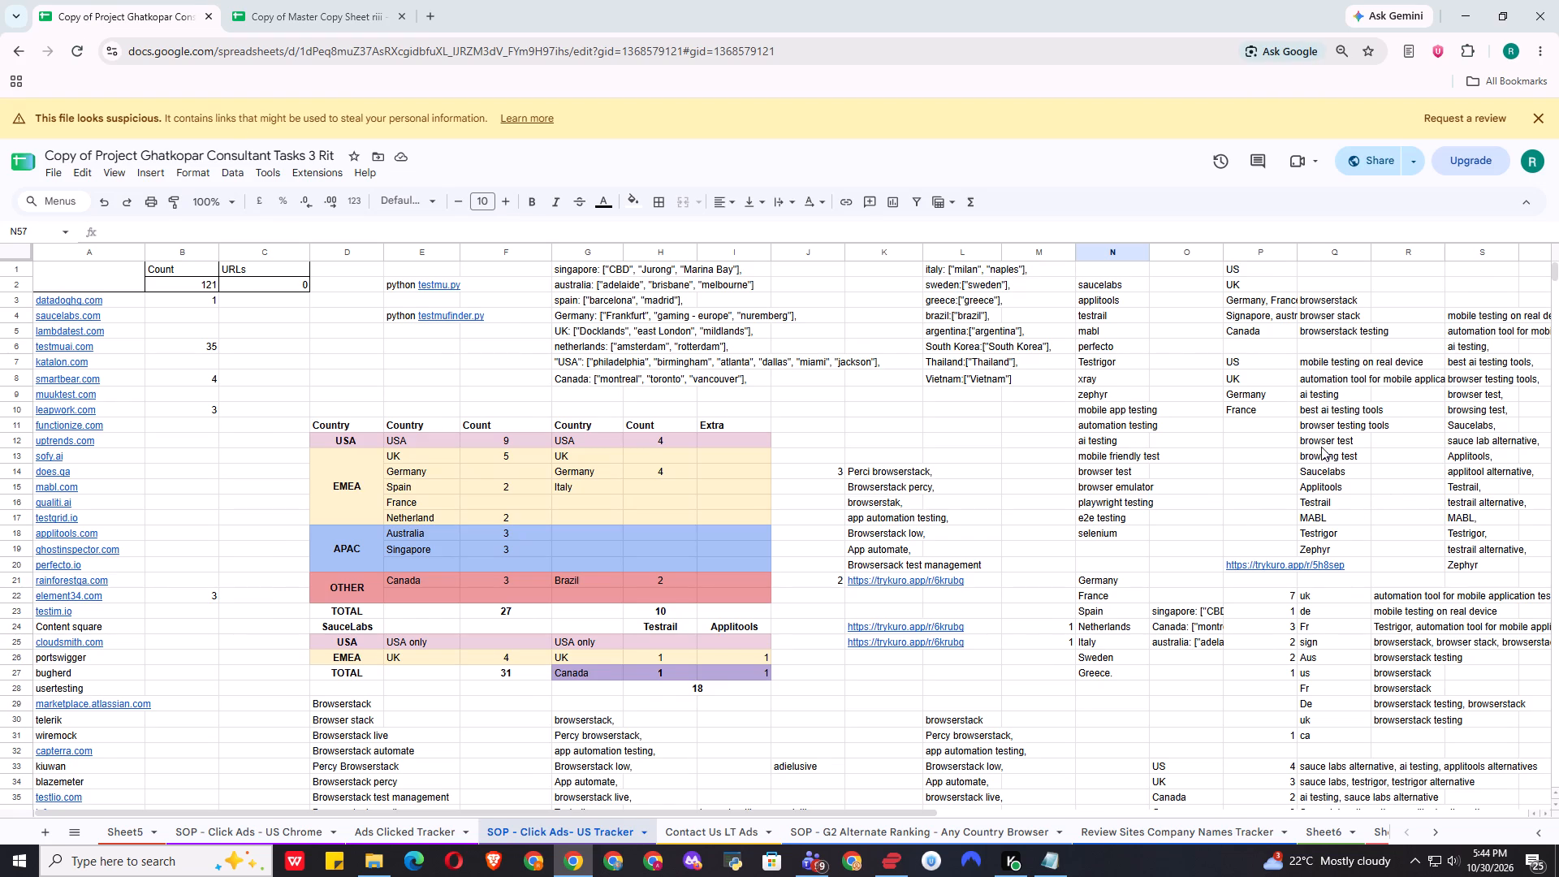
pyautogui.click(283, 1)
pyautogui.scroll(2, 596, 498)
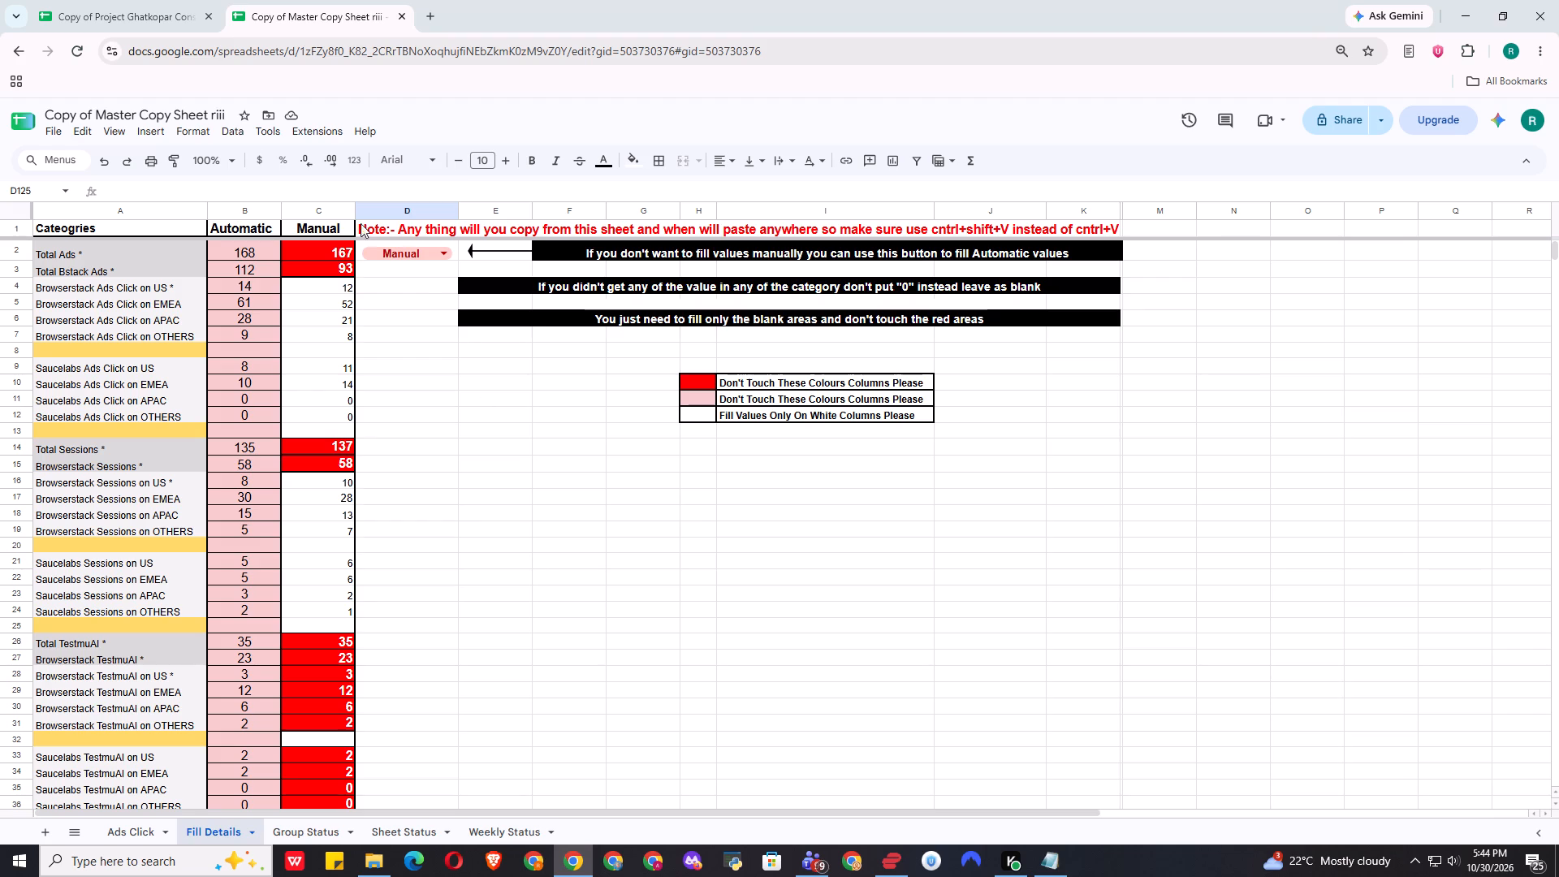
pyautogui.scroll(1, 410, 499)
pyautogui.scroll(-1, 433, 529)
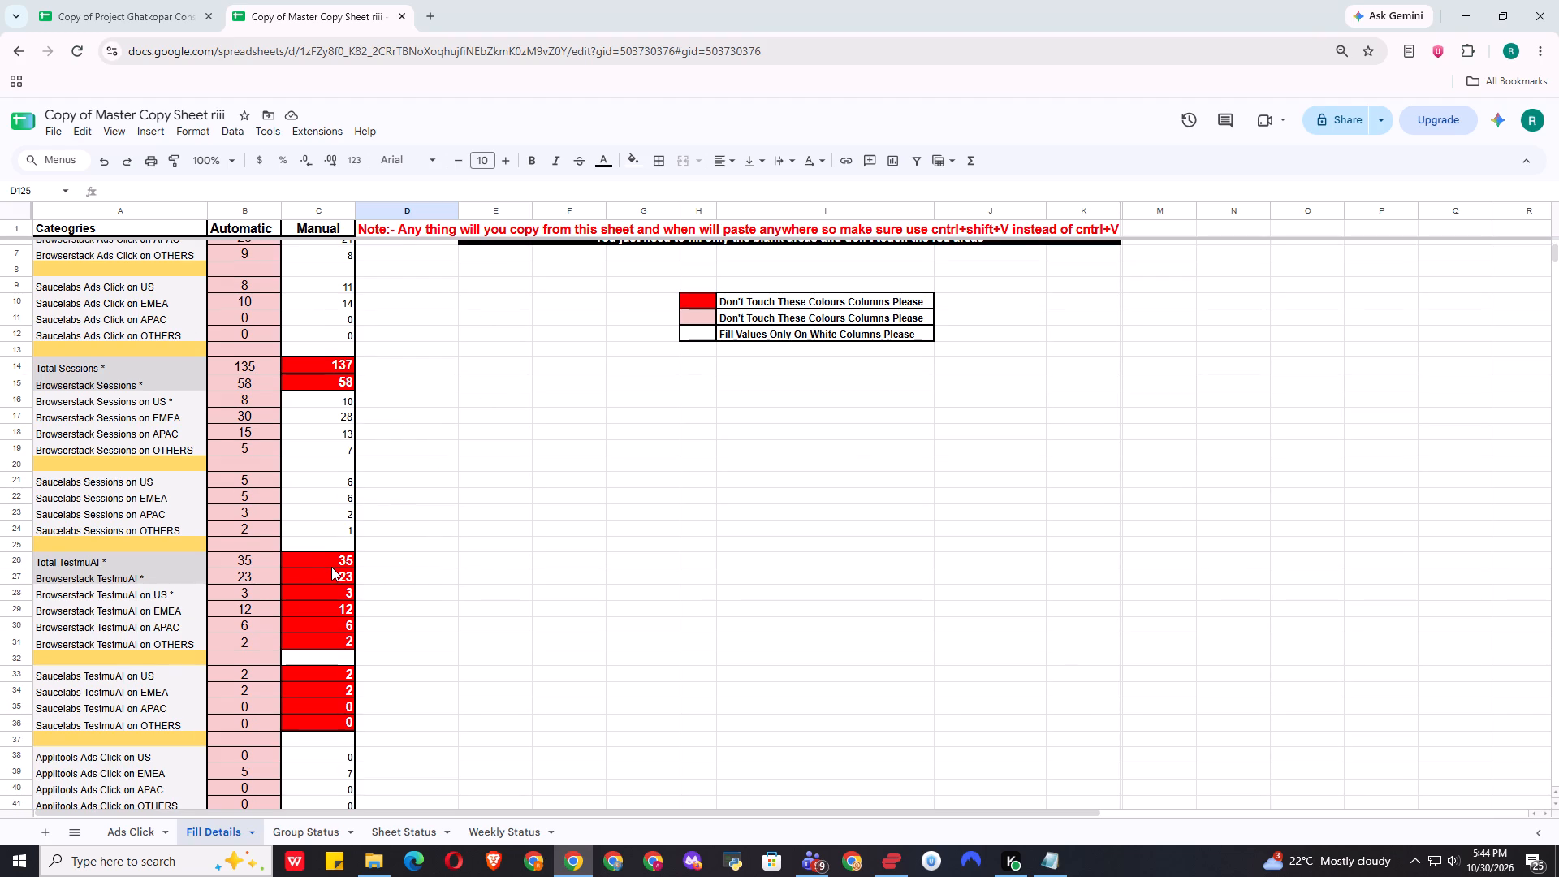
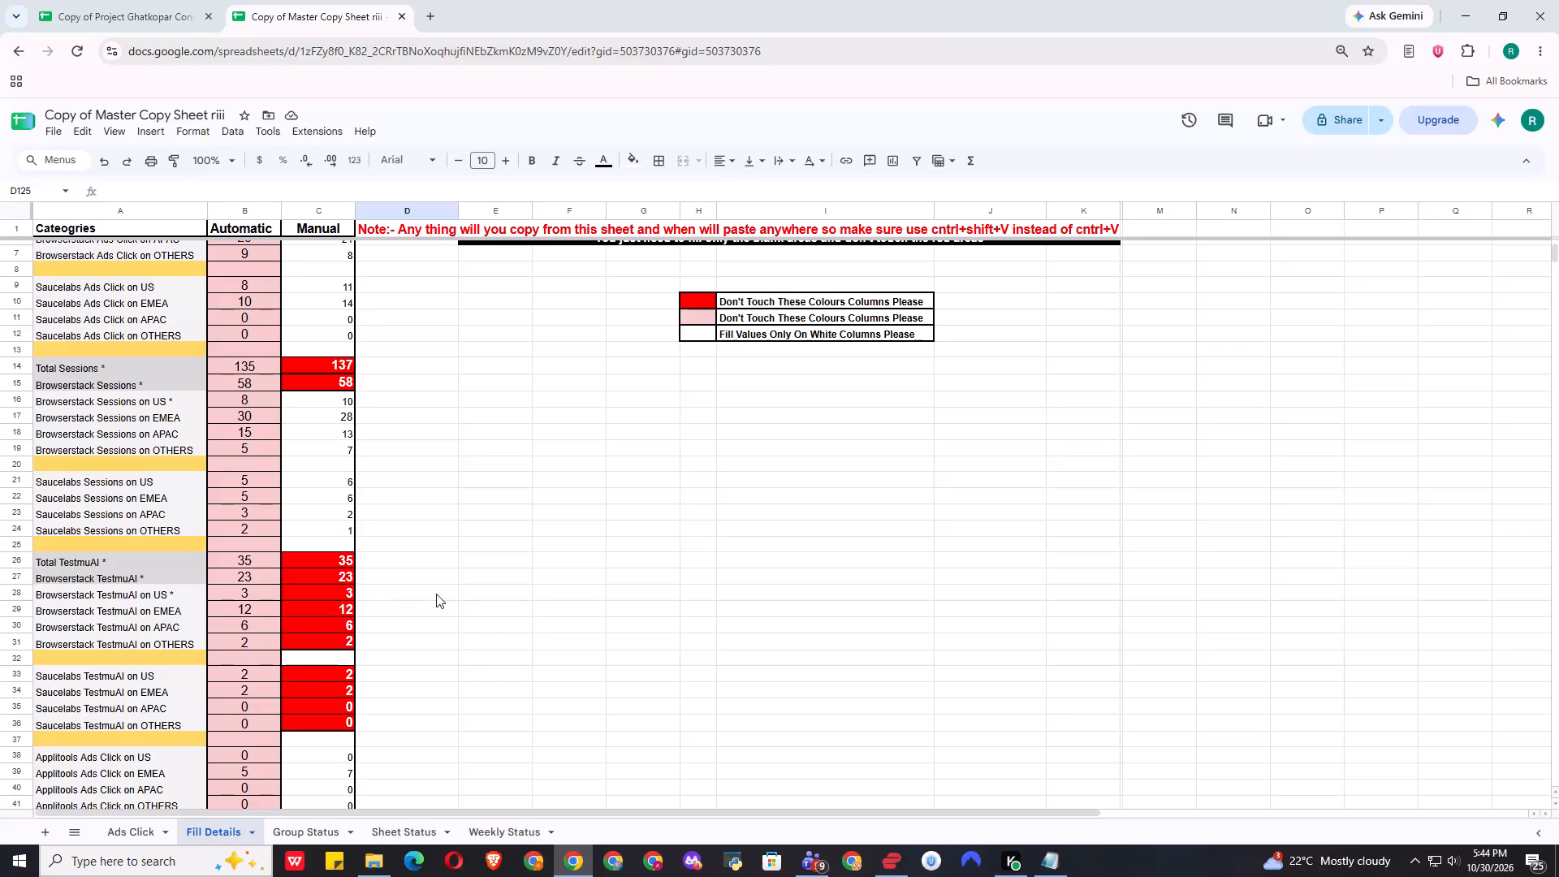
# Set the manual Browserstack Ads Click value to 49 for EMEA and 18 for APAC.
pyautogui.moveTo(345, 591); pyautogui.dragTo(346, 650)
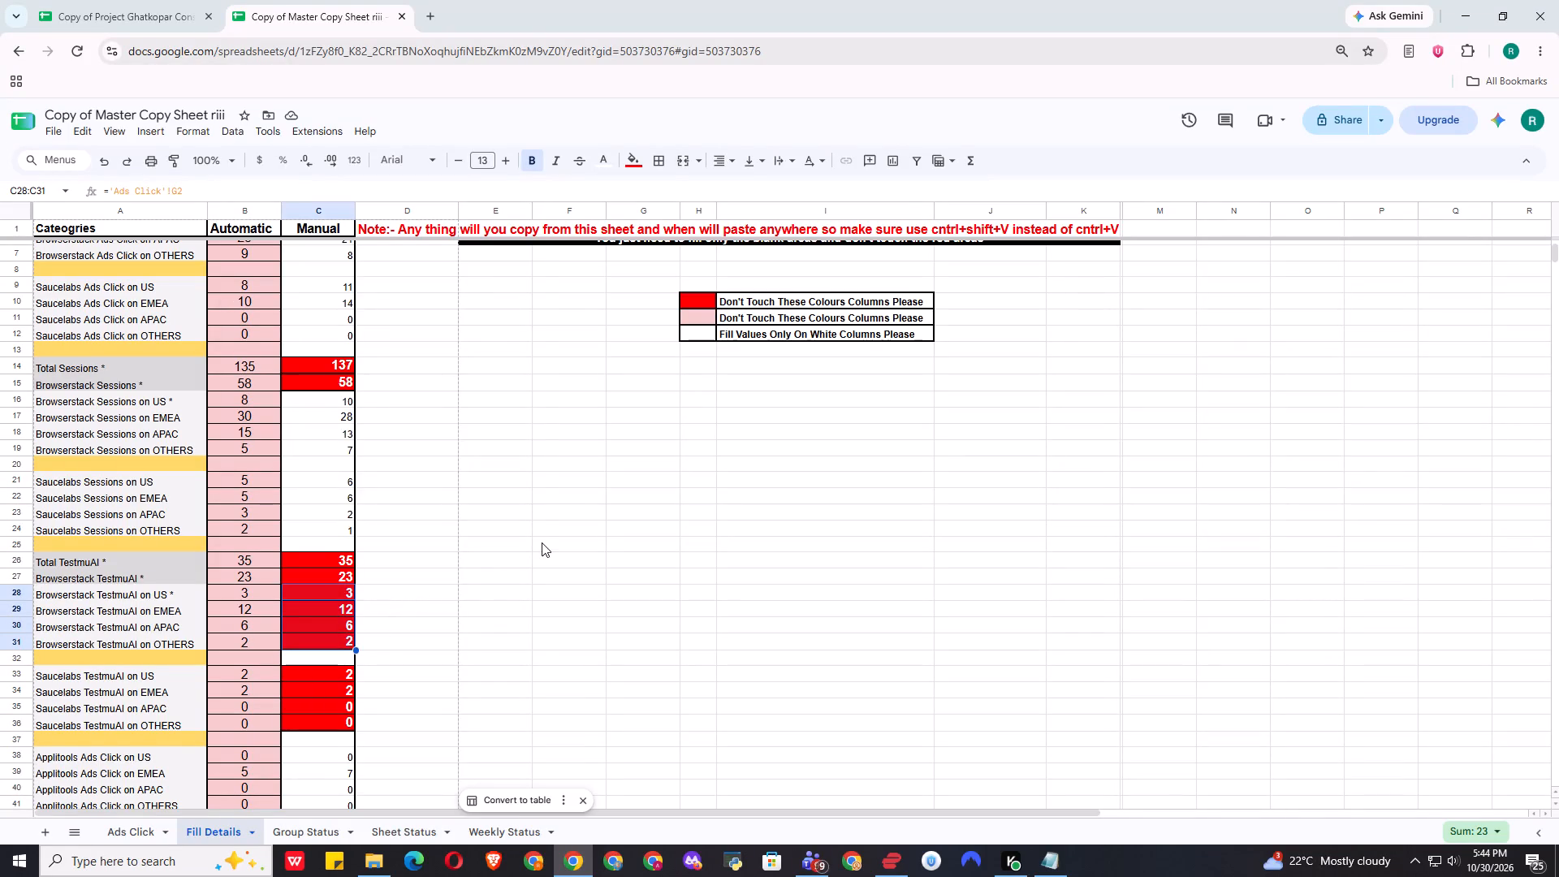
pyautogui.click(542, 542)
pyautogui.scroll(-1, 394, 633)
pyautogui.scroll(5, 477, 587)
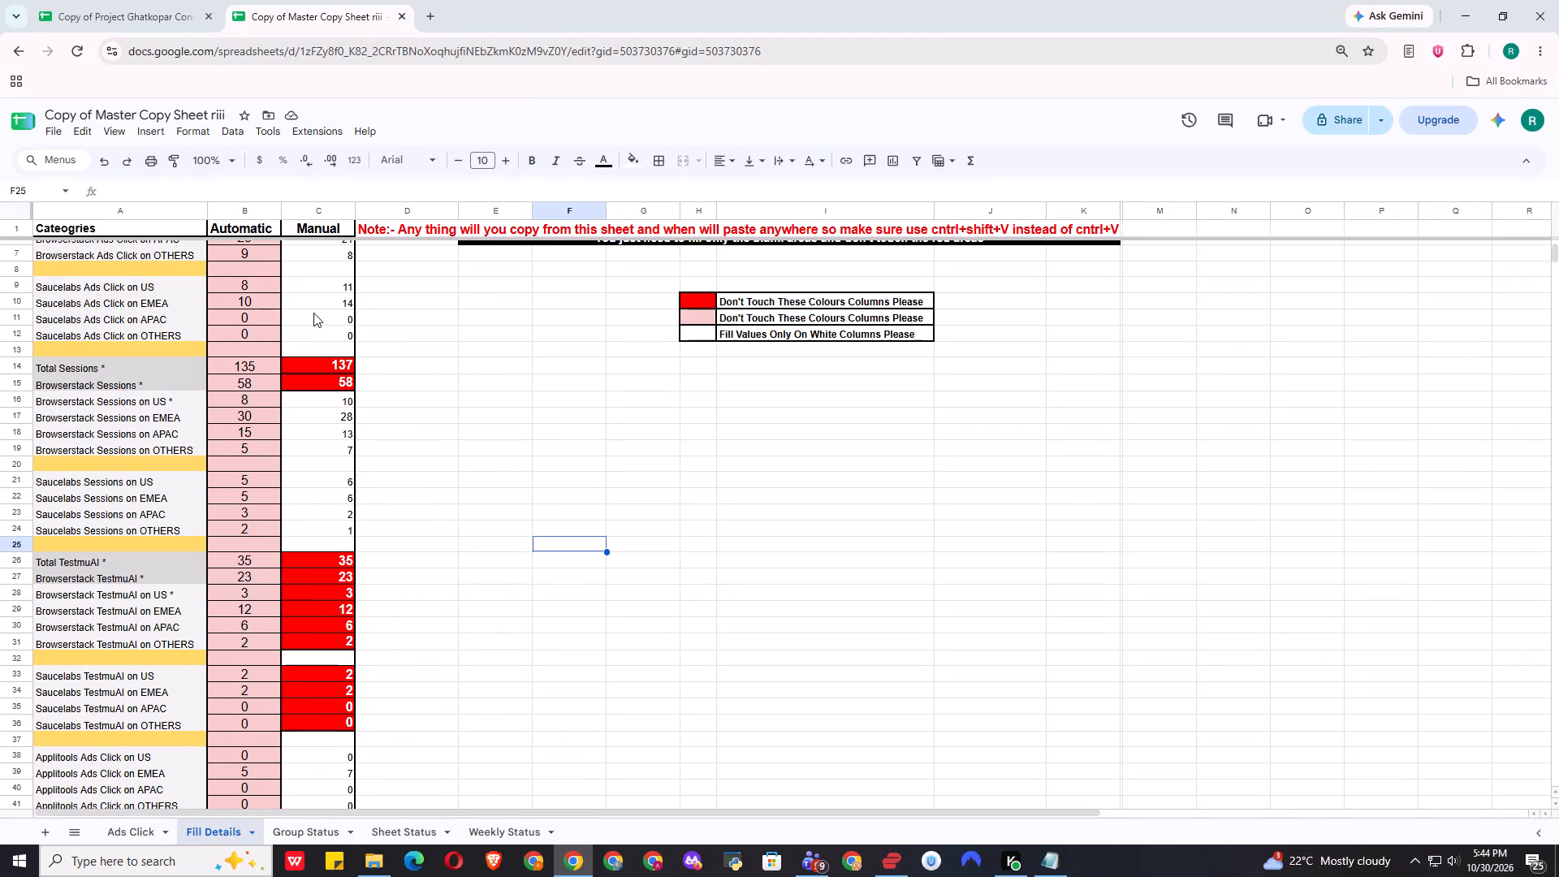
pyautogui.click(333, 299)
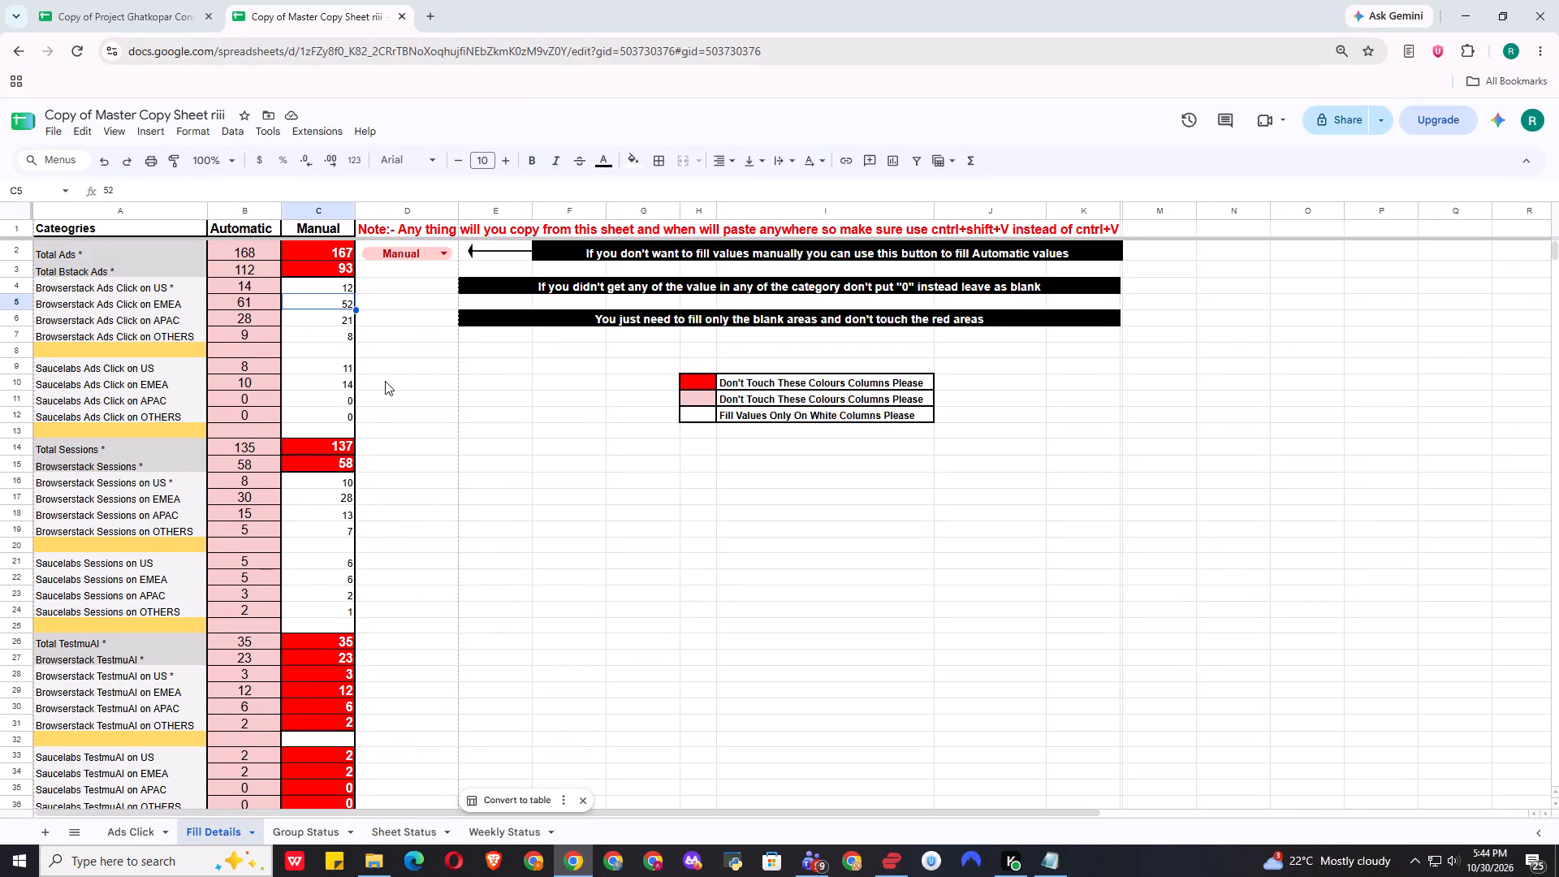
pyautogui.press('4')
pyautogui.press('9')
pyautogui.click(395, 384)
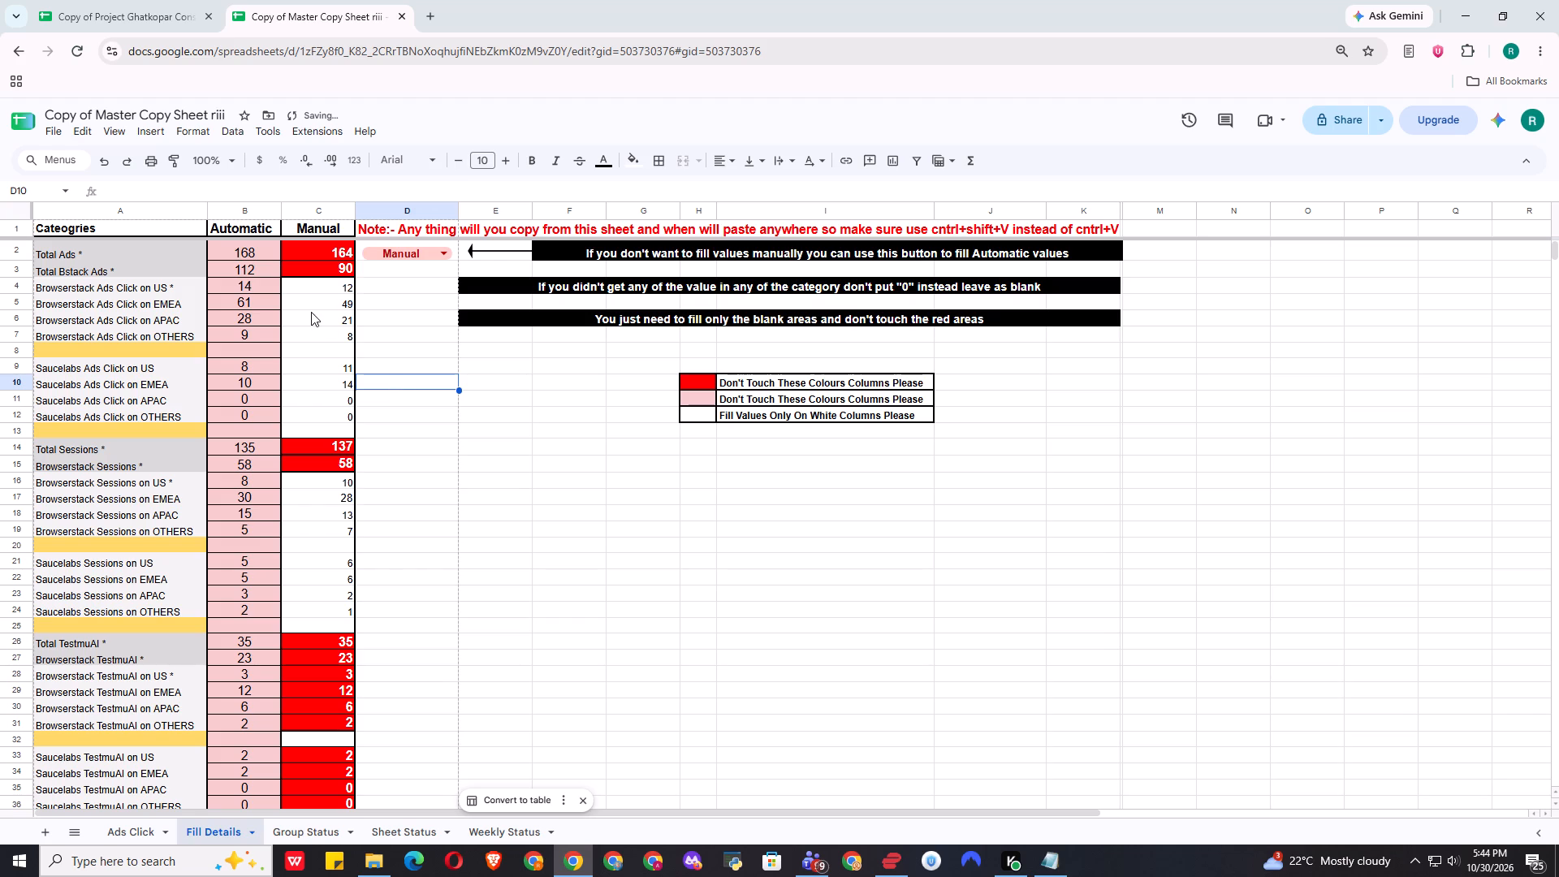
pyautogui.click(324, 322)
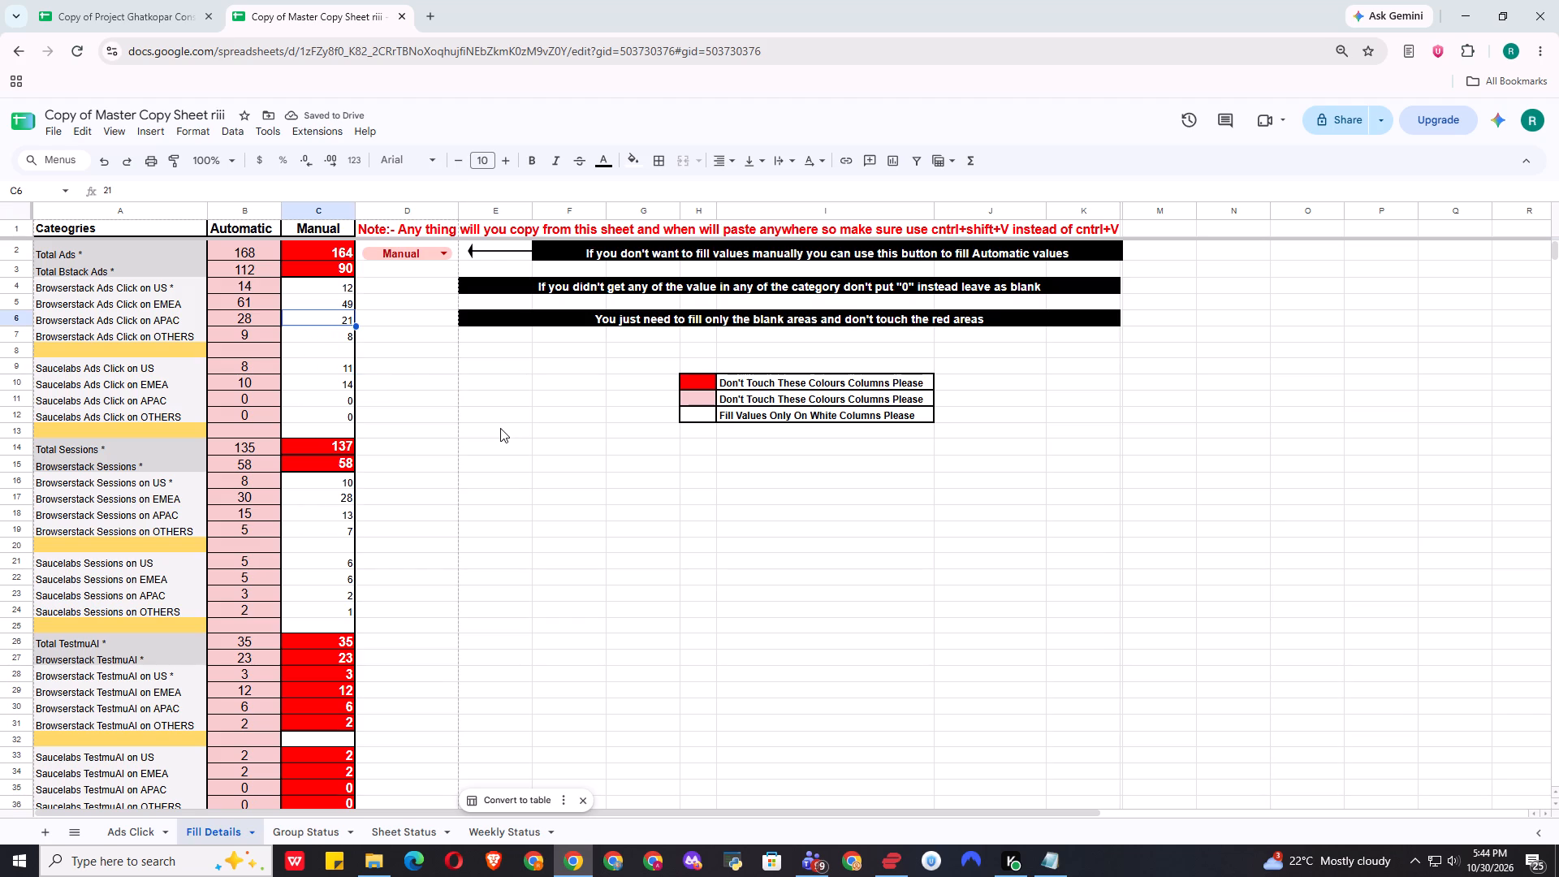
pyautogui.write('18')
pyautogui.click(501, 429)
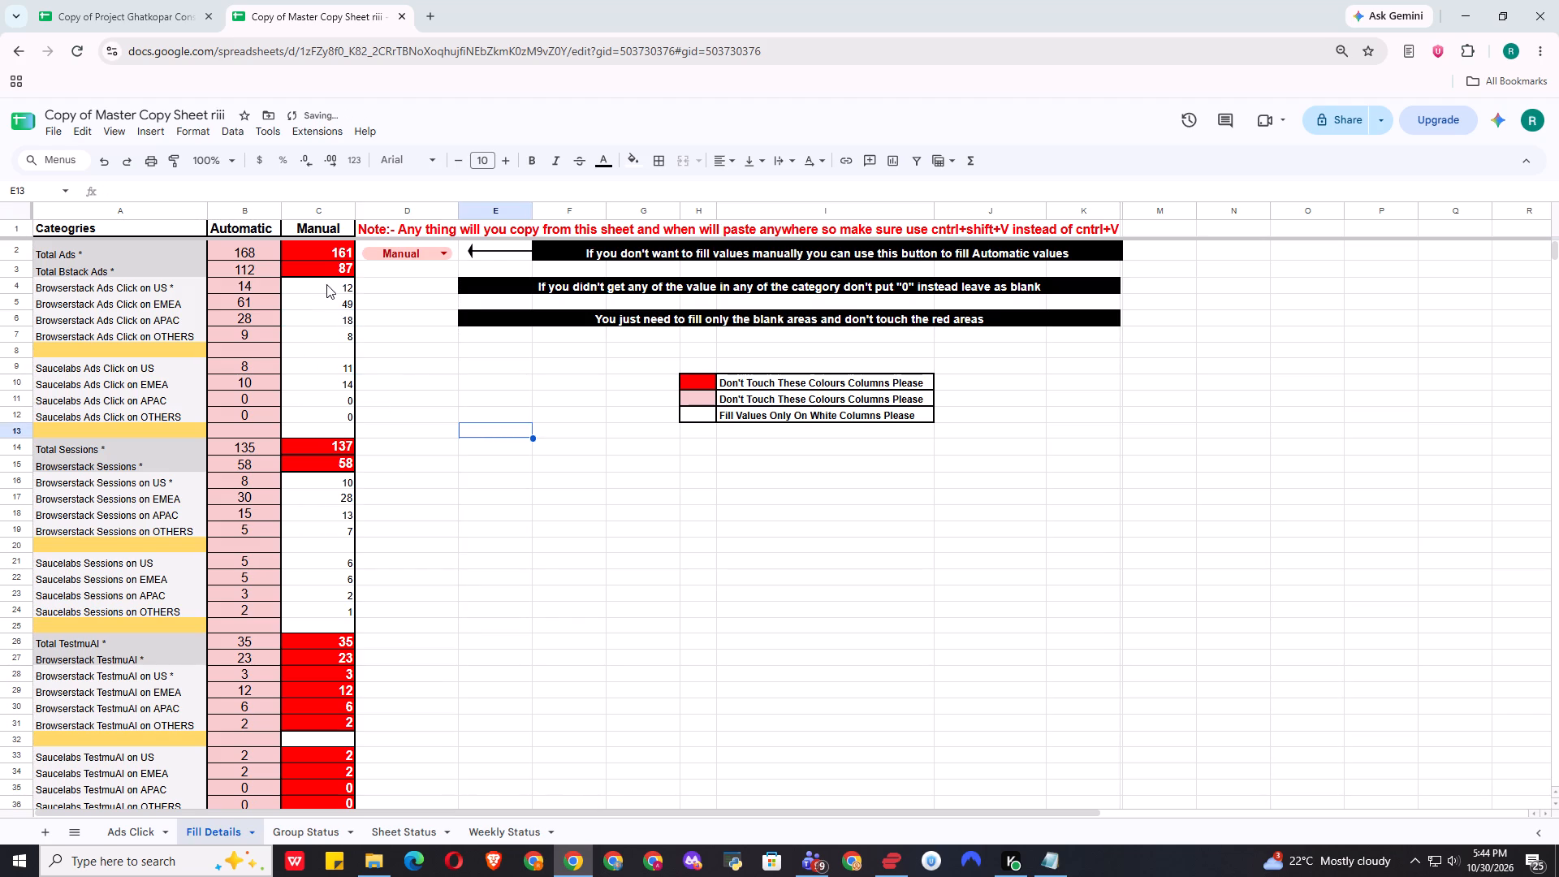
# Check the Browserstack and Saucelabs Ads Click sums, and set the manual Saucelabs Ads Click value to 9 for US and 11 for EMEA.
pyautogui.moveTo(326, 284); pyautogui.dragTo(336, 340)
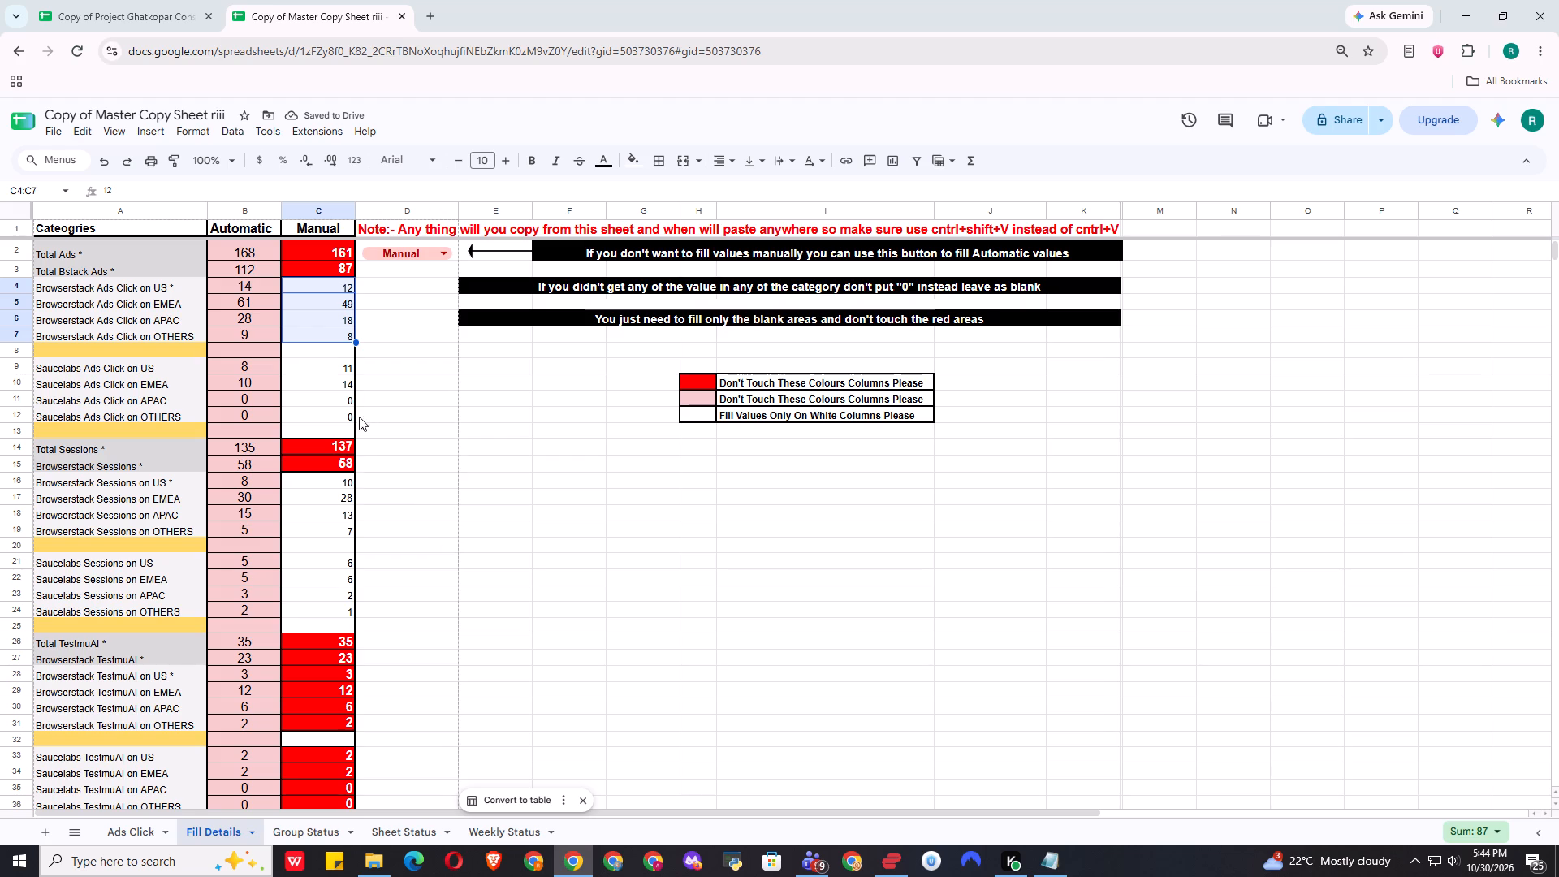
pyautogui.moveTo(328, 366); pyautogui.dragTo(335, 382)
pyautogui.click(373, 403)
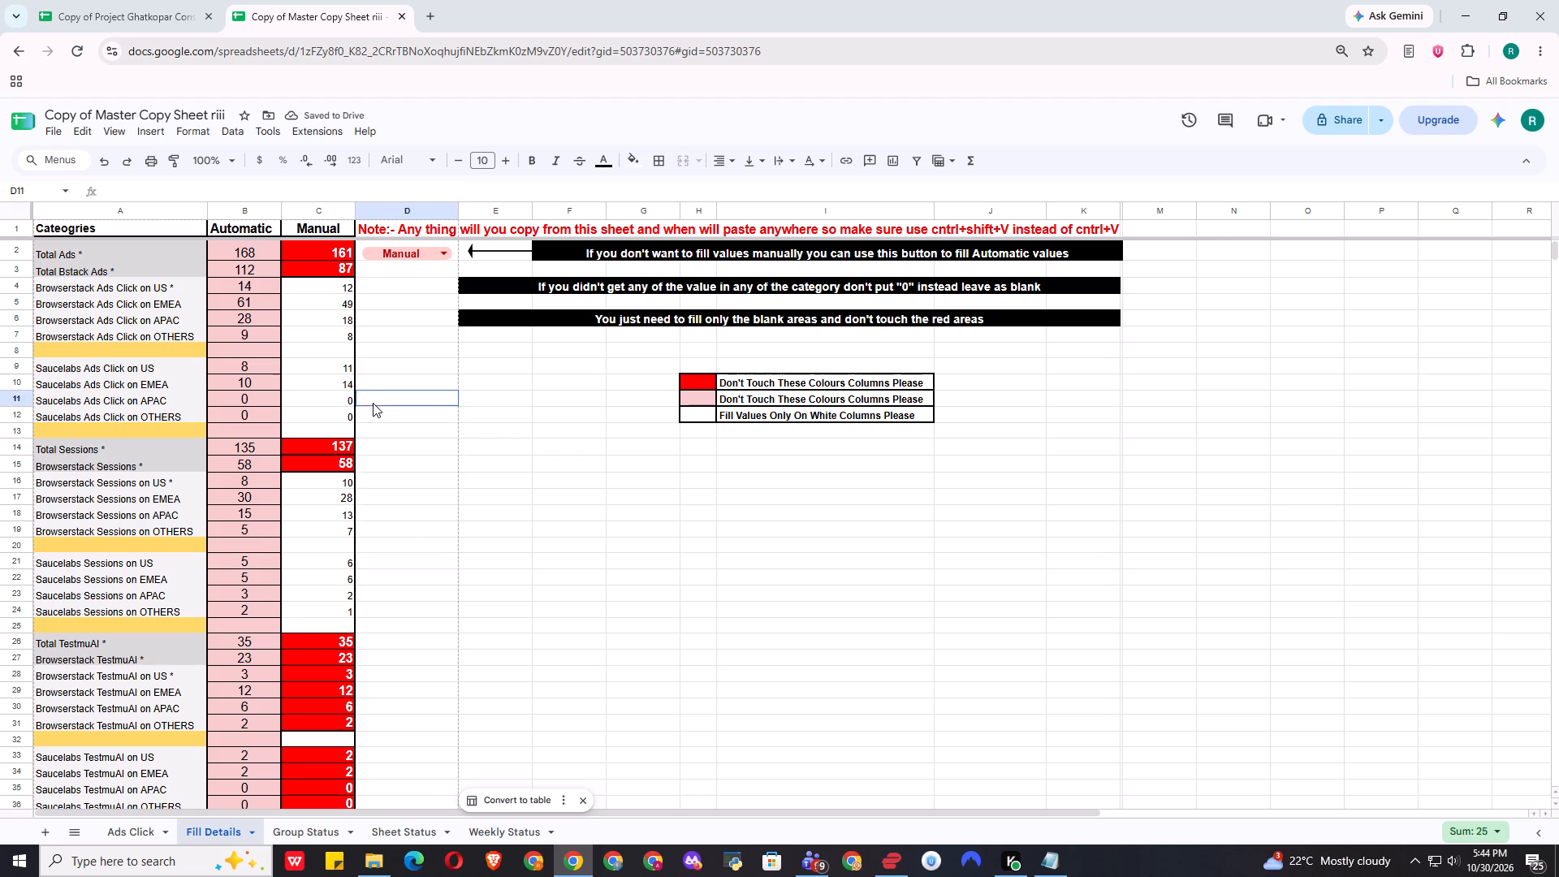
pyautogui.click(307, 386)
pyautogui.click(333, 365)
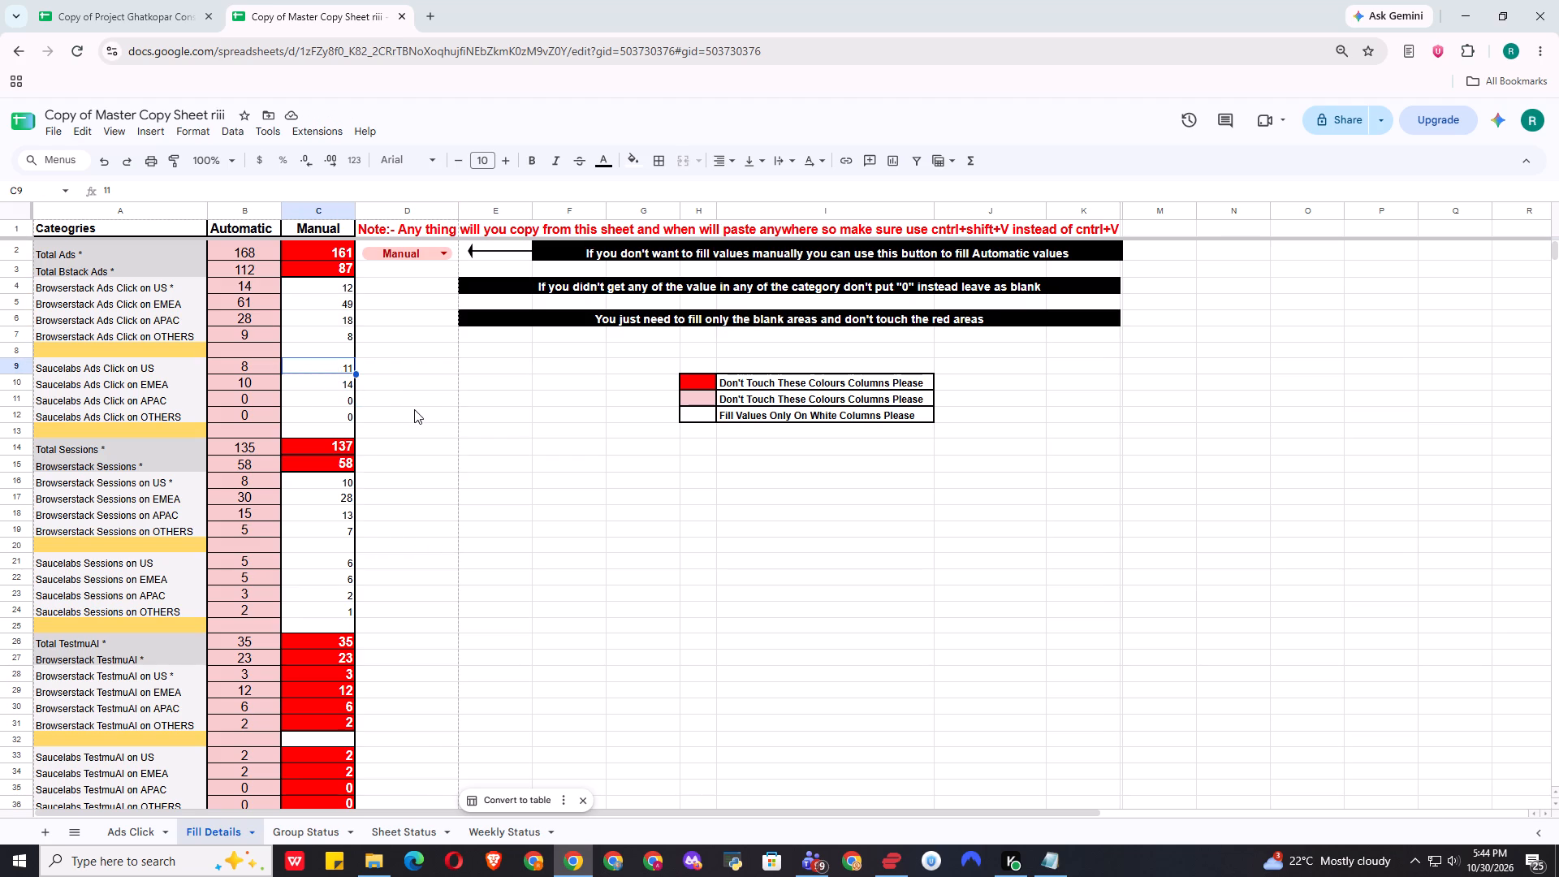
pyautogui.press('9')
pyautogui.click(335, 381)
pyautogui.press('1')
pyautogui.press('1')
pyautogui.click(404, 413)
pyautogui.scroll(1, 406, 419)
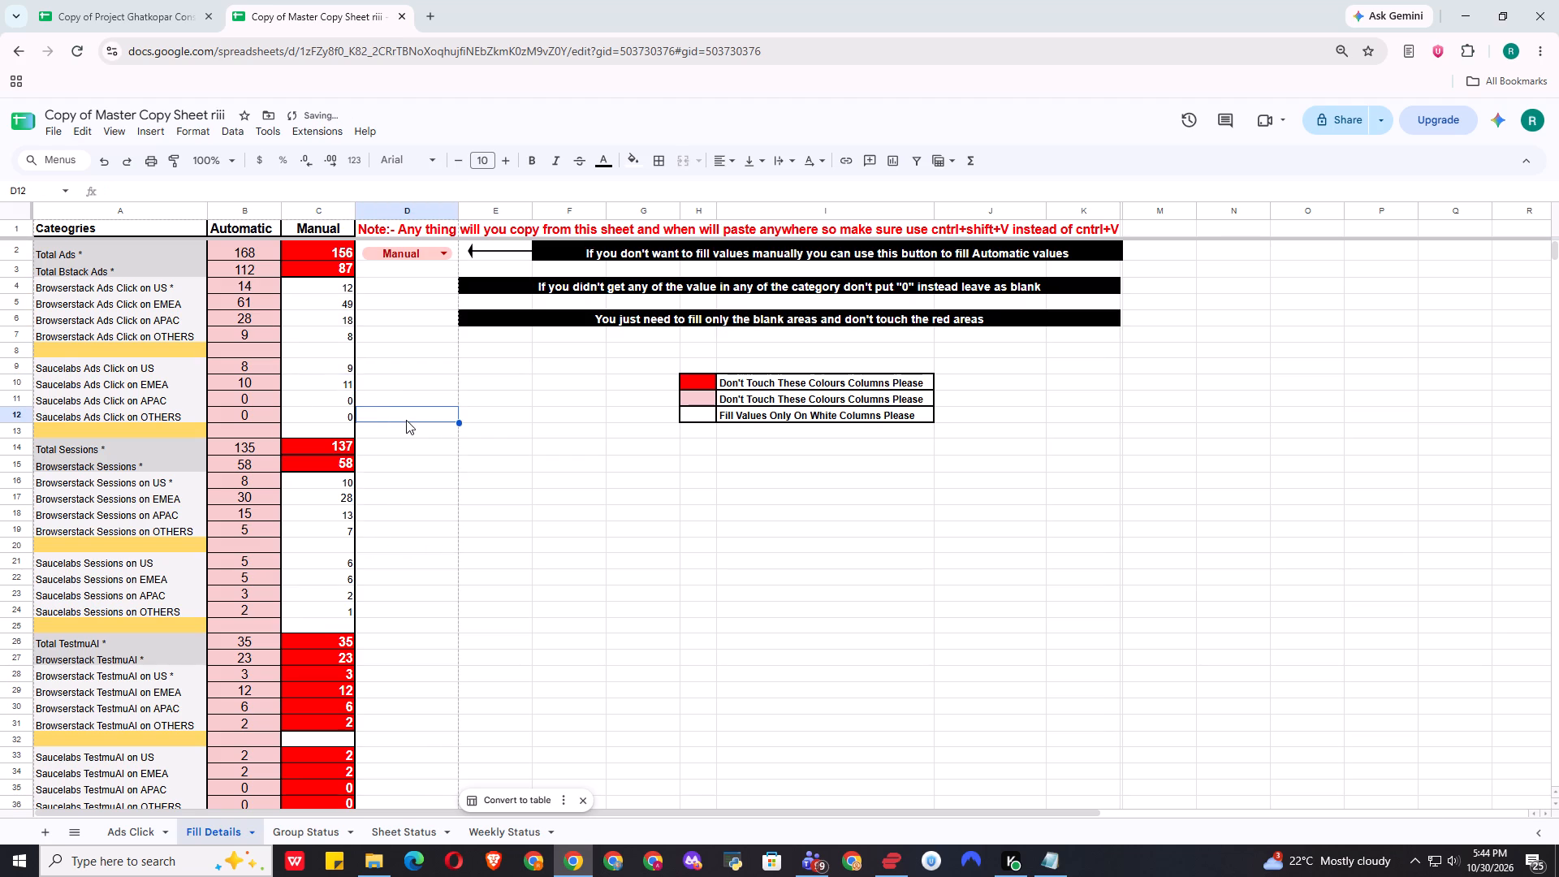
# Set the manual Live Browser Ads Click value to 5.
pyautogui.scroll(-1, 407, 473)
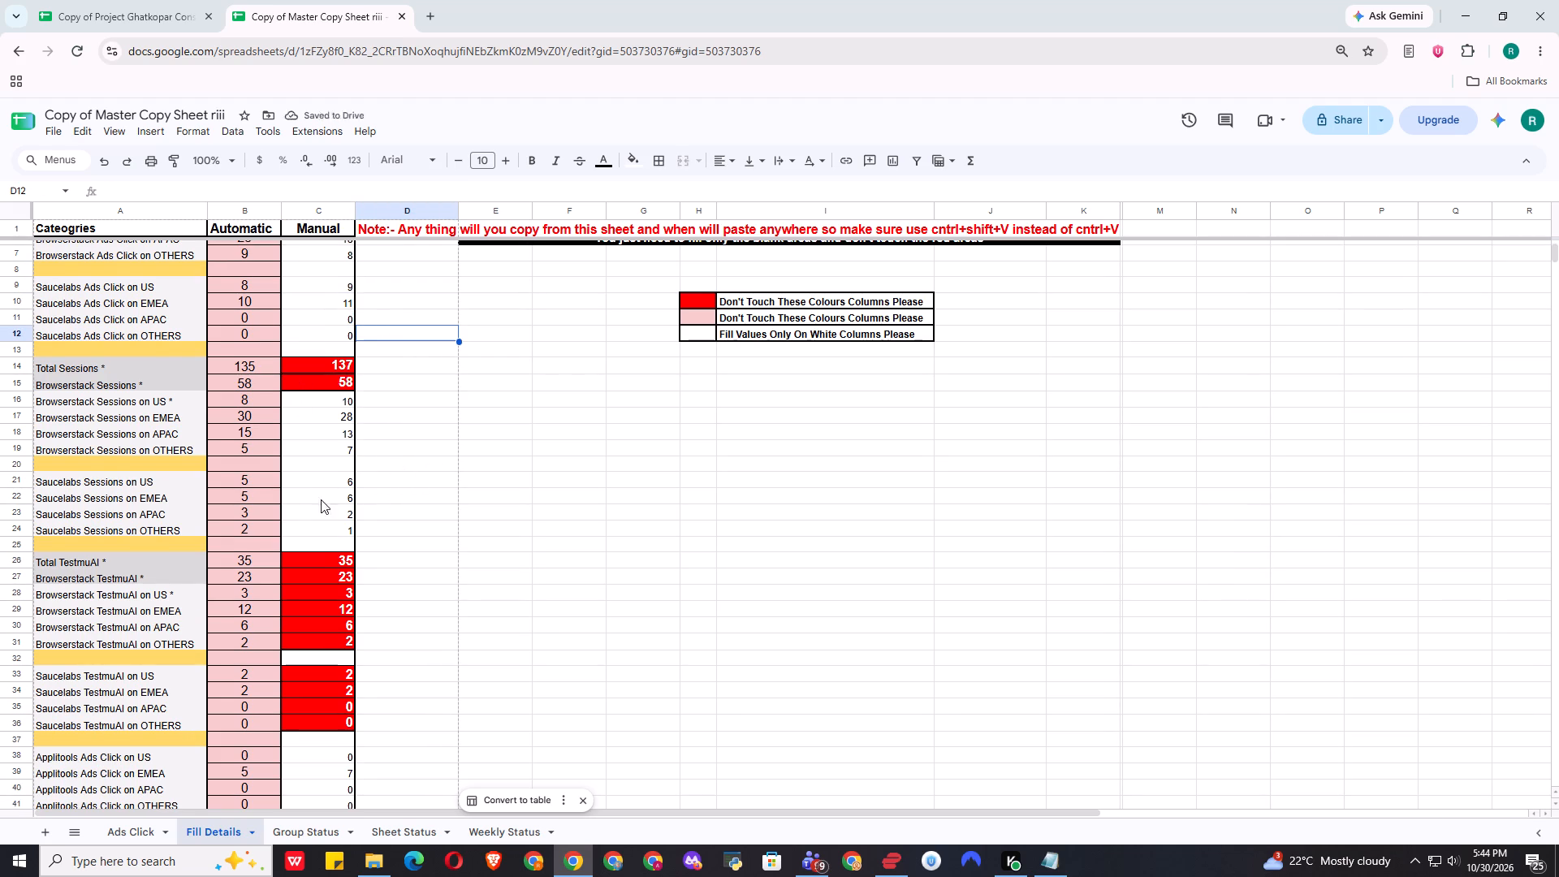
pyautogui.scroll(-1, 425, 504)
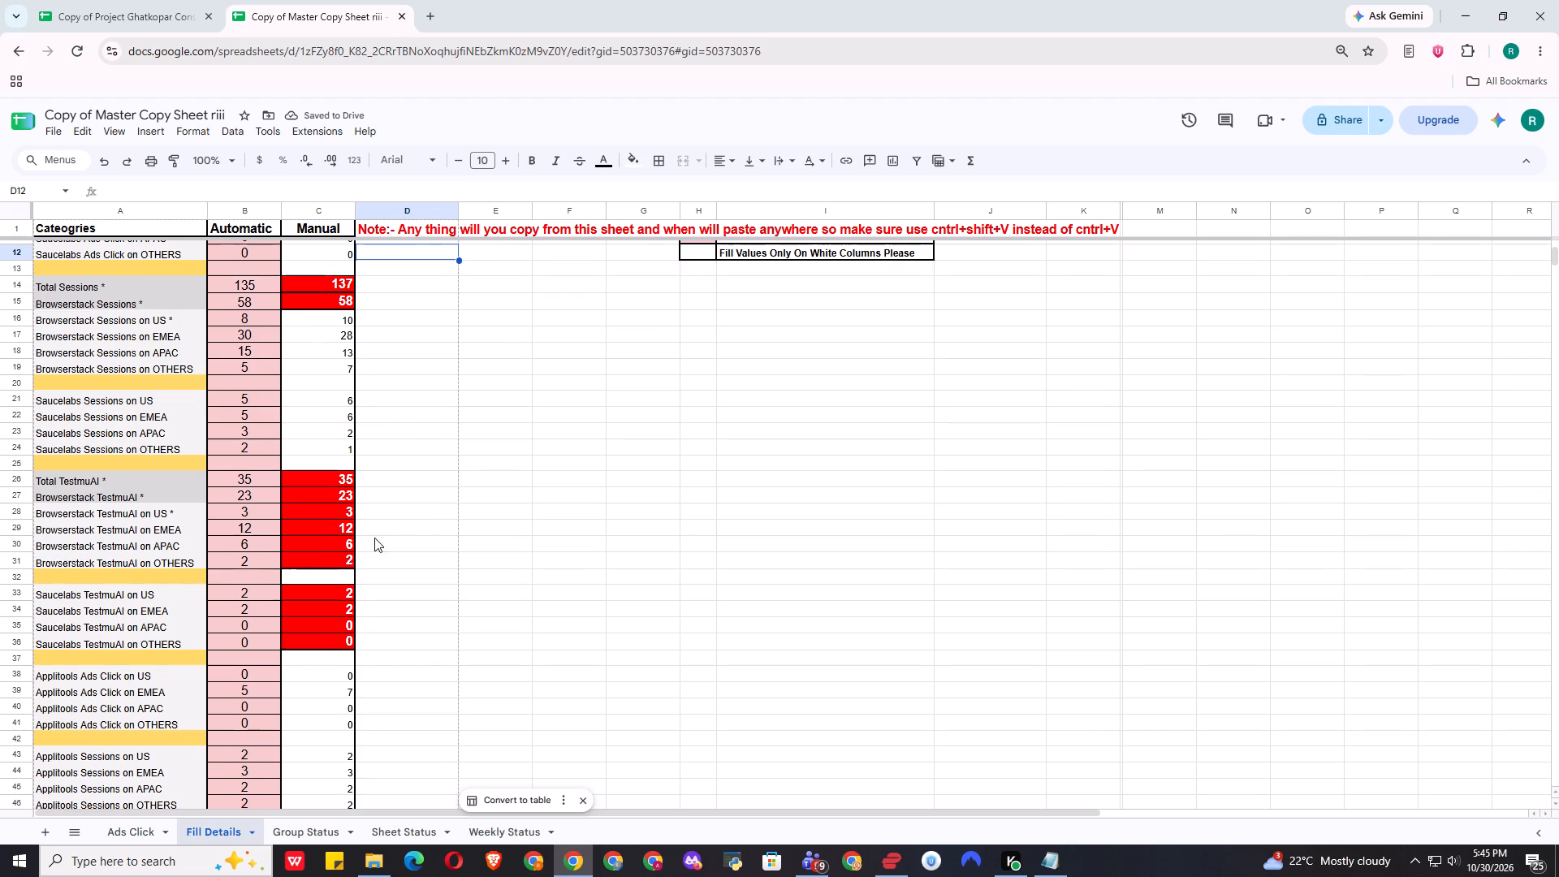
pyautogui.scroll(-2, 523, 559)
pyautogui.scroll(-1, 423, 568)
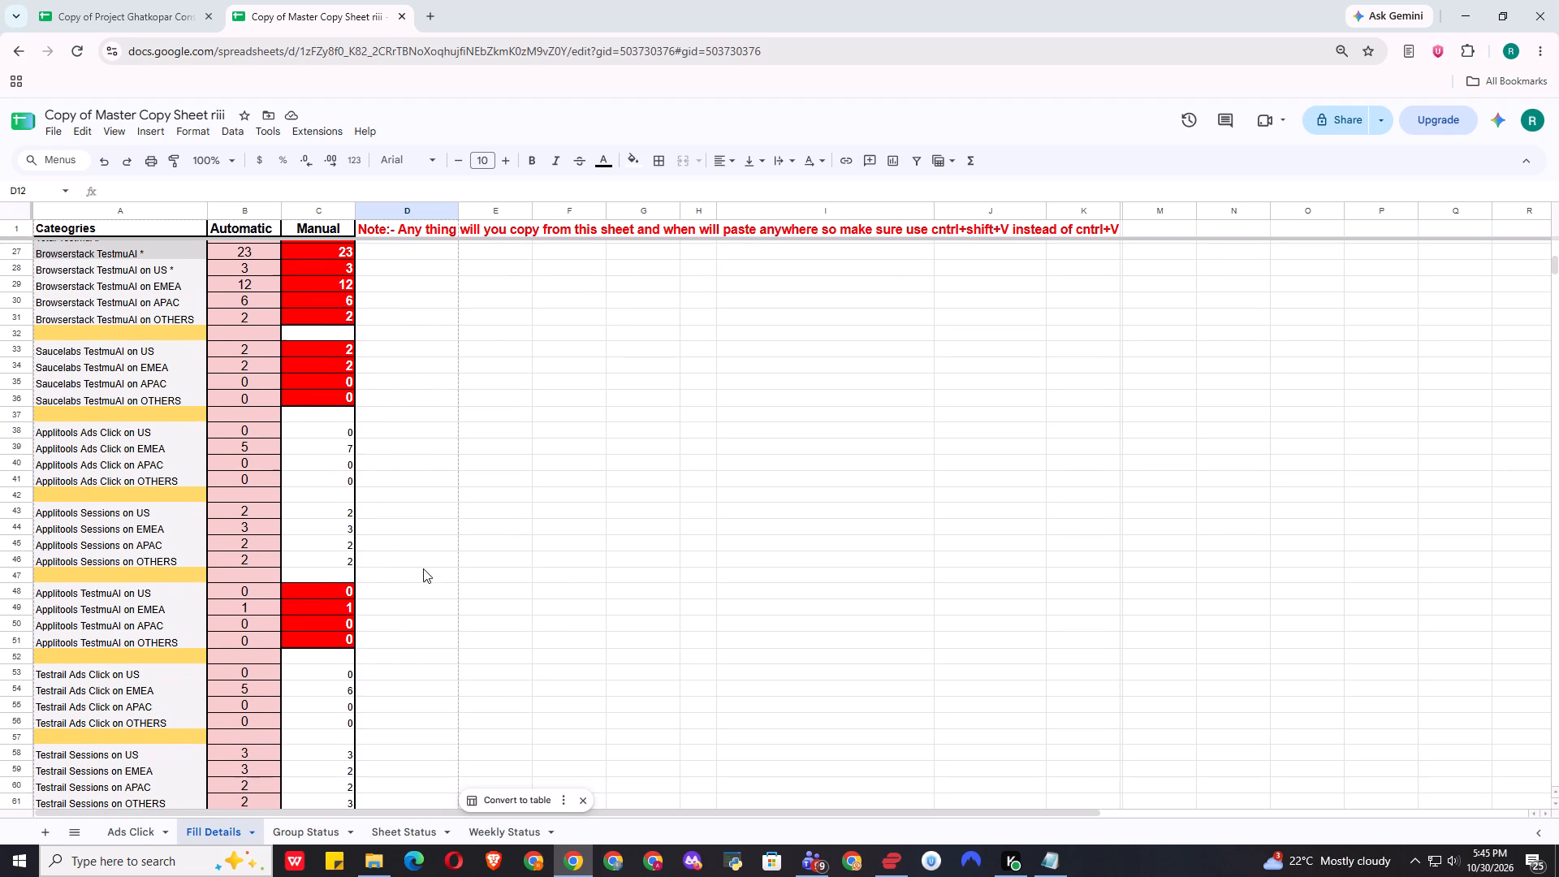
pyautogui.scroll(-2, 479, 631)
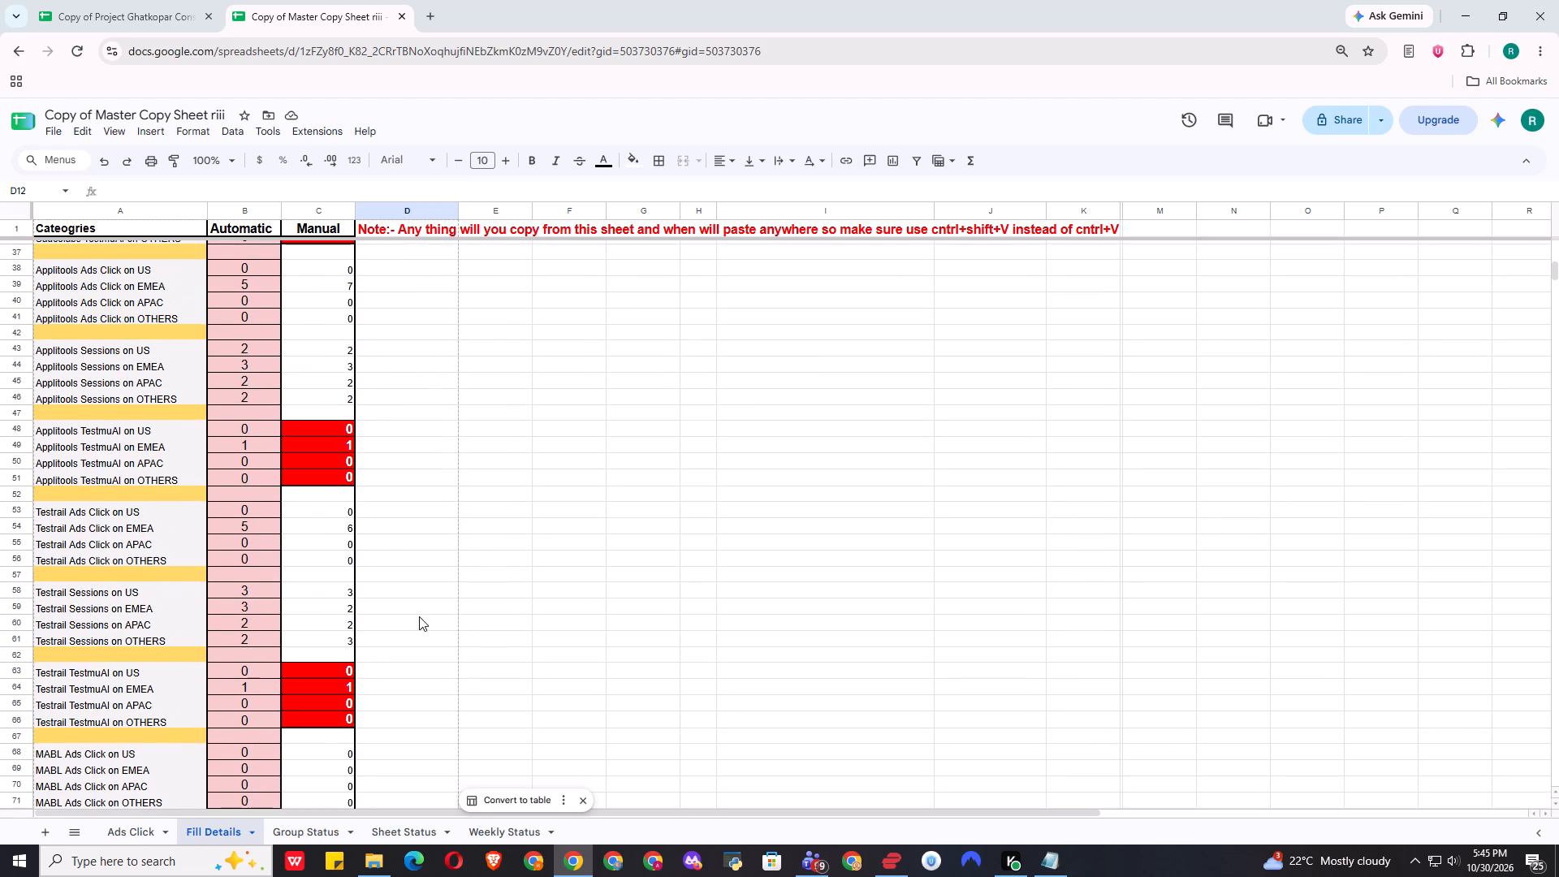
pyautogui.scroll(-16, 419, 616)
pyautogui.scroll(3, 430, 622)
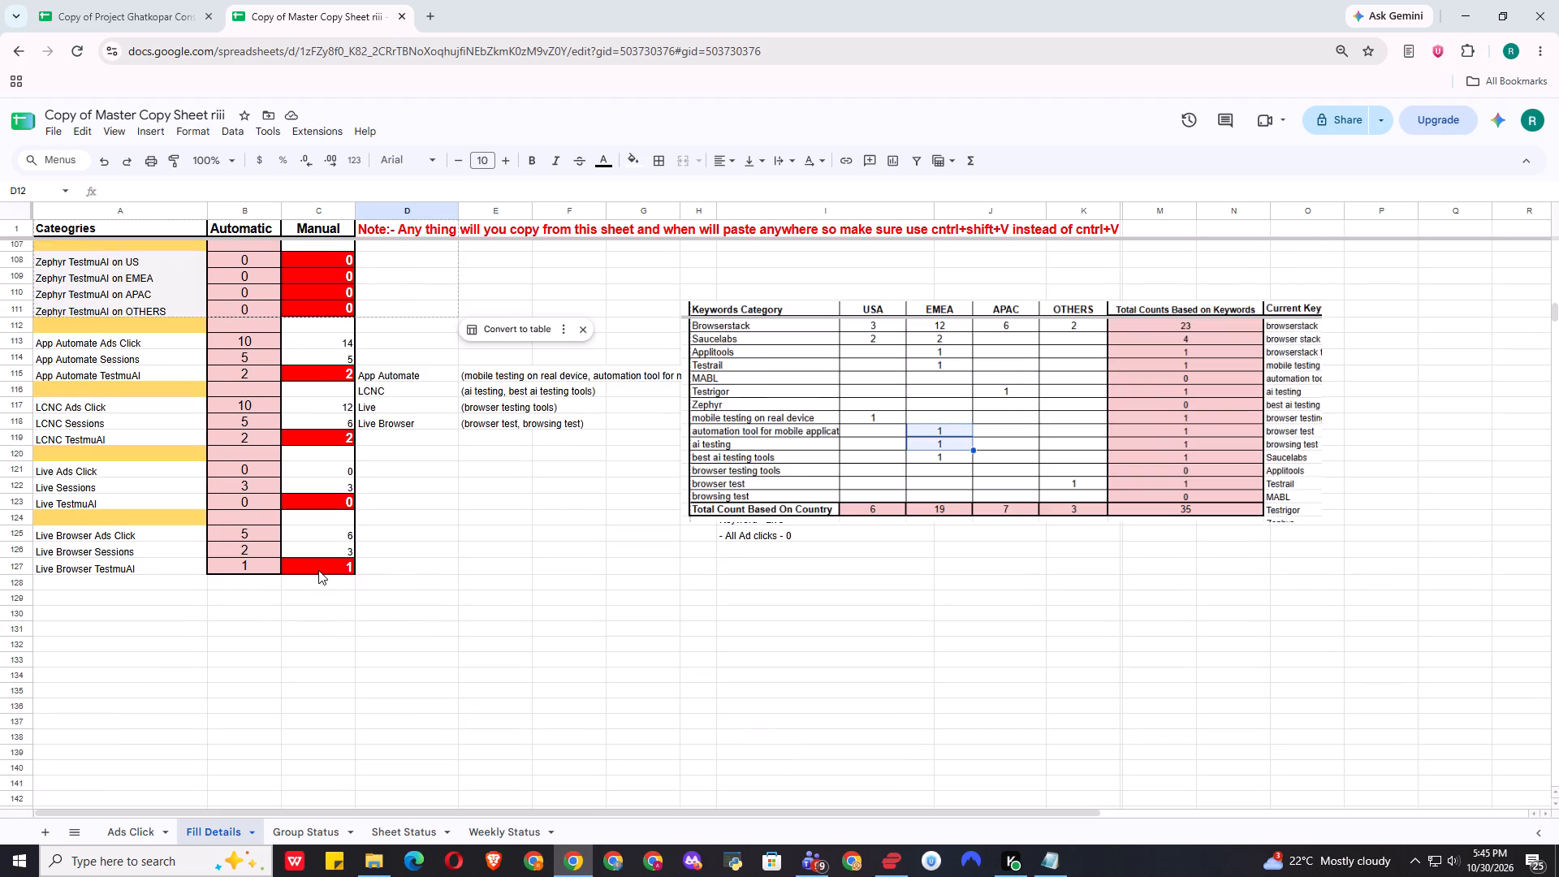
pyautogui.click(327, 616)
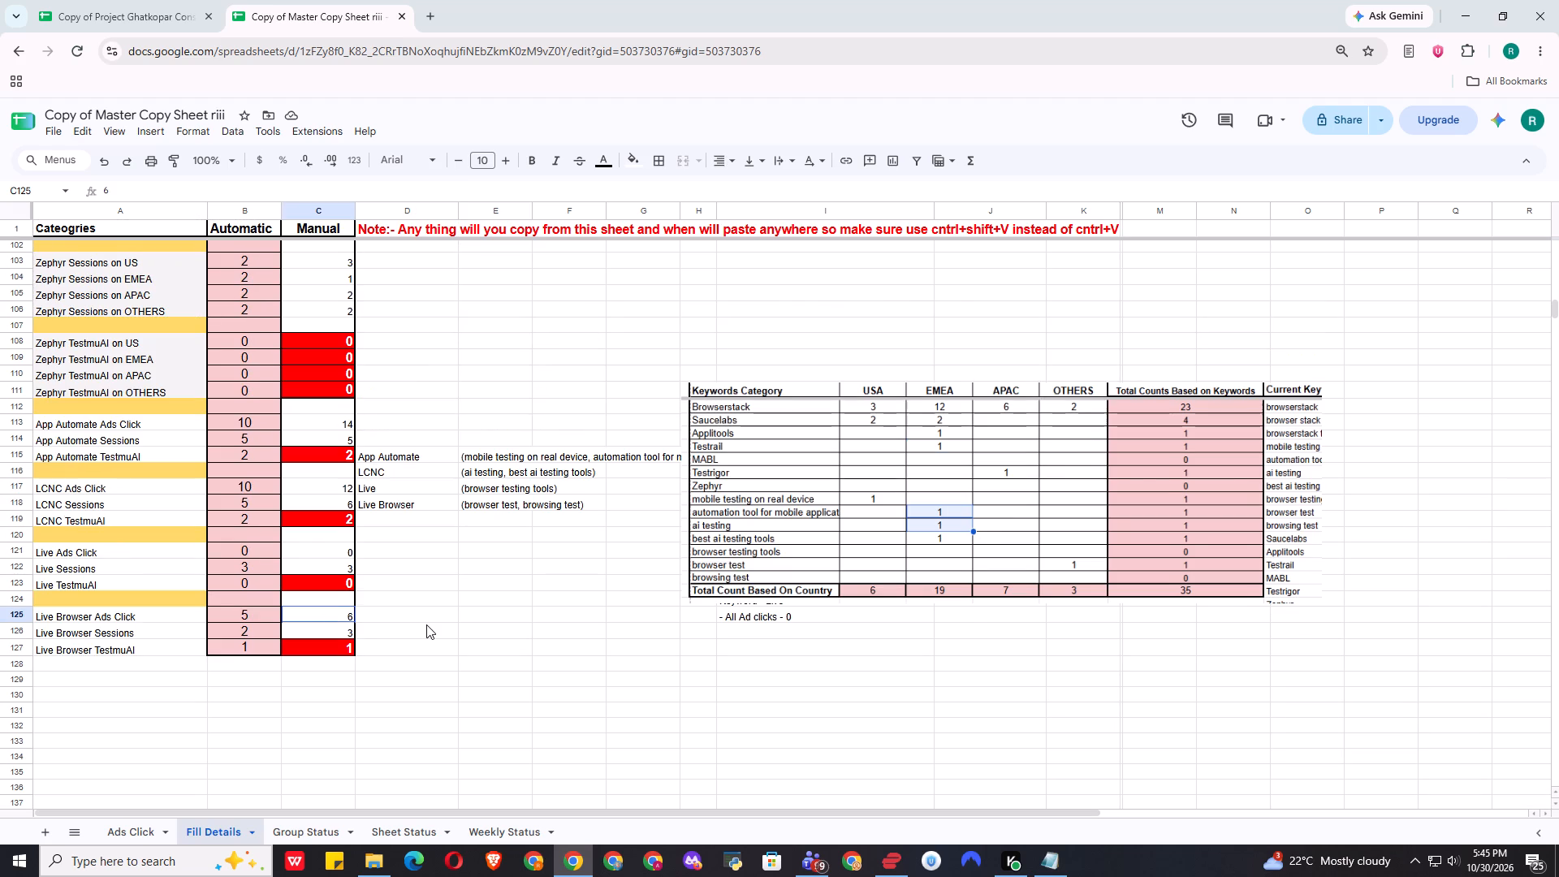
pyautogui.press('5')
pyautogui.click(427, 624)
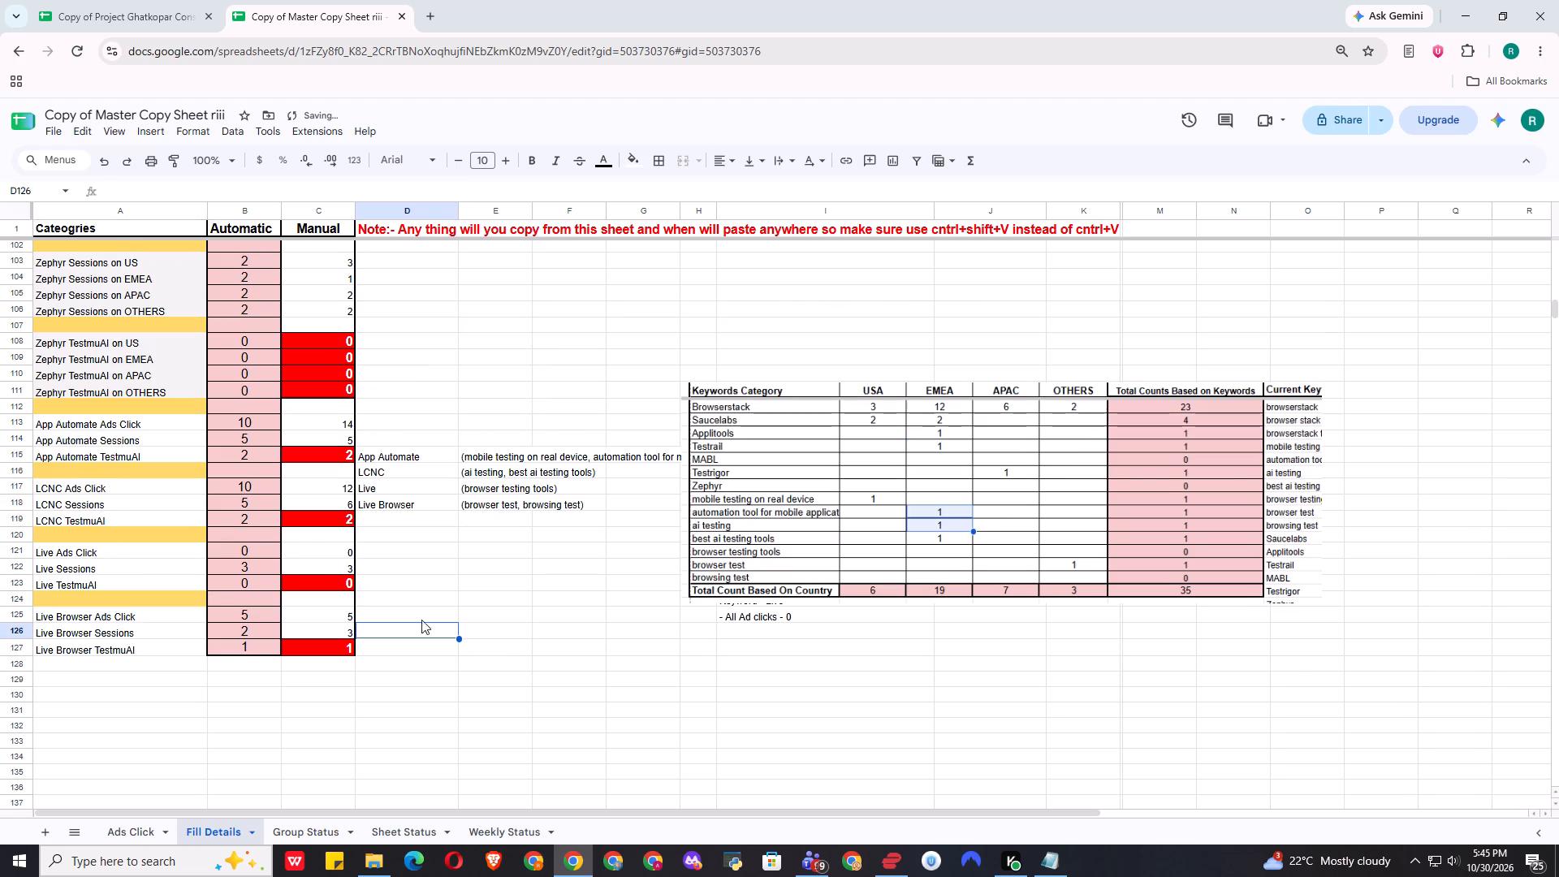
# Set the manual Ads Click value to 10 for LCNC and 13 for App Automate.
pyautogui.click(333, 494)
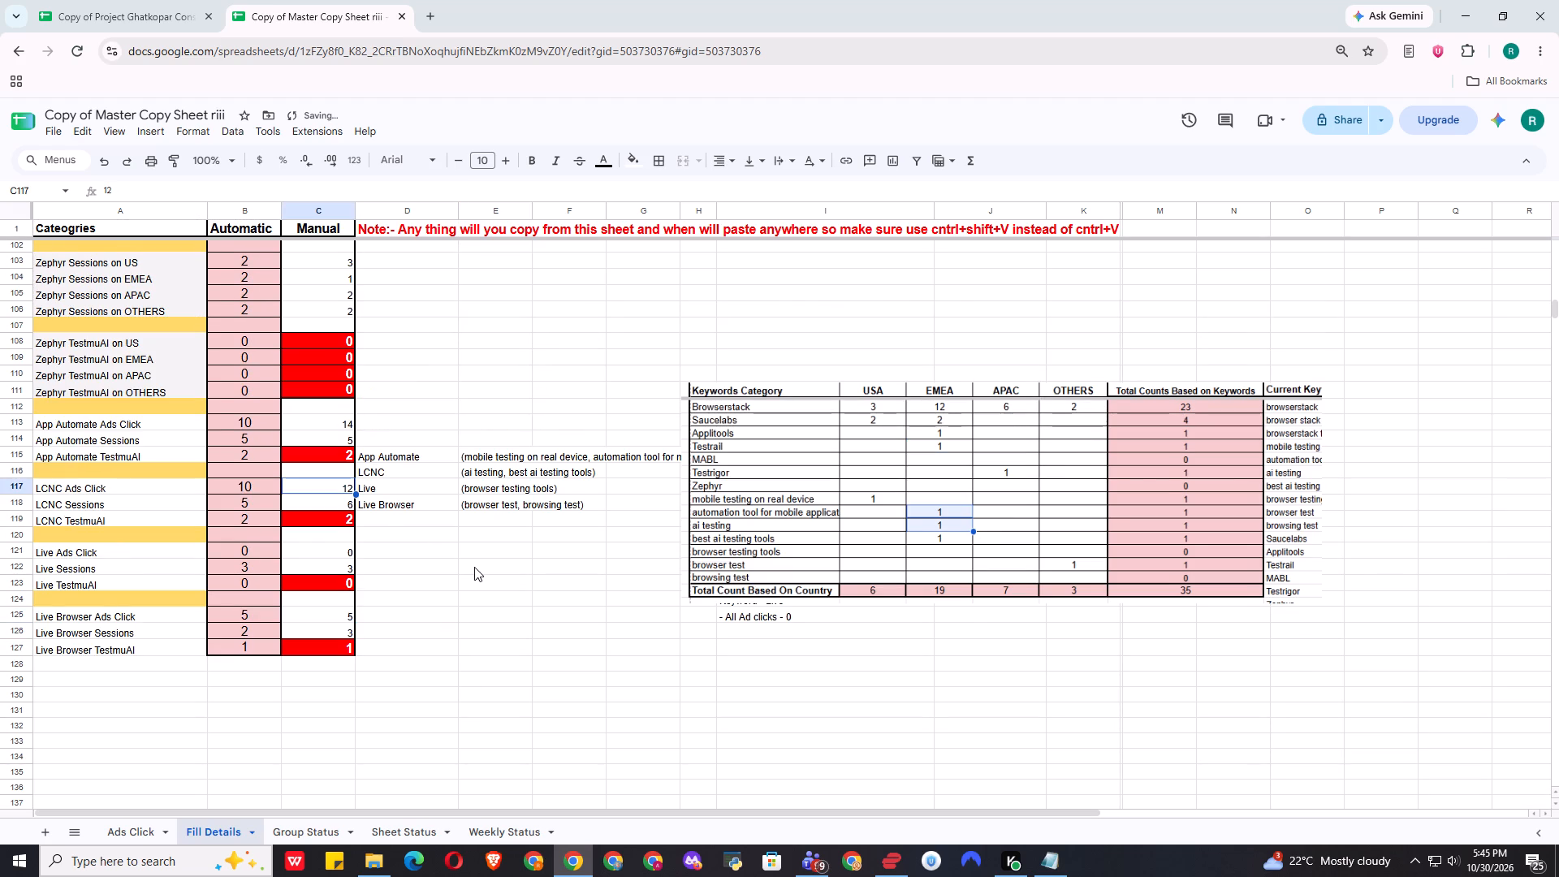
pyautogui.press('1')
pyautogui.press('0')
pyautogui.click(477, 572)
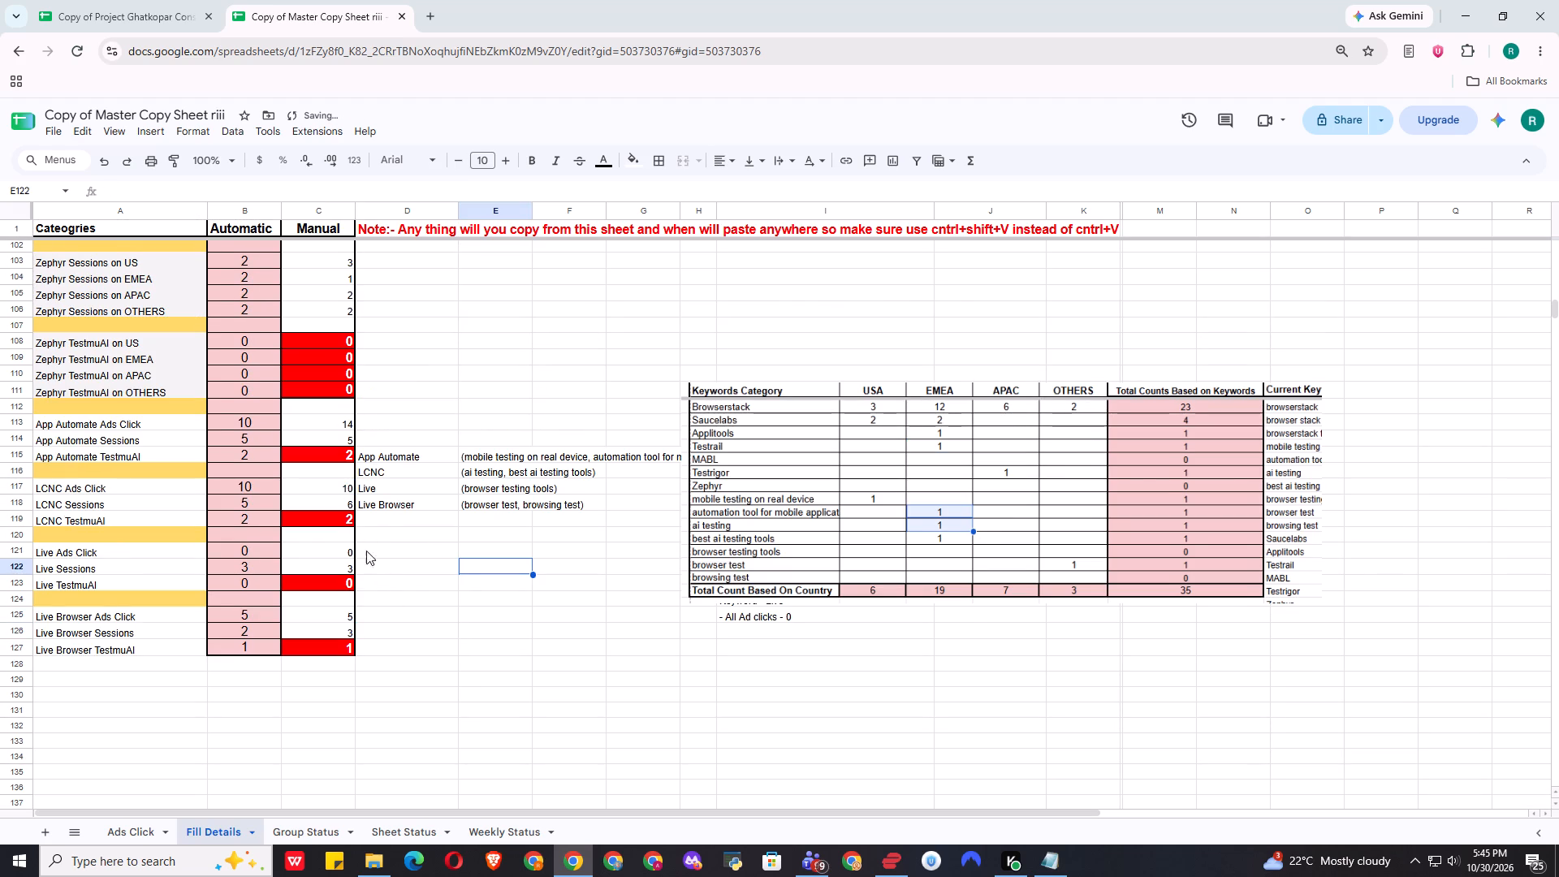
pyautogui.click(323, 420)
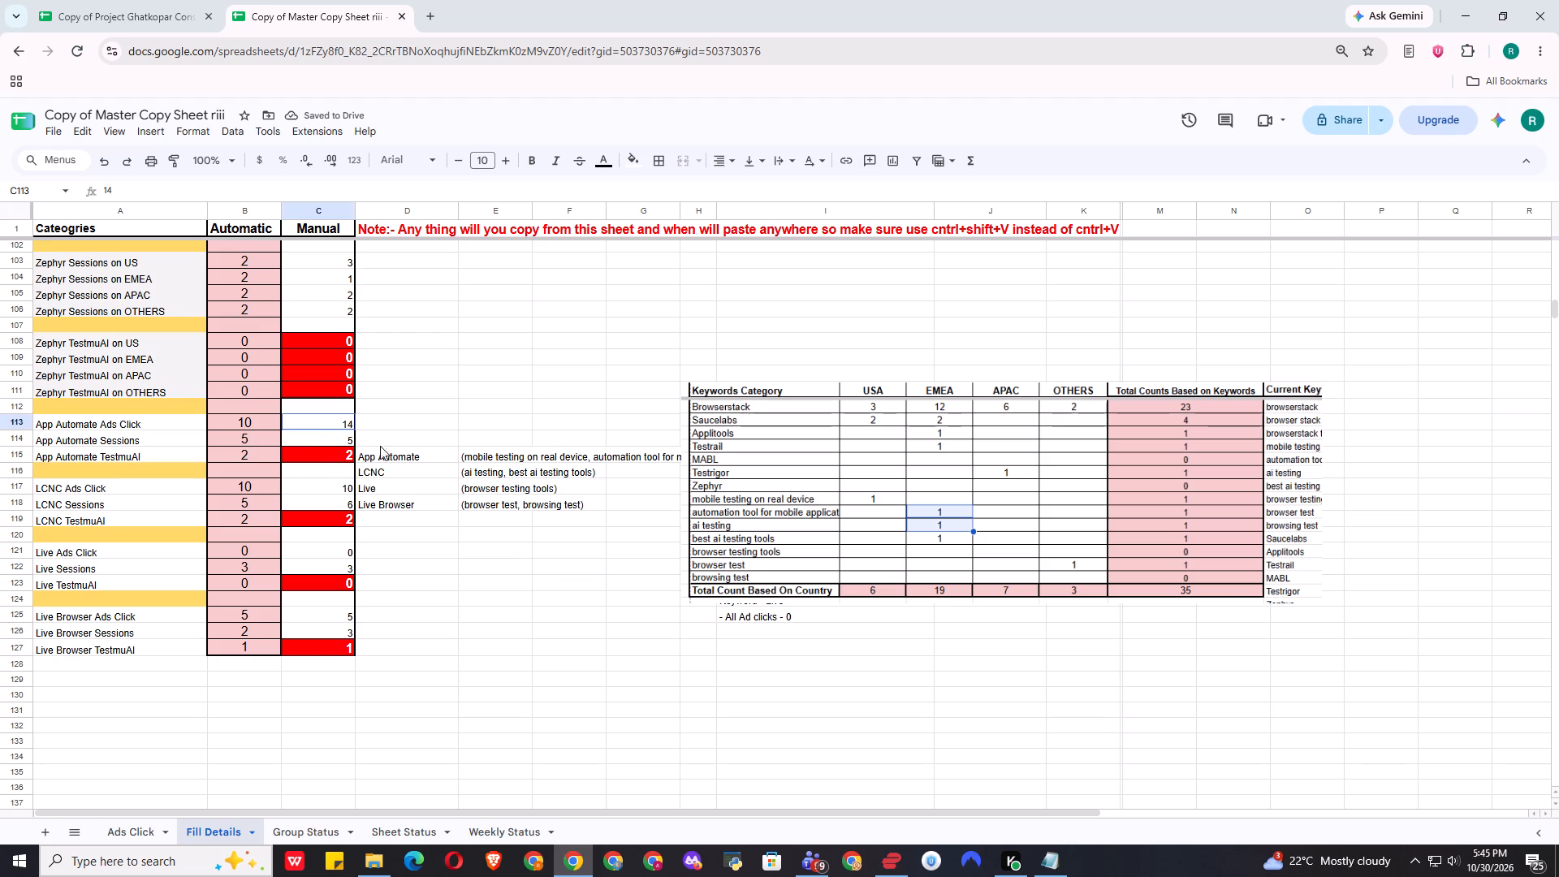
pyautogui.write('13')
pyautogui.click(386, 448)
# Review the manual ads and sessions values against the Automatic column across all categories in Fill Details.
pyautogui.scroll(3, 396, 453)
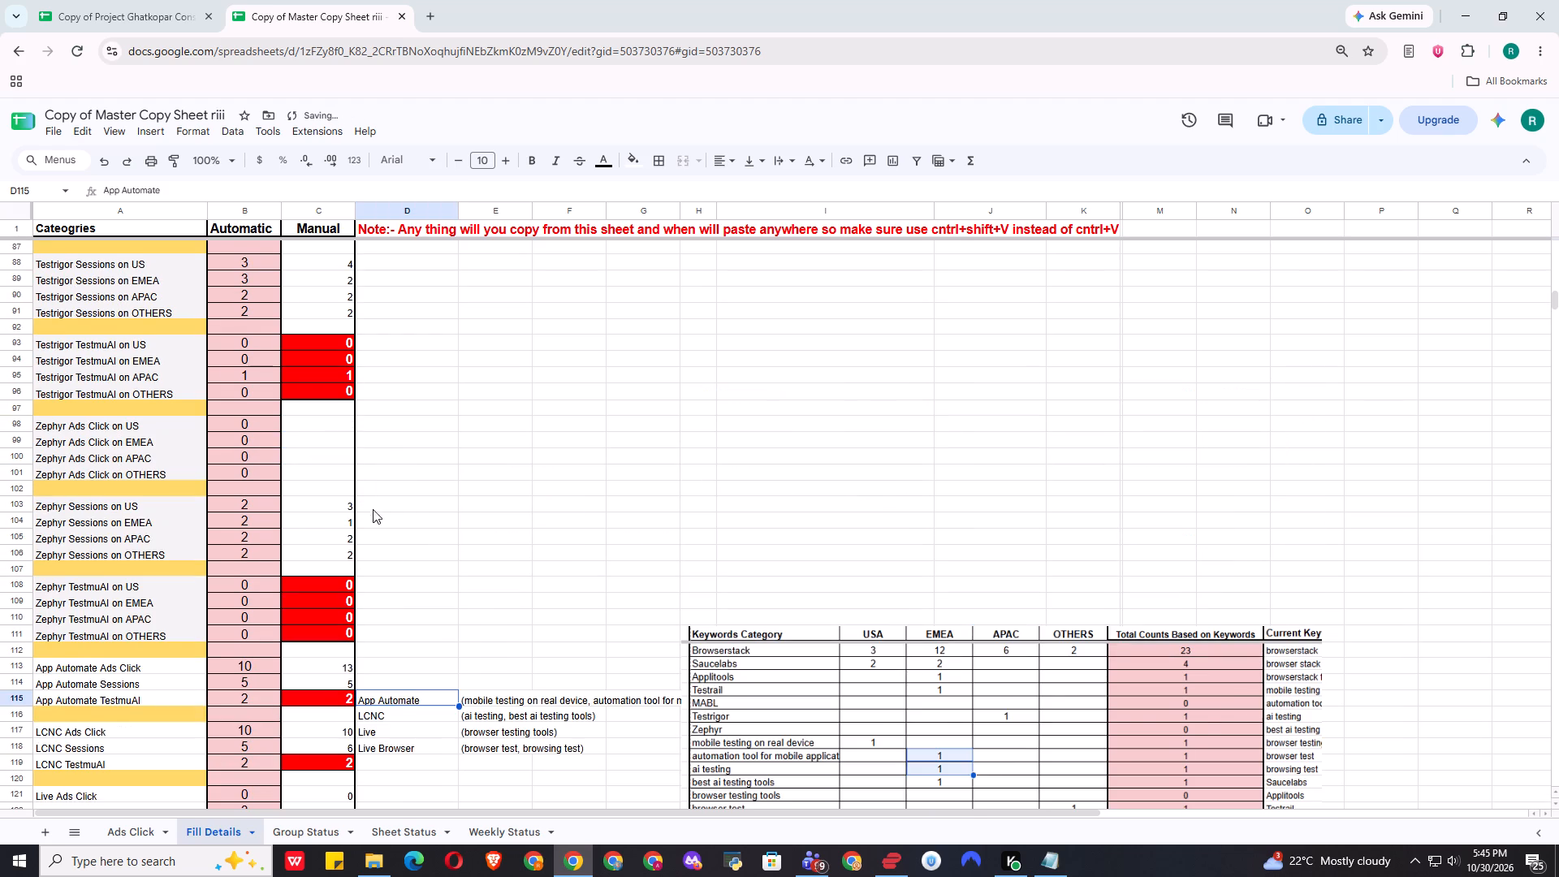
pyautogui.scroll(3, 412, 527)
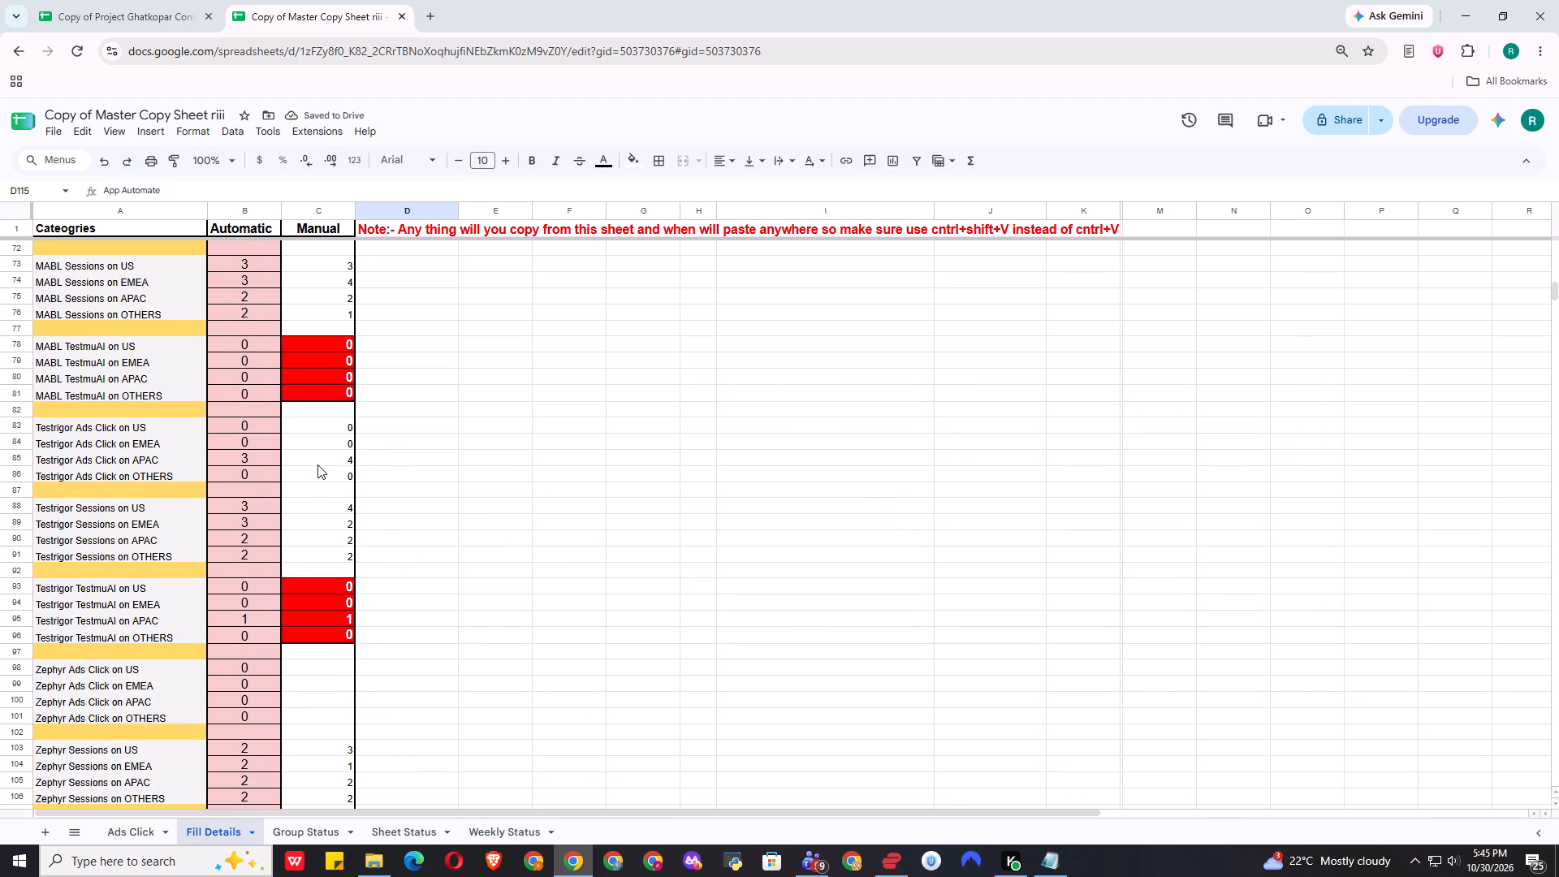
pyautogui.scroll(20, 437, 499)
pyautogui.scroll(6, 437, 499)
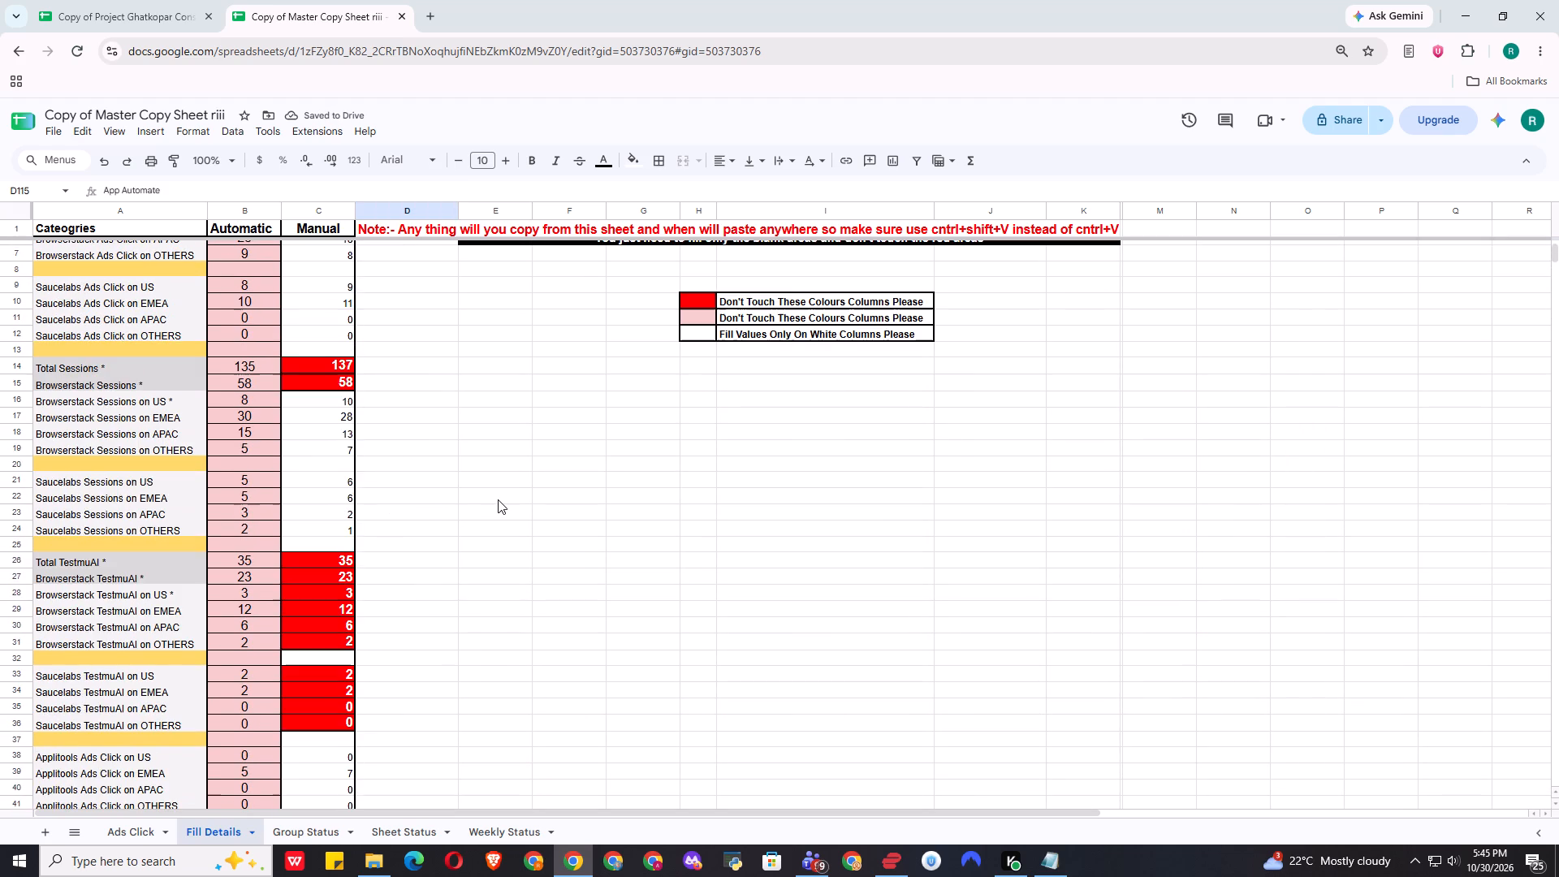
pyautogui.scroll(-10, 498, 507)
pyautogui.scroll(-8, 432, 551)
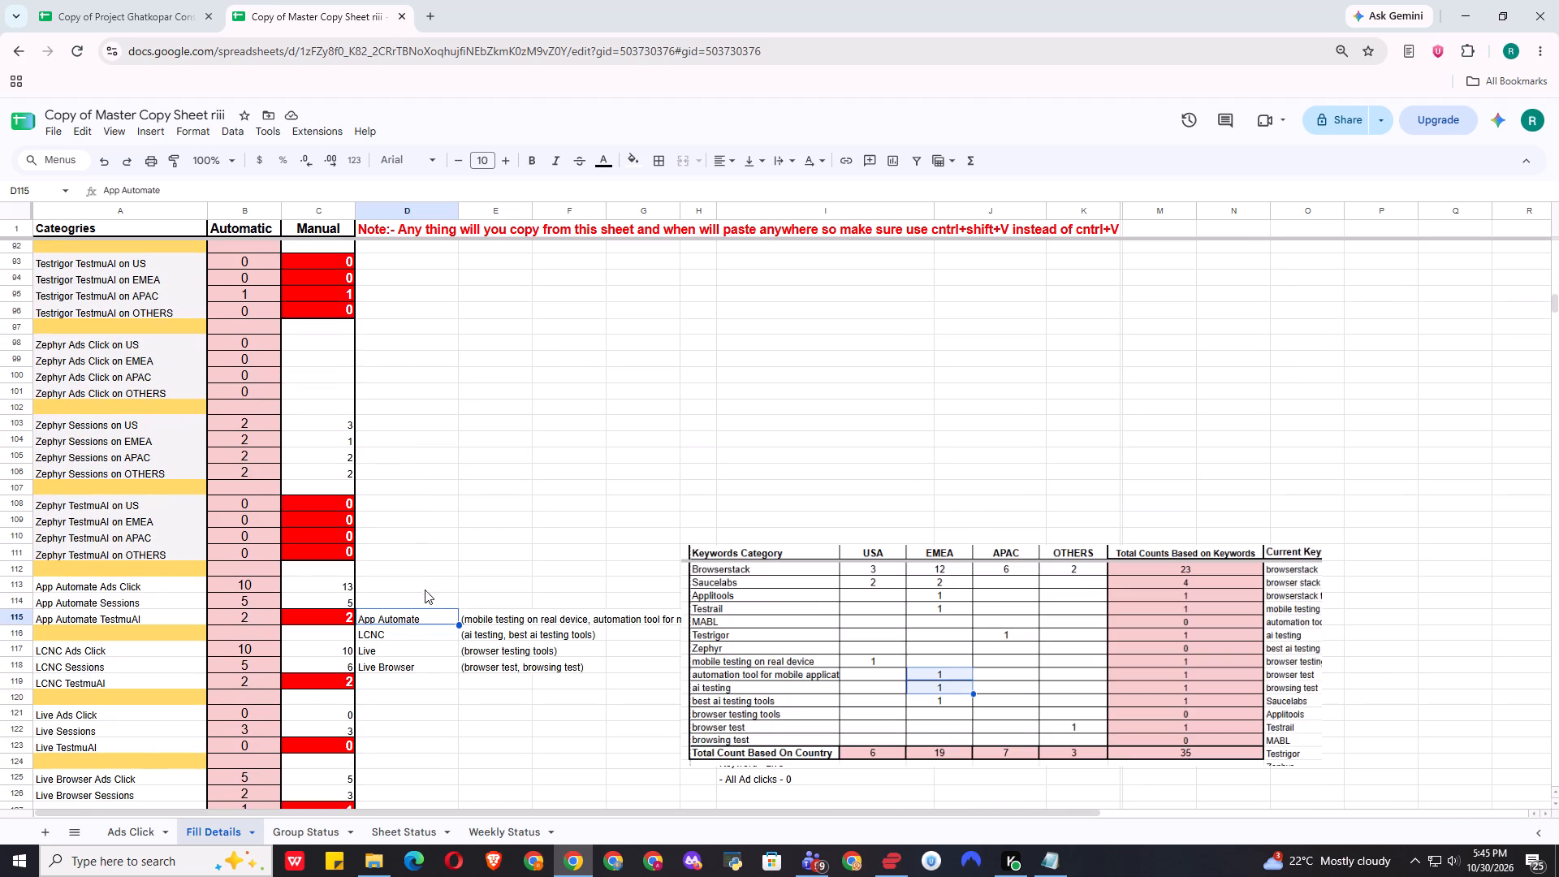
# Set the manual Applitools Ads Click value for EMEA to 6.
pyautogui.scroll(2, 460, 541)
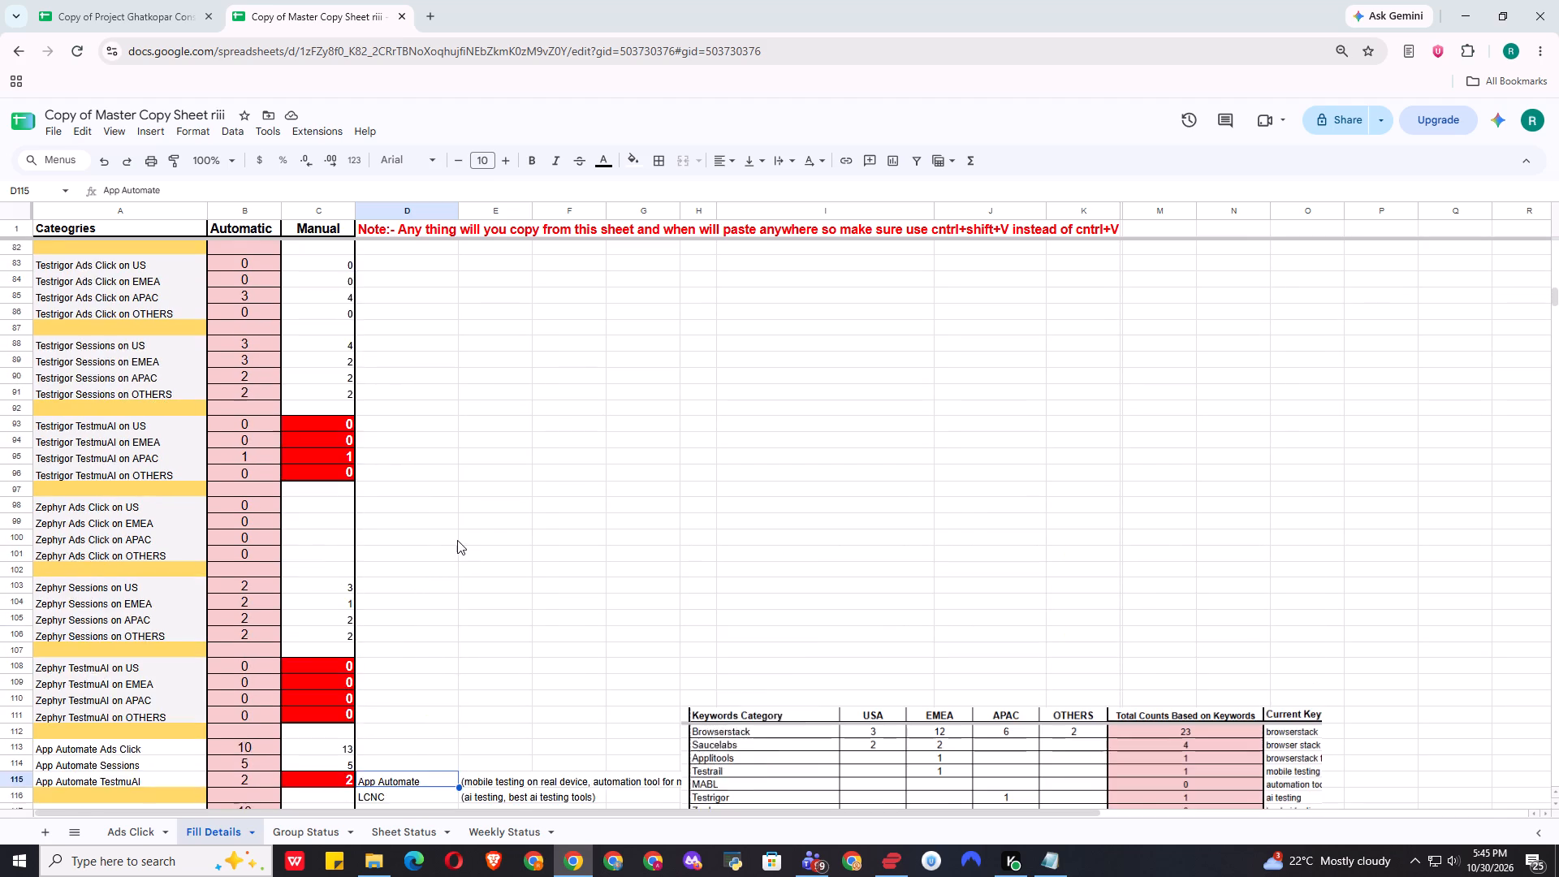
pyautogui.scroll(5, 457, 540)
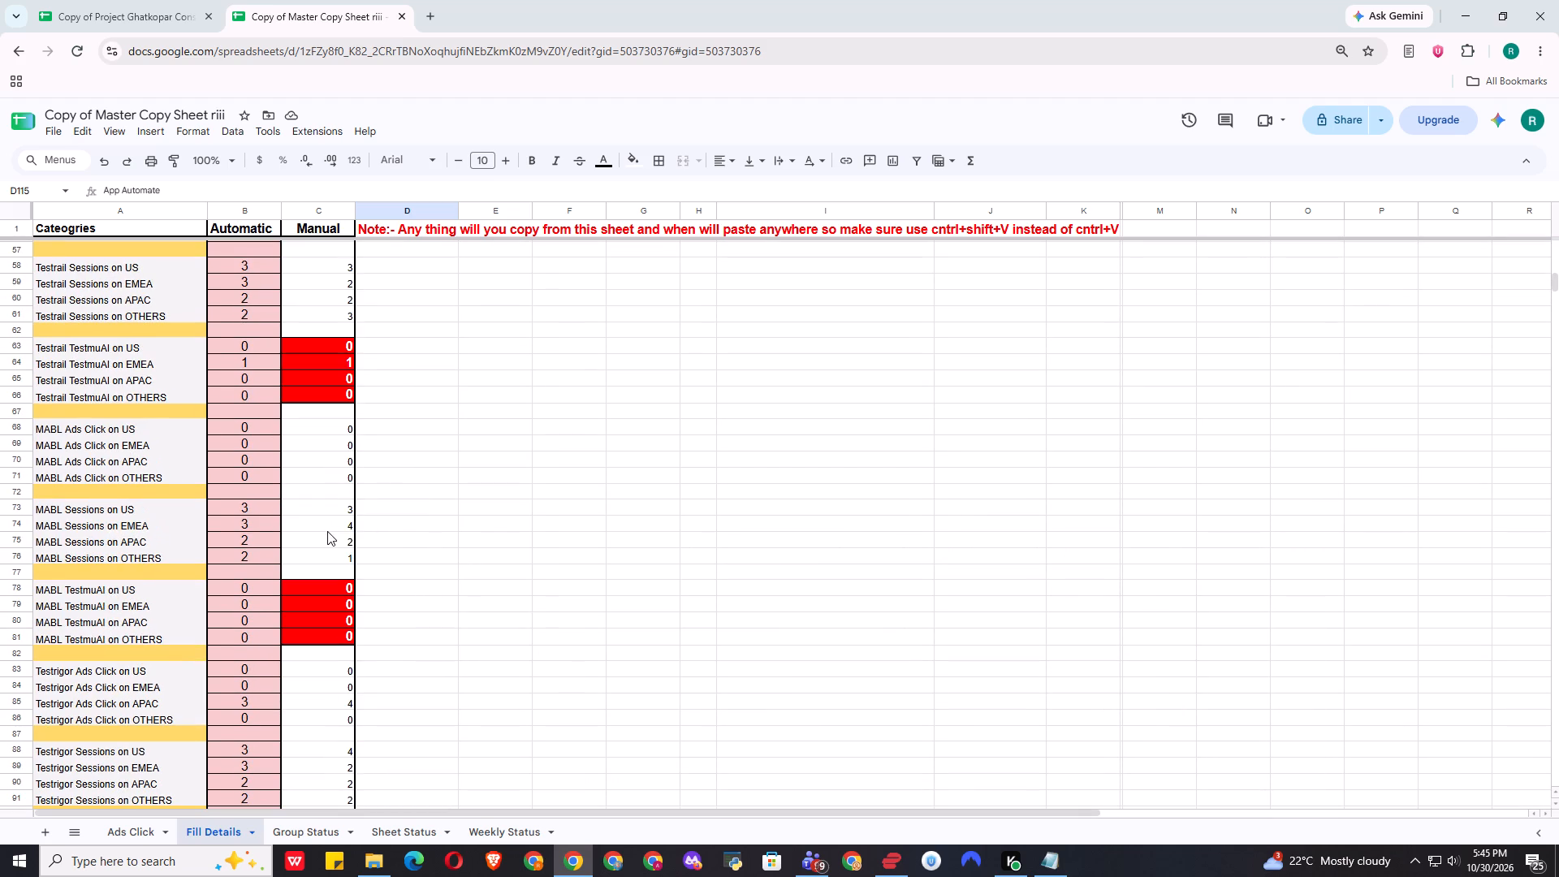
pyautogui.scroll(5, 402, 537)
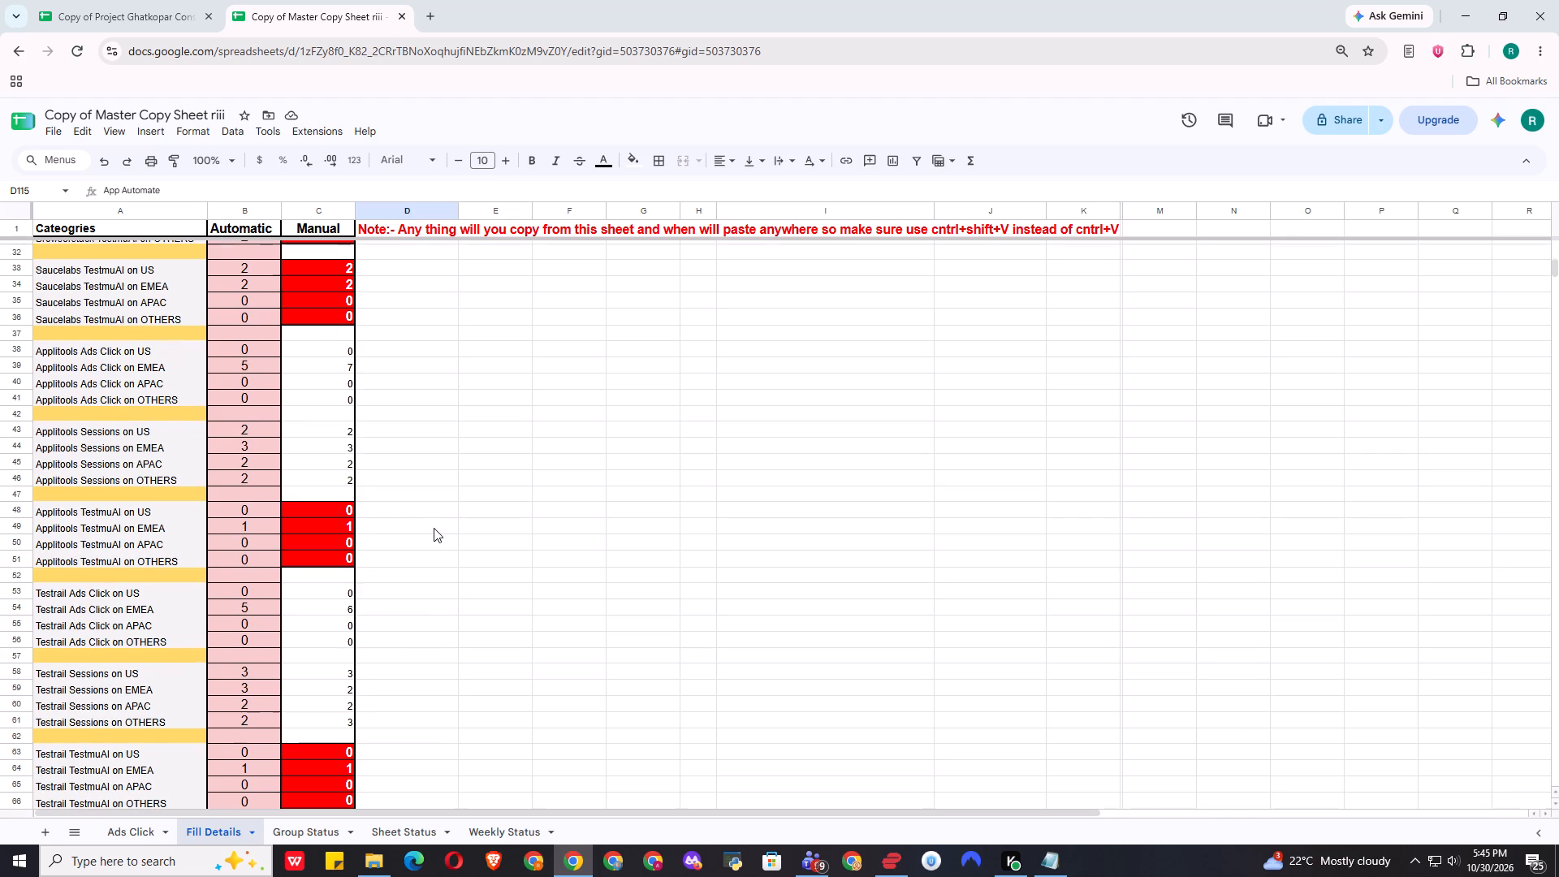
pyautogui.scroll(3, 382, 448)
pyautogui.click(322, 622)
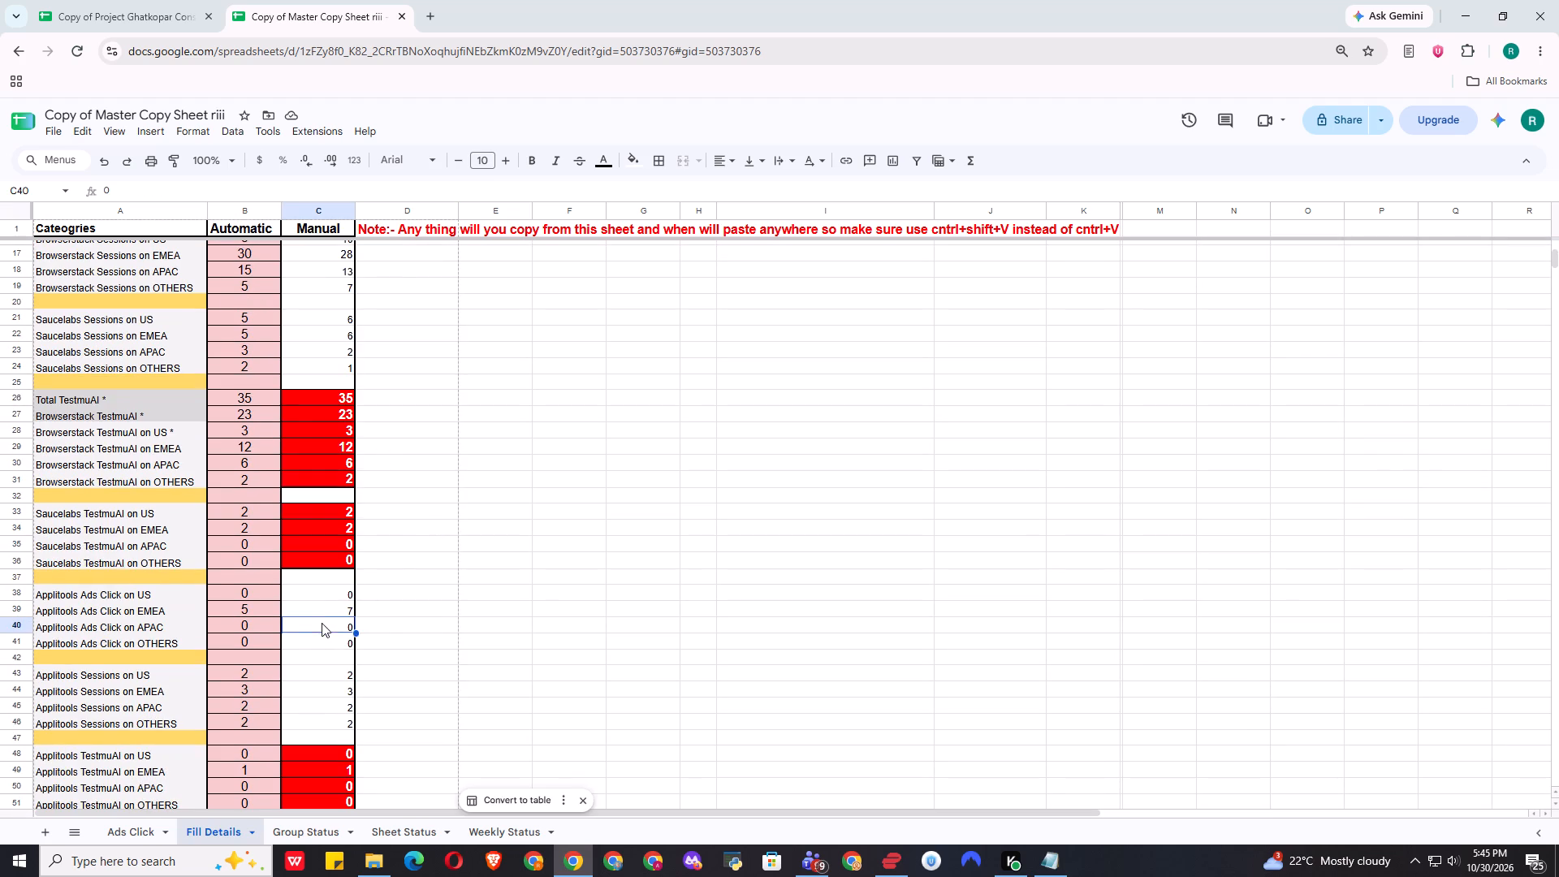
pyautogui.click(336, 611)
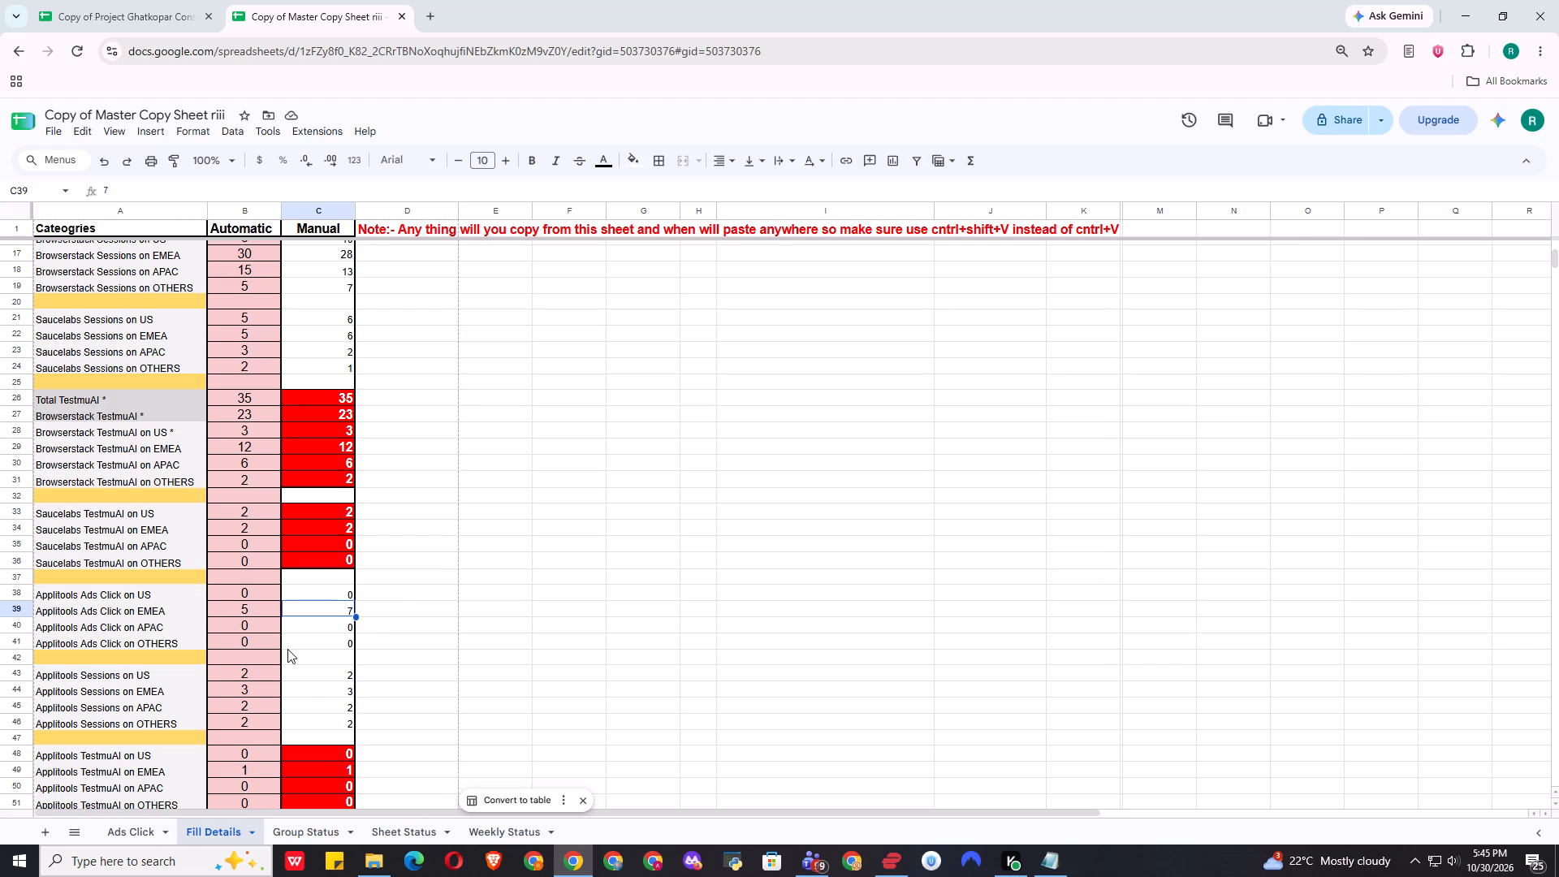
pyautogui.press('6')
pyautogui.click(368, 643)
# Review the manual totals and the sessions and ads values from Browserstack to Testrigor against the Automatic column.
pyautogui.scroll(2, 428, 599)
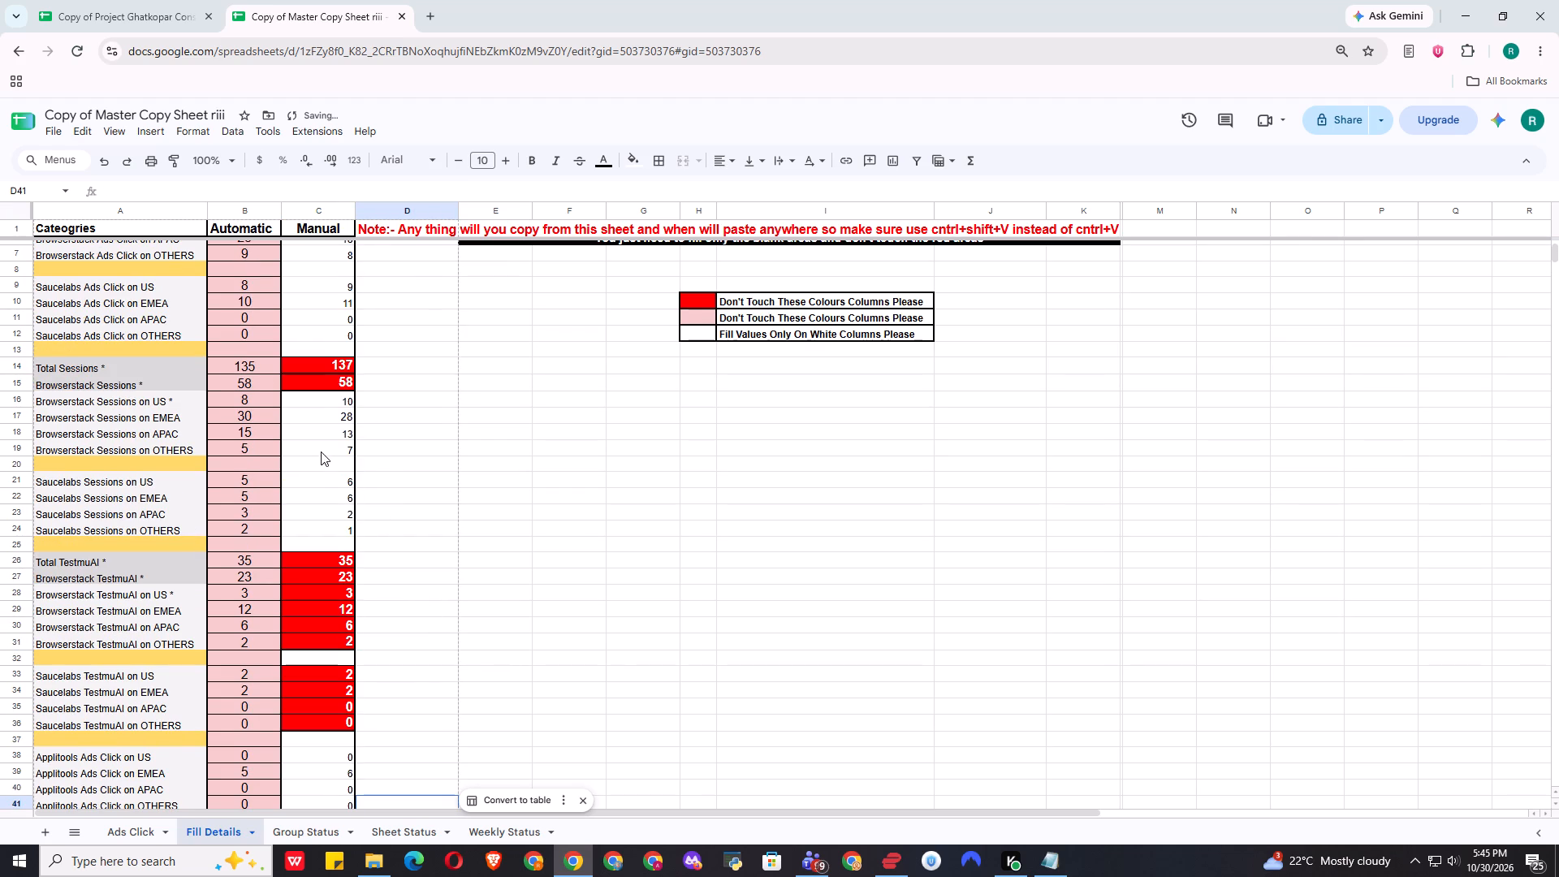
pyautogui.click(321, 451)
pyautogui.scroll(1, 436, 526)
pyautogui.scroll(-2, 436, 533)
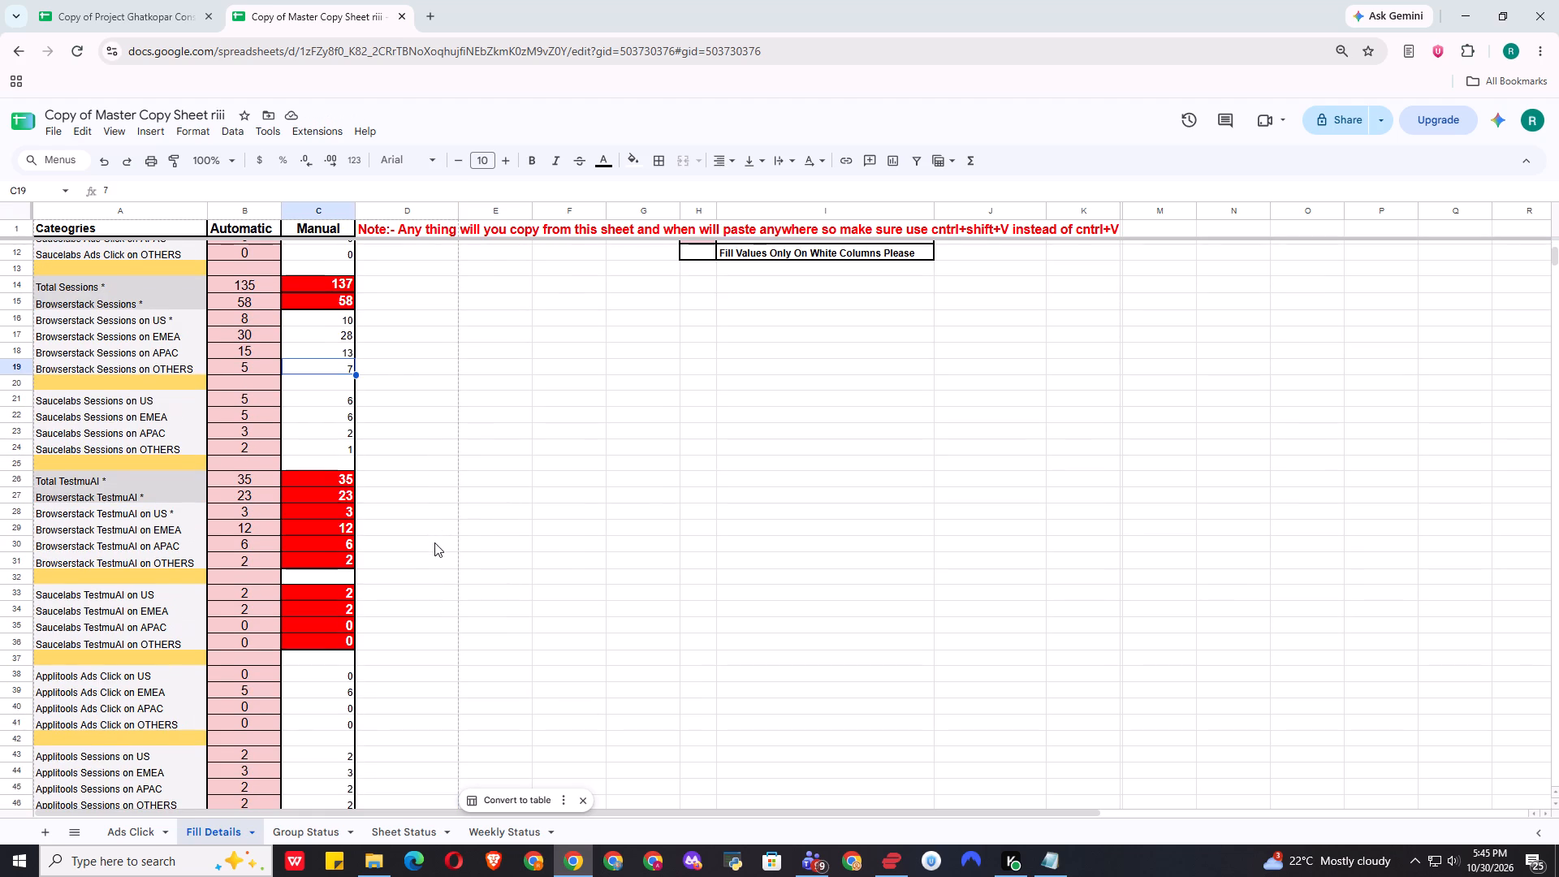
pyautogui.scroll(2, 434, 542)
pyautogui.click(503, 559)
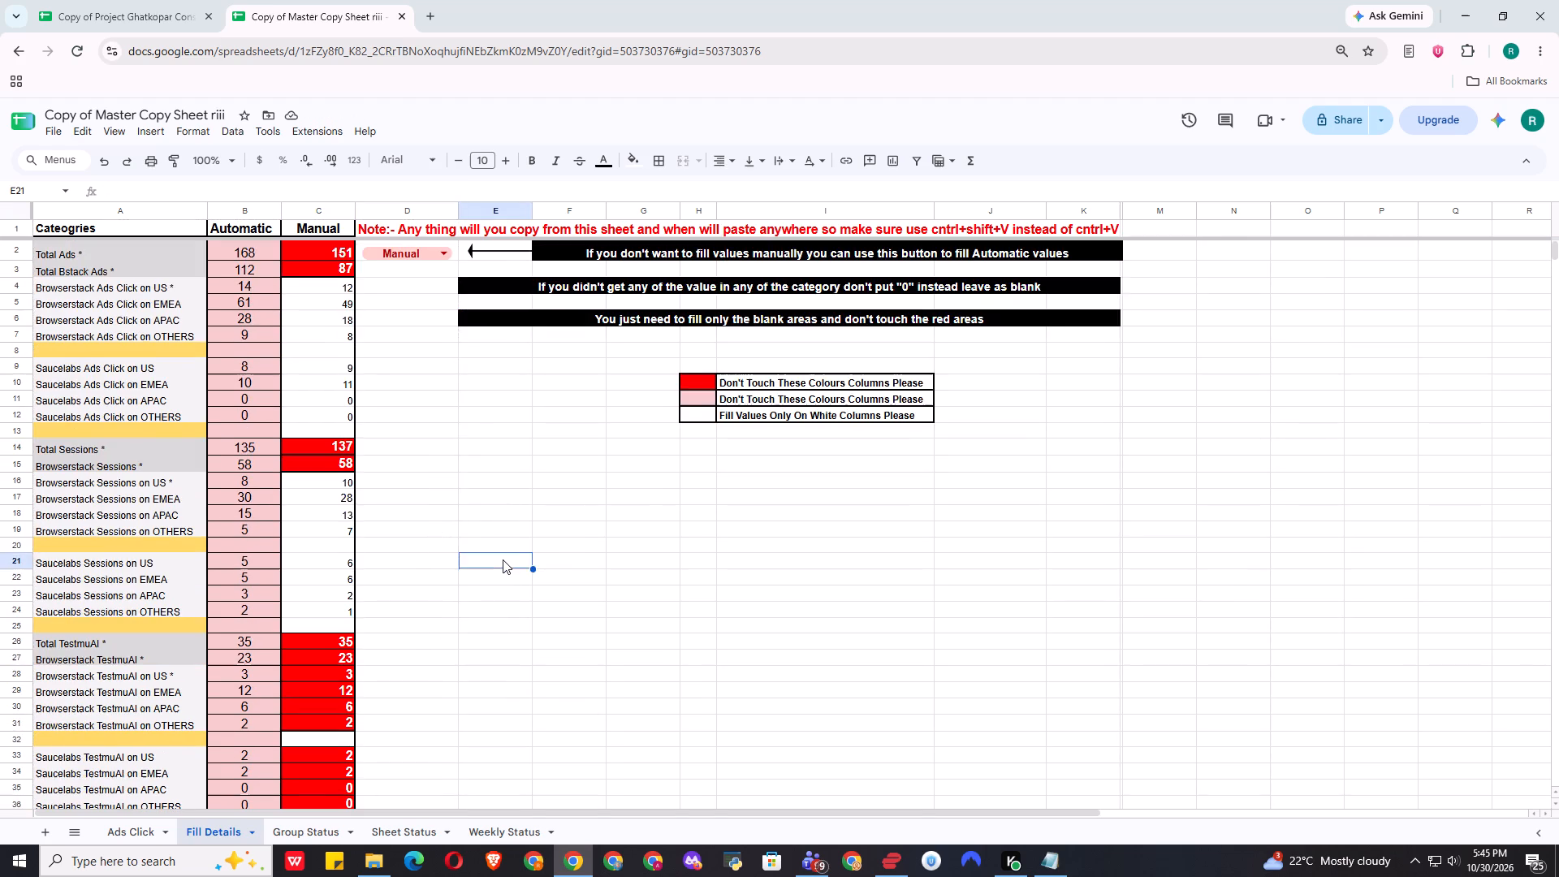
pyautogui.scroll(-9, 490, 564)
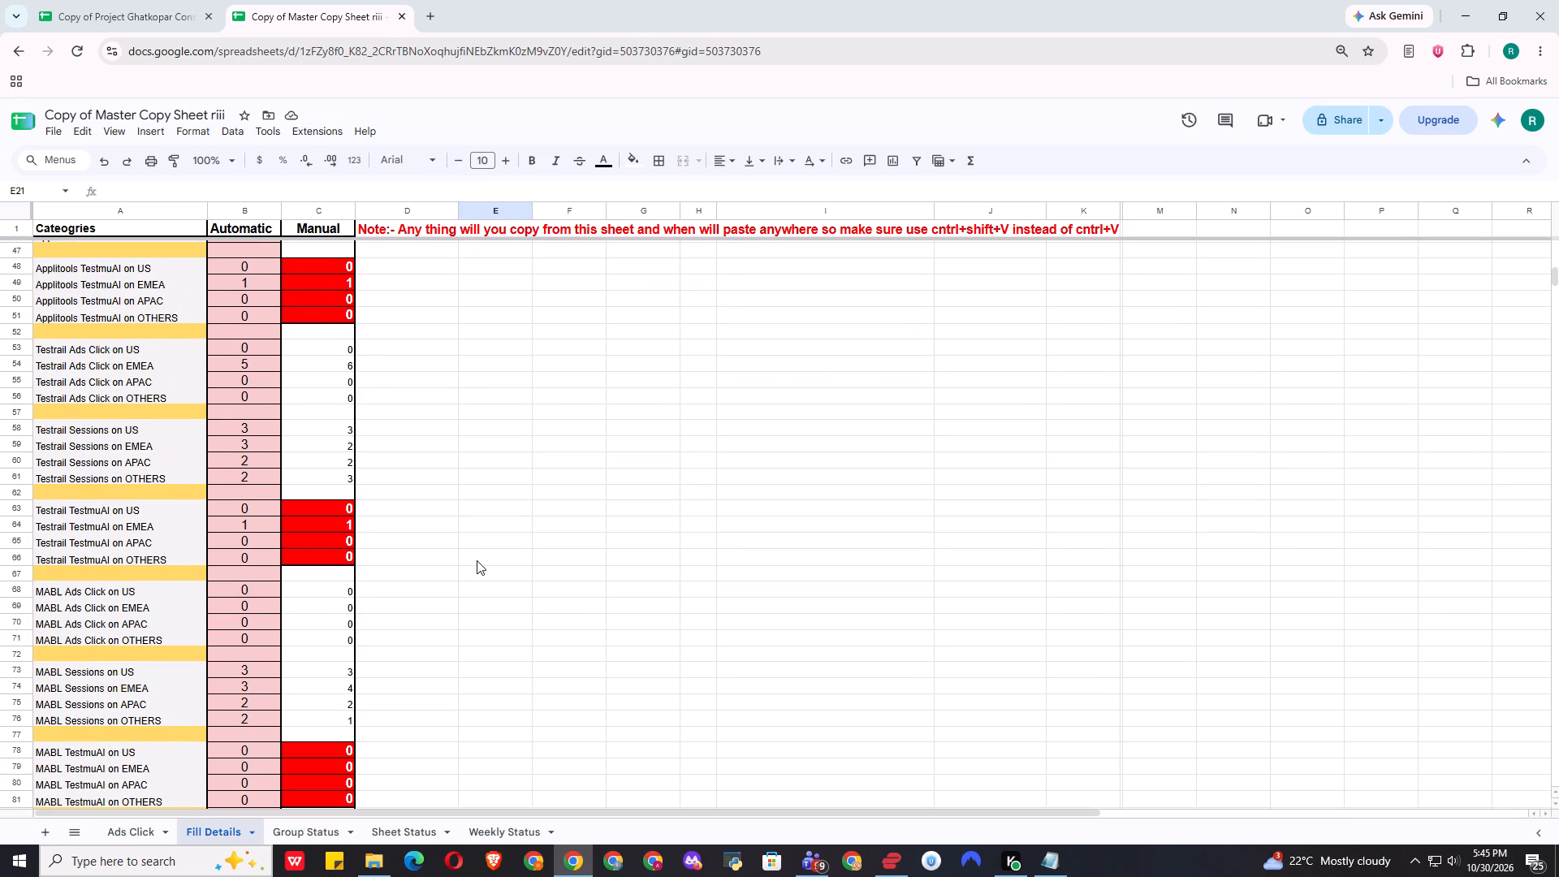
pyautogui.scroll(-3, 474, 561)
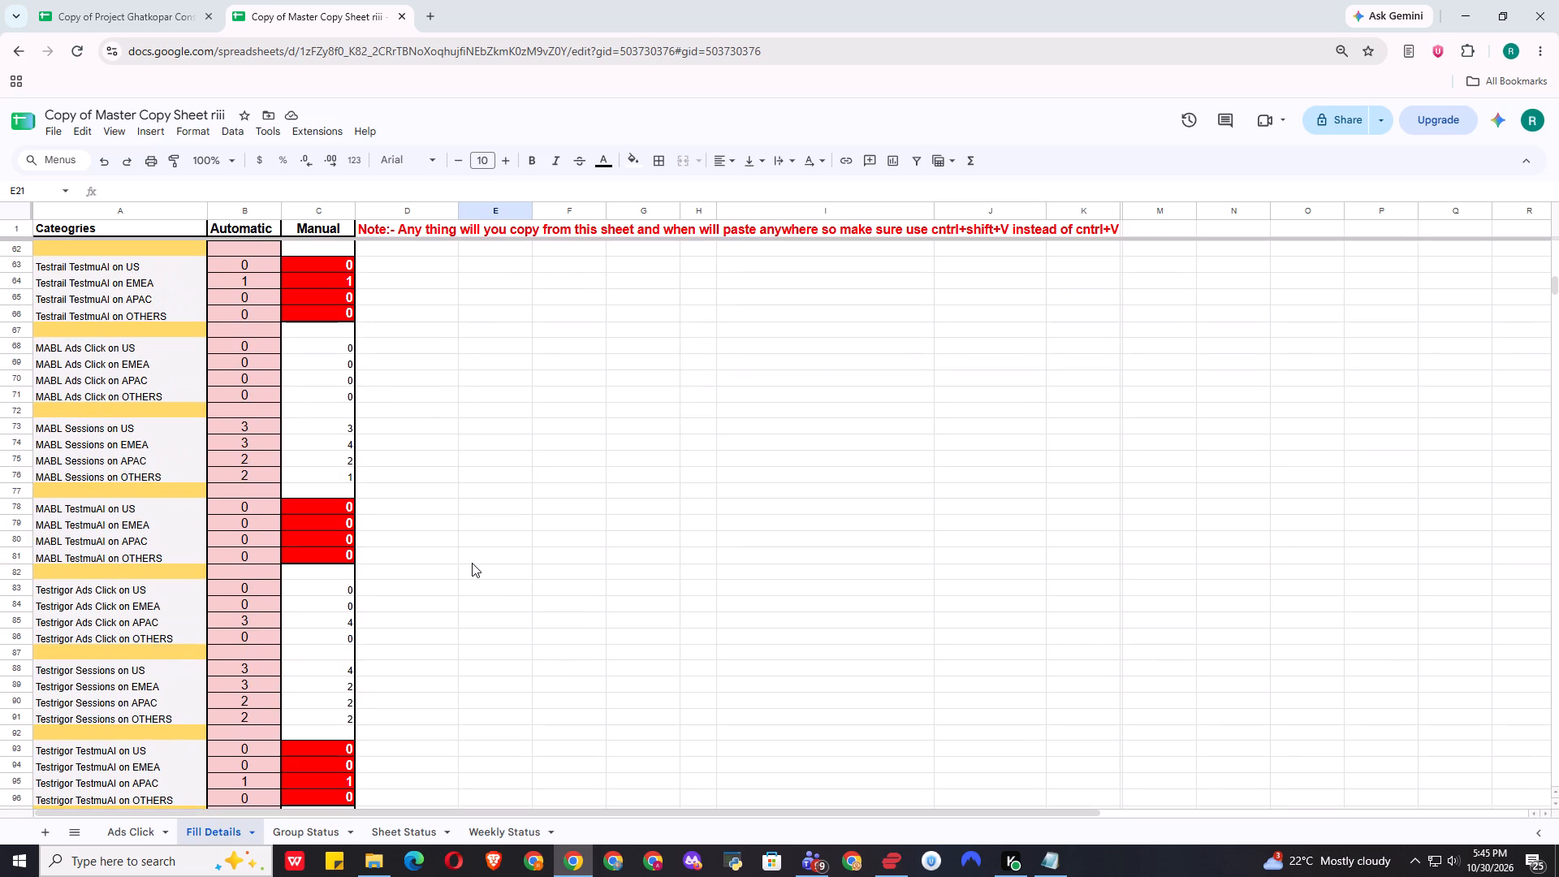
pyautogui.scroll(2, 472, 563)
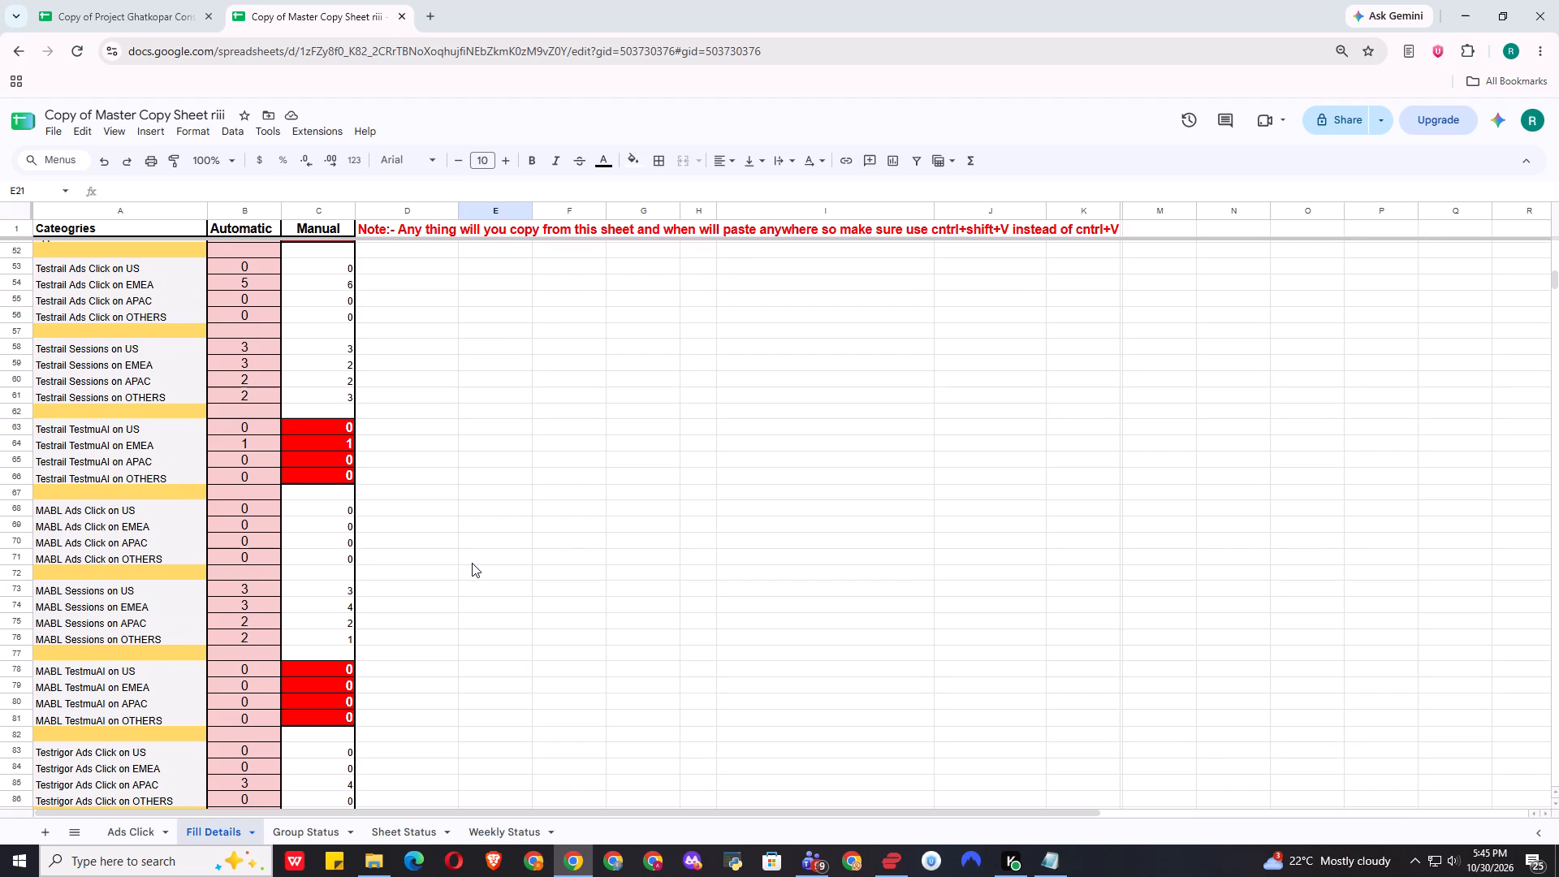
# Set the manual App Automate Ads Click value to 12 in Fill Details.
pyautogui.scroll(-5, 472, 563)
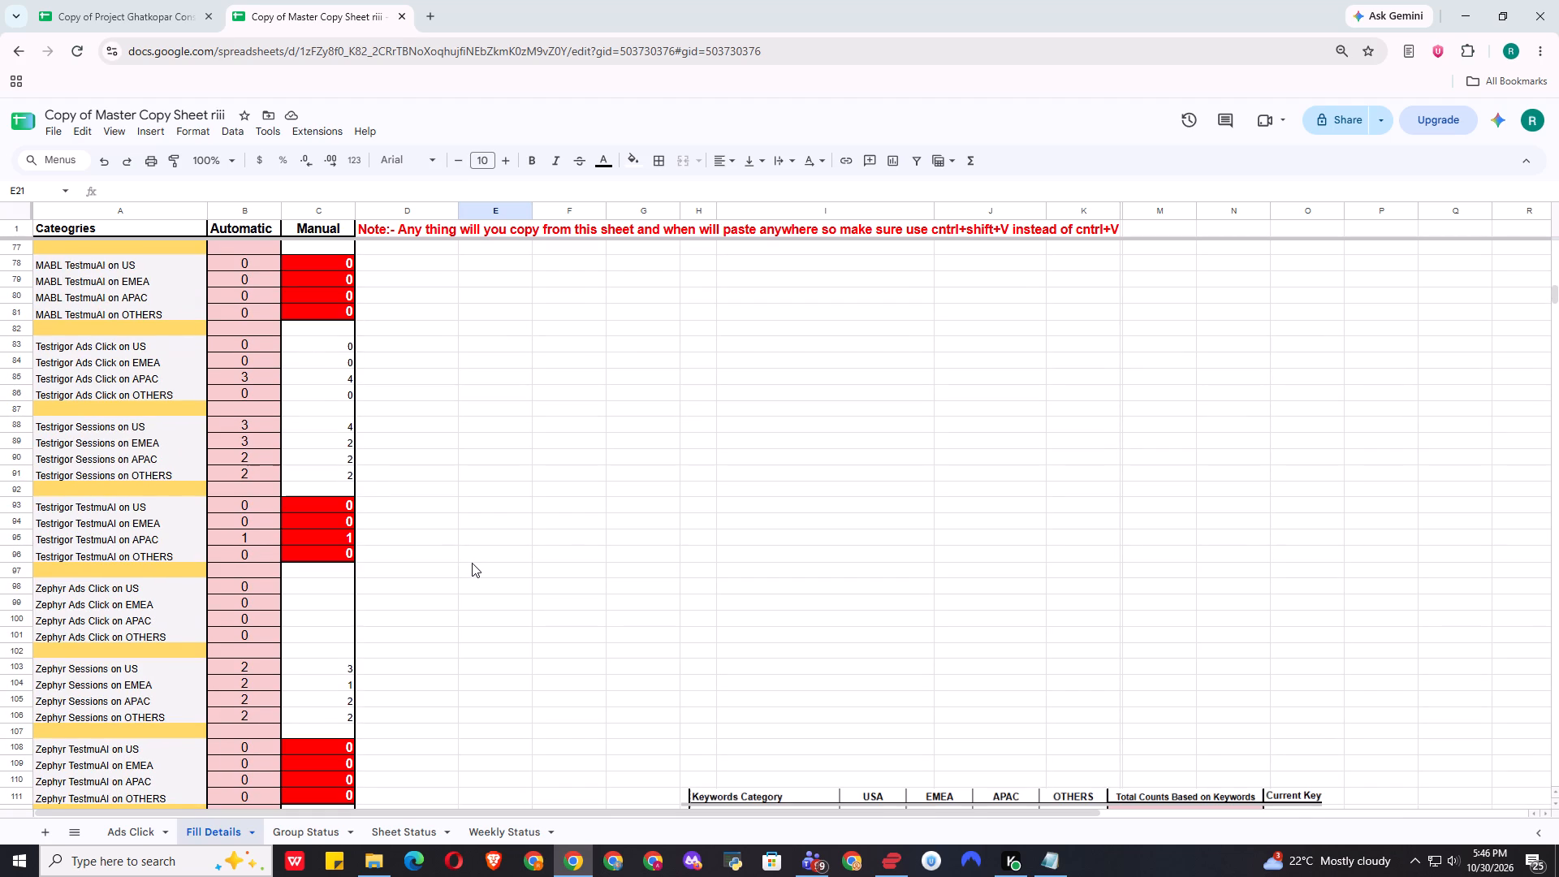
pyautogui.scroll(-2, 472, 563)
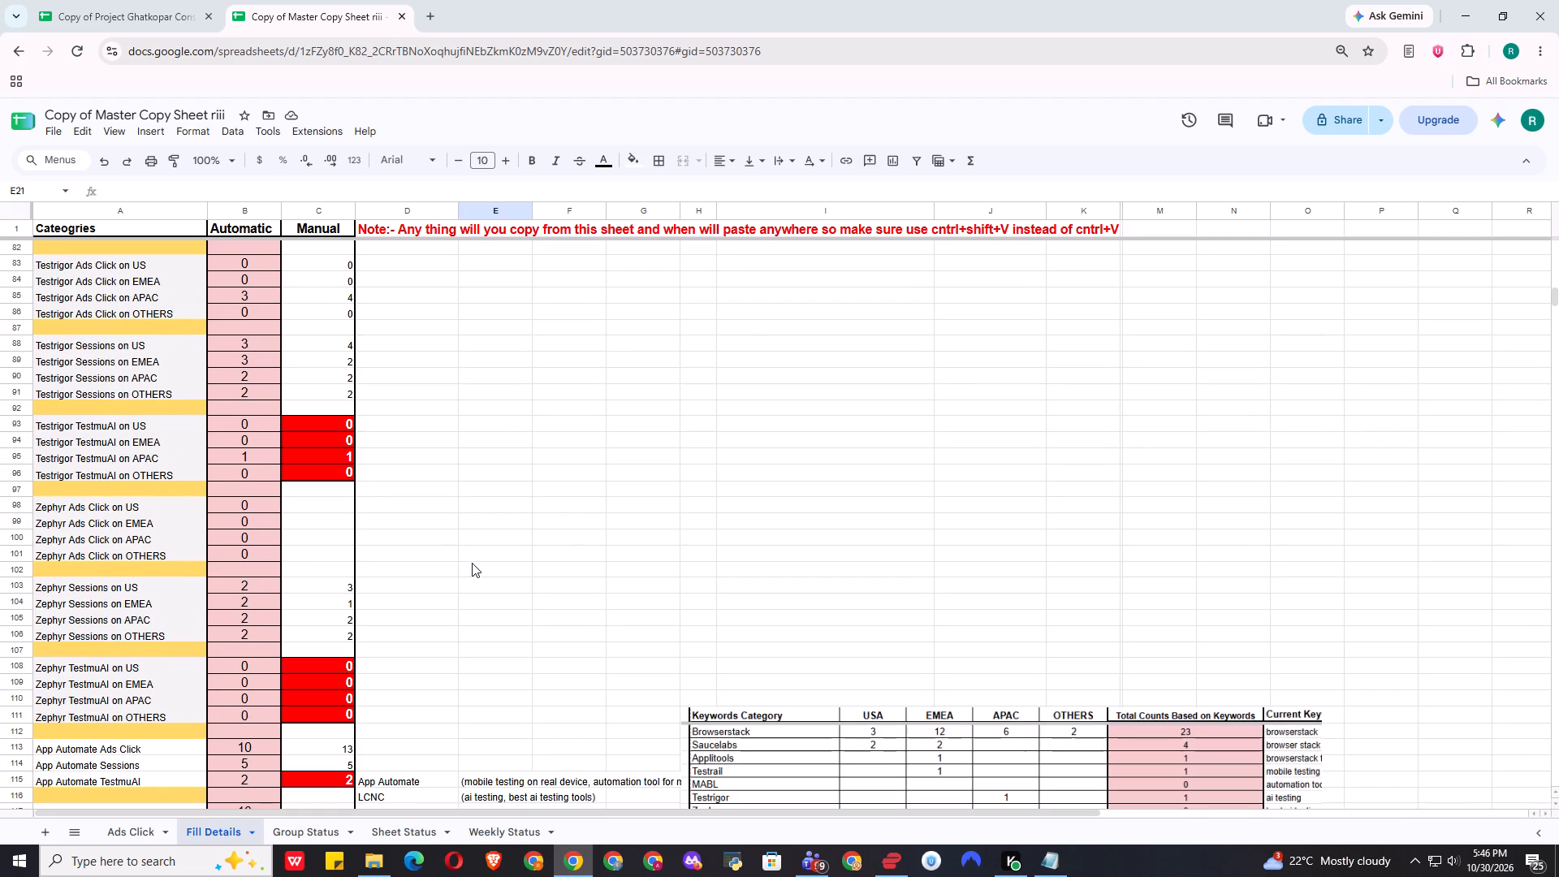
pyautogui.scroll(-2, 472, 563)
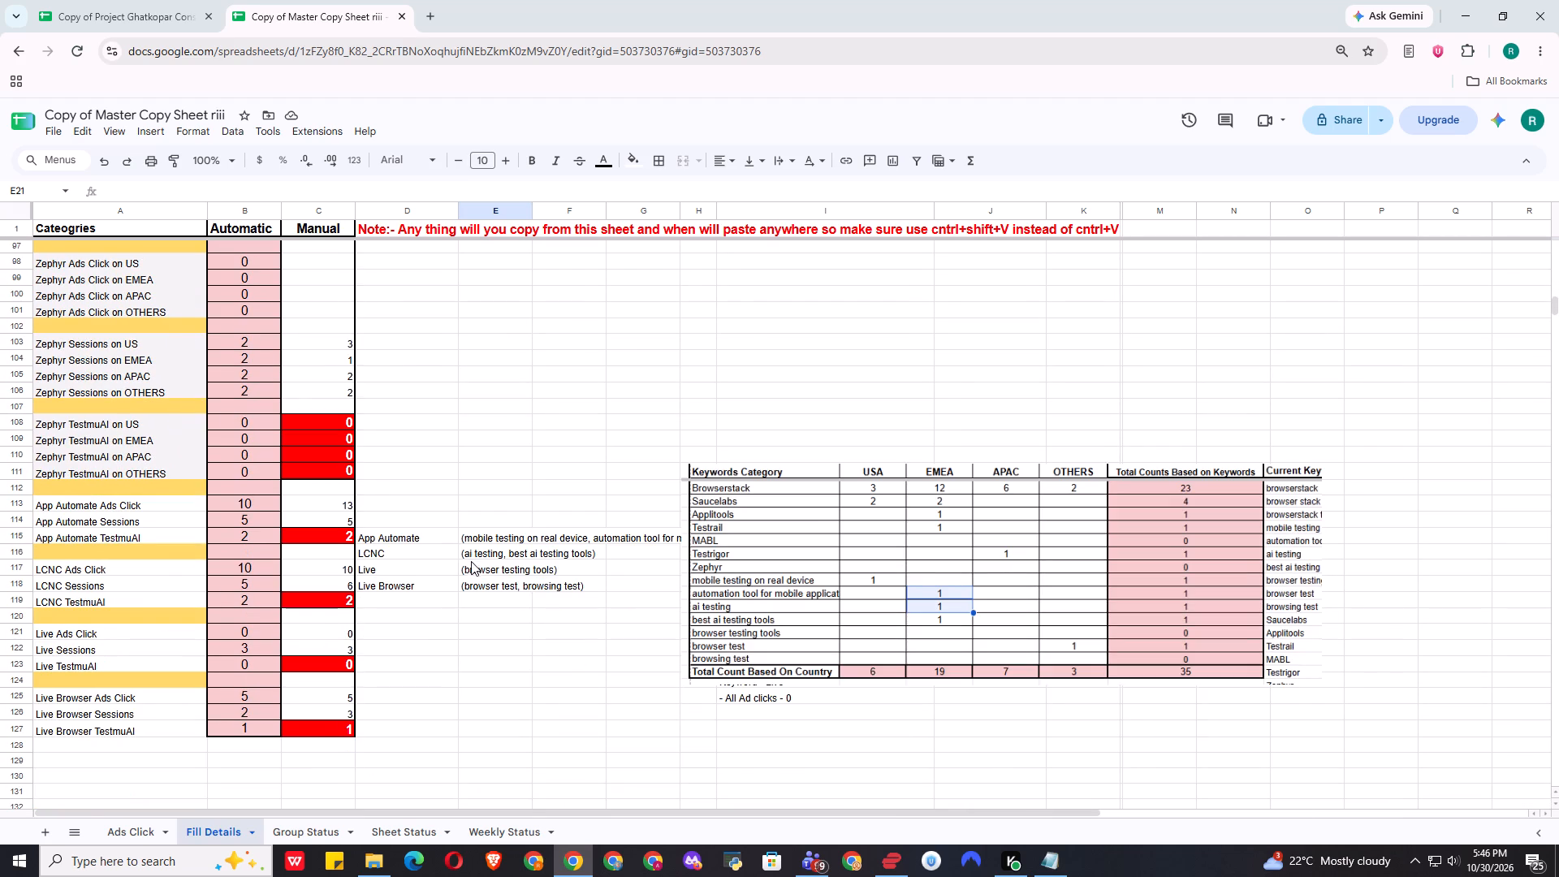
pyautogui.click(328, 505)
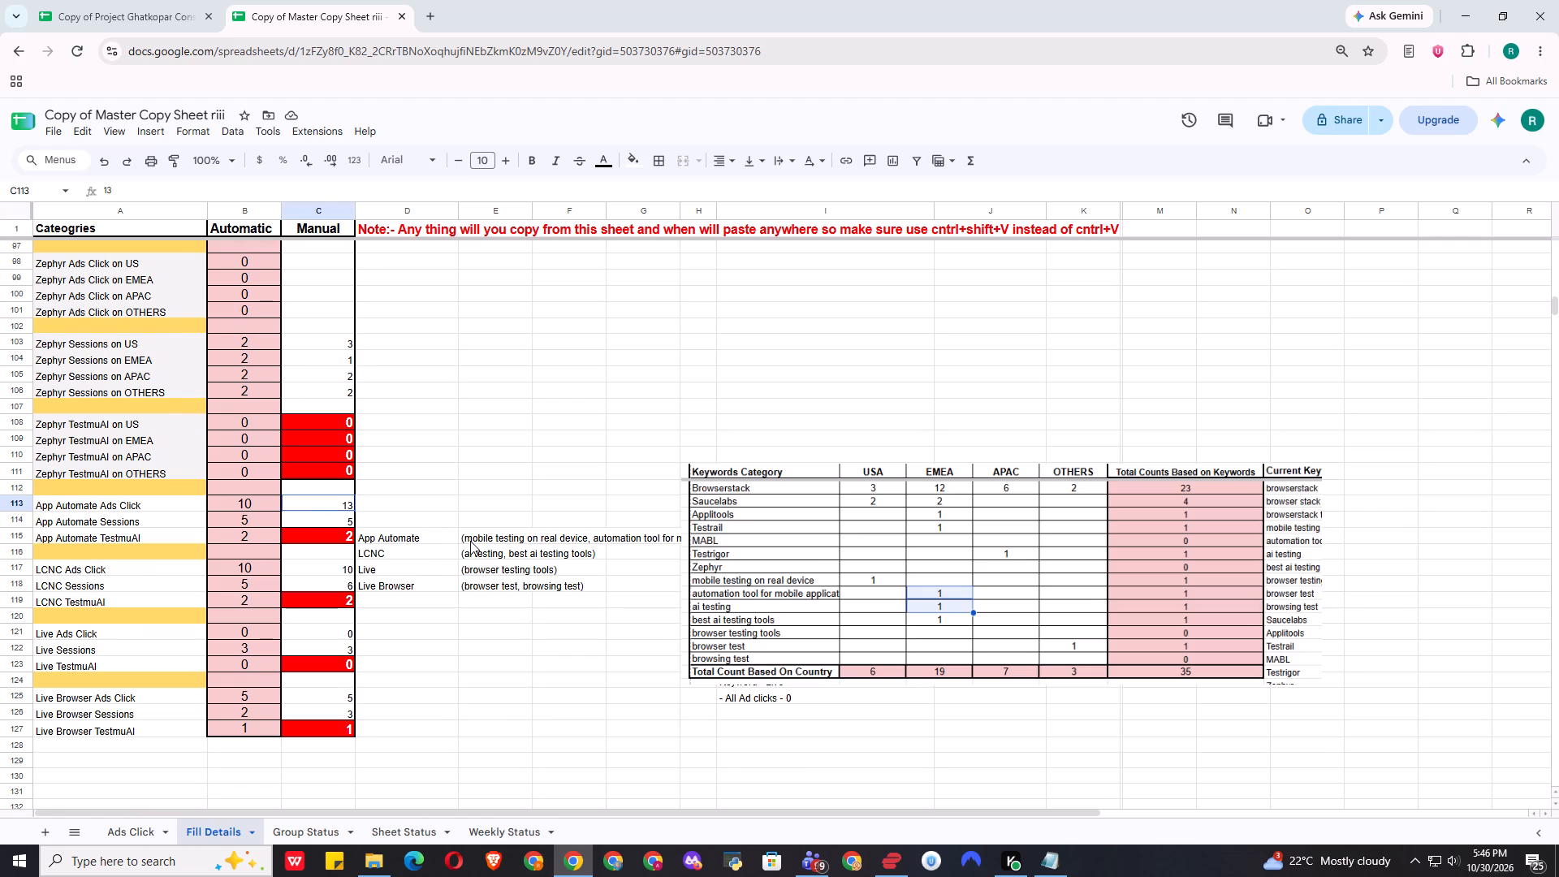
pyautogui.press('1')
pyautogui.press('2')
pyautogui.click(471, 542)
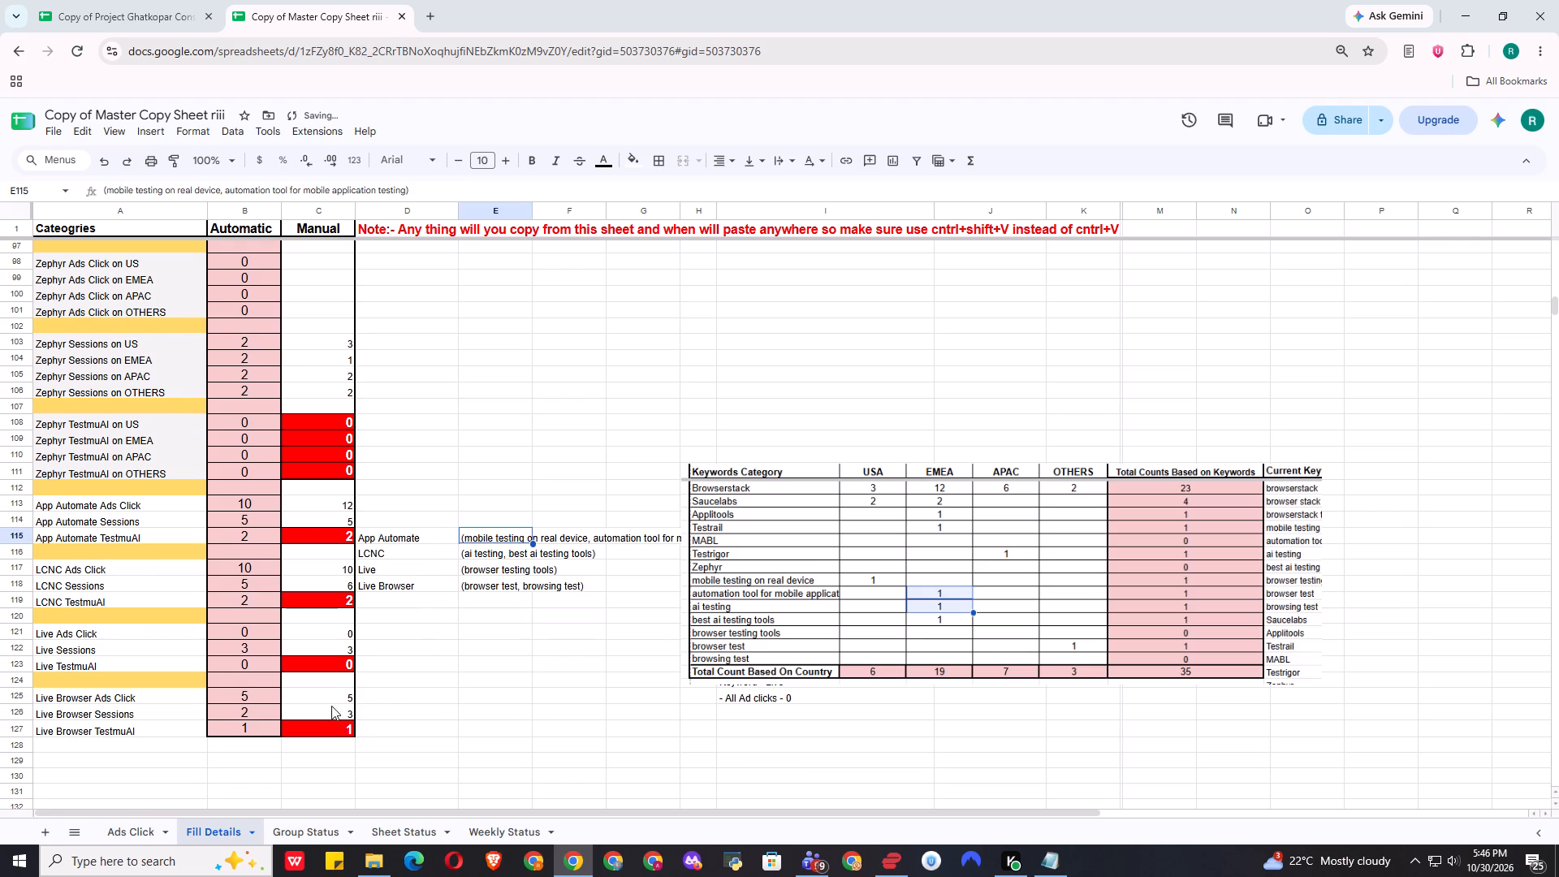
# Set the manual Live Browser Ads Click value to 4.
pyautogui.click(327, 712)
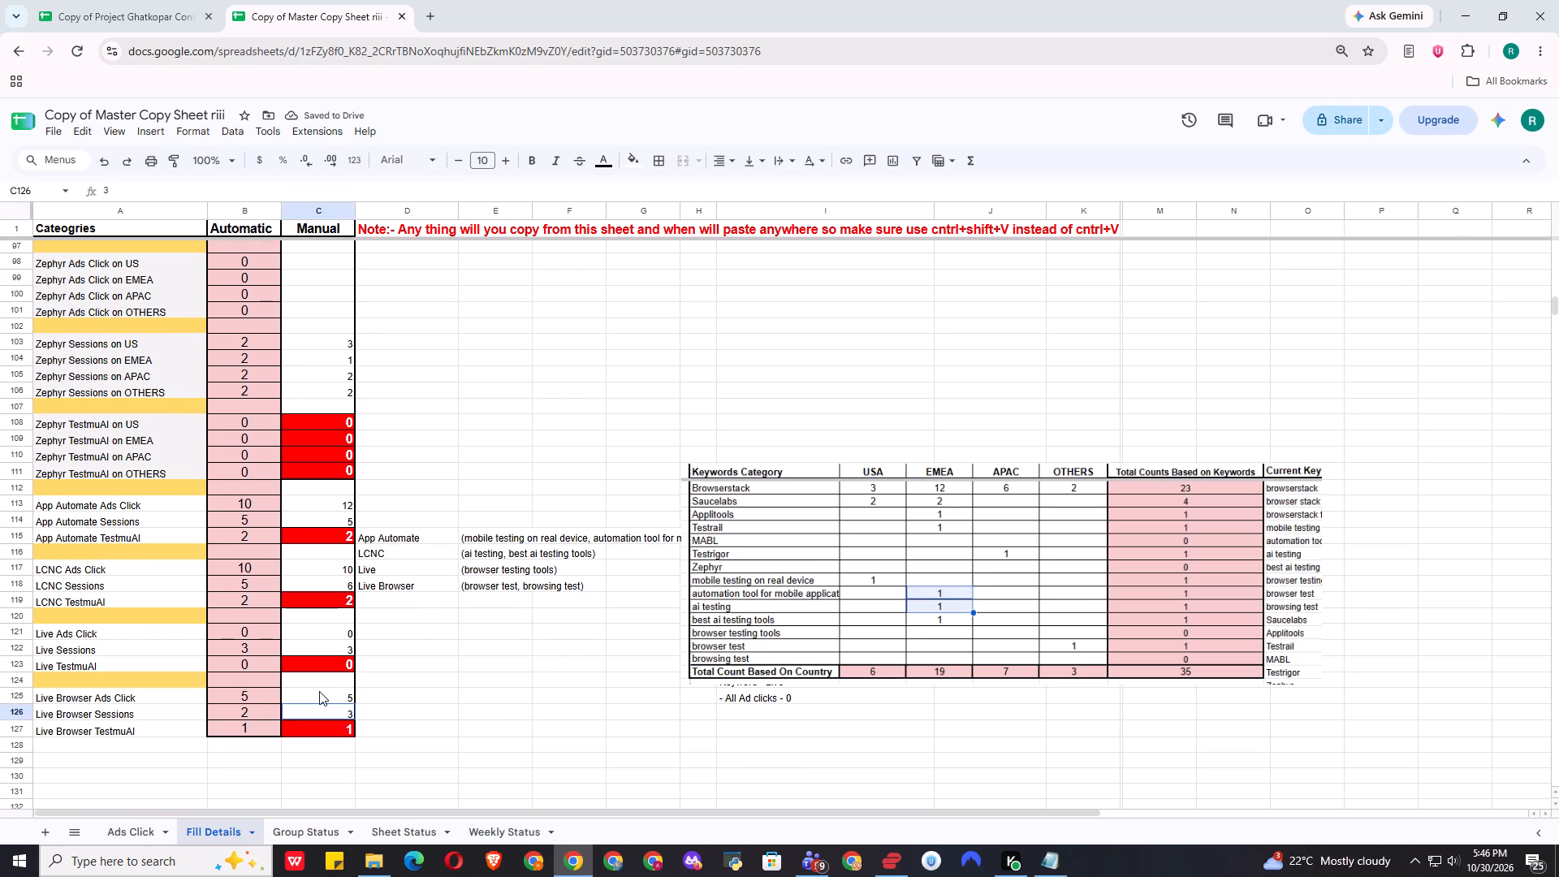
pyautogui.click(319, 691)
pyautogui.click(326, 706)
pyautogui.click(337, 698)
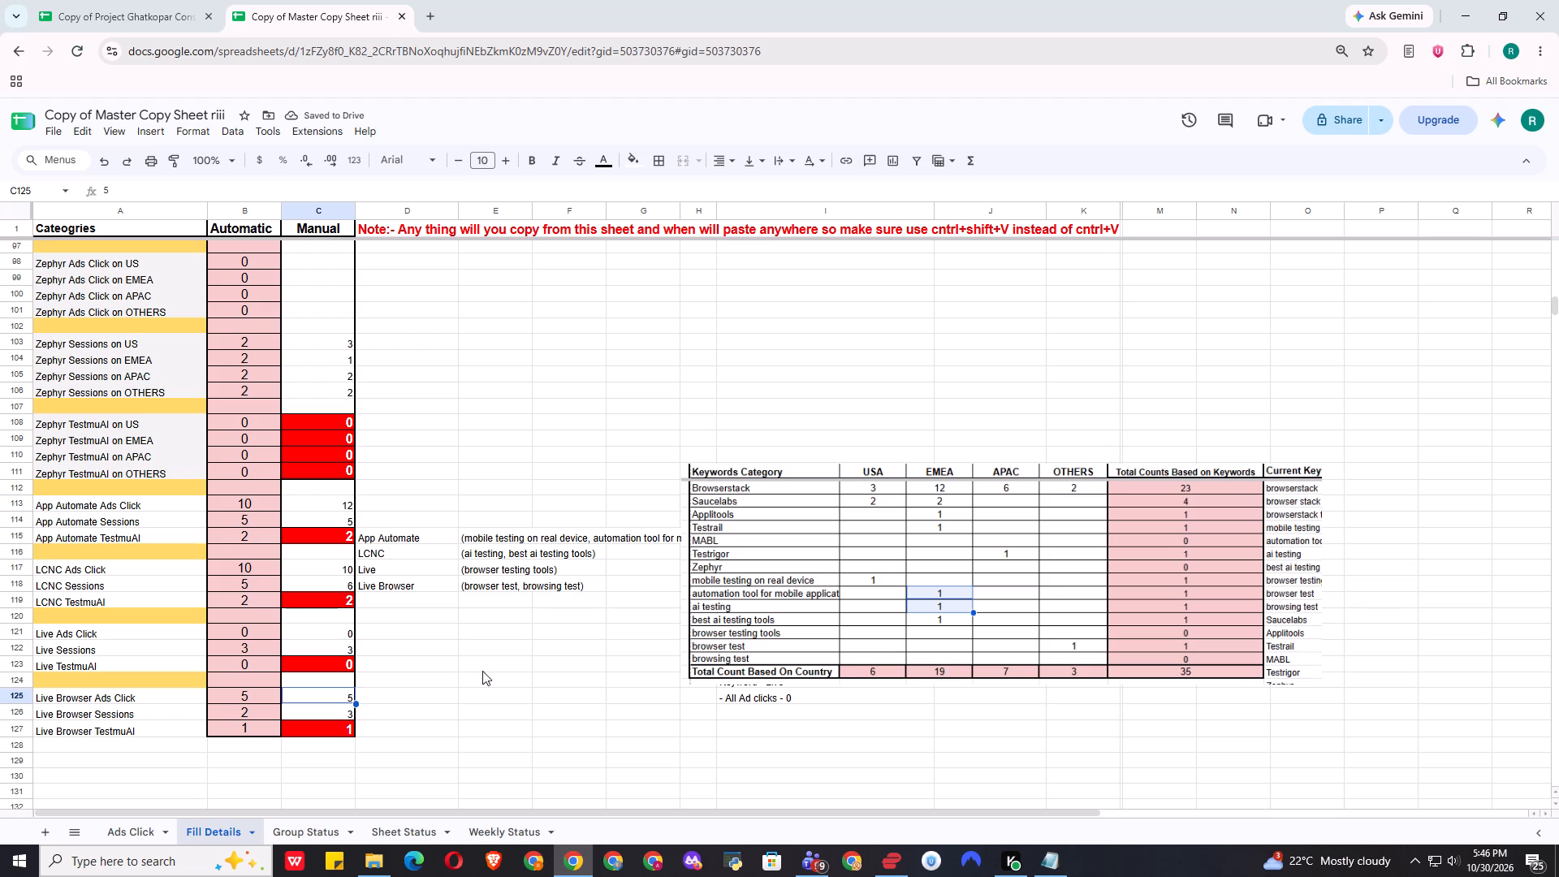
pyautogui.press('4')
pyautogui.click(503, 658)
# Copy the merged Status summary block on the Group Status sheet.
pyautogui.scroll(20, 501, 658)
pyautogui.scroll(6, 501, 658)
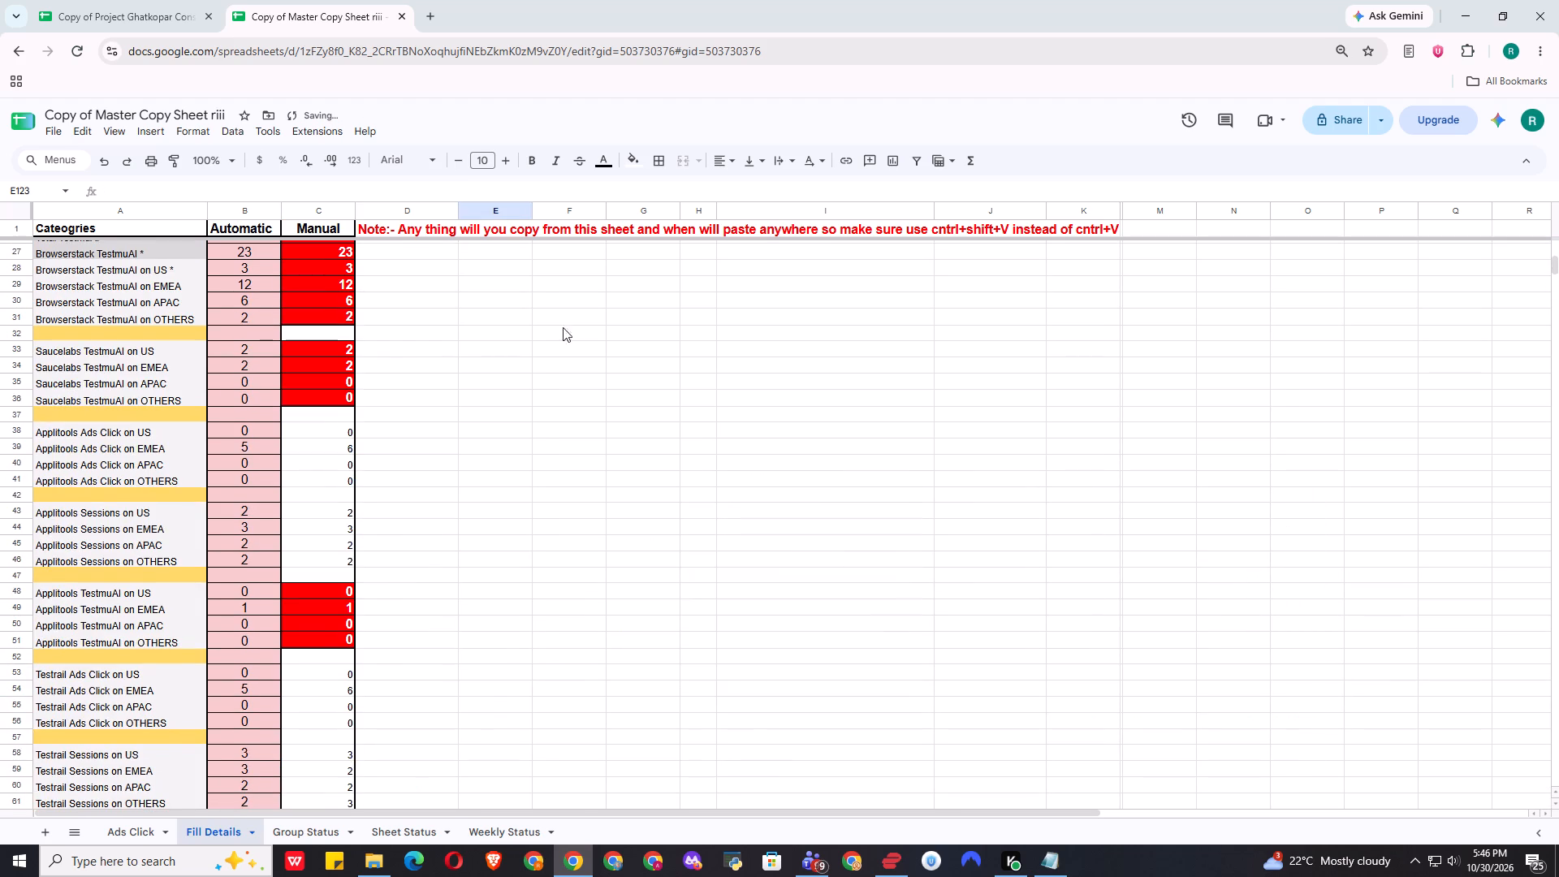
pyautogui.click(580, 433)
pyautogui.click(327, 825)
pyautogui.scroll(2, 928, 438)
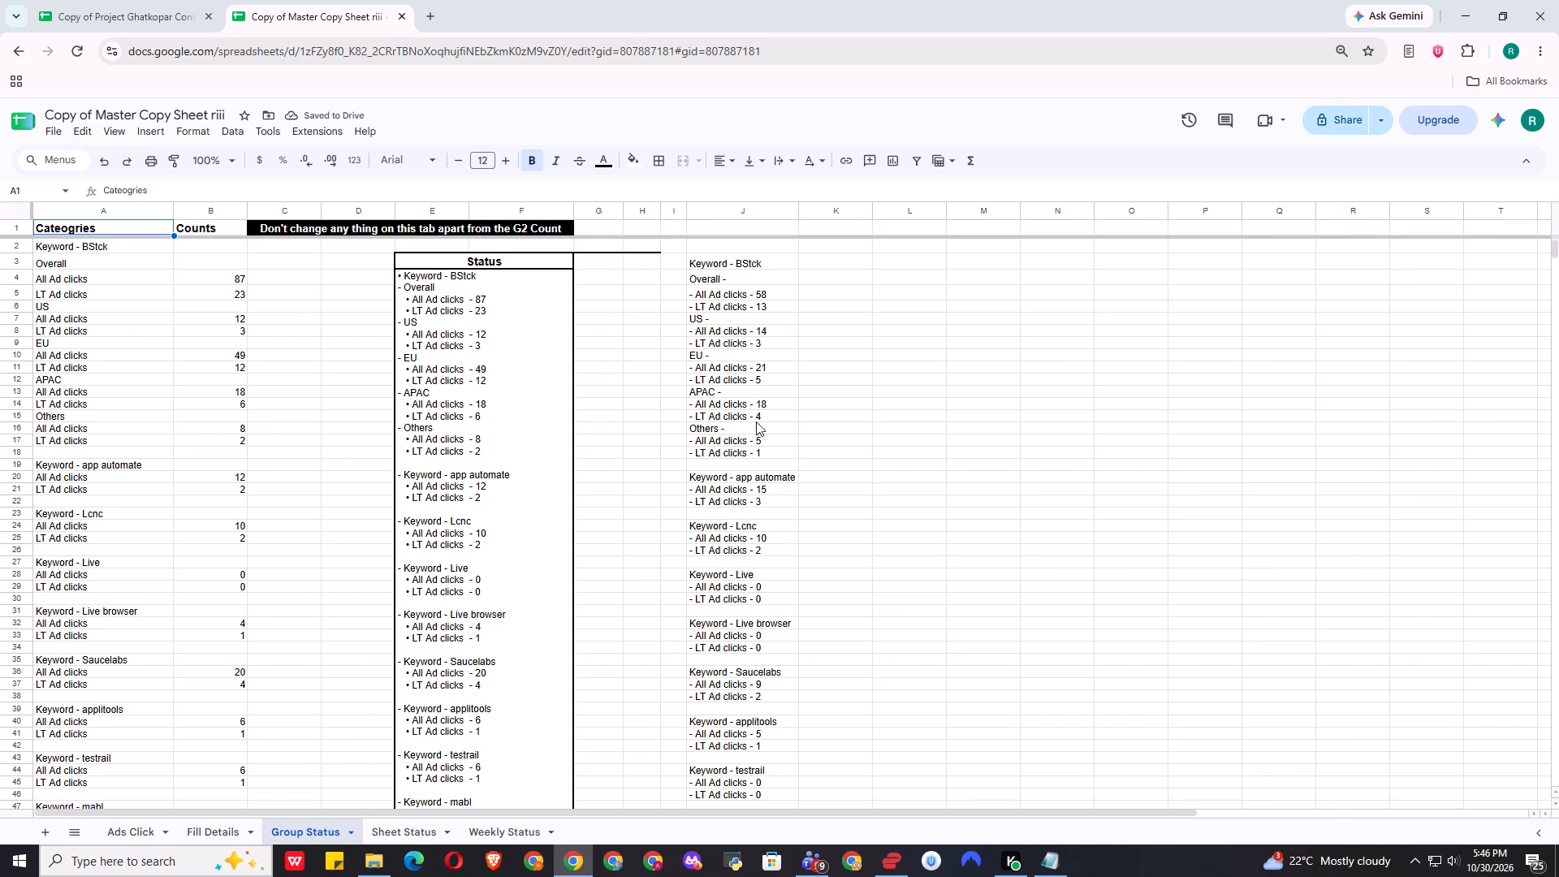
pyautogui.click(504, 343)
pyautogui.hotkey('ctrl', 'c')
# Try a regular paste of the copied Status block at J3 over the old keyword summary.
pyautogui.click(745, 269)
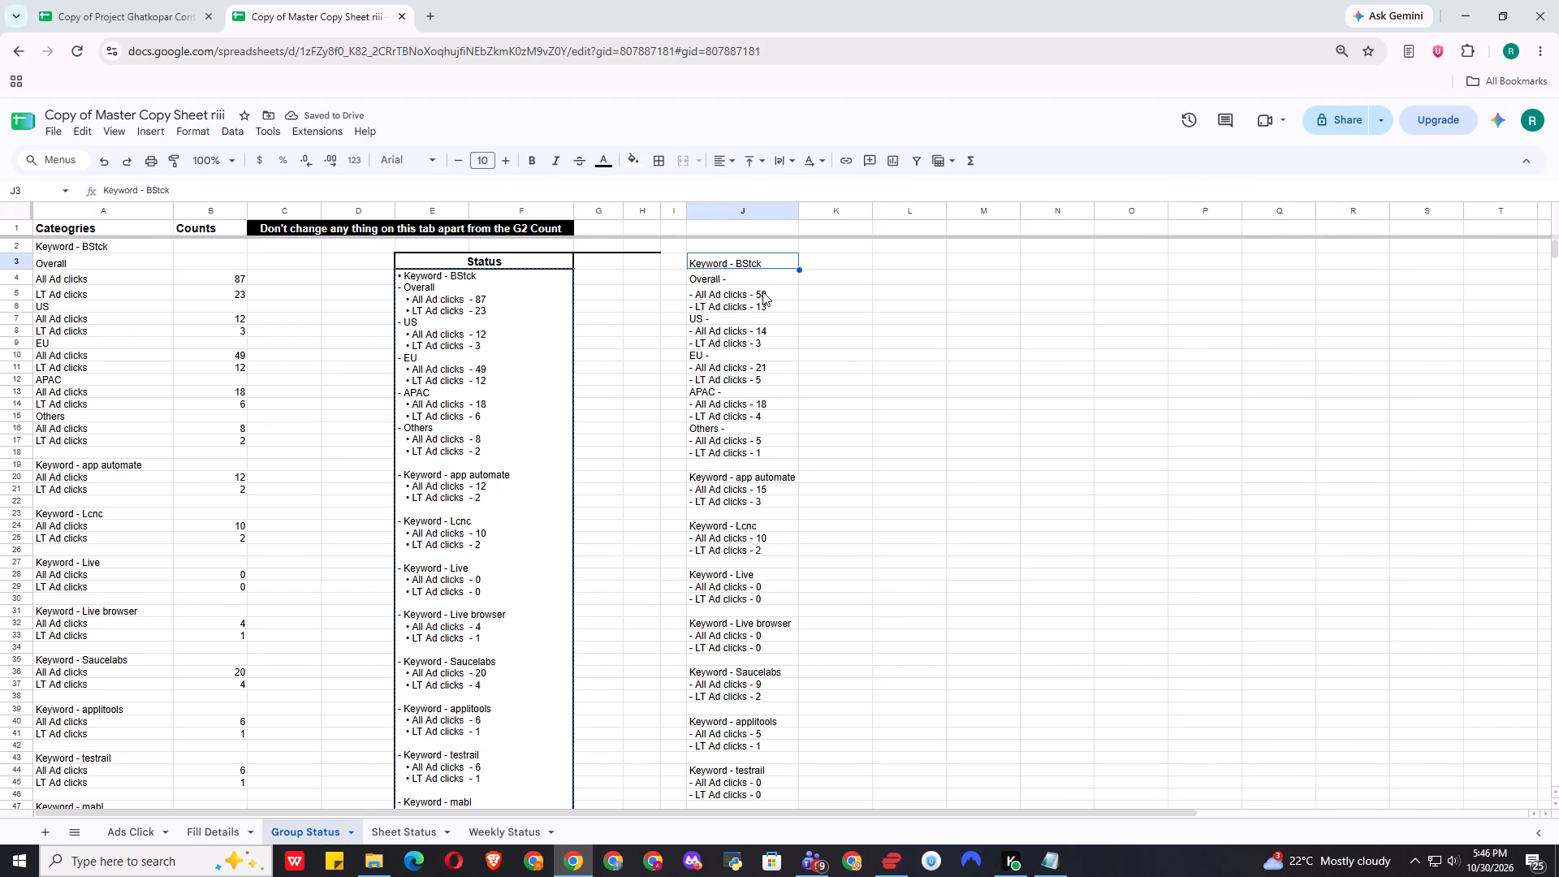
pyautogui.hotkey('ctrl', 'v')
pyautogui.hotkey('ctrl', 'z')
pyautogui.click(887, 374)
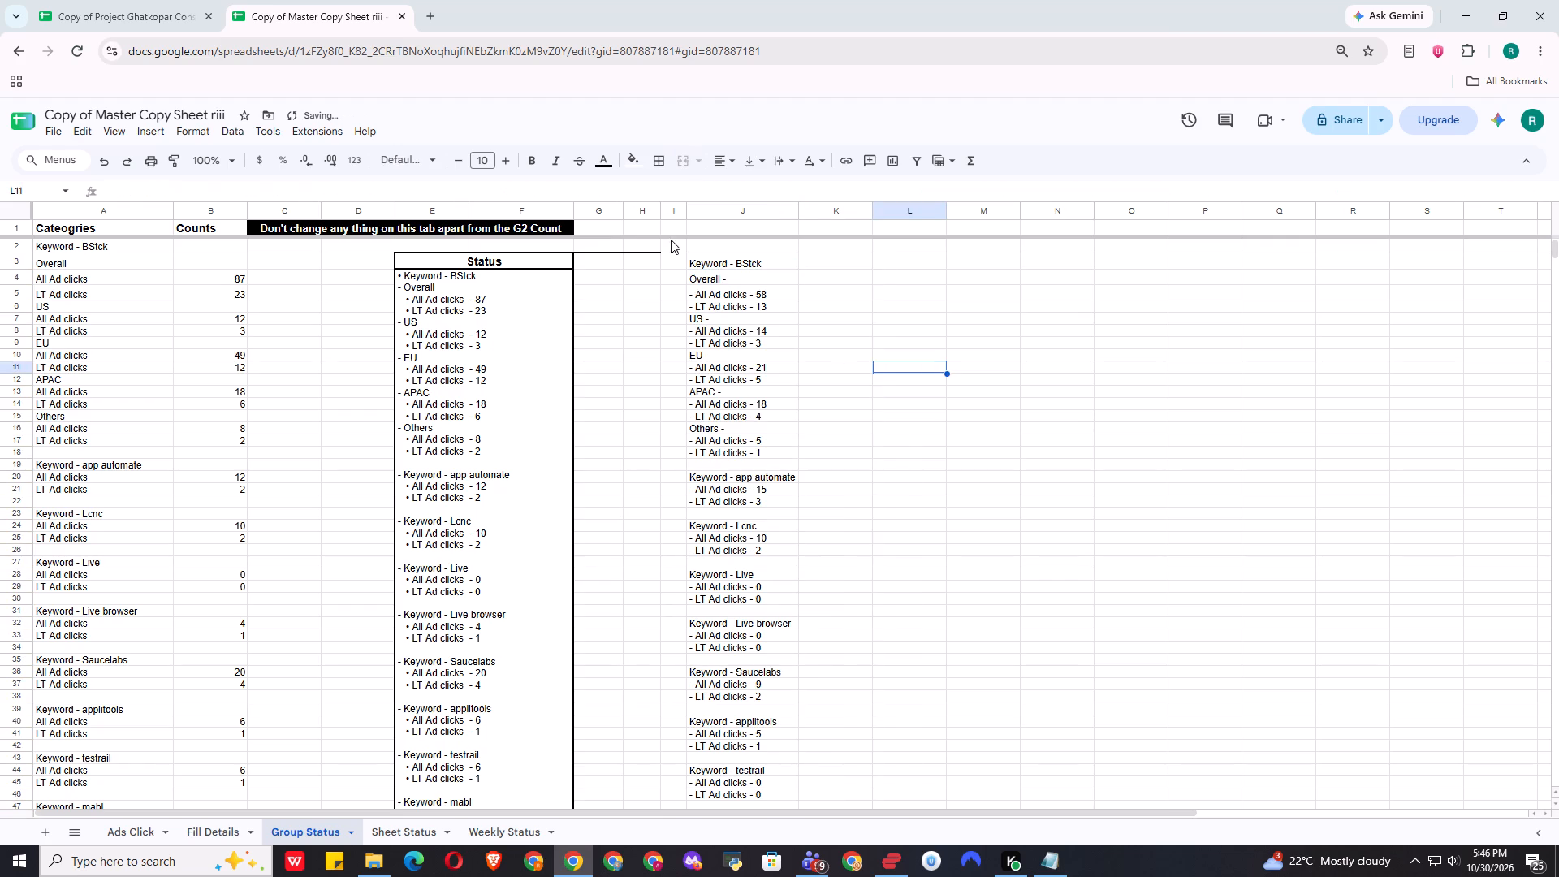
# Paste the copied Status block as values only at J3, replacing the old keyword summary.
pyautogui.rightClick(728, 267)
pyautogui.click(827, 350)
pyautogui.click(1022, 351)
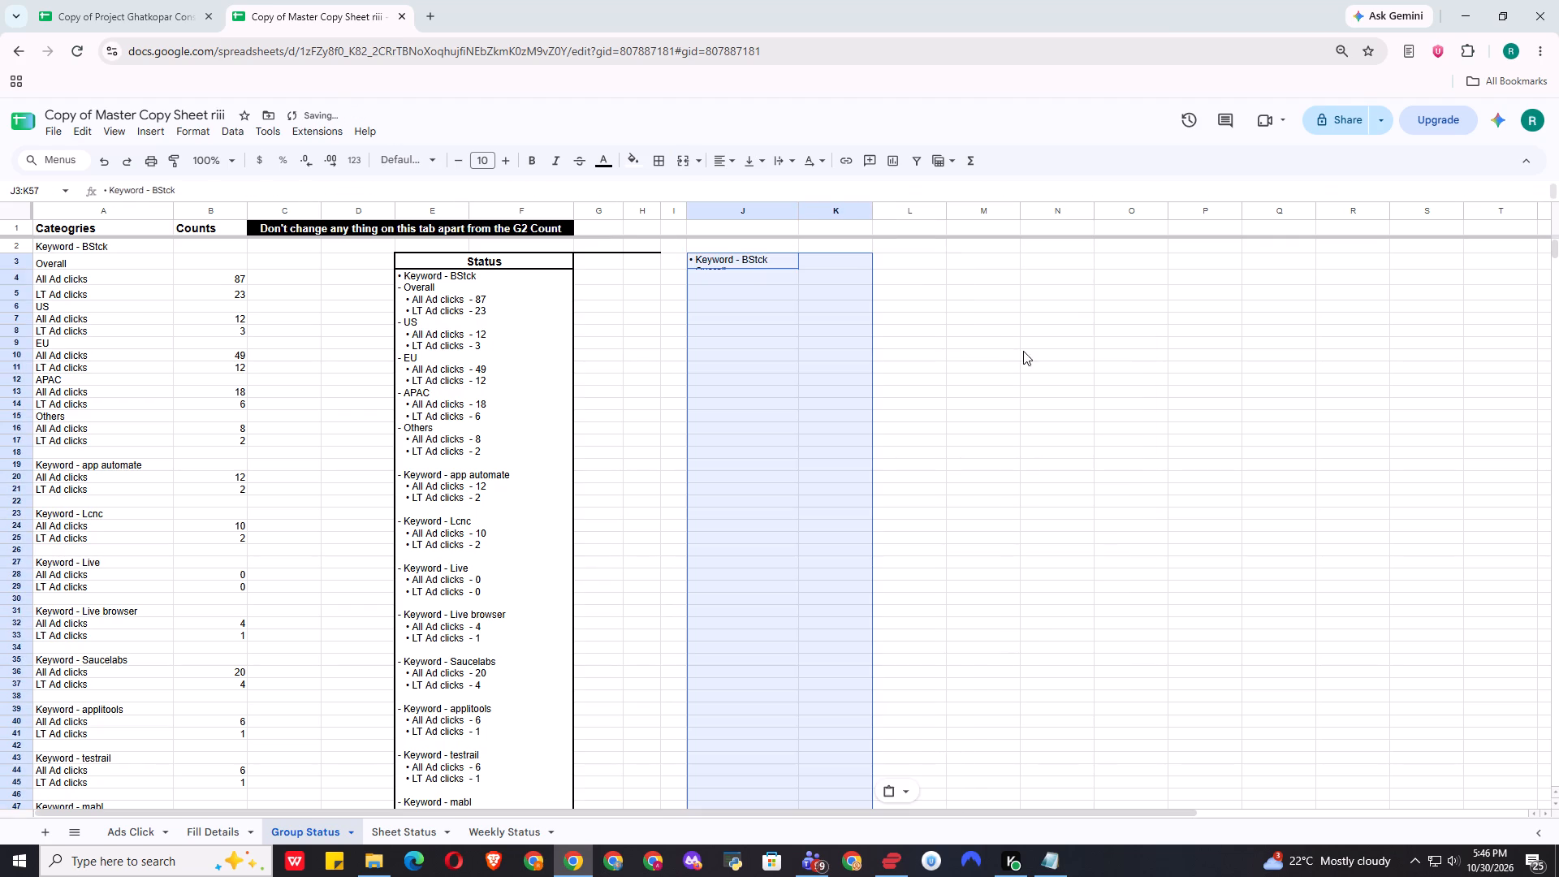
pyautogui.click(936, 416)
pyautogui.click(755, 263)
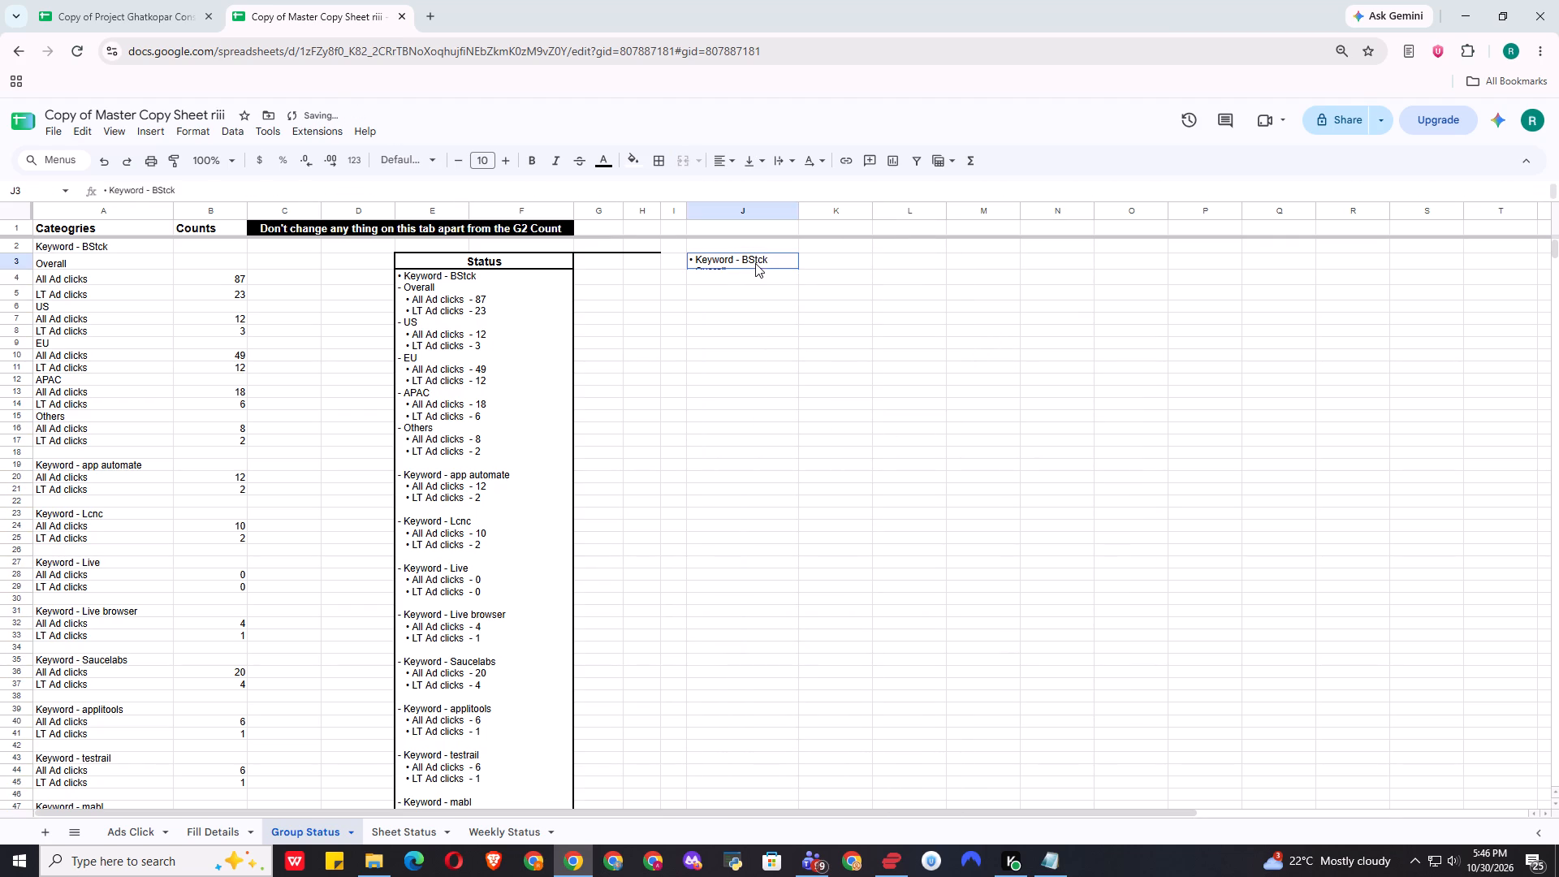
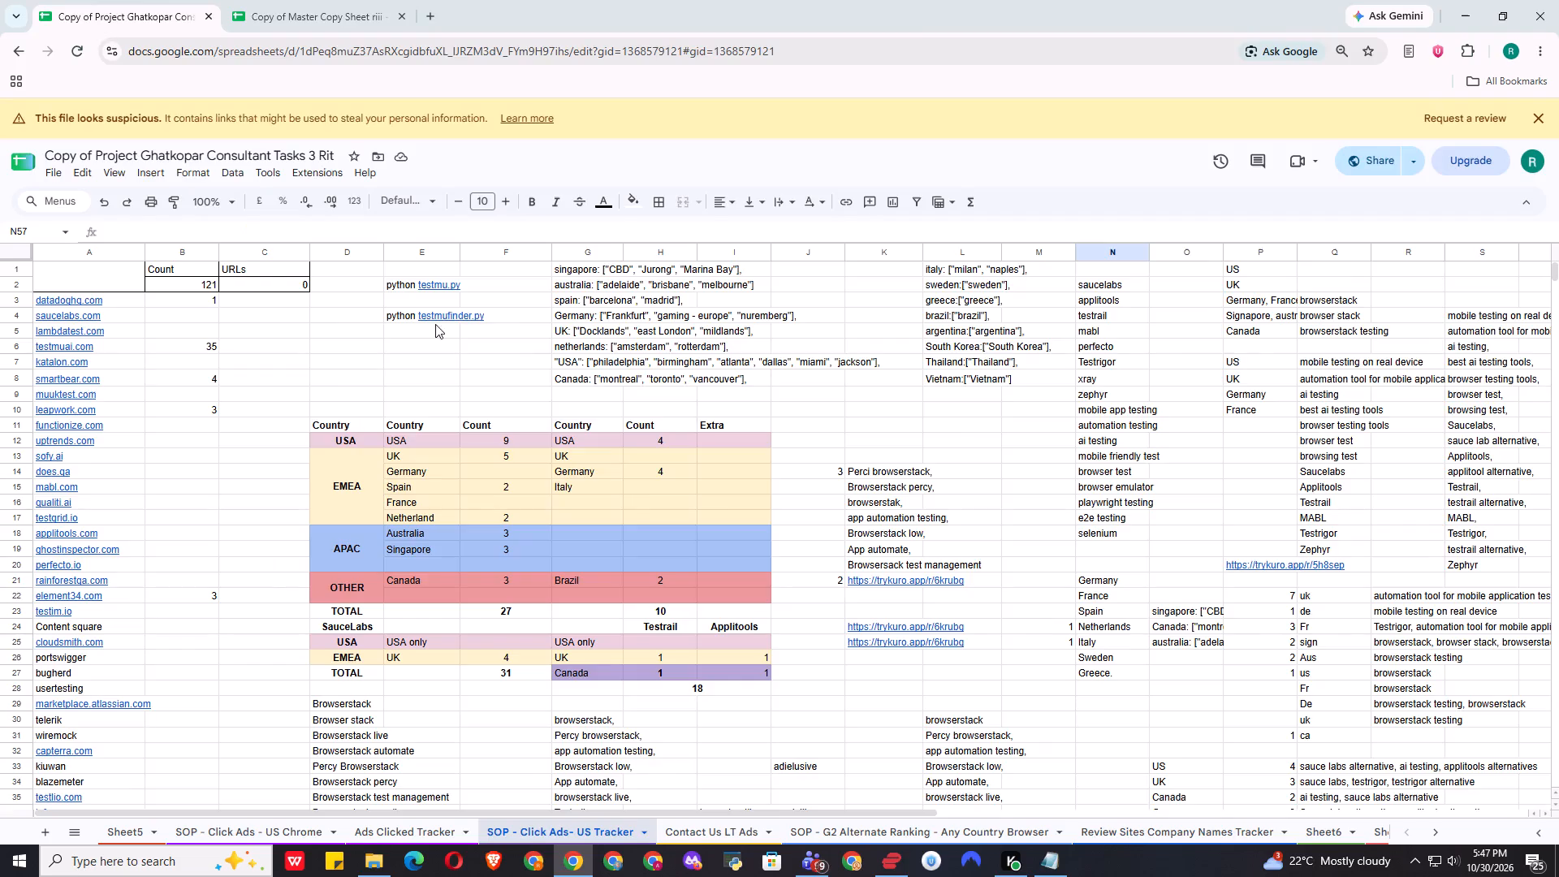
# Copy the ad URLs in H103:H121 of the SOP - Click Ads- US Tracker sheet.
pyautogui.scroll(-8, 437, 329)
pyautogui.scroll(-4, 802, 672)
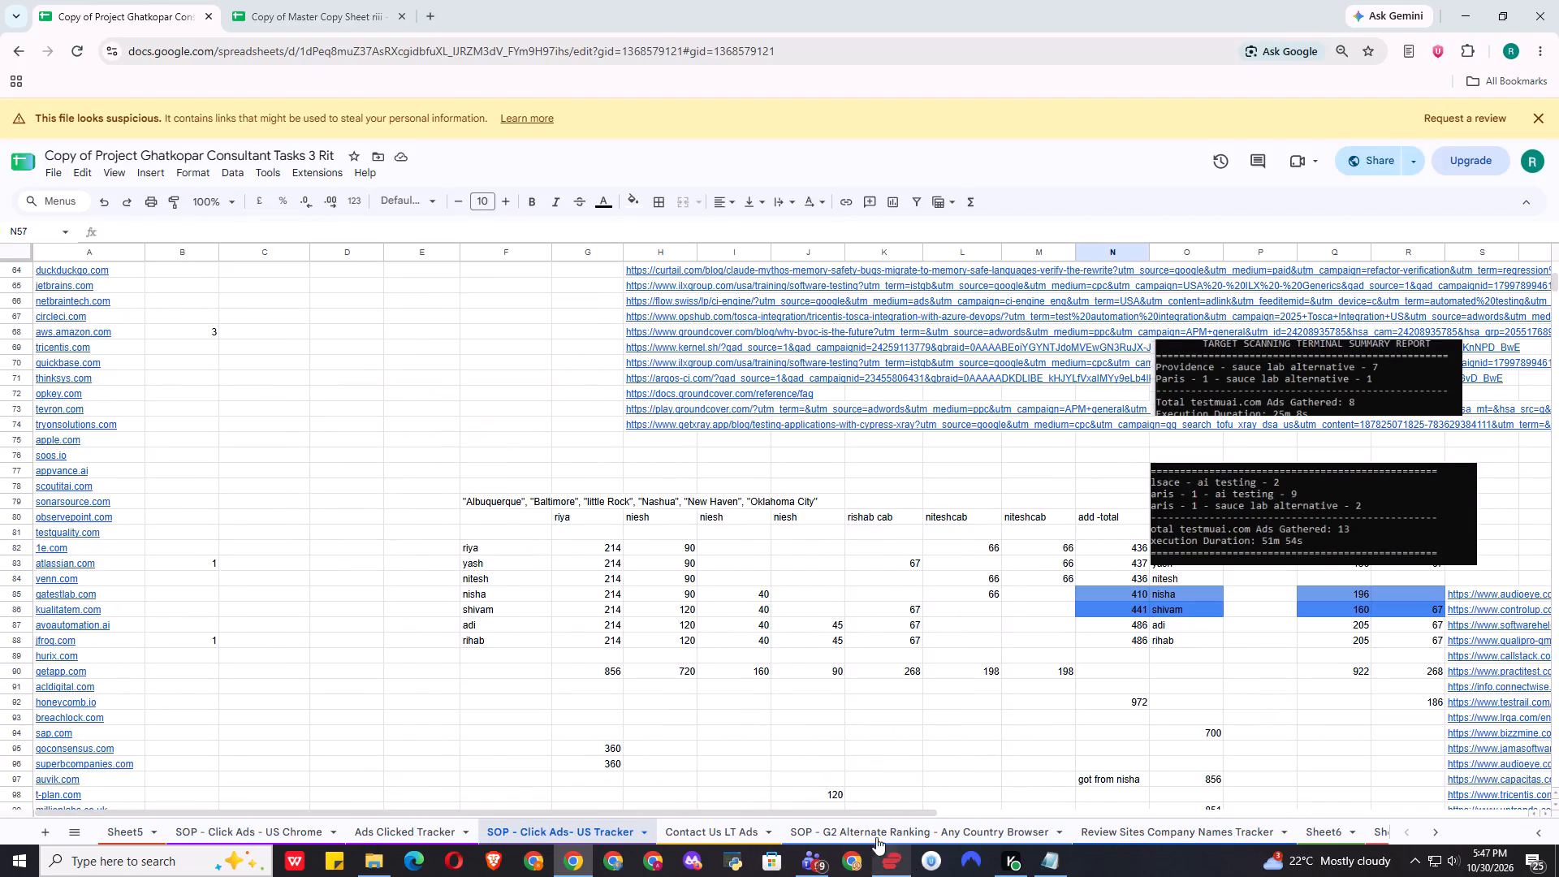
pyautogui.scroll(-10, 652, 638)
pyautogui.scroll(3, 681, 621)
pyautogui.moveTo(661, 303); pyautogui.dragTo(689, 580)
pyautogui.hotkey('ctrl', 'c')
pyautogui.scroll(7, 377, 583)
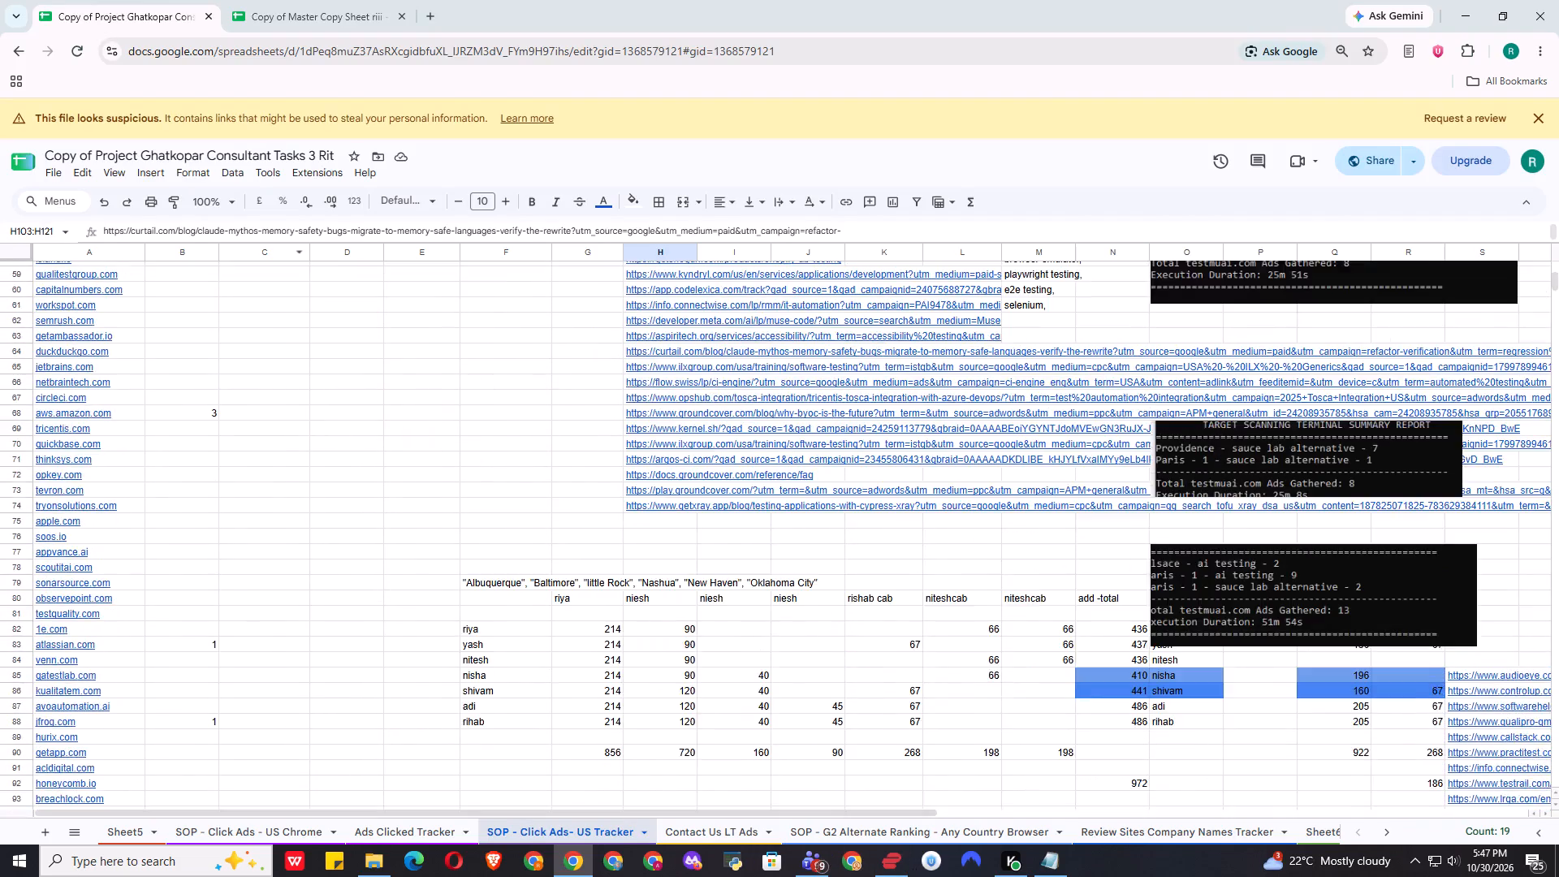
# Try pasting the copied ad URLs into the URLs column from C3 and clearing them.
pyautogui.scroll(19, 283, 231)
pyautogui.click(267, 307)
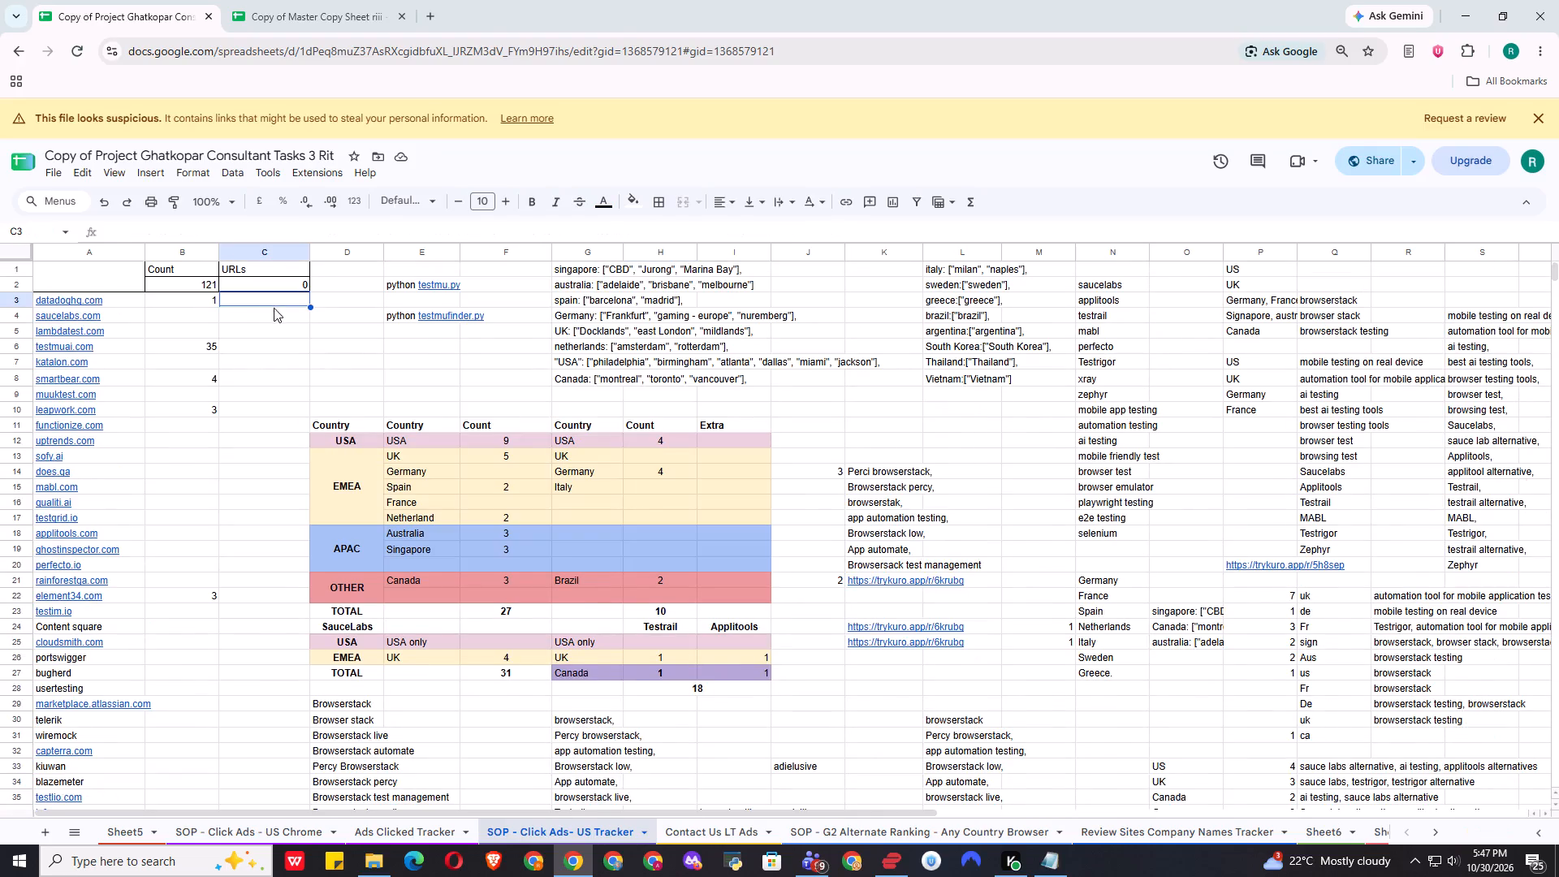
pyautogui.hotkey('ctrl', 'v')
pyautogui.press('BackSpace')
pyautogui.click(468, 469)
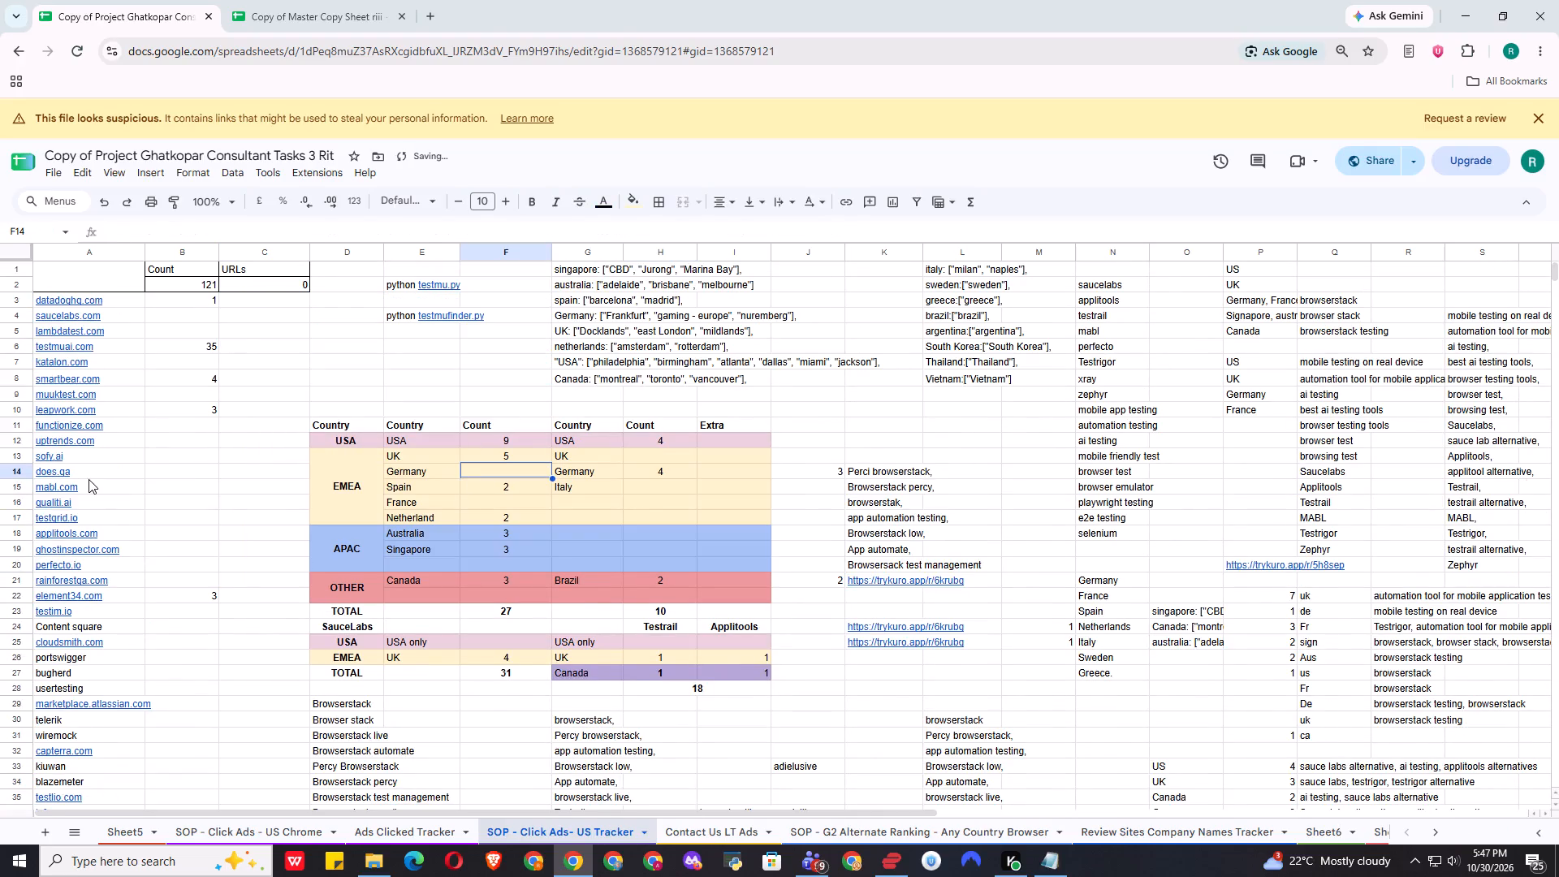
# Examine the end of the company list in columns A and B for updated ad counts, and return to the top.
pyautogui.click(84, 481)
pyautogui.hotkey('ctrl', 'Down')
pyautogui.scroll(-3, 149, 492)
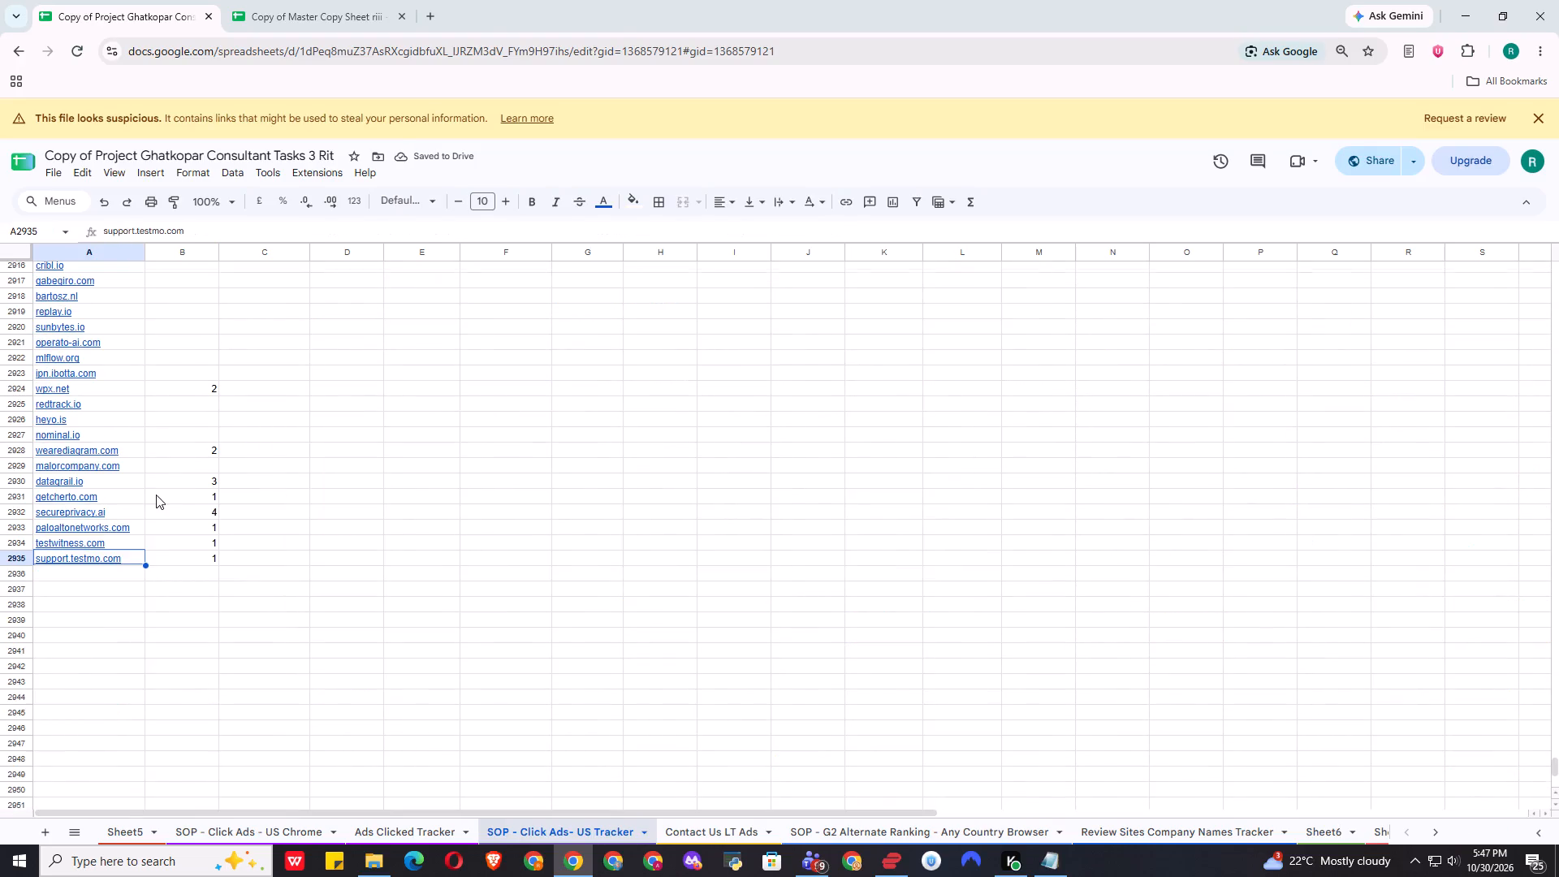
pyautogui.click(284, 571)
pyautogui.hotkey('ctrl', 'Up')
pyautogui.hotkey('ctrl', 'Up')
pyautogui.hotkey('ctrl', 'Up')
pyautogui.hotkey('ctrl', 'Up')
pyautogui.hotkey('ctrl', 'Up')
pyautogui.hotkey('ctrl', 'Up')
pyautogui.hotkey('ctrl', 'Up')
pyautogui.hotkey('ctrl', 'Up')
pyautogui.hotkey('ctrl', 'Up')
pyautogui.hotkey('ctrl', 'Up')
pyautogui.hotkey('ctrl', 'Up')
pyautogui.hotkey('ctrl', 'Up')
pyautogui.hotkey('ctrl', 'Up')
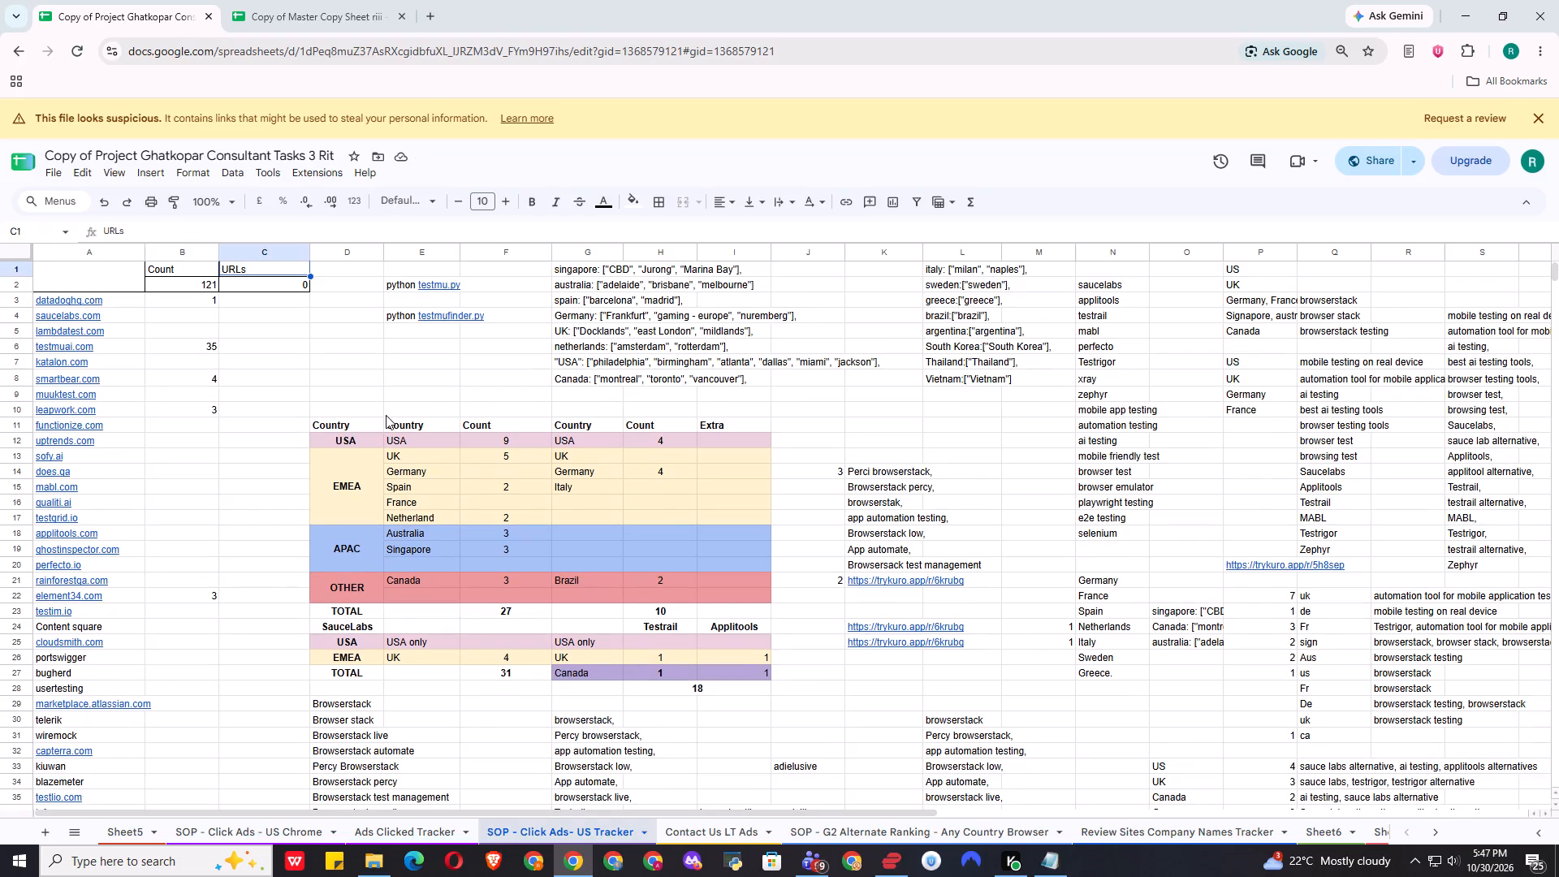
# Dismiss the suspicious-file warning and reload the spreadsheet.
pyautogui.click(349, 417)
pyautogui.click(1535, 113)
pyautogui.scroll(3, 475, 443)
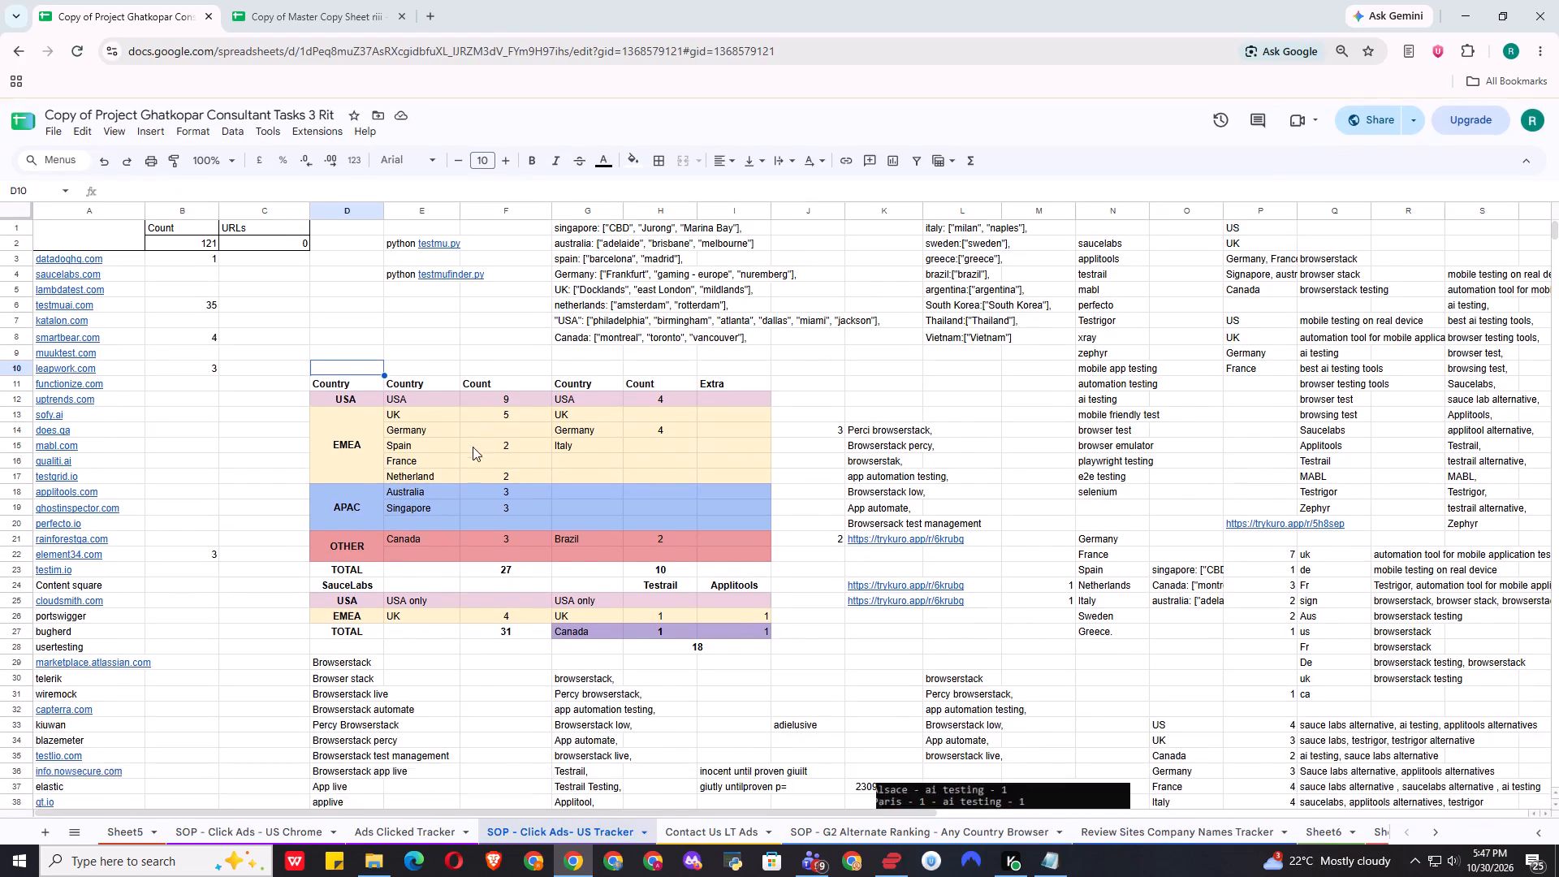
pyautogui.scroll(-3, 473, 449)
pyautogui.scroll(6, 473, 451)
pyautogui.click(353, 369)
pyautogui.click(272, 261)
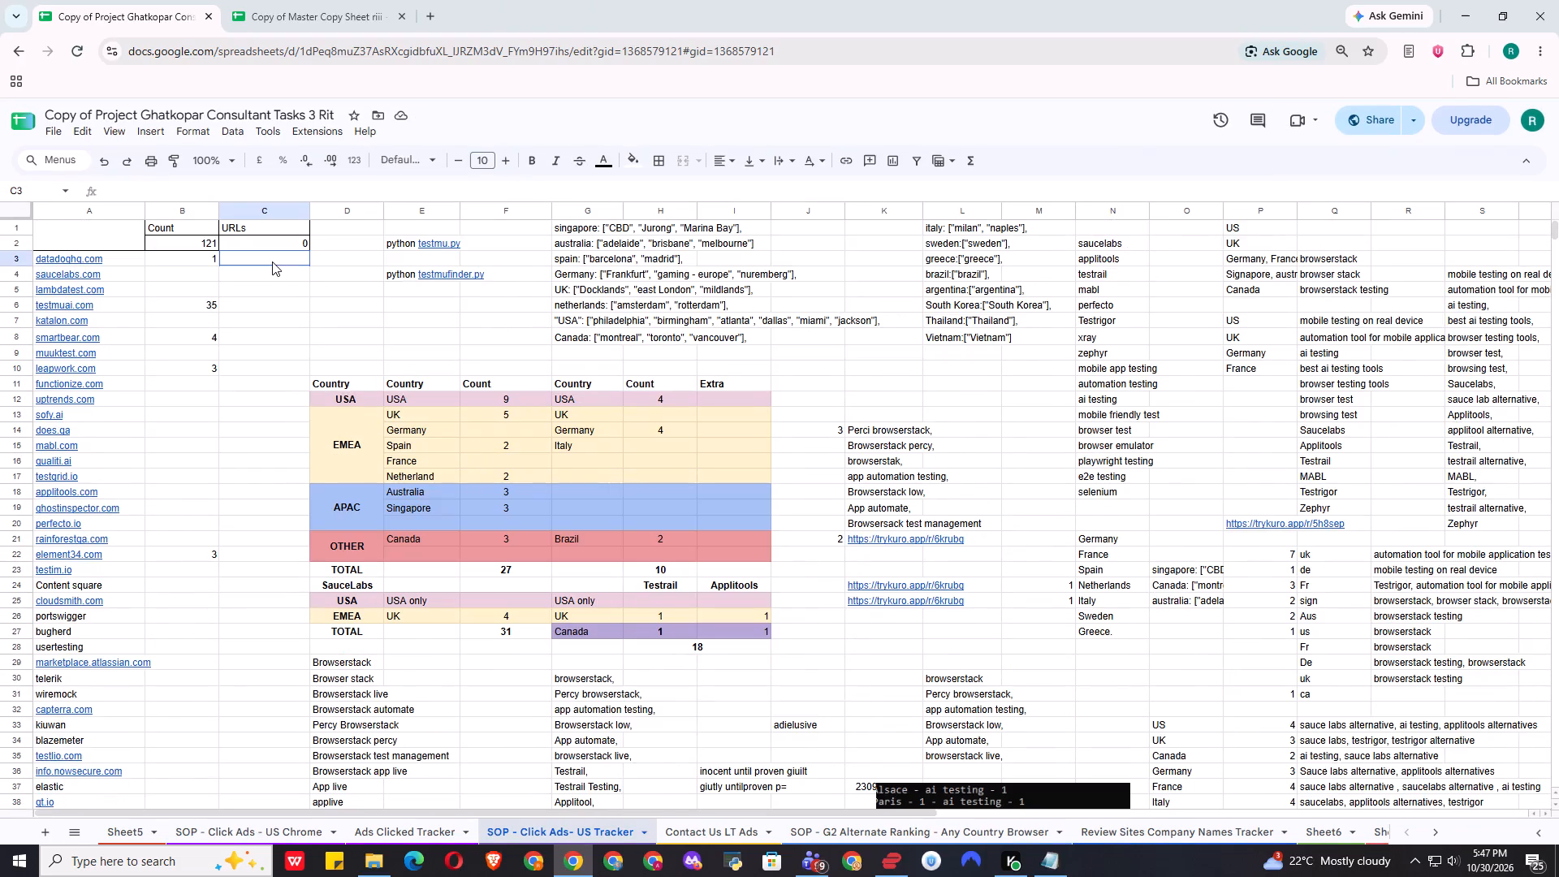
pyautogui.click(78, 49)
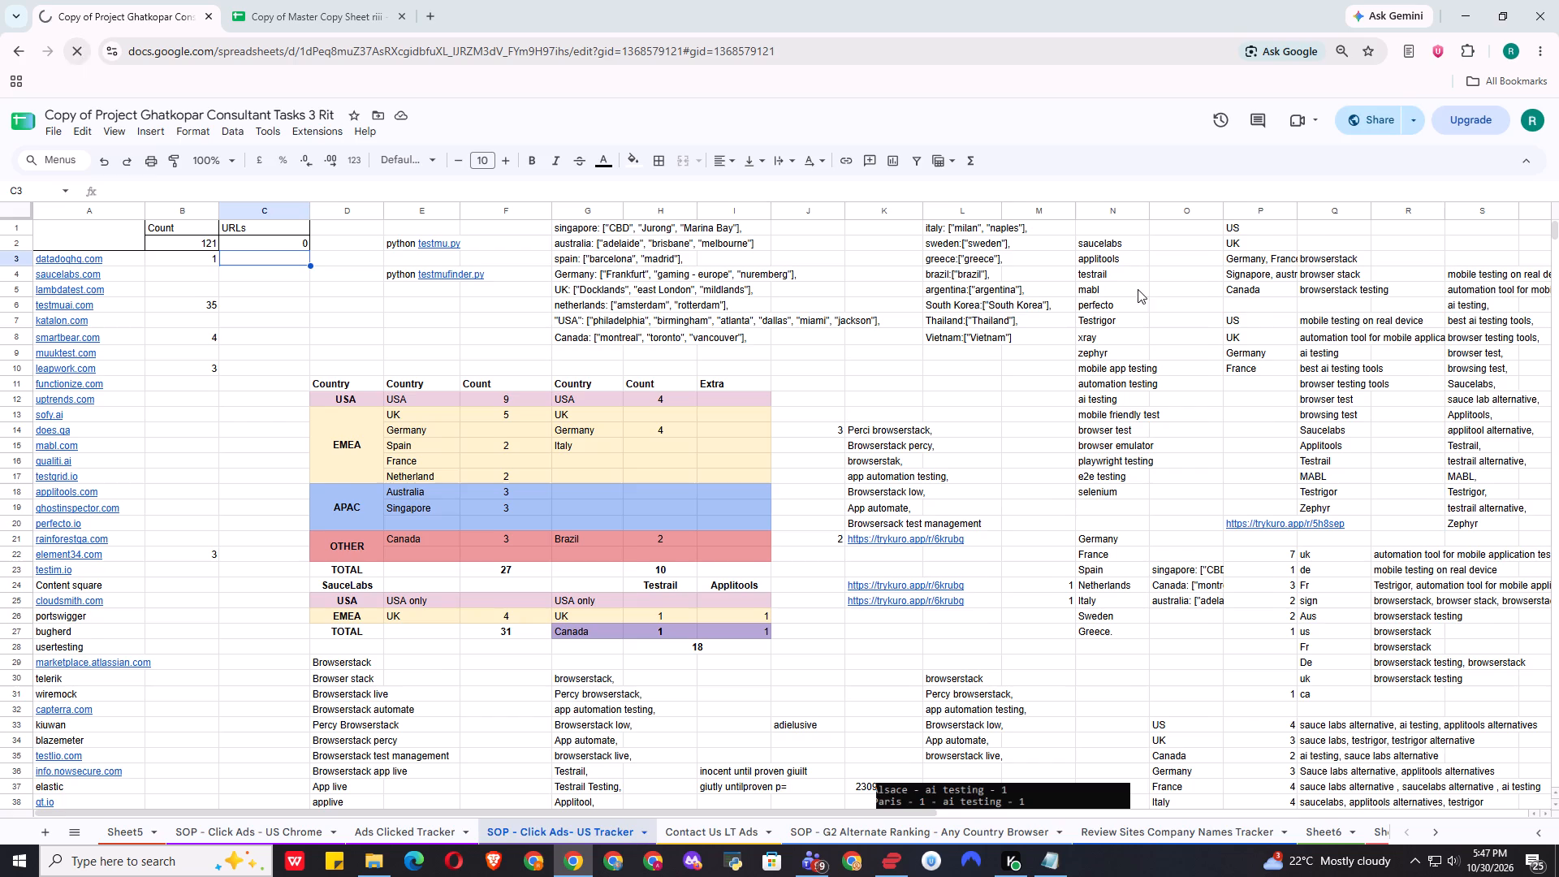
# Paste the copied ad URLs into the URLs column from C3 again and clear the pasted cells.
pyautogui.click(278, 336)
pyautogui.click(268, 262)
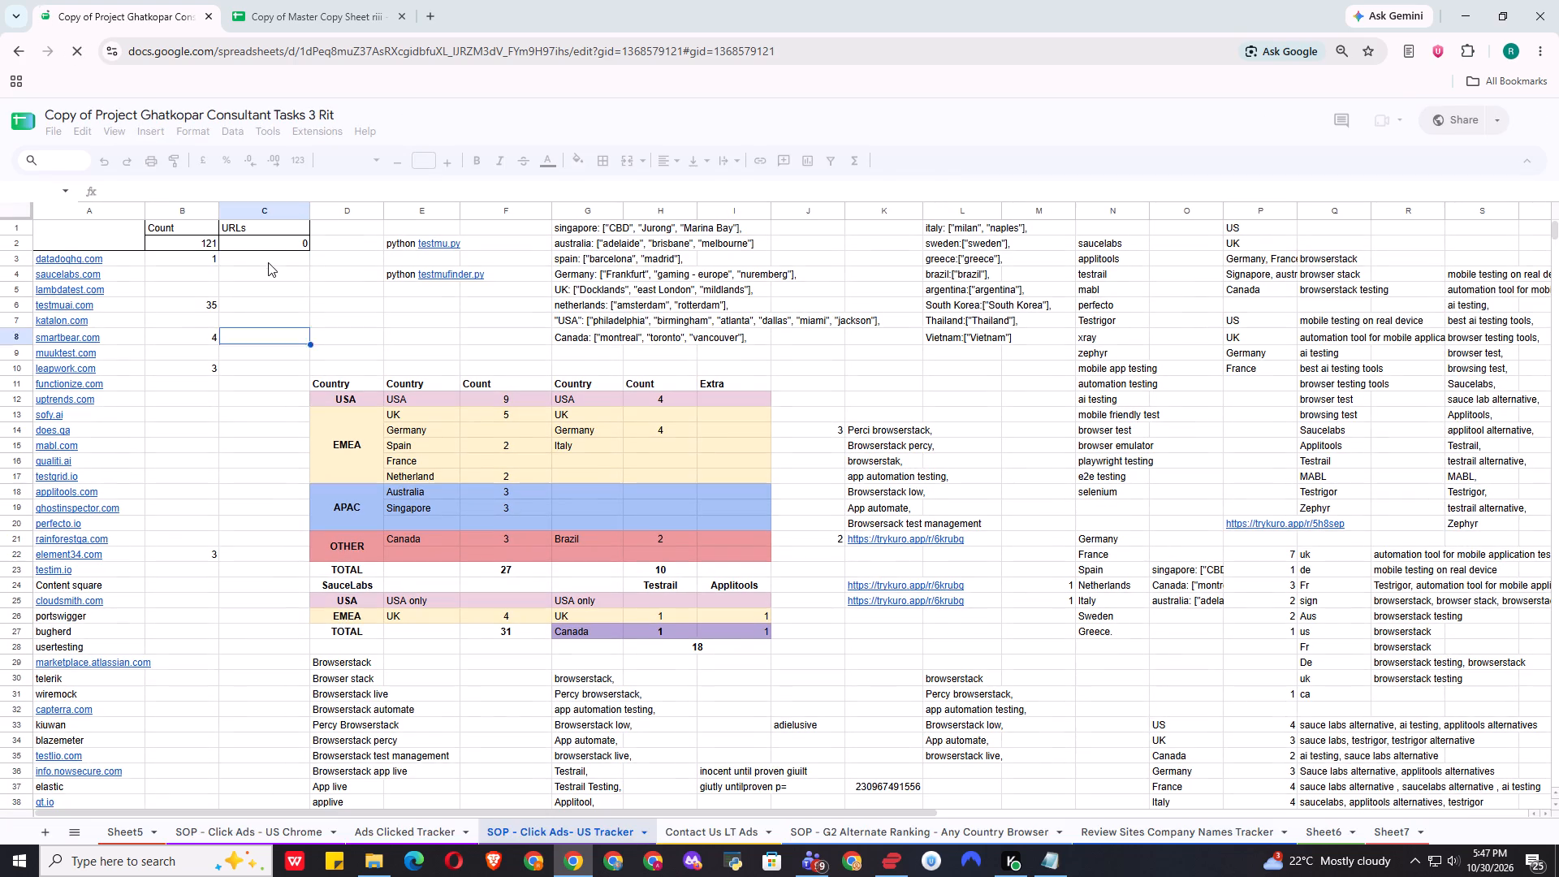
pyautogui.hotkey('ctrl', 'v')
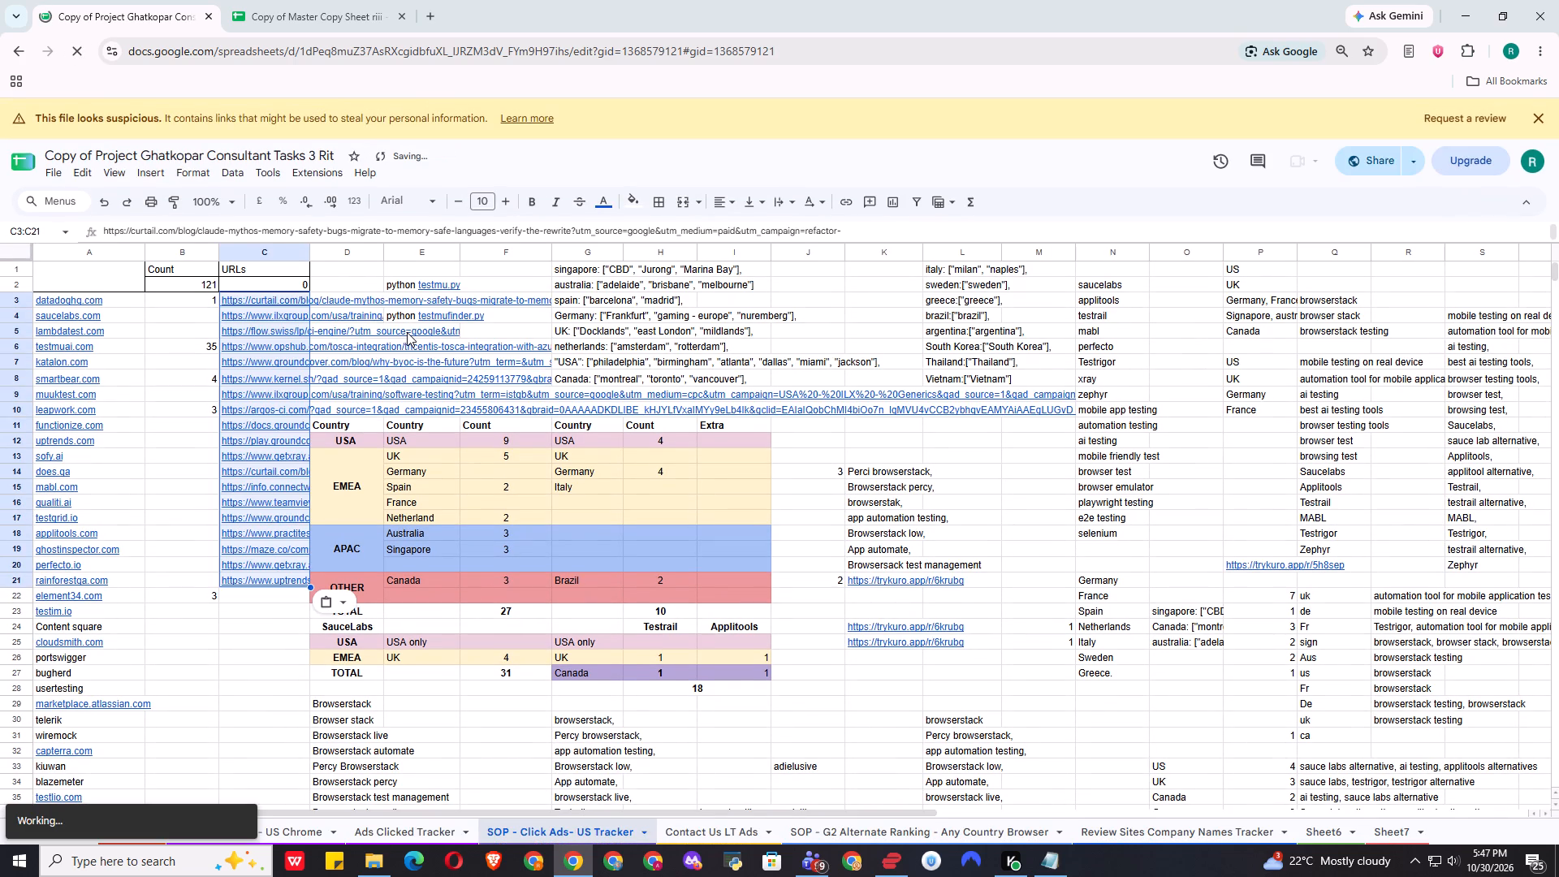
pyautogui.press('BackSpace')
pyautogui.click(481, 484)
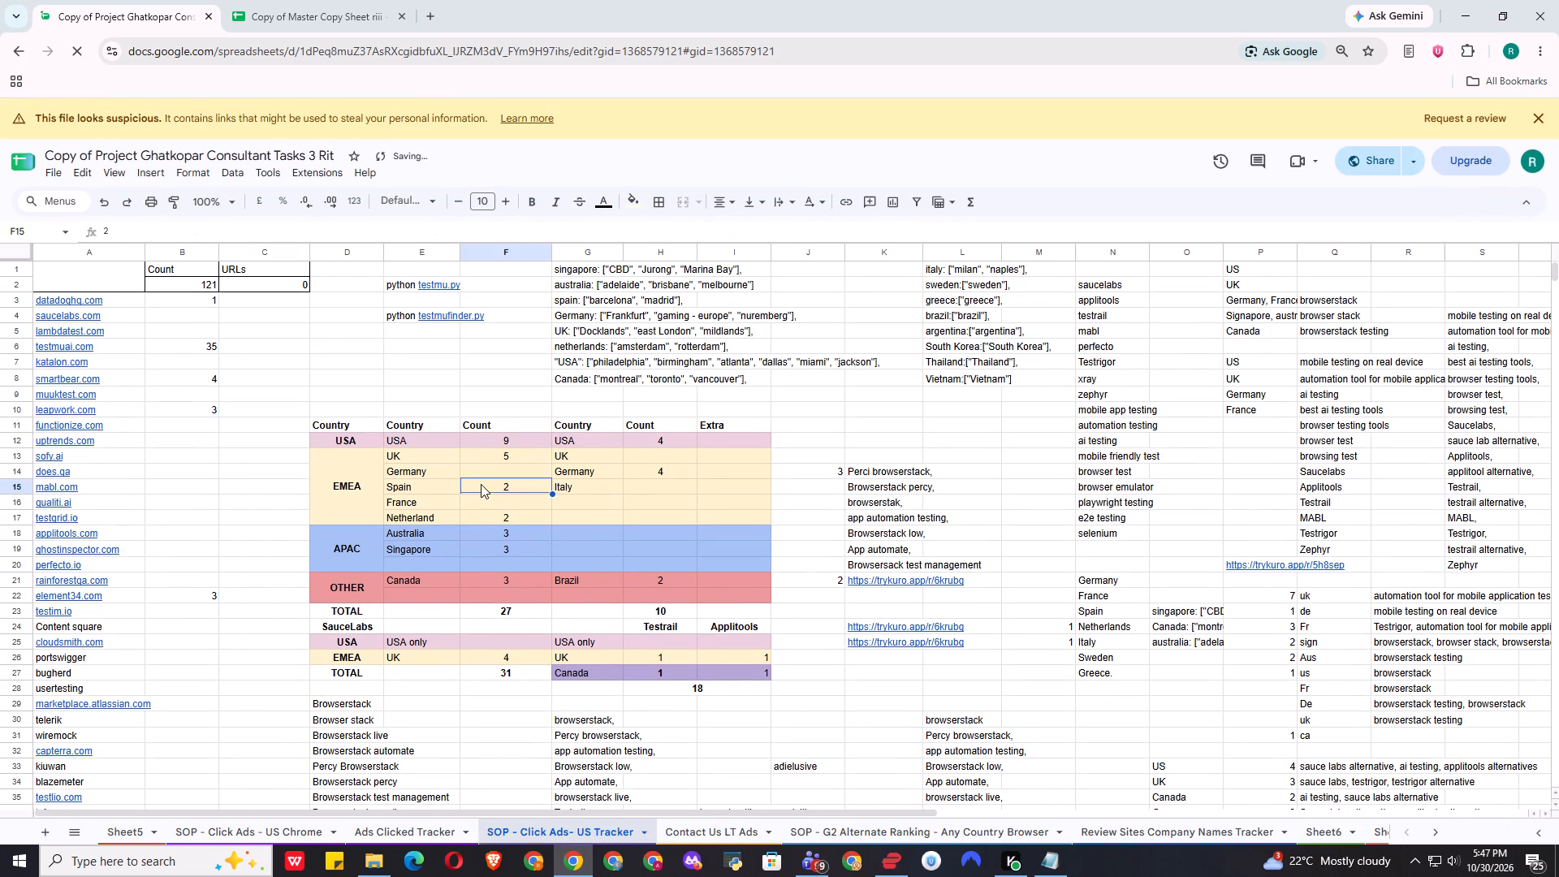
pyautogui.click(97, 421)
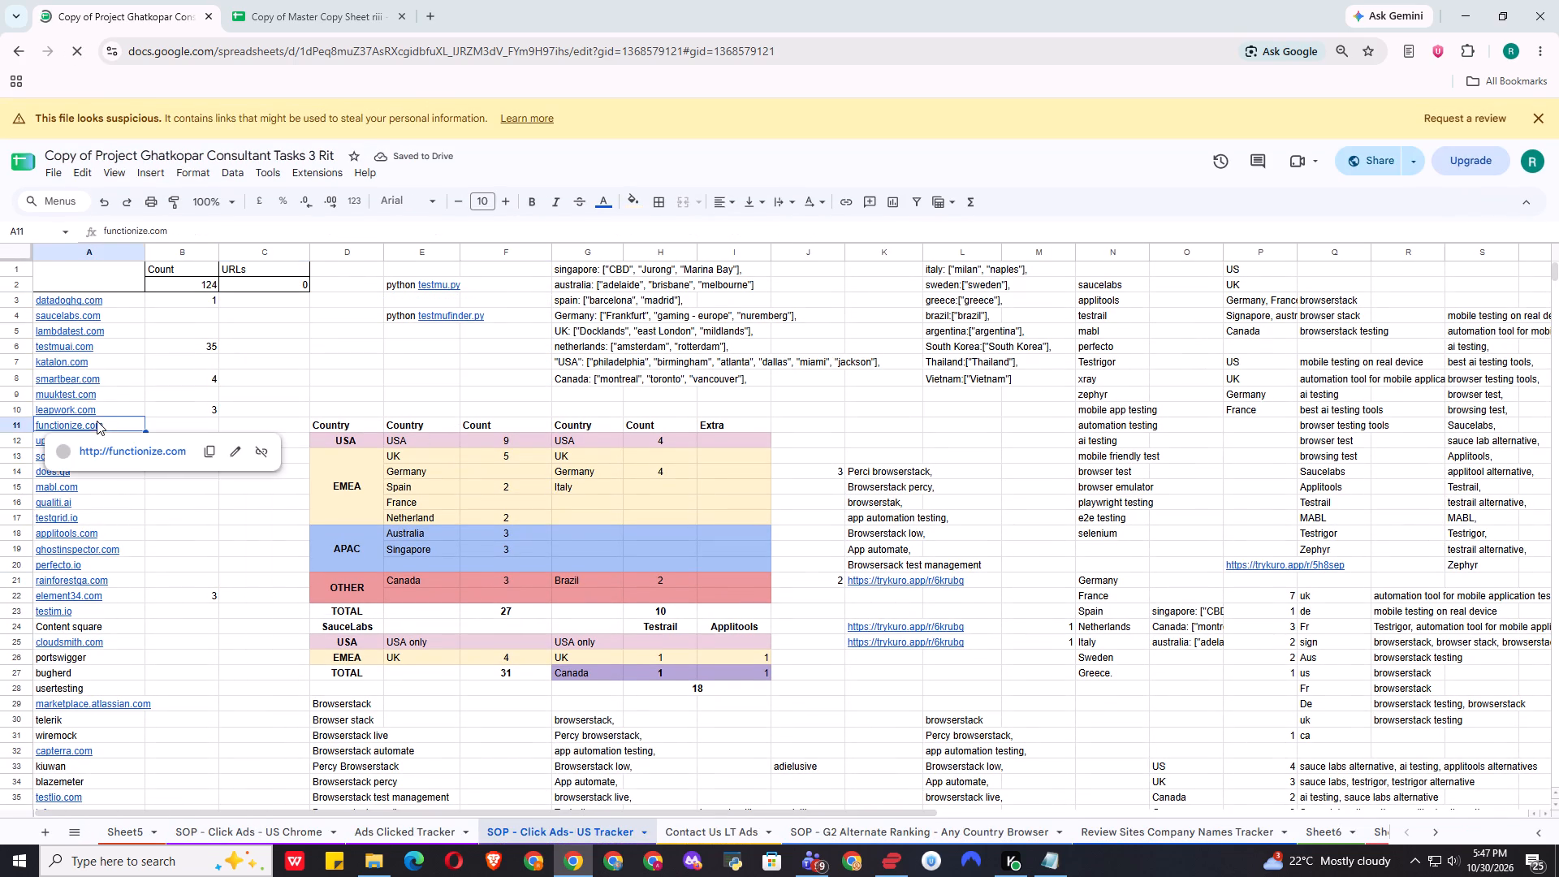
# On the Review Sites Company Names Tracker sheet, copy the 29 Oct 2026 rows A9144:E9161 and paste them directly below, from A9162.
pyautogui.click(1125, 823)
pyautogui.scroll(-2, 624, 516)
pyautogui.click(605, 594)
pyautogui.hotkey('ctrl', 'Down')
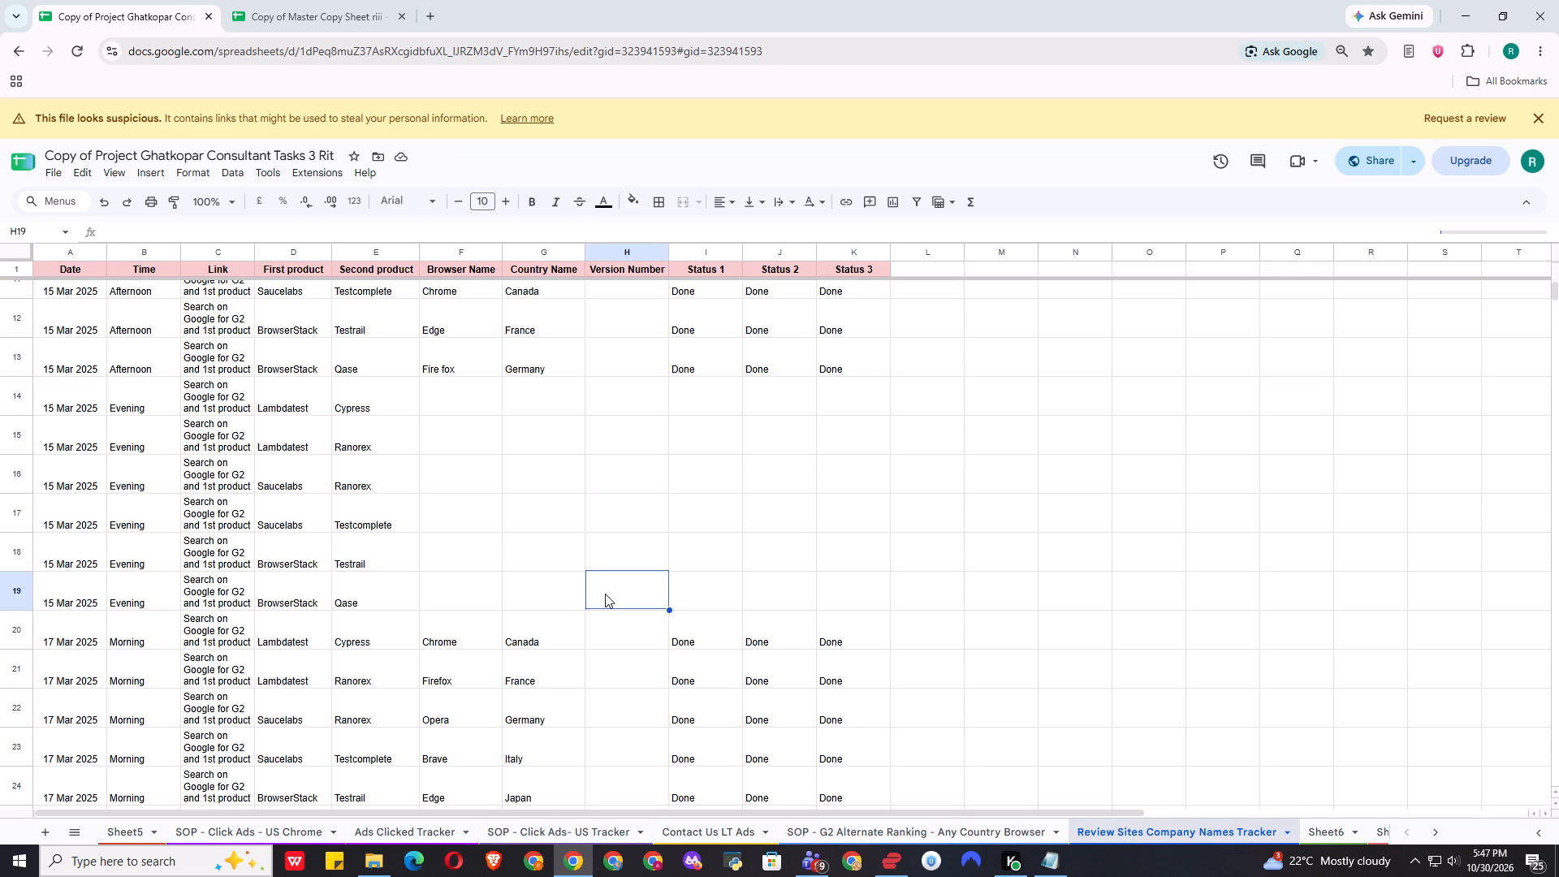
pyautogui.press('Left')
pyautogui.hotkey('ctrl', 'Up')
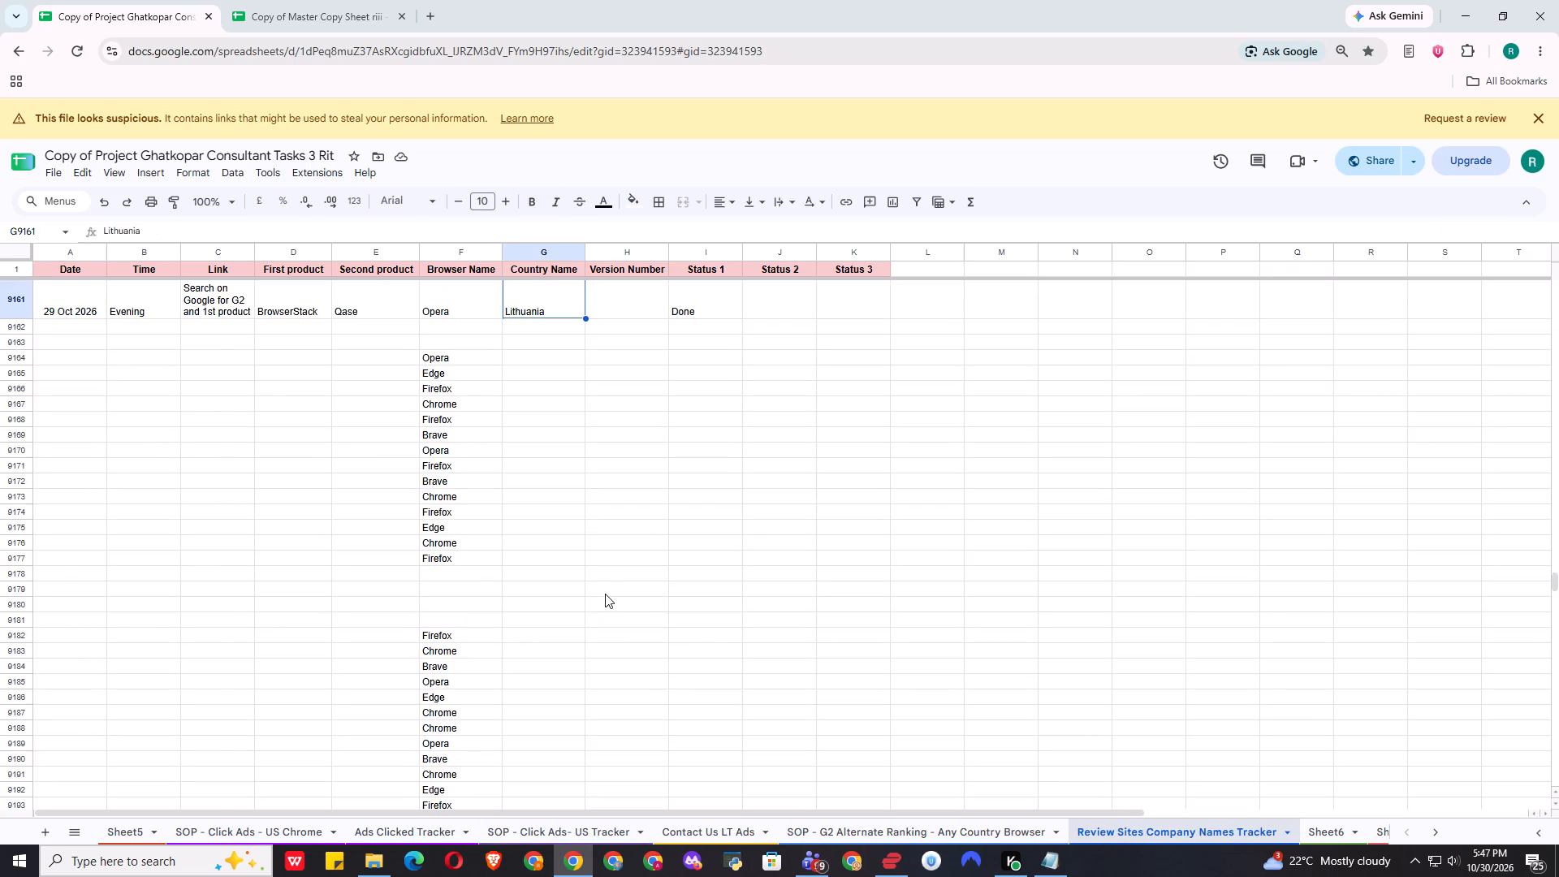
pyautogui.scroll(10, 605, 594)
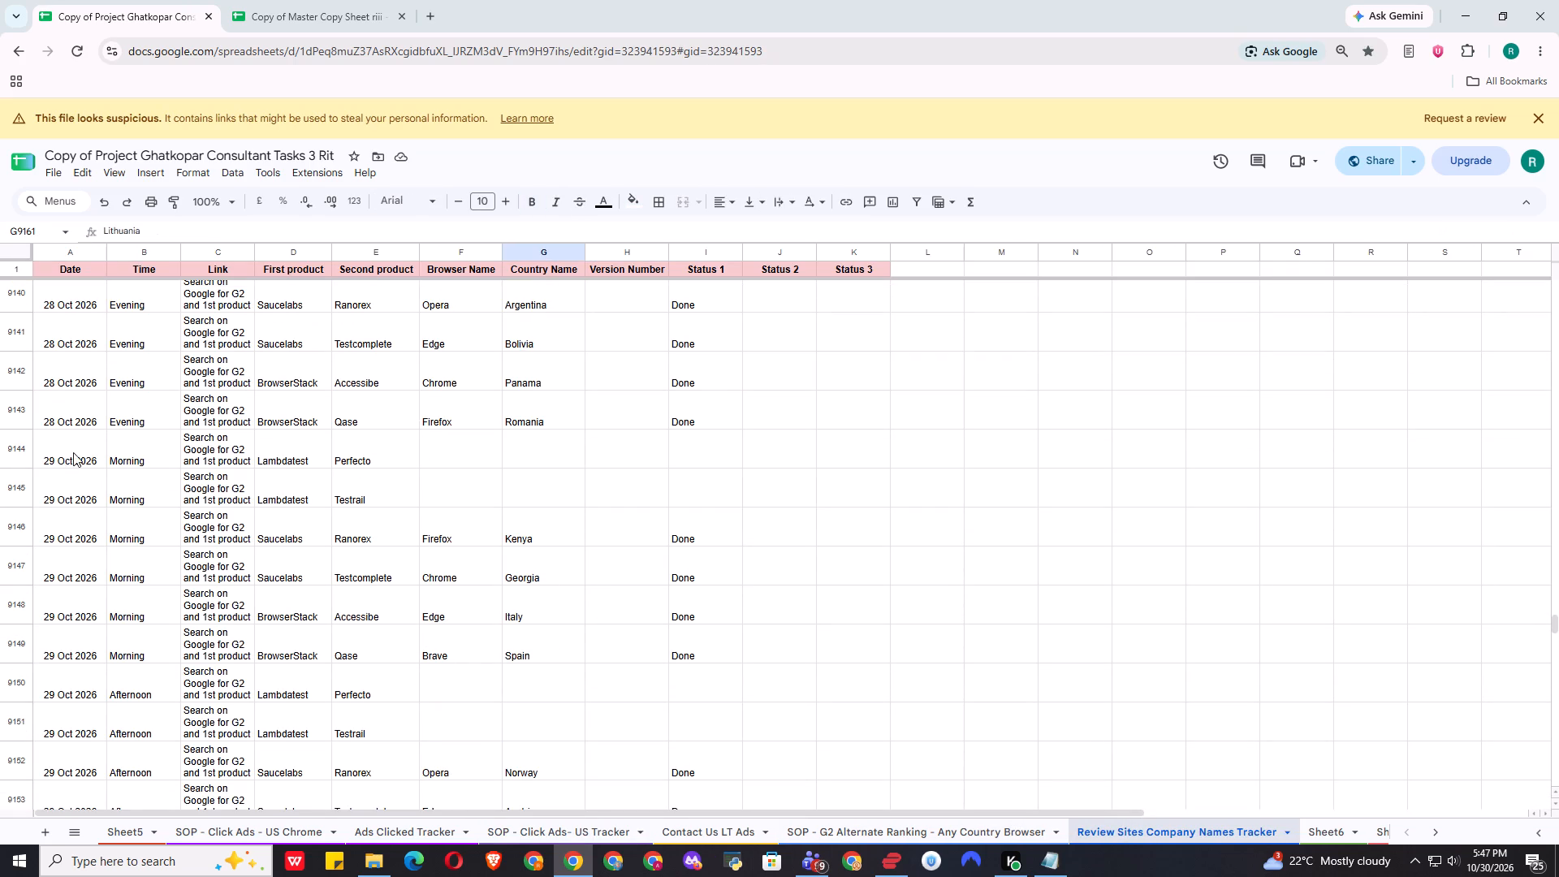
pyautogui.moveTo(73, 452); pyautogui.dragTo(368, 719)
pyautogui.hotkey('ctrl', 'c')
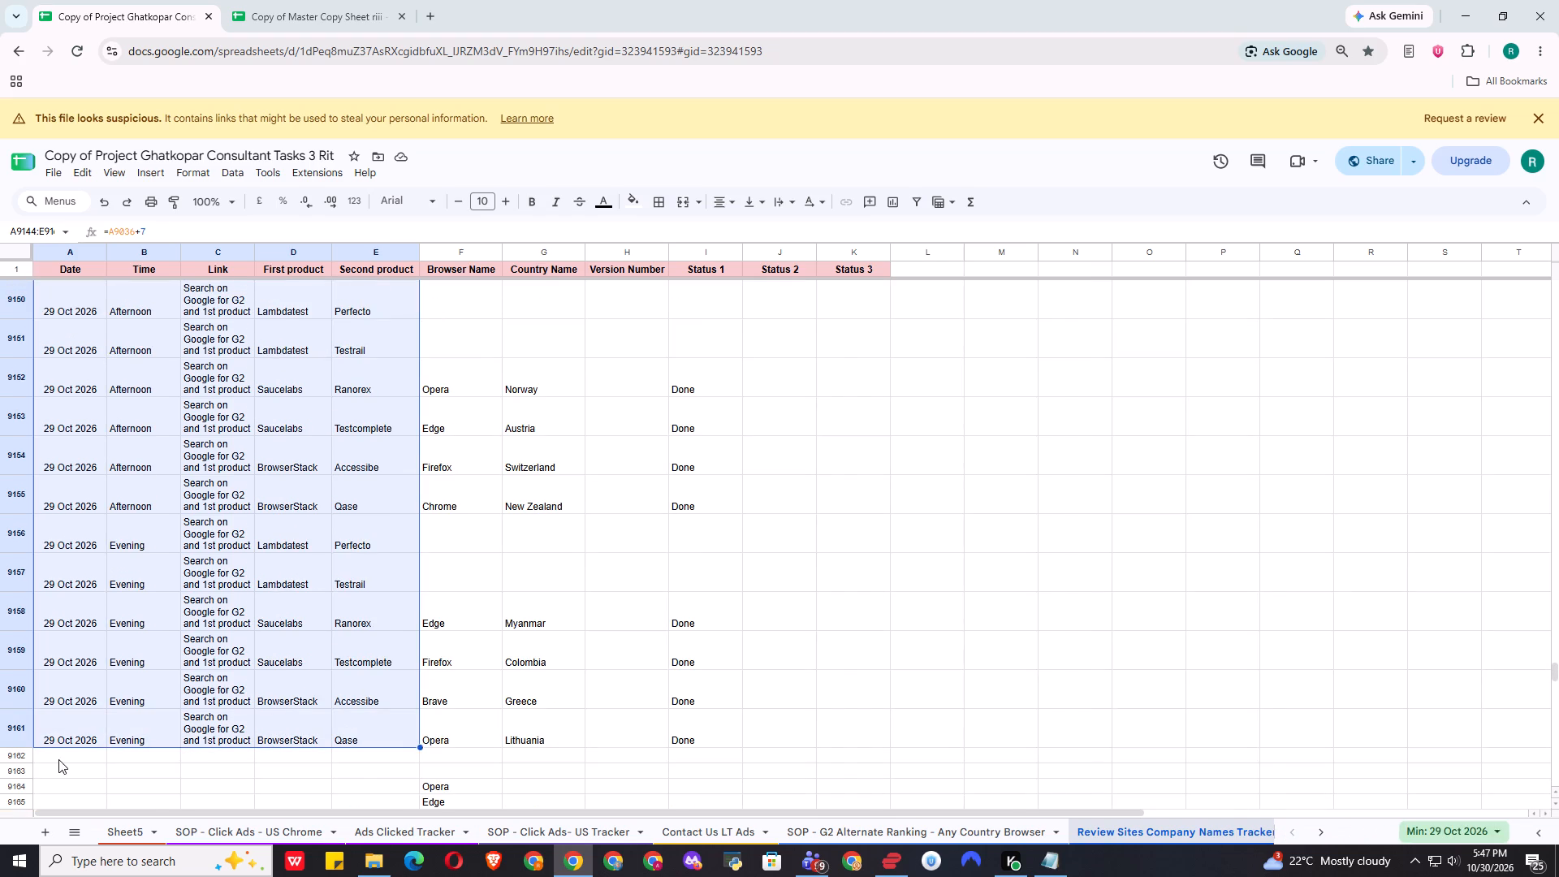
pyautogui.click(62, 763)
pyautogui.hotkey('ctrl', 'v')
pyautogui.click(586, 662)
pyautogui.scroll(-3, 584, 661)
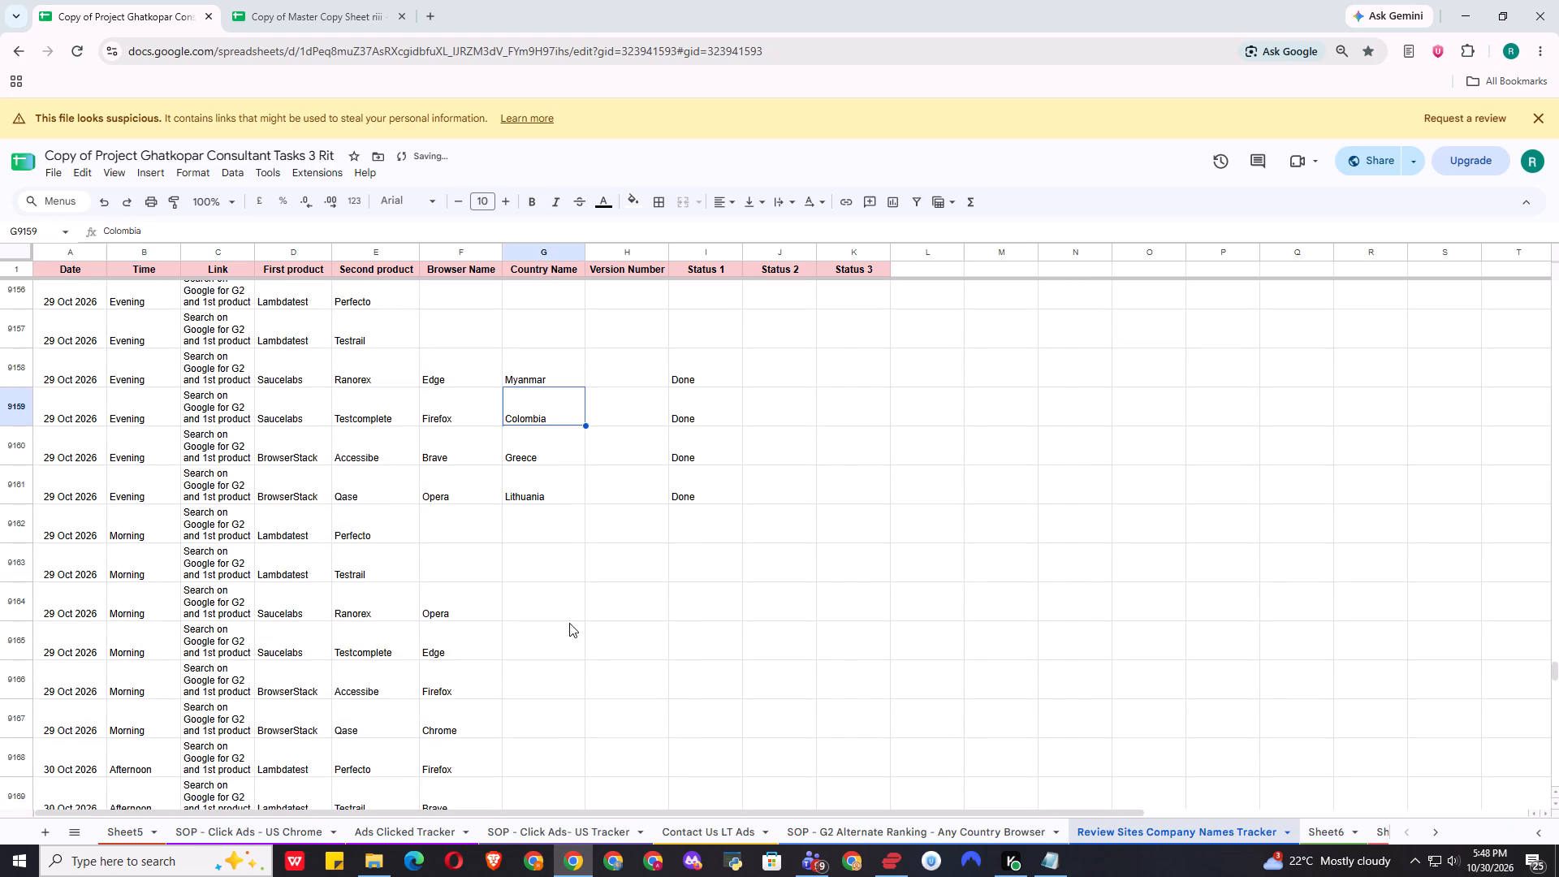
# Clear the browser names in the new Afternoon and Evening Lambdatest rows, F9168:F9169 and F9174:F9175.
pyautogui.scroll(2, 569, 623)
pyautogui.scroll(-6, 609, 640)
pyautogui.scroll(2, 499, 394)
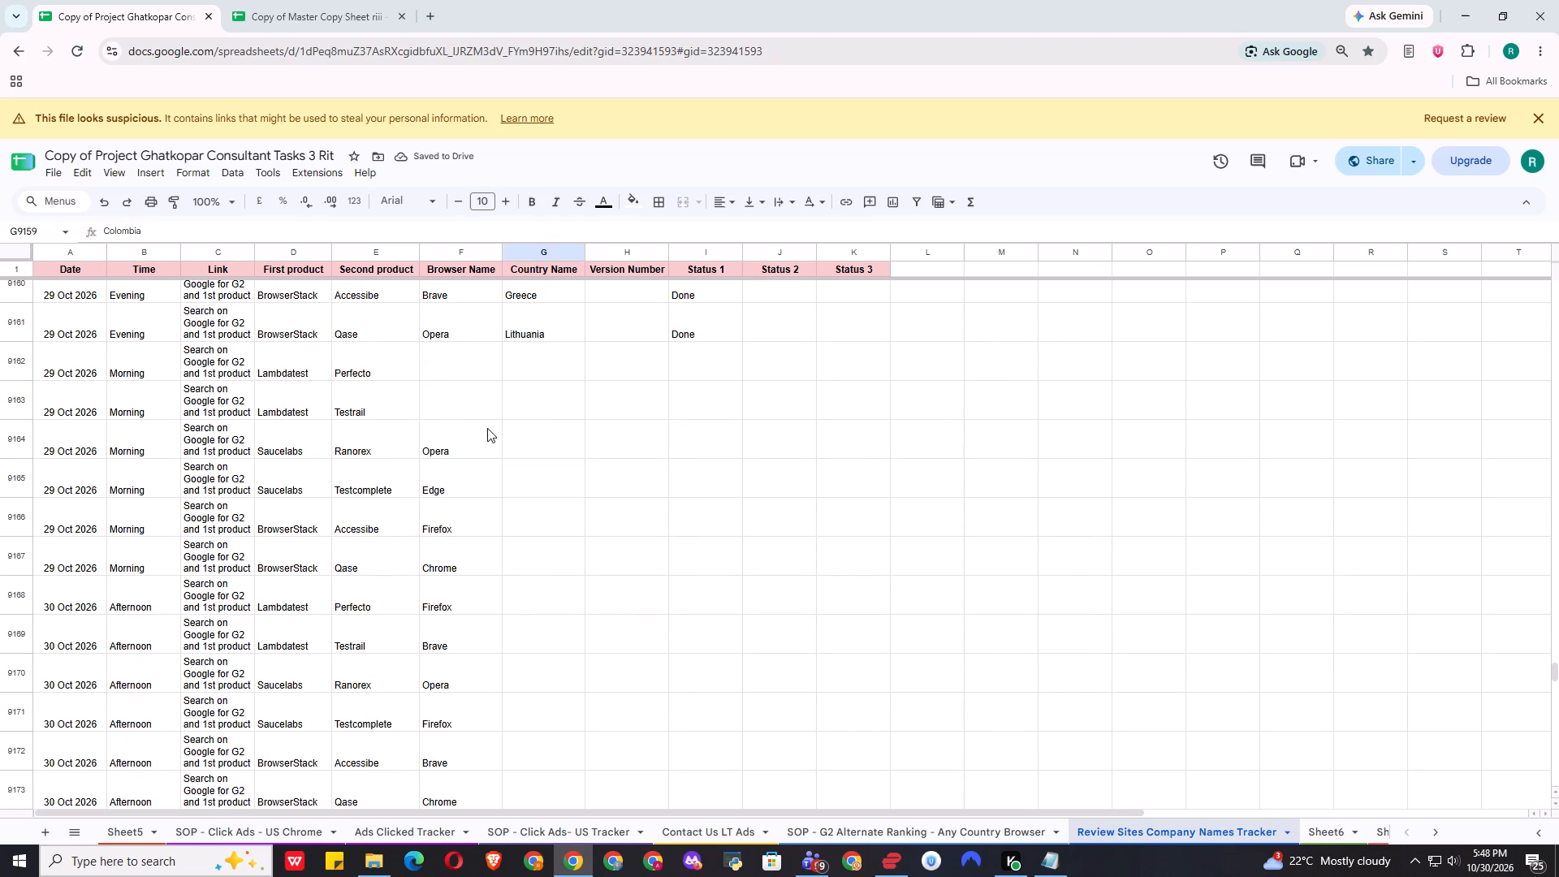
pyautogui.moveTo(465, 458); pyautogui.dragTo(471, 571)
pyautogui.moveTo(473, 611); pyautogui.dragTo(476, 626)
pyautogui.press('BackSpace')
pyautogui.scroll(-2, 516, 649)
pyautogui.moveTo(469, 534); pyautogui.dragTo(477, 624)
pyautogui.scroll(-2, 542, 629)
pyautogui.moveTo(460, 506); pyautogui.dragTo(466, 535)
pyautogui.press('BackSpace')
# Move the Brave and Opera entries from F9184:F9185 to the Evening BrowserStack rows at F9178:F9179.
pyautogui.moveTo(475, 757); pyautogui.dragTo(473, 775)
pyautogui.hotkey('ctrl', 'c')
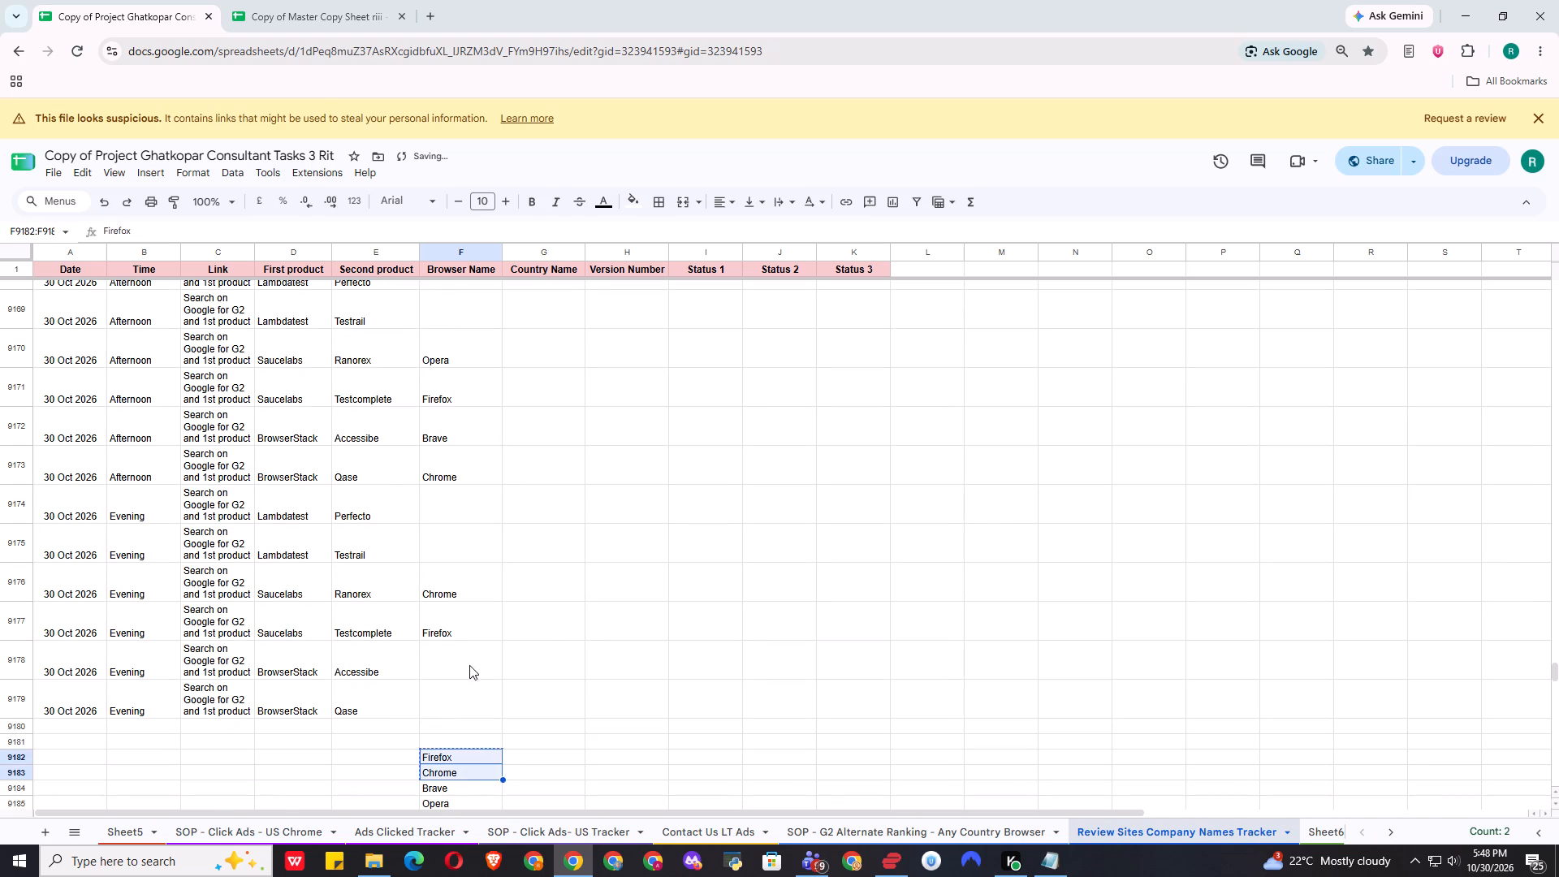
pyautogui.click(468, 662)
pyautogui.moveTo(437, 787); pyautogui.dragTo(443, 805)
pyautogui.hotkey('ctrl', 'x')
pyautogui.click(474, 657)
pyautogui.hotkey('ctrl', 'v')
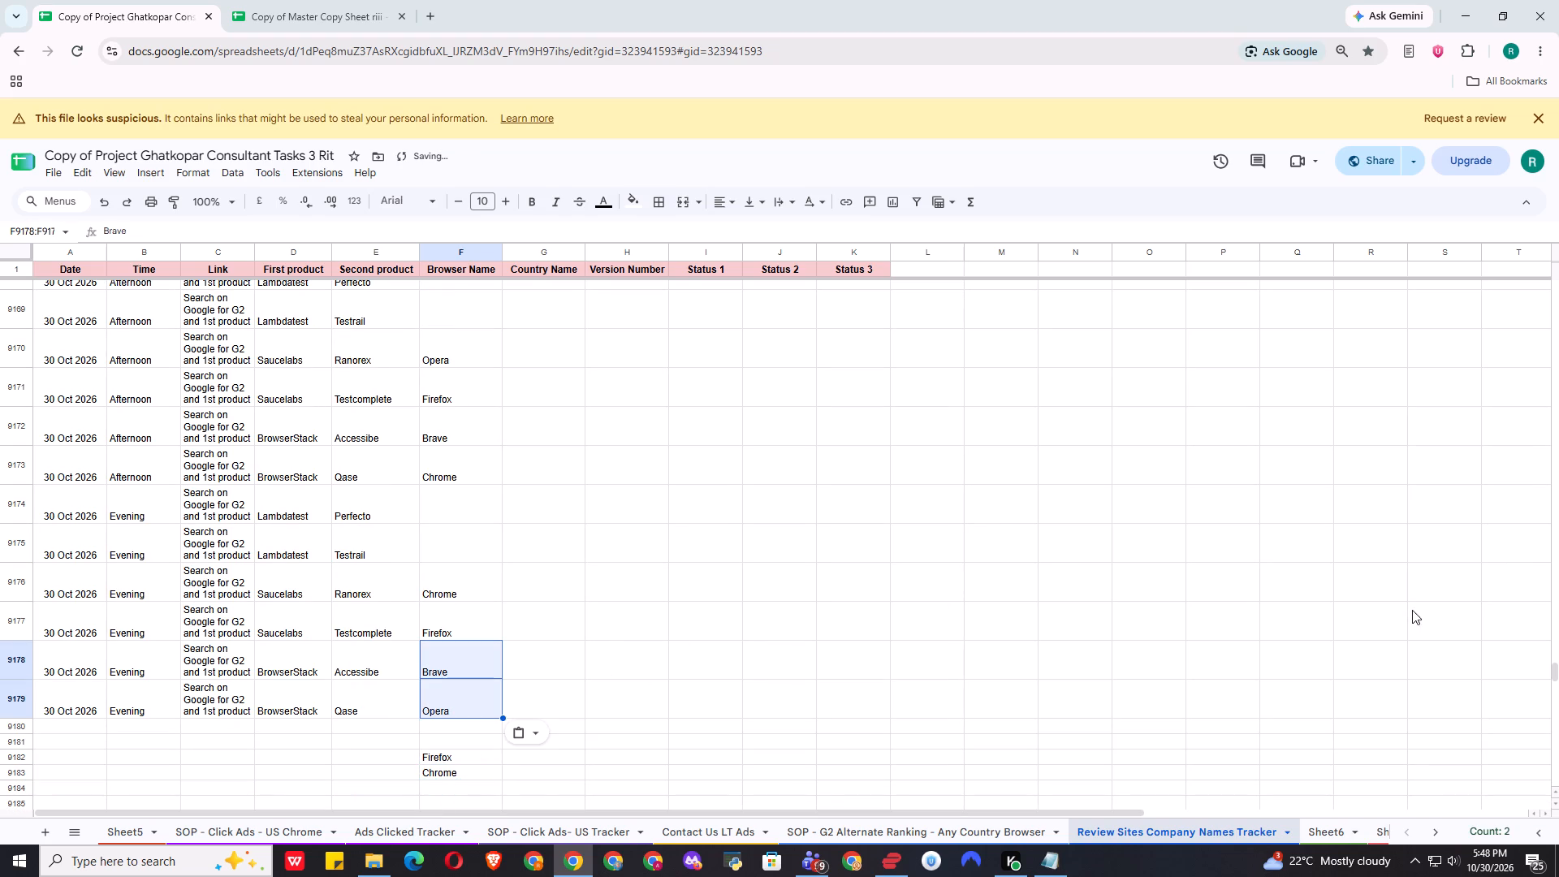
# Copy the earlier country and status block G9056:I9073, starting at Romania.
pyautogui.moveTo(1558, 678); pyautogui.dragTo(1558, 387)
pyautogui.scroll(-16, 710, 438)
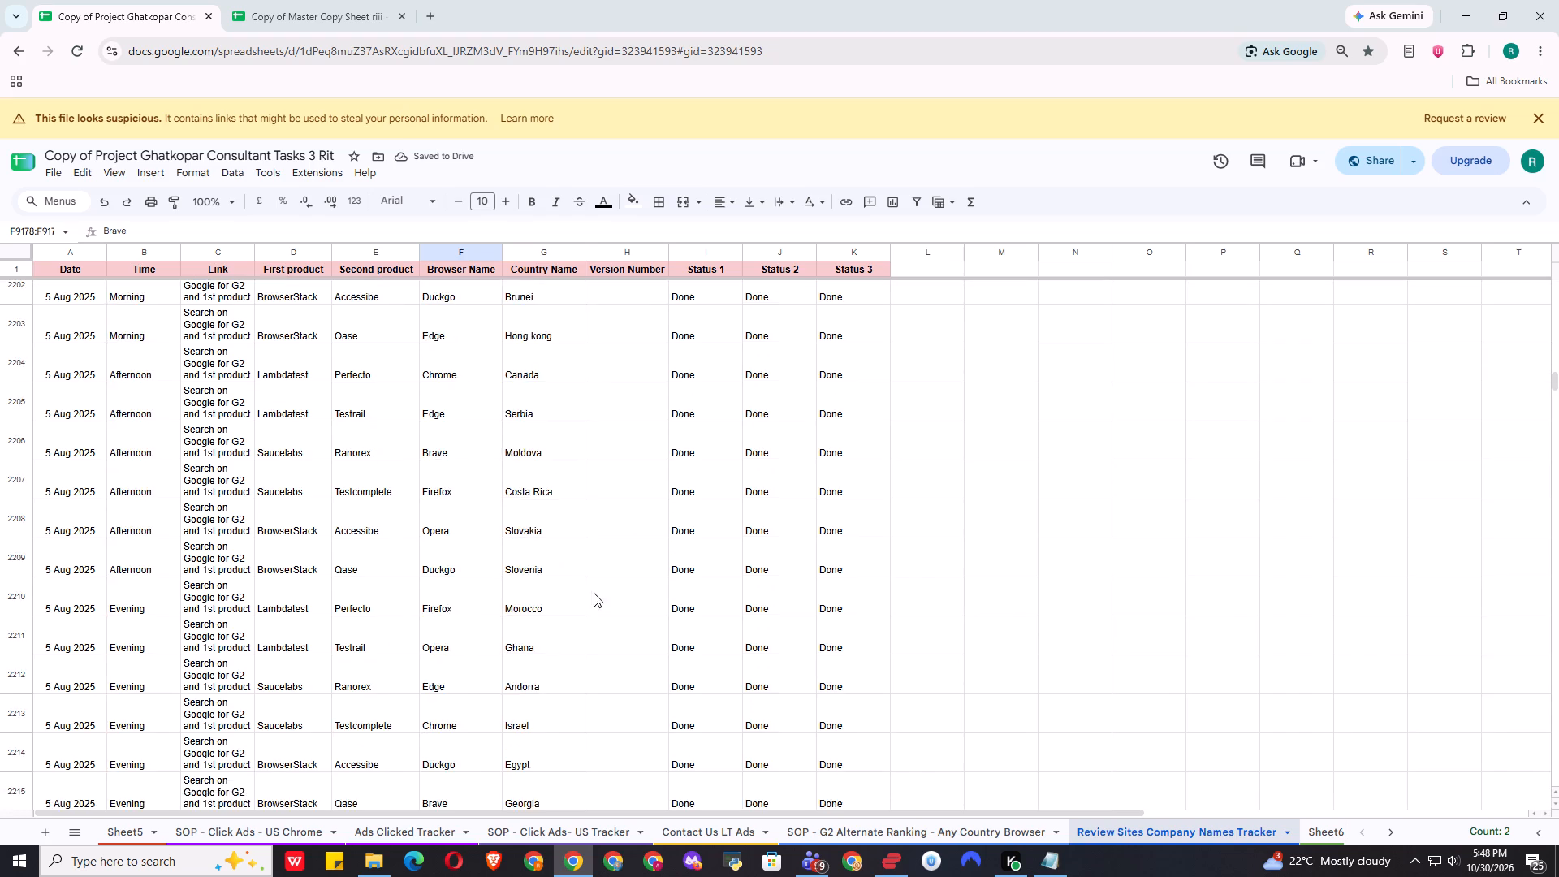
pyautogui.scroll(-20, 594, 593)
pyautogui.scroll(-2, 594, 593)
pyautogui.click(606, 574)
pyautogui.hotkey('ctrl', 'Down')
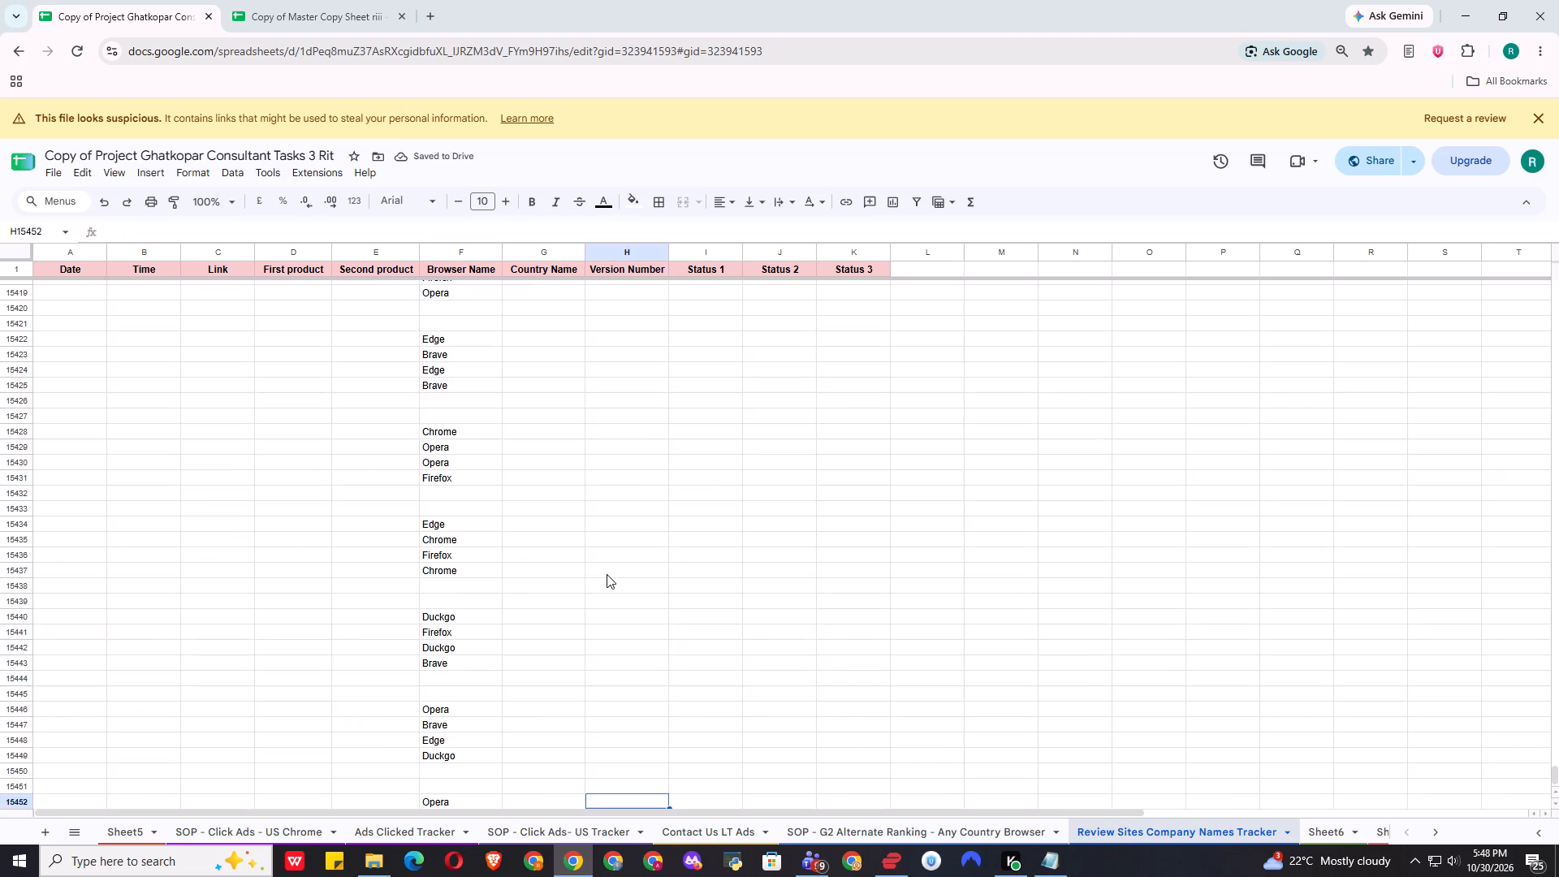
pyautogui.press('Left')
pyautogui.hotkey('ctrl', 'Up')
pyautogui.hotkey('ctrl', 'Up')
pyautogui.hotkey('ctrl', 'Up')
pyautogui.hotkey('ctrl', 'Up')
pyautogui.hotkey('ctrl', 'Up')
pyautogui.hotkey('ctrl', 'Up')
pyautogui.hotkey('ctrl', 'Up')
pyautogui.hotkey('ctrl', 'Up')
pyautogui.hotkey('ctrl', 'Up')
pyautogui.hotkey('ctrl', 'Up')
pyautogui.hotkey('ctrl', 'Up')
pyautogui.hotkey('ctrl', 'Up')
pyautogui.hotkey('ctrl', 'Up')
pyautogui.hotkey('ctrl', 'Up')
pyautogui.hotkey('ctrl', 'Up')
pyautogui.hotkey('ctrl', 'Up')
pyautogui.hotkey('ctrl', 'Up')
pyautogui.hotkey('ctrl', 'Up')
pyautogui.hotkey('ctrl', 'Up')
pyautogui.hotkey('ctrl', 'Up')
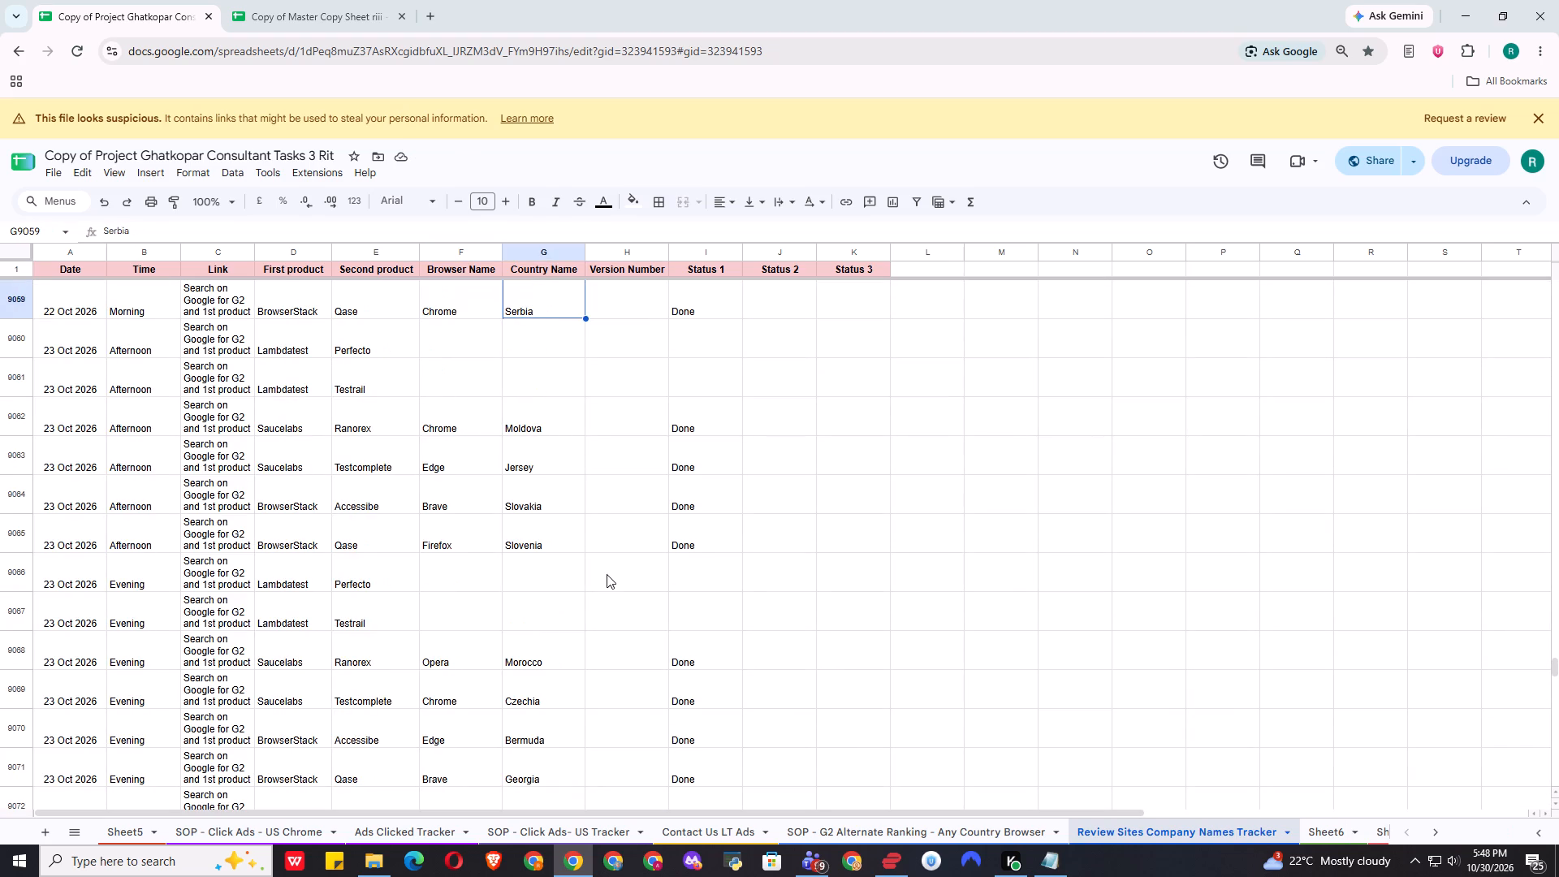
pyautogui.scroll(2, 595, 508)
pyautogui.moveTo(562, 451); pyautogui.dragTo(713, 876)
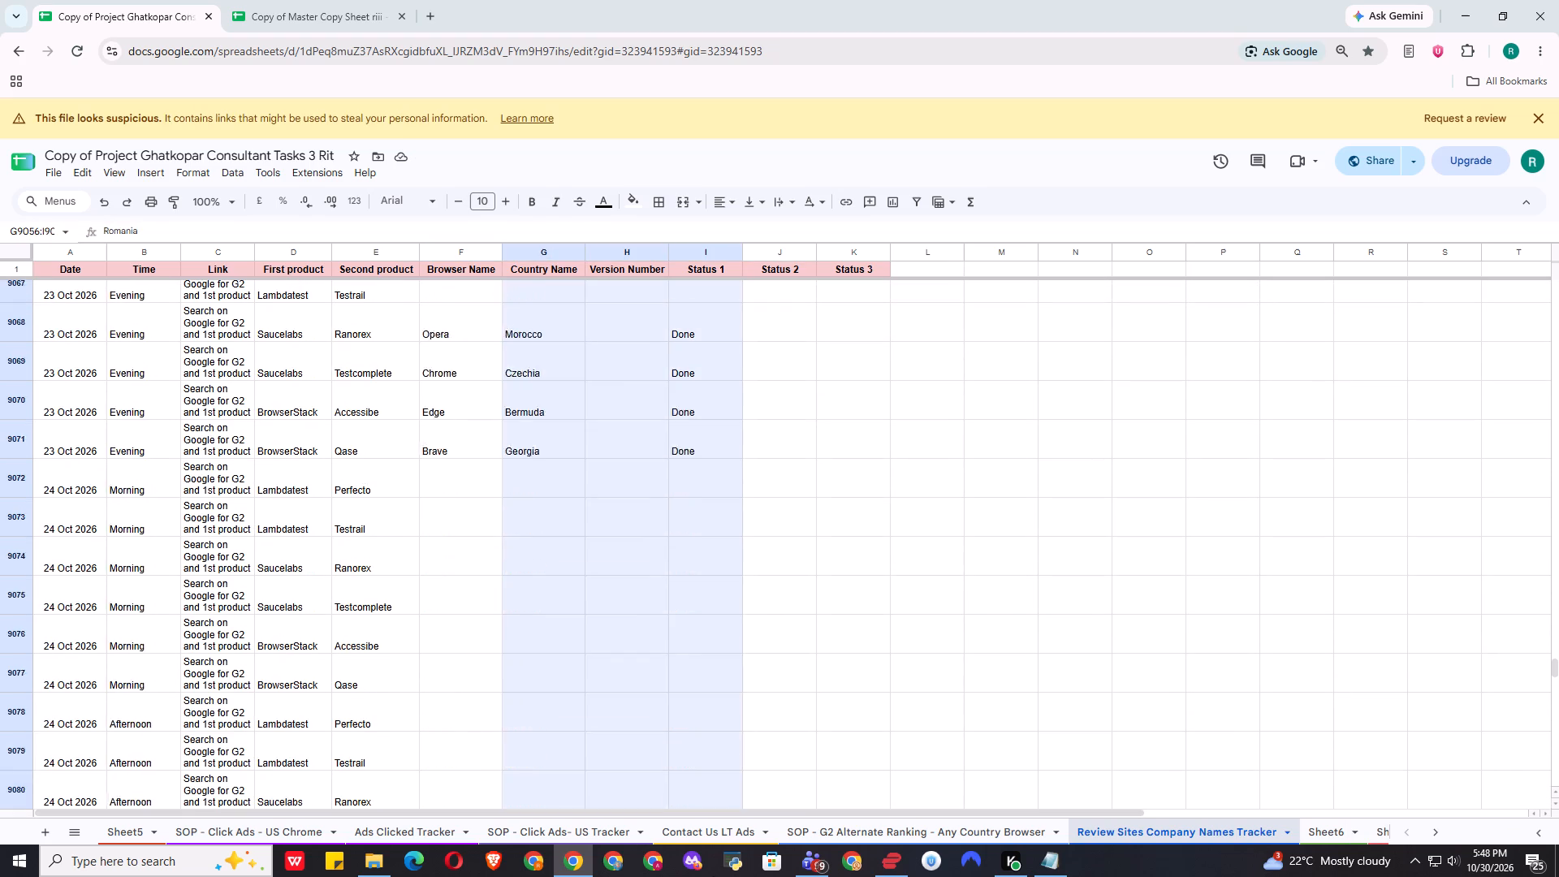
pyautogui.moveTo(713, 876); pyautogui.dragTo(707, 297)
pyautogui.hotkey('ctrl', 'c')
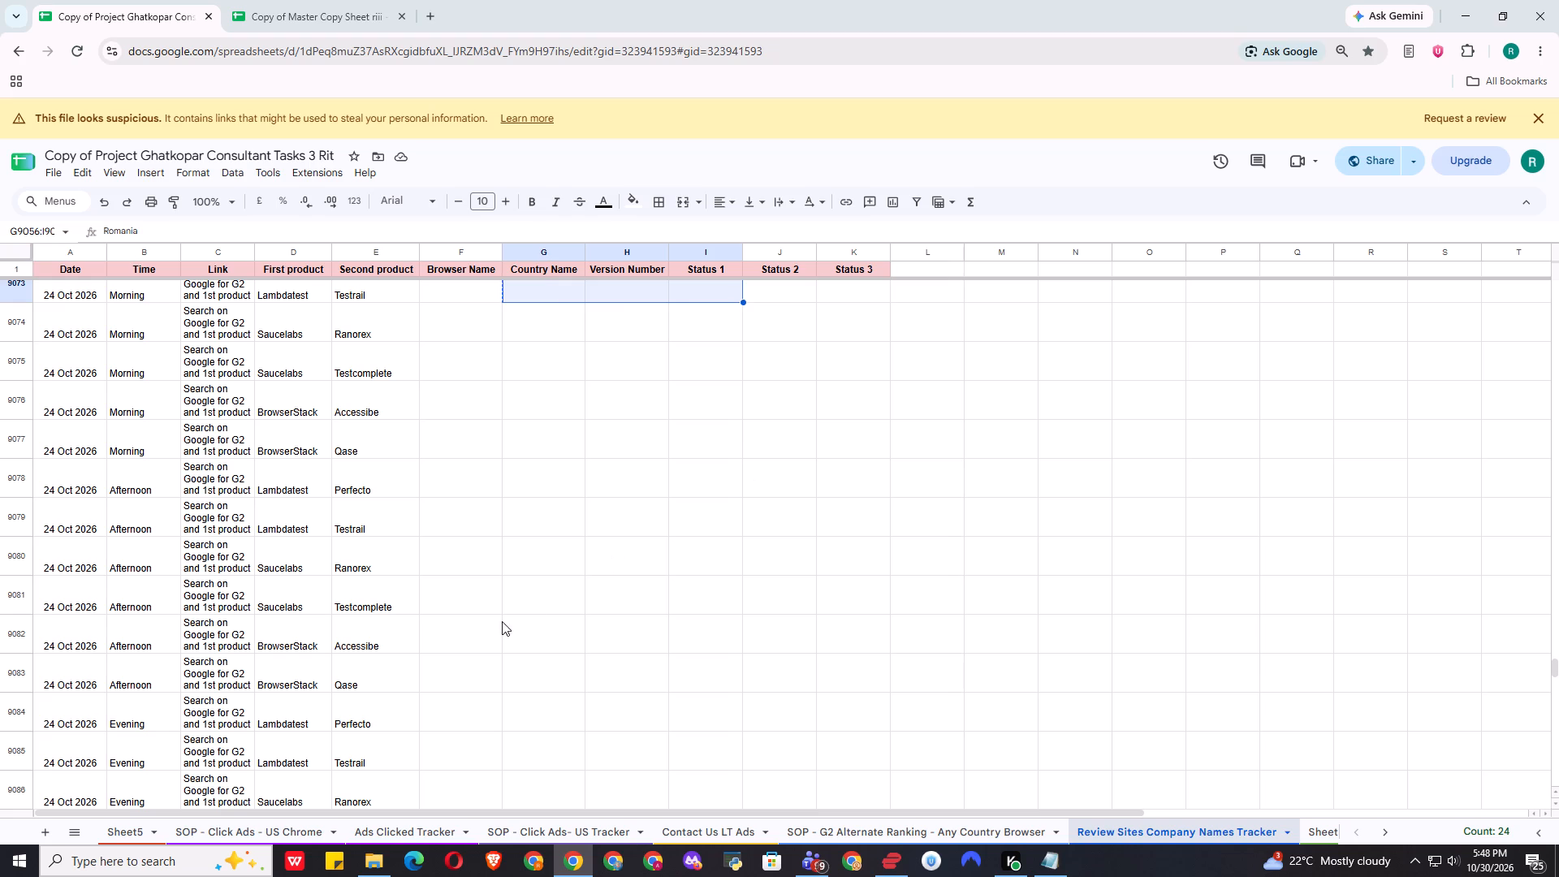
# Paste the copied country and status block from G9164, alongside the newly added rows.
pyautogui.click(605, 584)
pyautogui.hotkey('ctrl', 'Down')
pyautogui.hotkey('ctrl', 'Left')
pyautogui.press('Left')
pyautogui.press('Right')
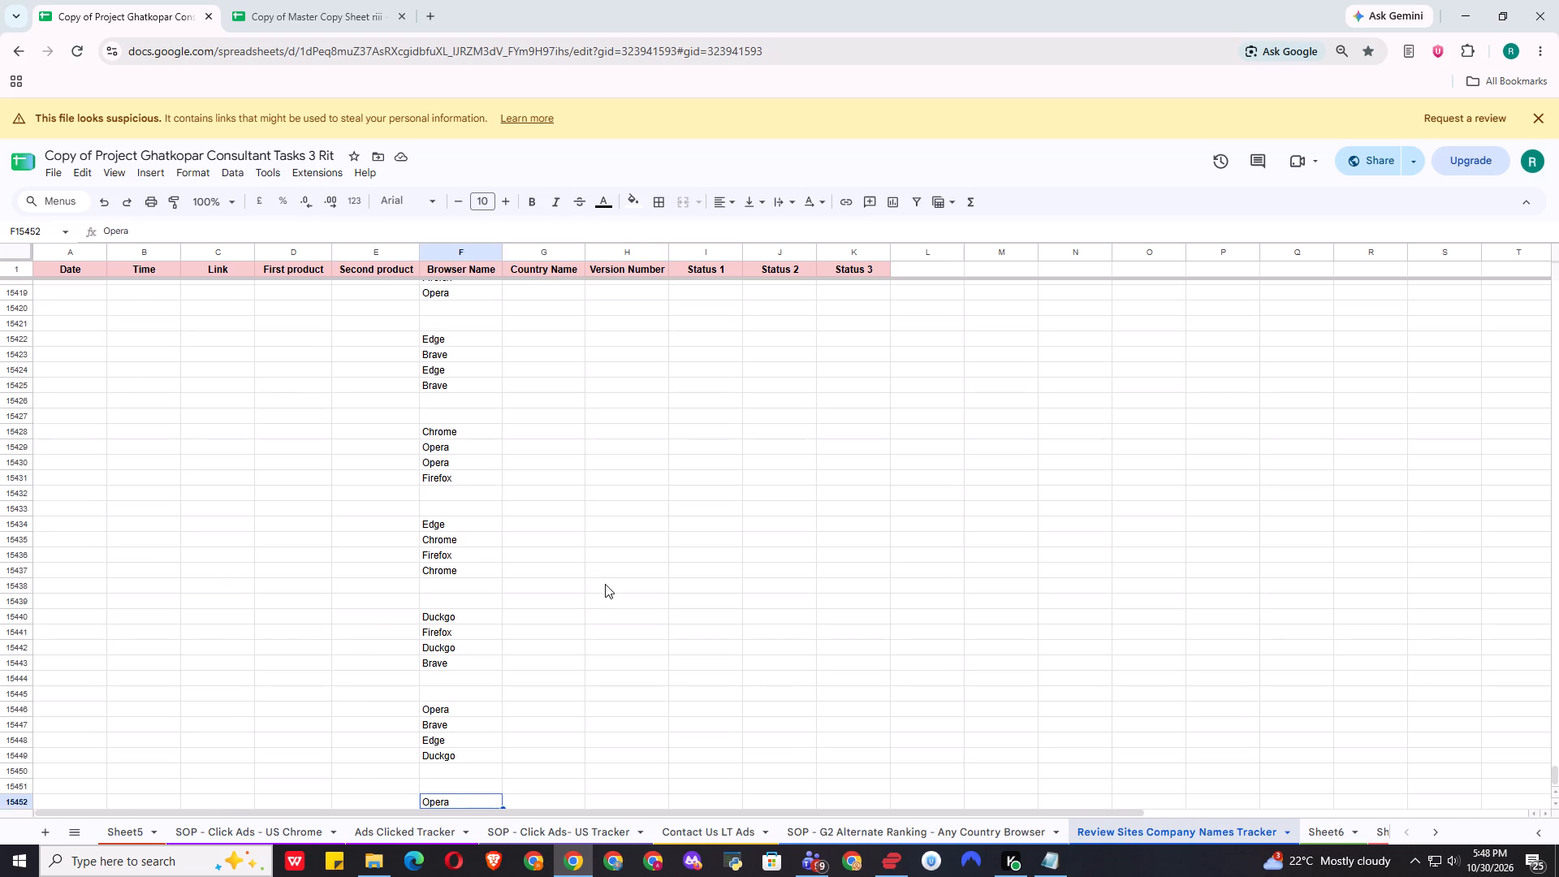
pyautogui.press('Right')
pyautogui.hotkey('ctrl', 'Up')
pyautogui.click(537, 420)
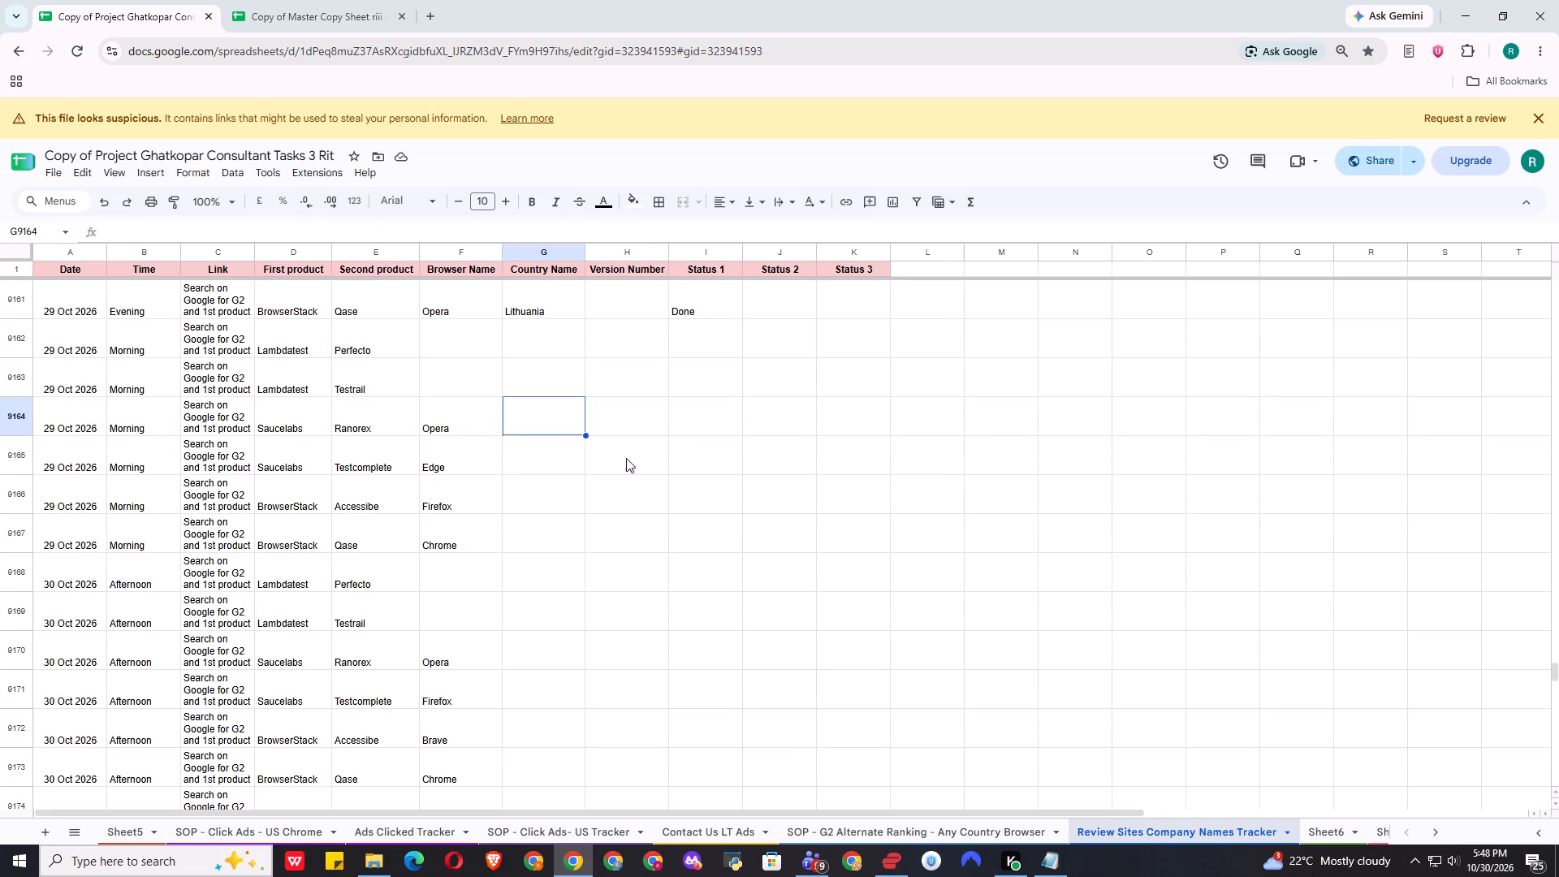
pyautogui.hotkey('ctrl', 'v')
pyautogui.scroll(-3, 797, 428)
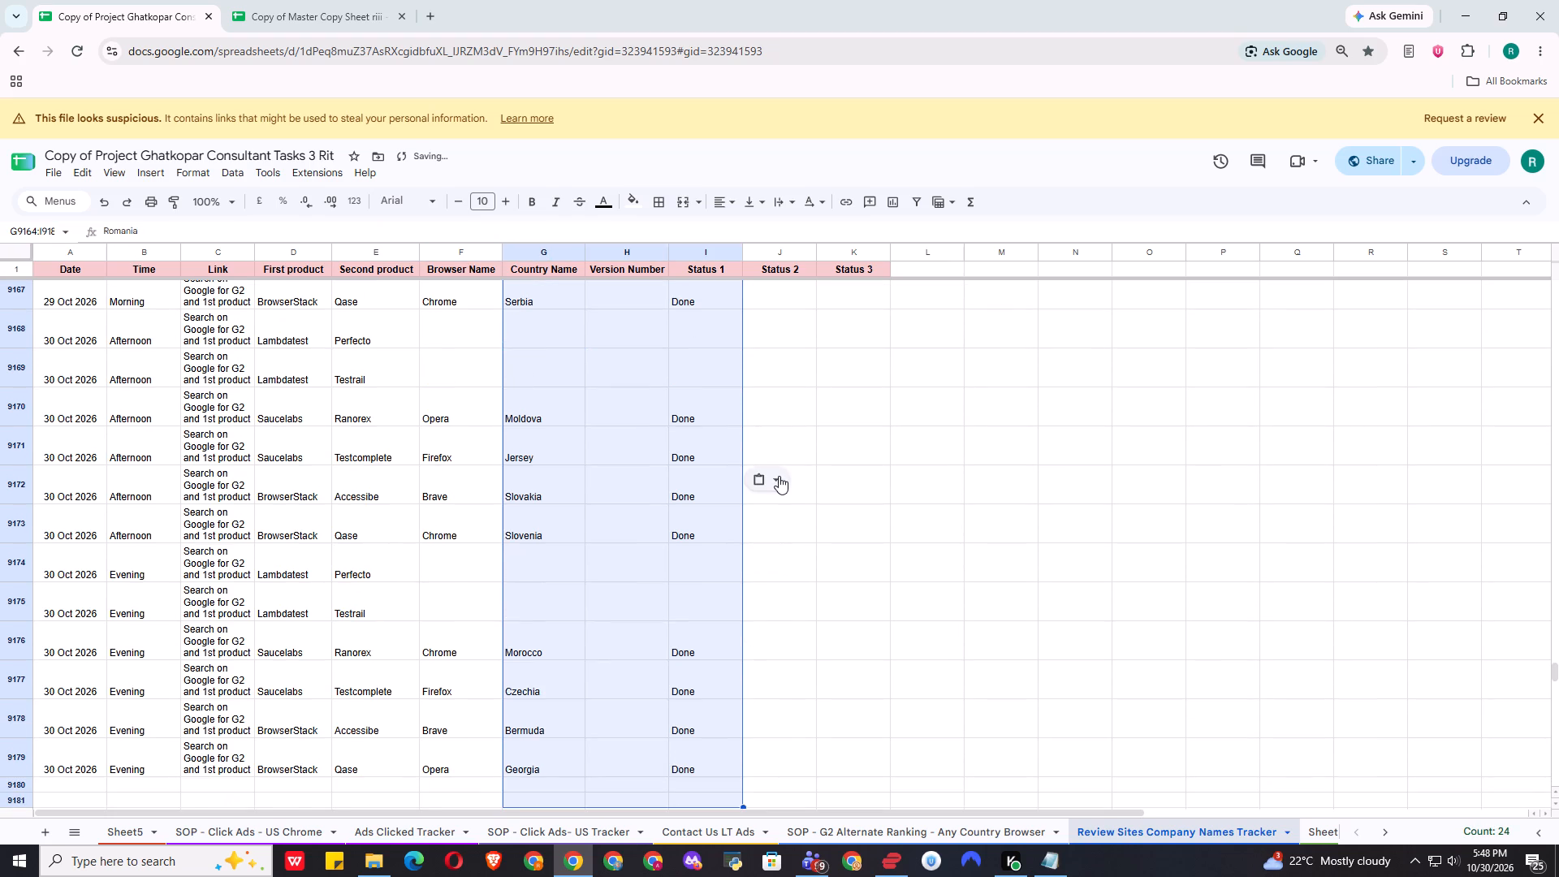
pyautogui.scroll(1, 779, 476)
pyautogui.click(929, 480)
pyautogui.scroll(2, 438, 556)
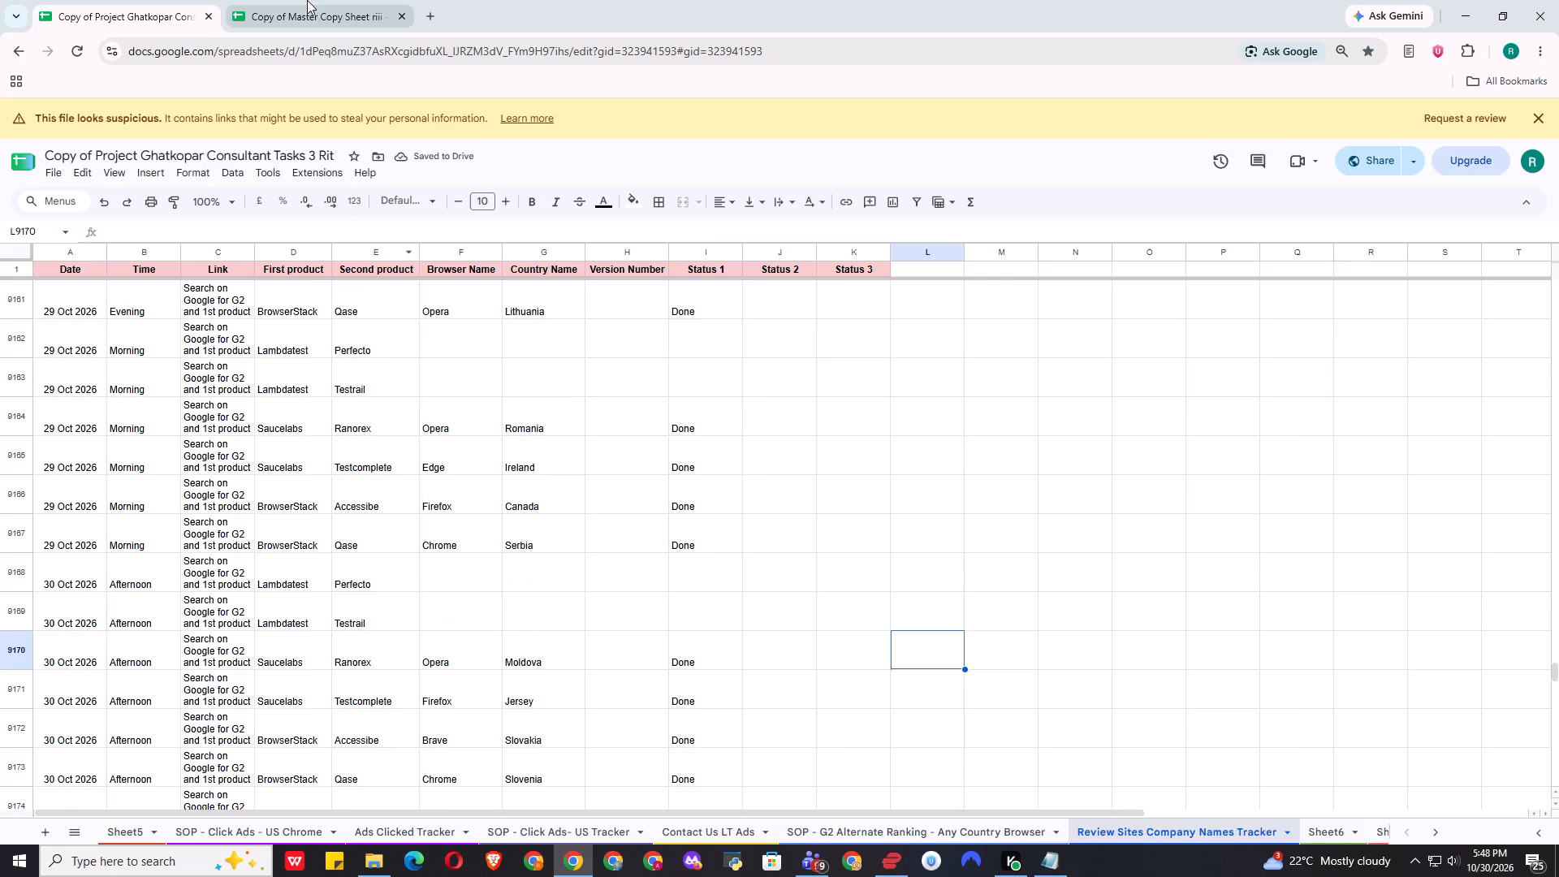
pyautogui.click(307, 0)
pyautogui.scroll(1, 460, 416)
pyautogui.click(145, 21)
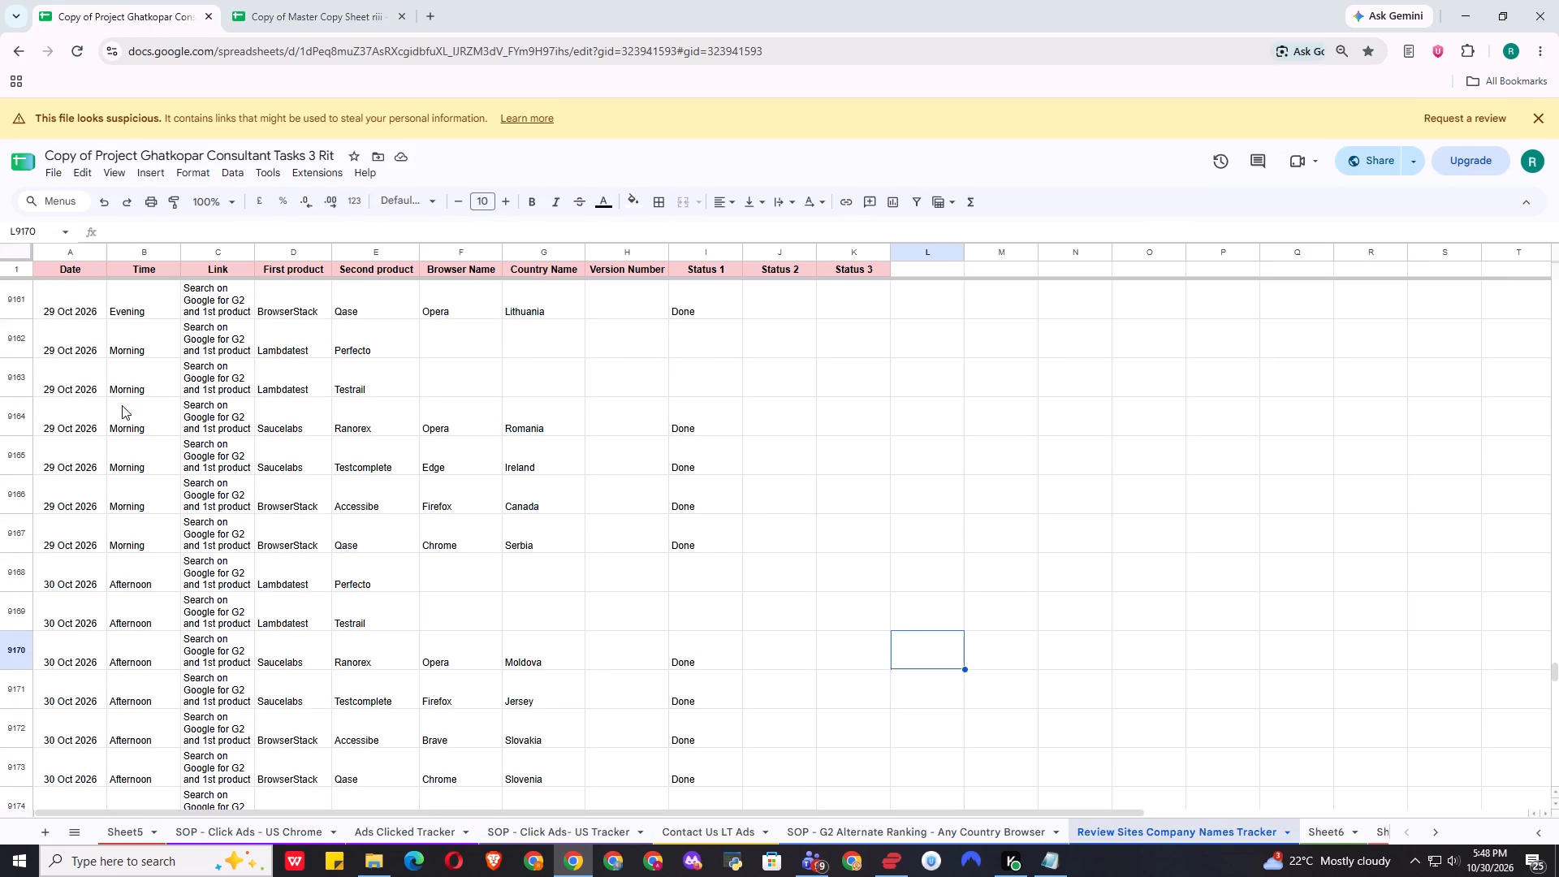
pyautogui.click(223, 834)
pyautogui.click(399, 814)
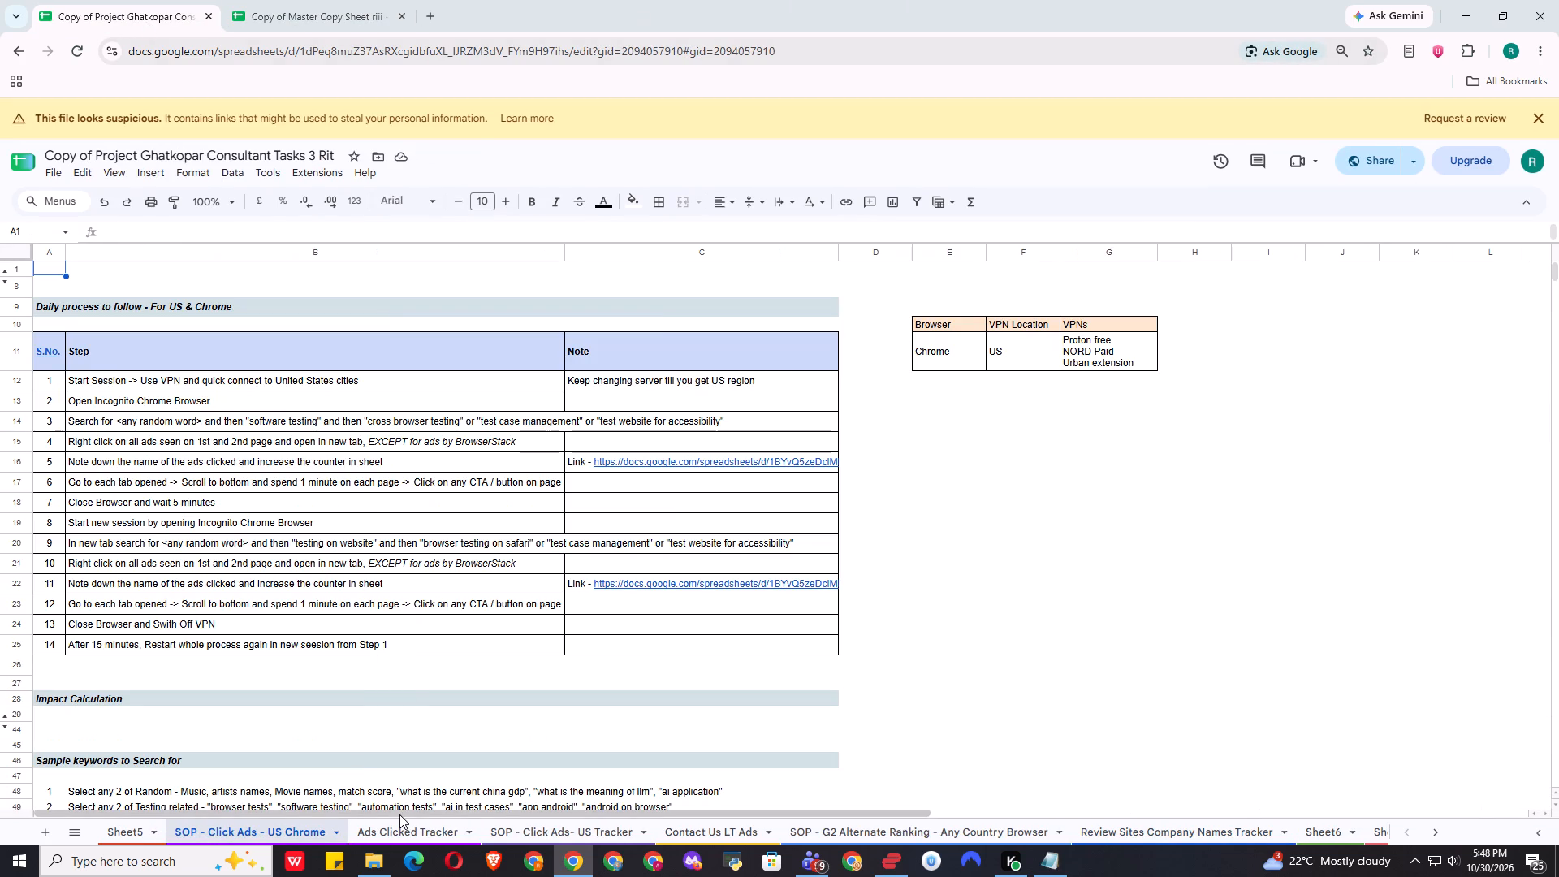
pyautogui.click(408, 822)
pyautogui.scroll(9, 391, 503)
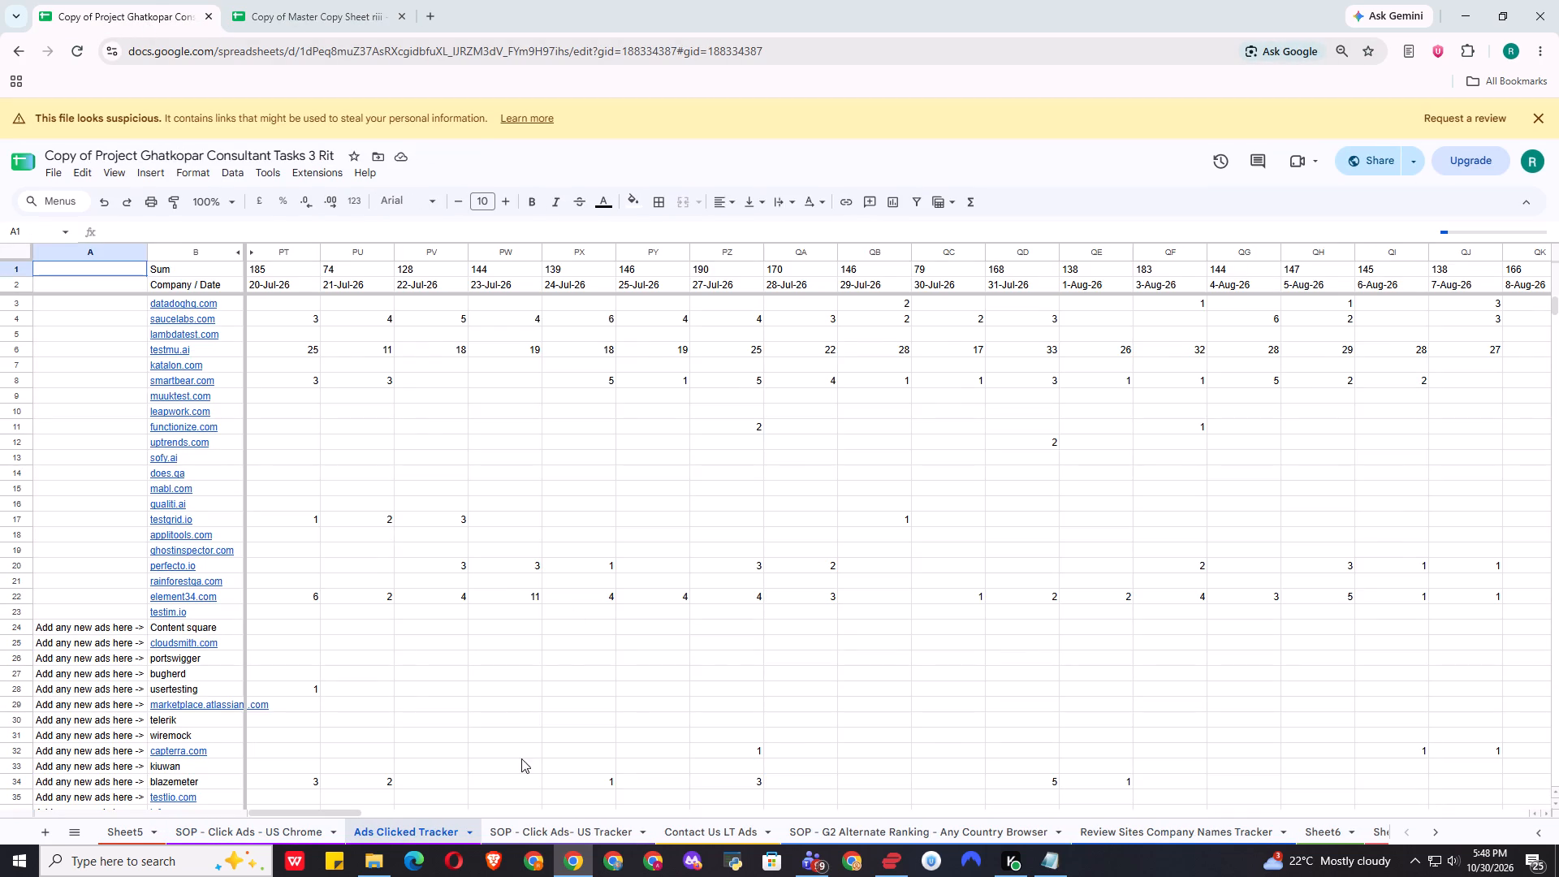
# In the SOP - Click Ads- US Tracker sheet, set the counts to 4 for datadoghq.com, 7 for smartbear.com and 6 for leapwork.com.
pyautogui.click(547, 815)
pyautogui.click(551, 832)
pyautogui.scroll(3, 293, 400)
pyautogui.click(251, 364)
pyautogui.scroll(-2, 254, 435)
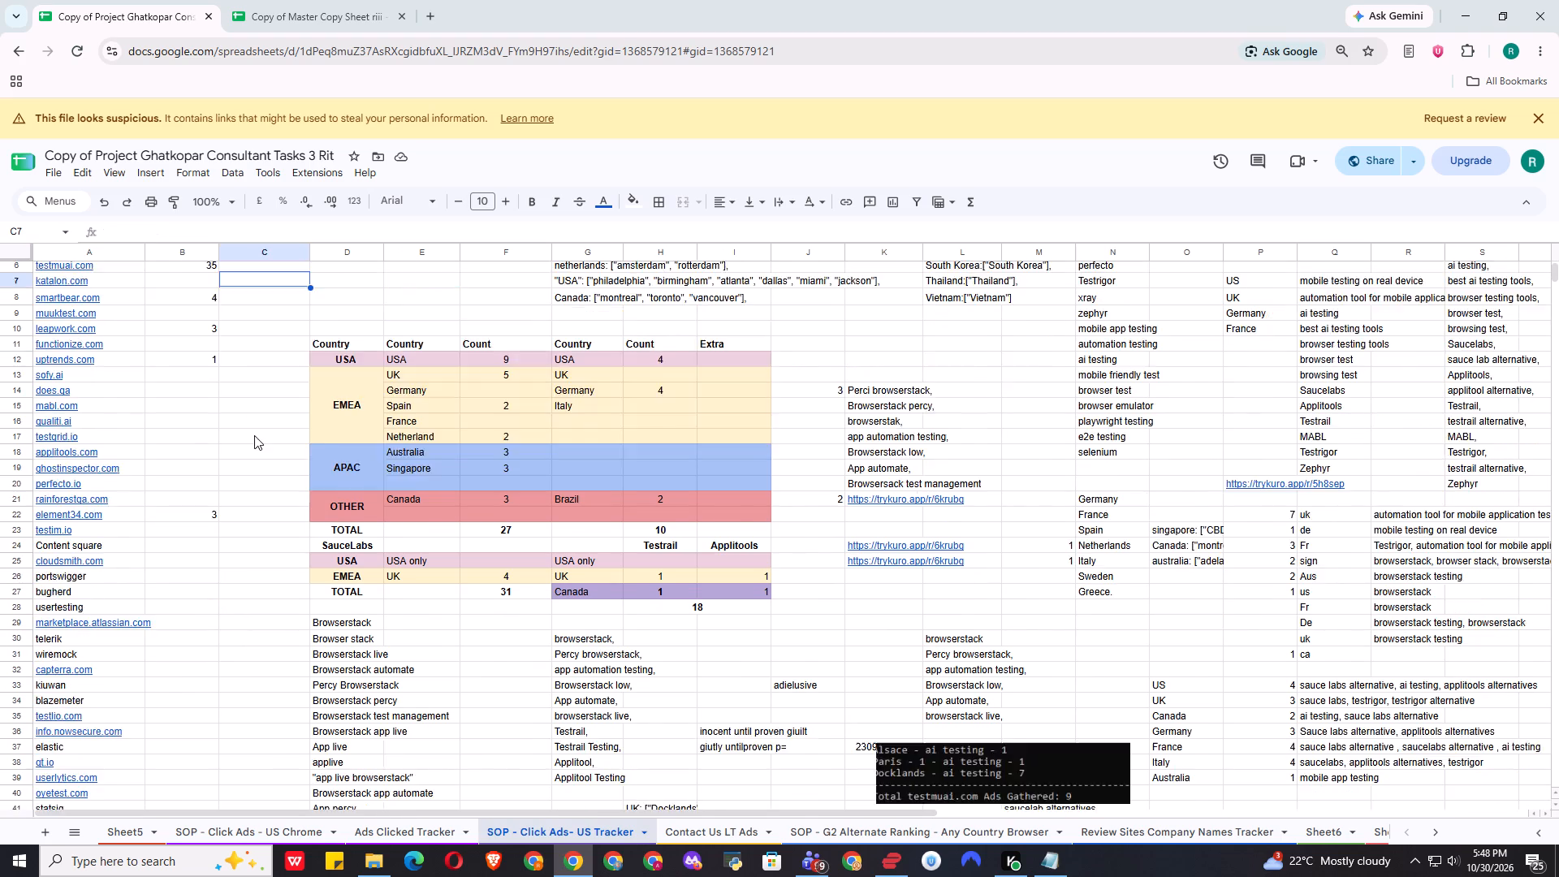
pyautogui.scroll(3, 254, 435)
pyautogui.click(194, 377)
pyautogui.click(191, 306)
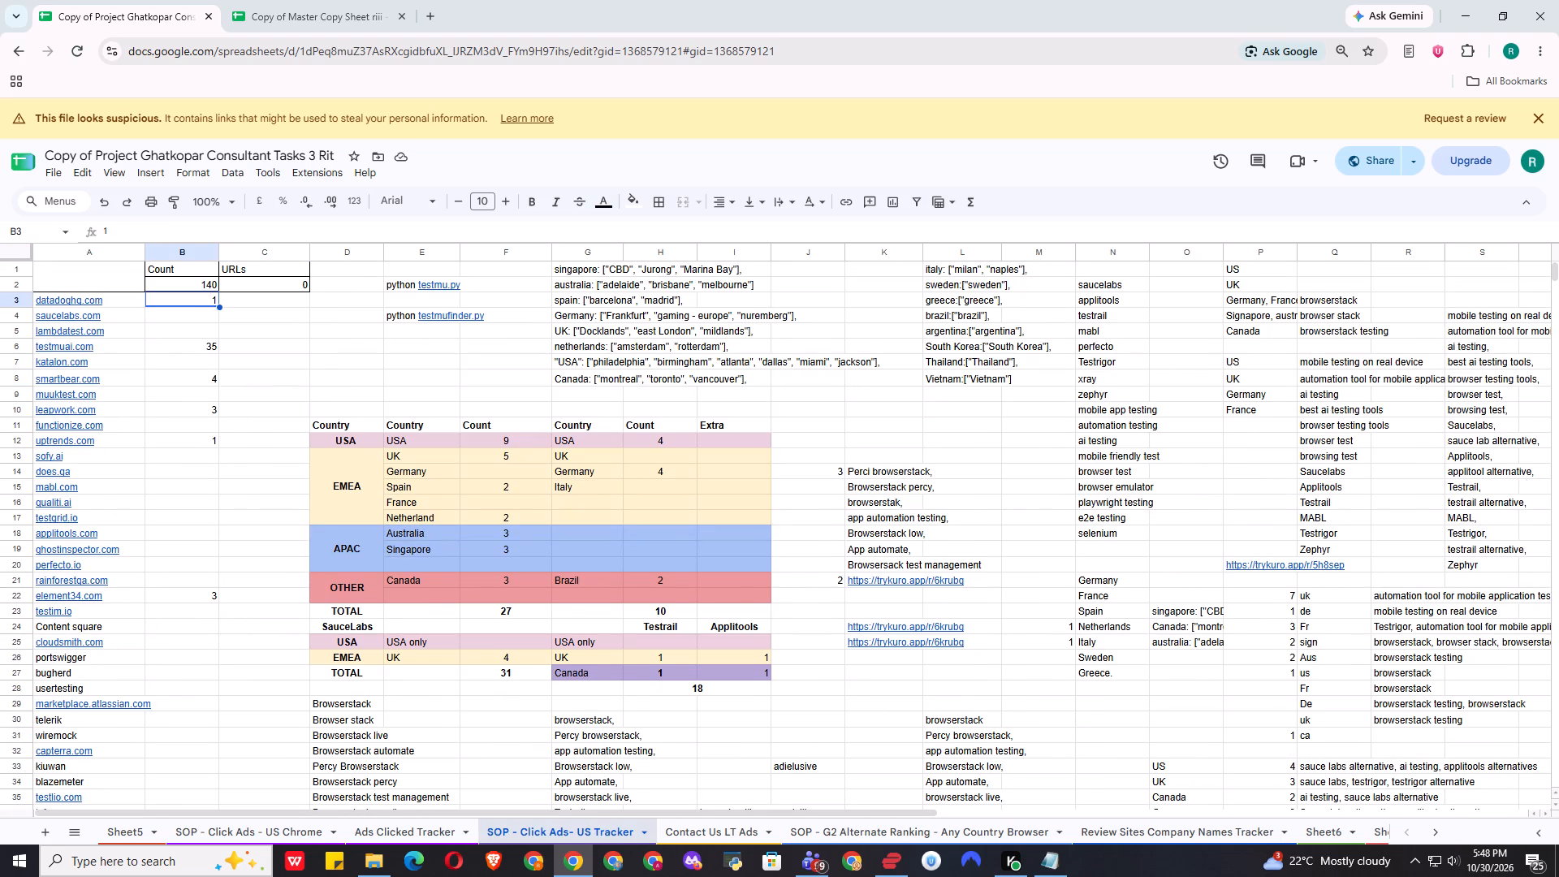
pyautogui.press('4')
pyautogui.click(272, 424)
pyautogui.click(199, 385)
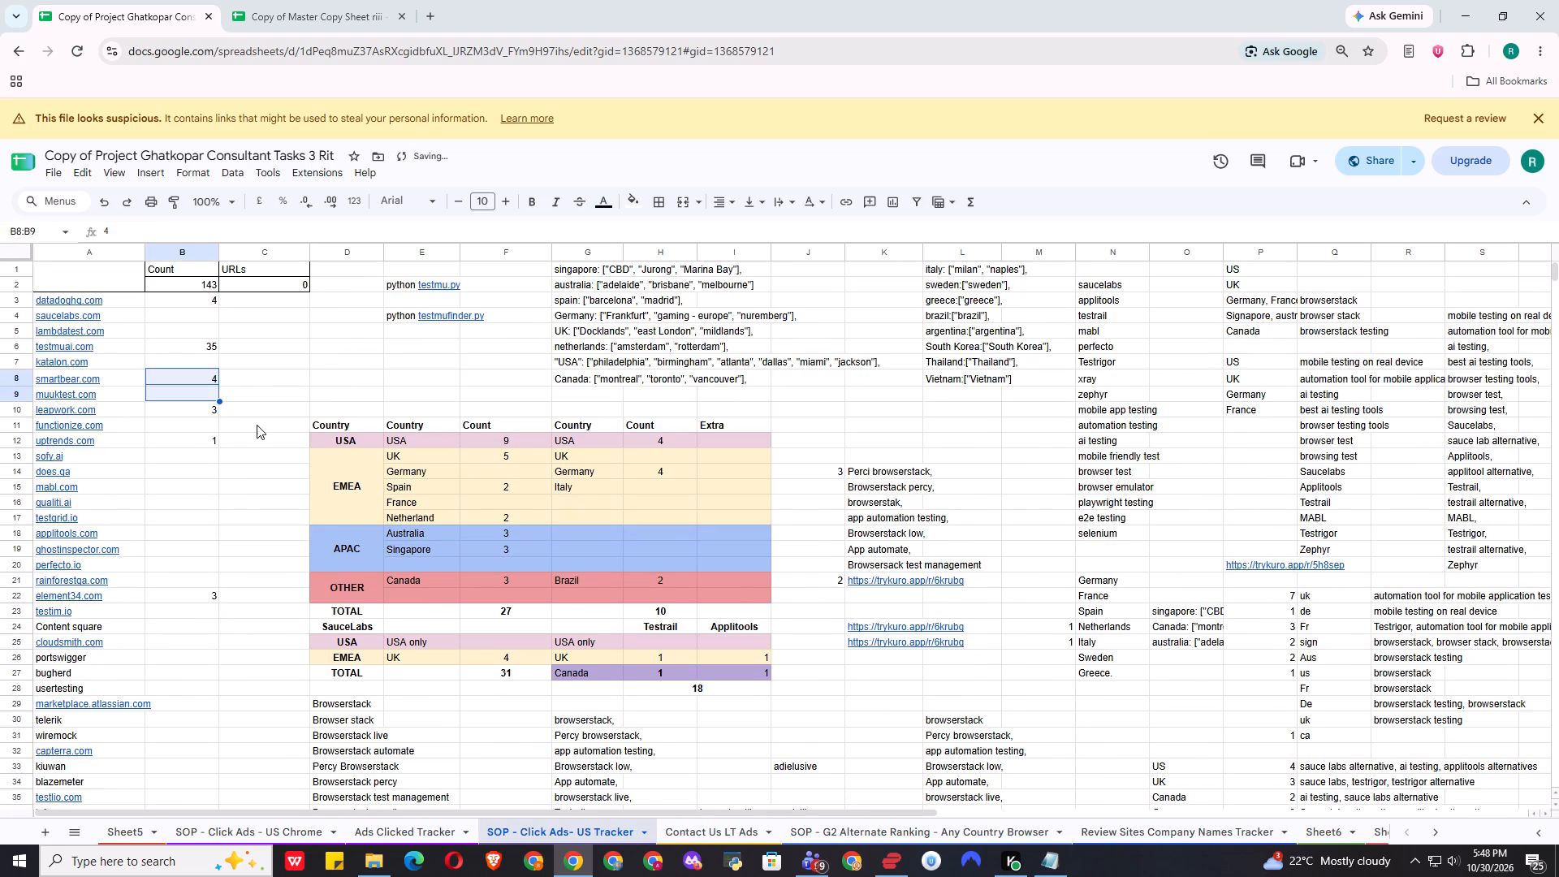
pyautogui.click(257, 425)
pyautogui.click(189, 383)
pyautogui.press('7')
pyautogui.click(258, 420)
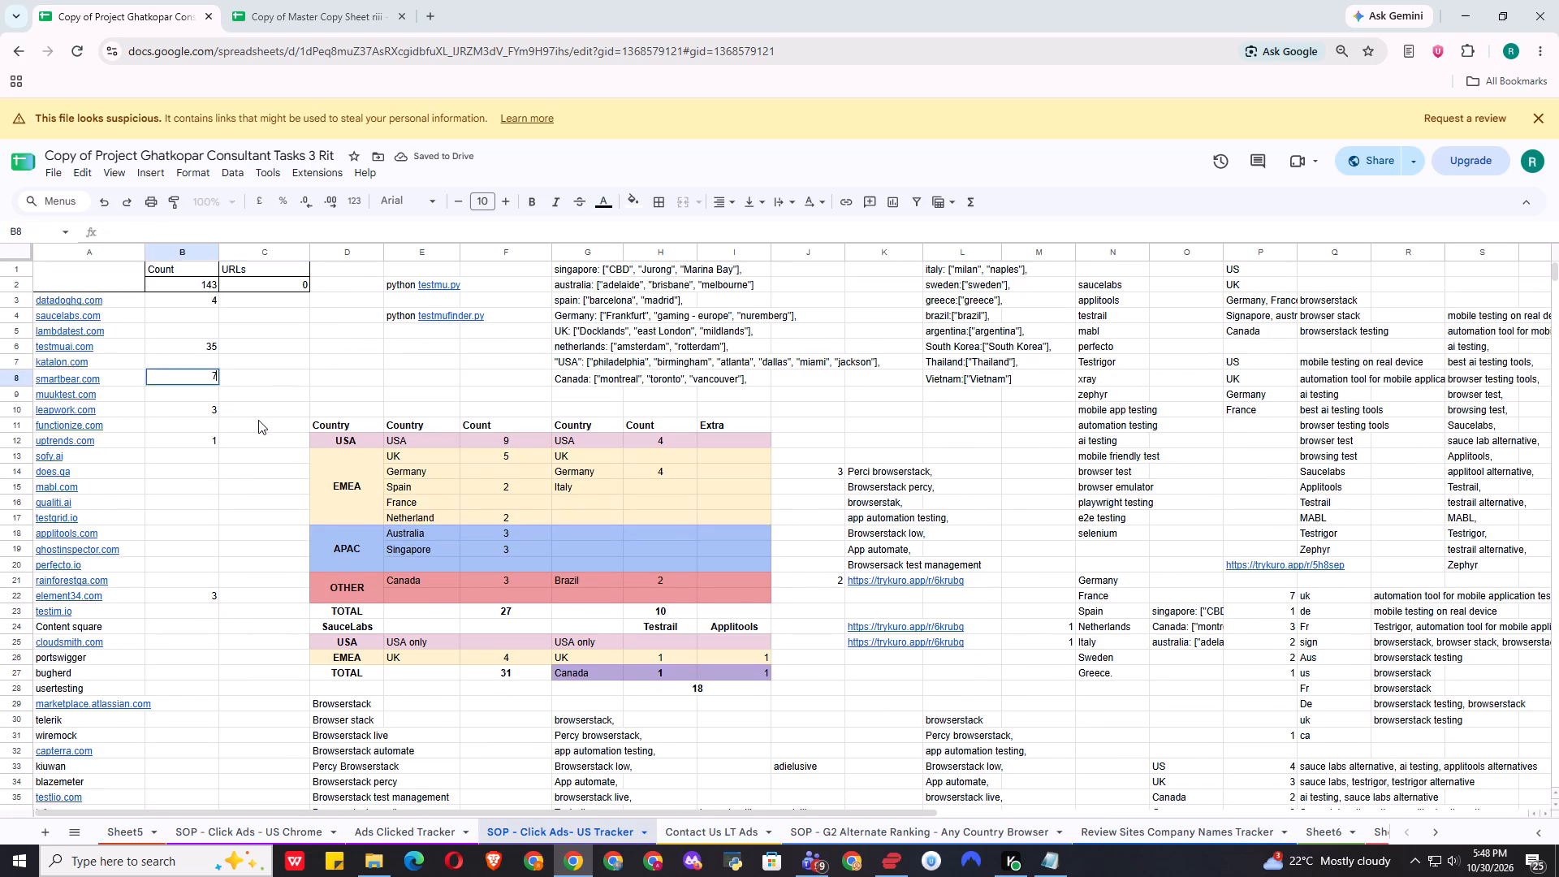
pyautogui.click(200, 412)
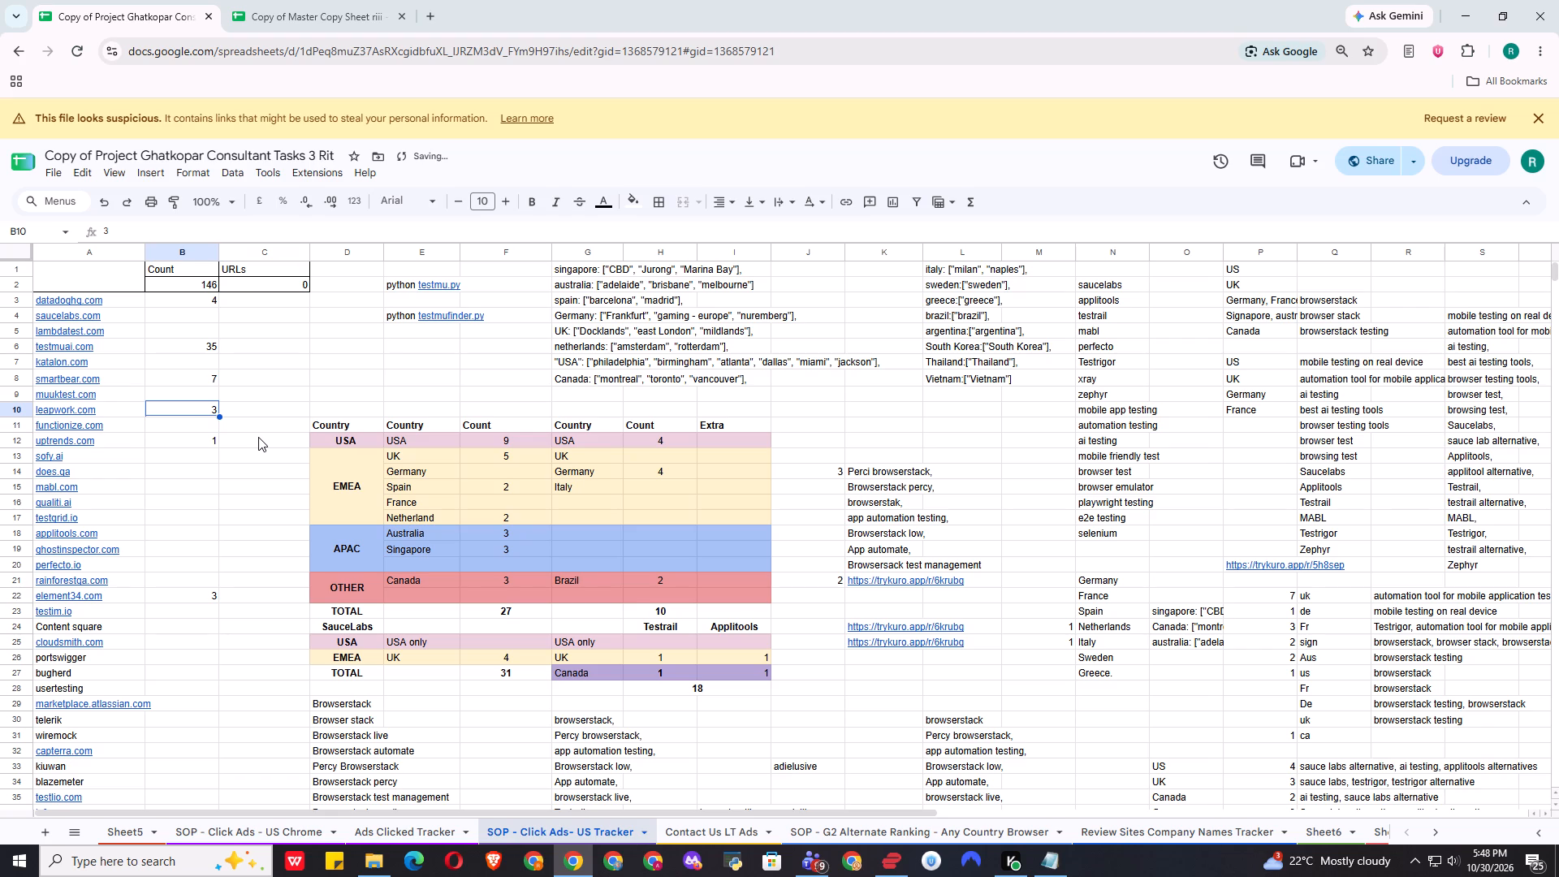
pyautogui.press('6')
pyautogui.click(258, 437)
# Search the US Tracker for datagrail, one of the new domains at the list's end, to check for duplicates.
pyautogui.click(107, 482)
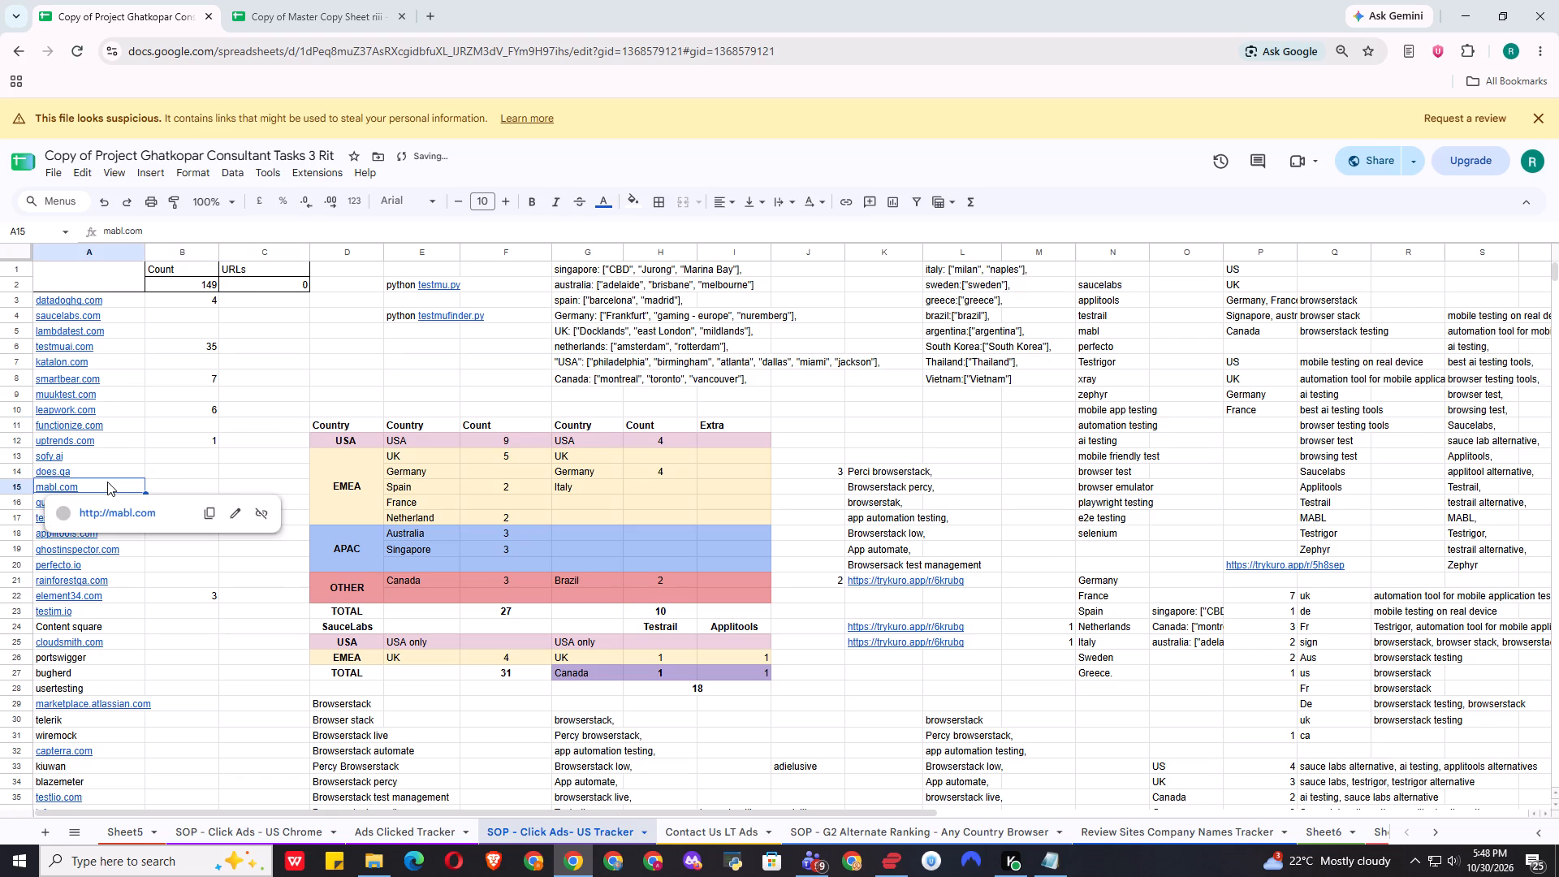
pyautogui.hotkey('ctrl', 'Down')
pyautogui.scroll(-5, 136, 496)
pyautogui.scroll(2, 372, 425)
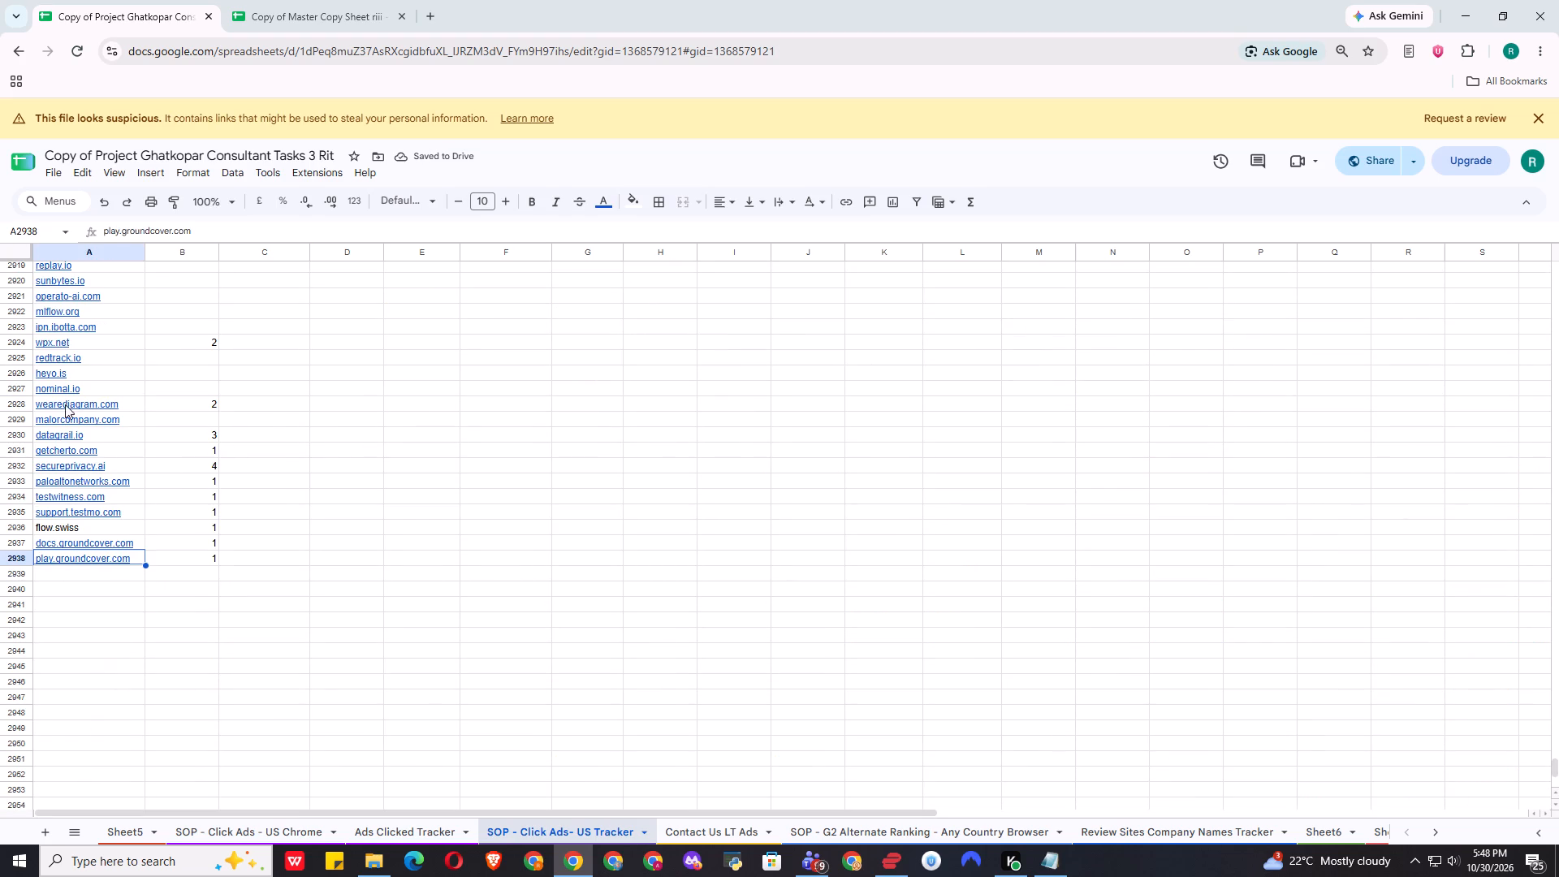
pyautogui.click(90, 418)
pyautogui.click(296, 384)
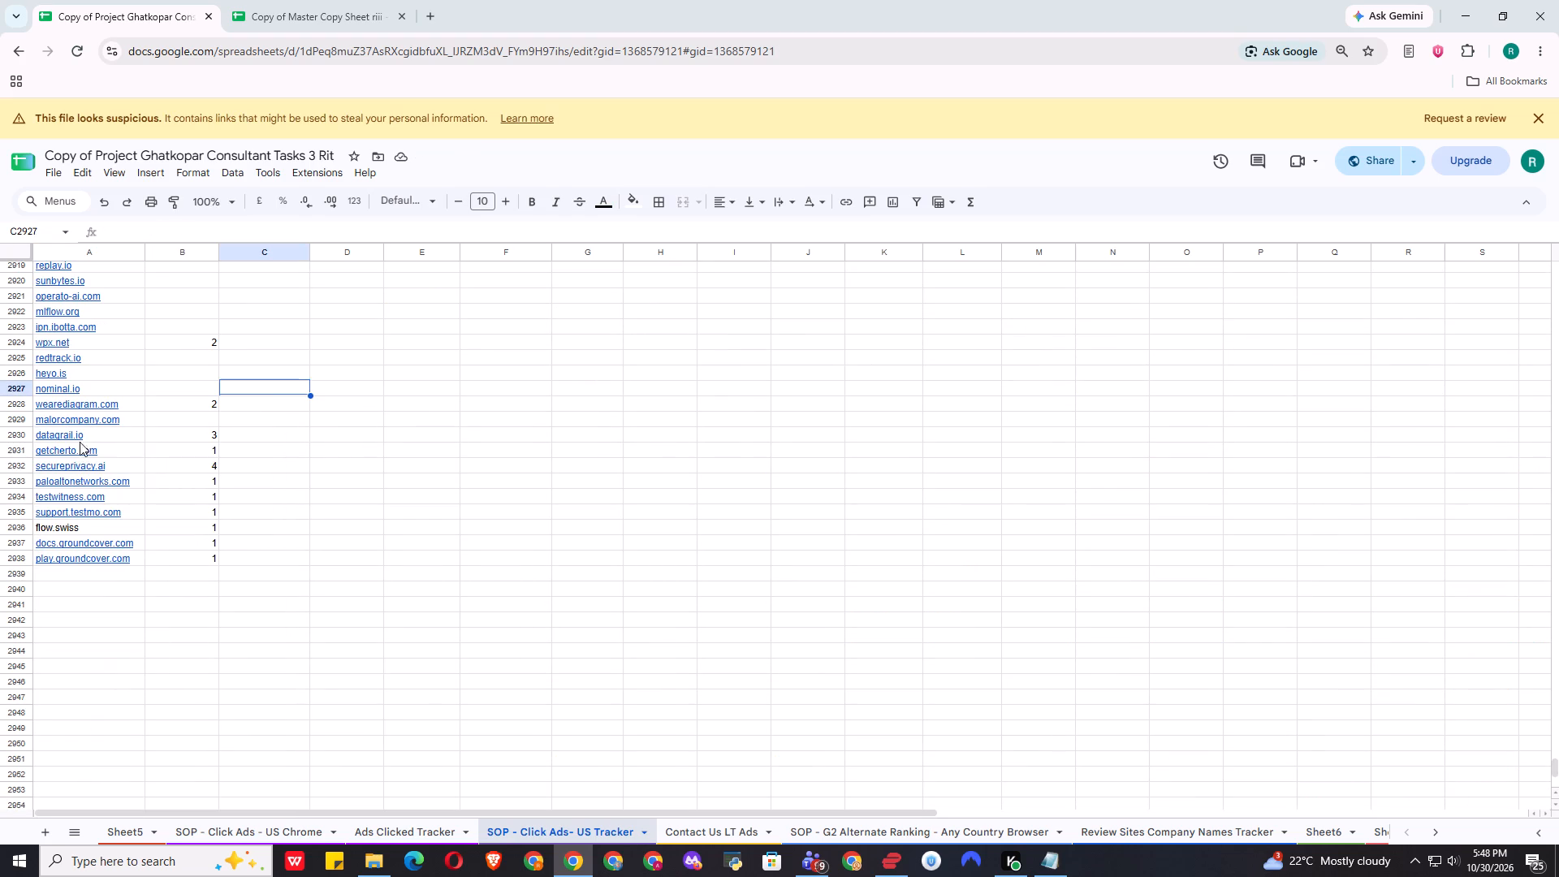
pyautogui.tripleClick(60, 436)
pyautogui.click(56, 434)
pyautogui.hotkey('ctrl', 'c')
pyautogui.click(508, 383)
pyautogui.hotkey('ctrl', 'f')
pyautogui.hotkey('ctrl', 'v')
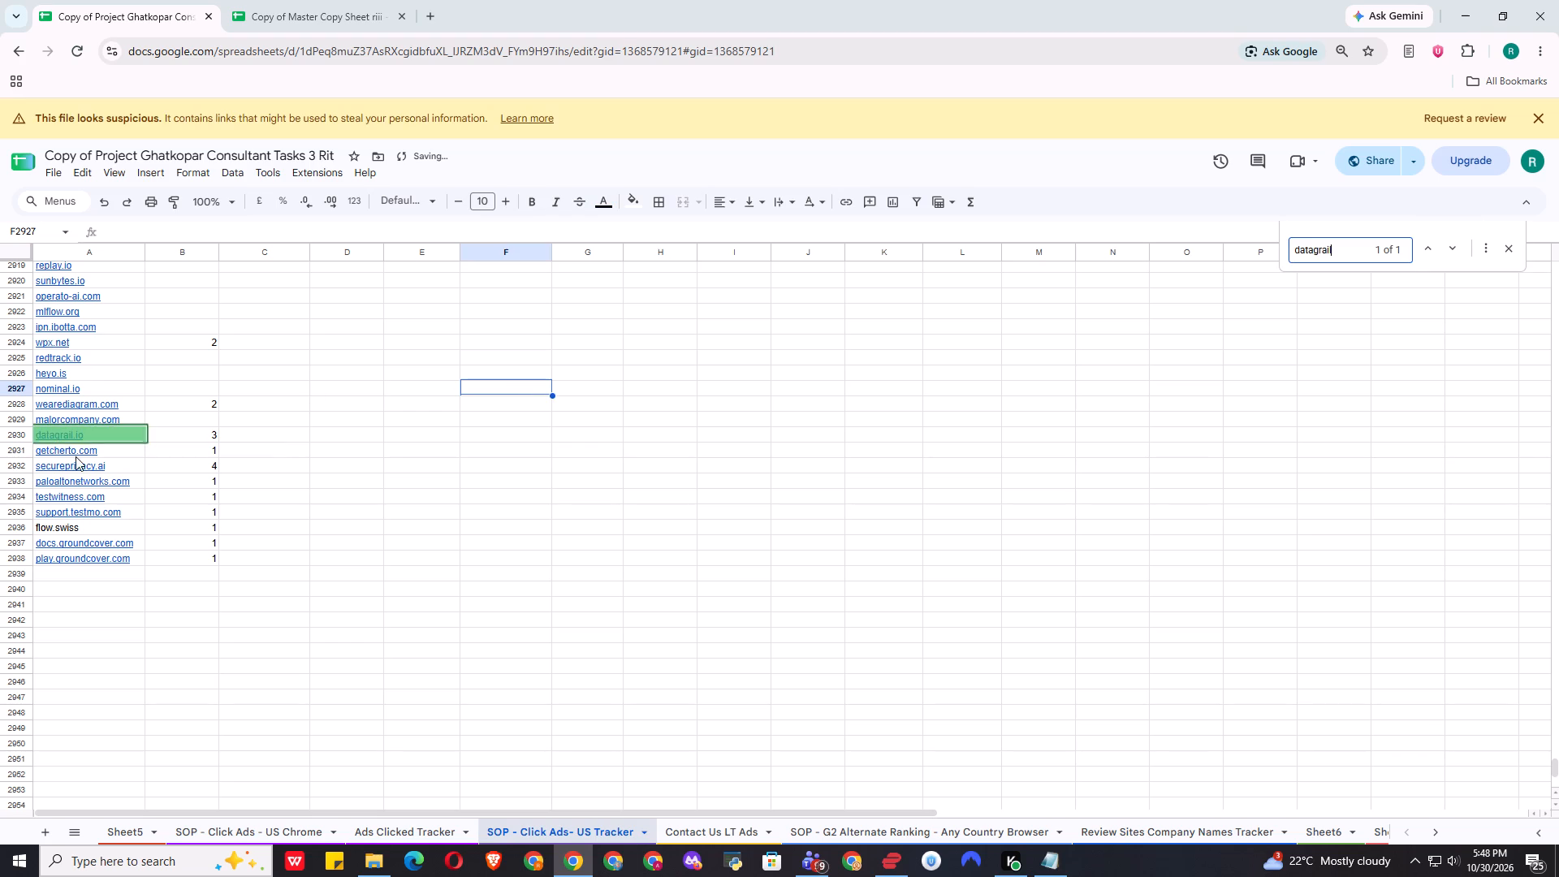
# Search the US Tracker for getcherto to check for a duplicate entry.
pyautogui.doubleClick(70, 454)
pyautogui.doubleClick(59, 452)
pyautogui.click(621, 365)
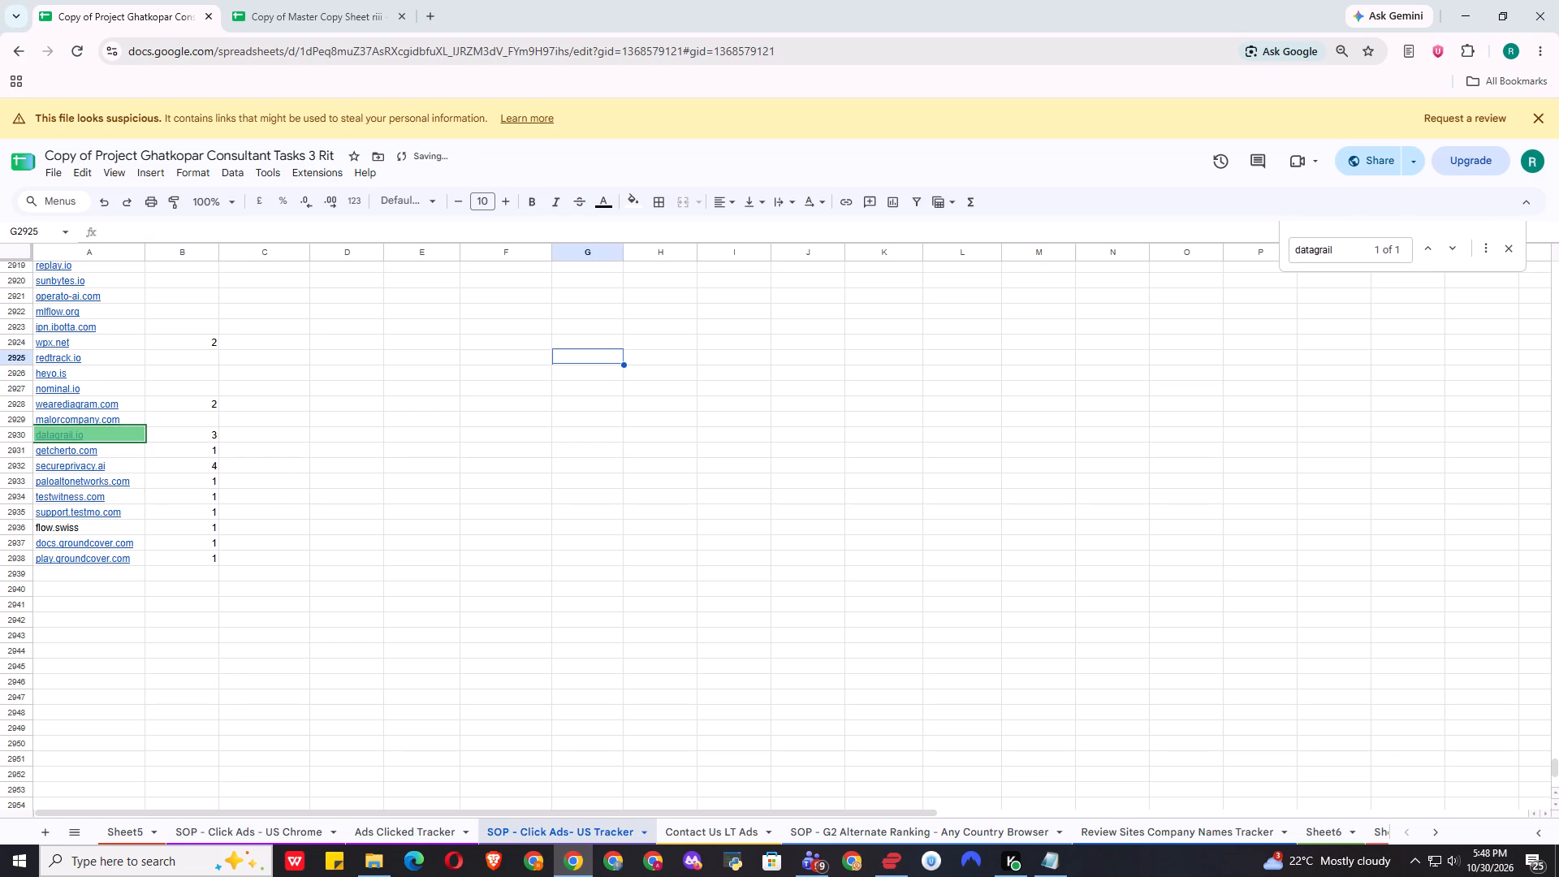
pyautogui.hotkey('ctrl', 'f')
pyautogui.hotkey('ctrl', 'v')
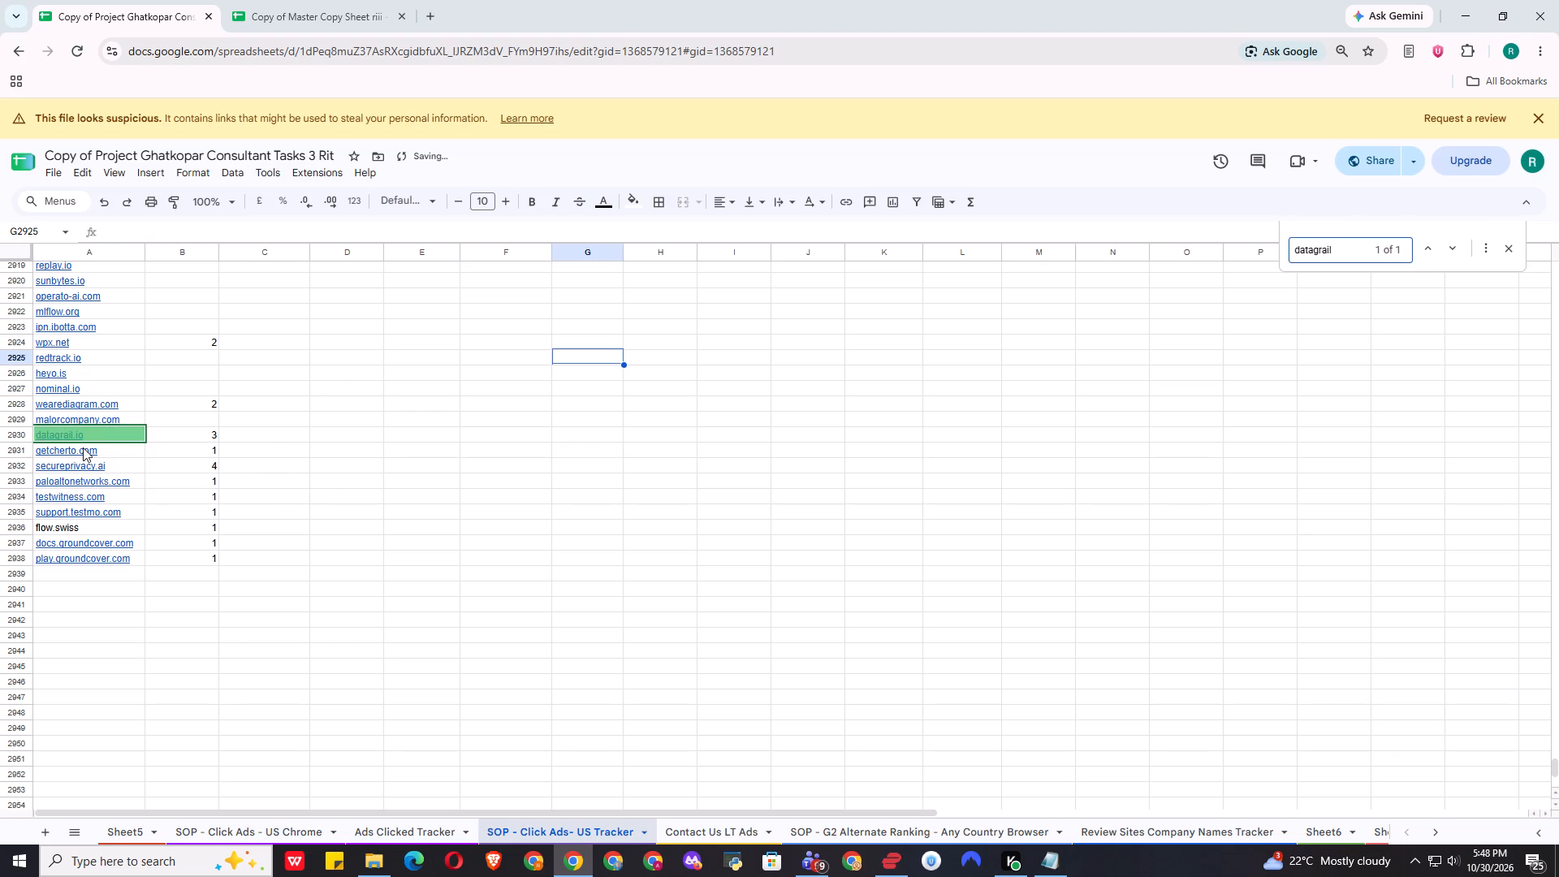
pyautogui.doubleClick(83, 447)
pyautogui.doubleClick(58, 445)
pyautogui.hotkey('ctrl', 'c')
pyautogui.click(619, 393)
pyautogui.hotkey('ctrl', 'f')
pyautogui.hotkey('ctrl', 'v')
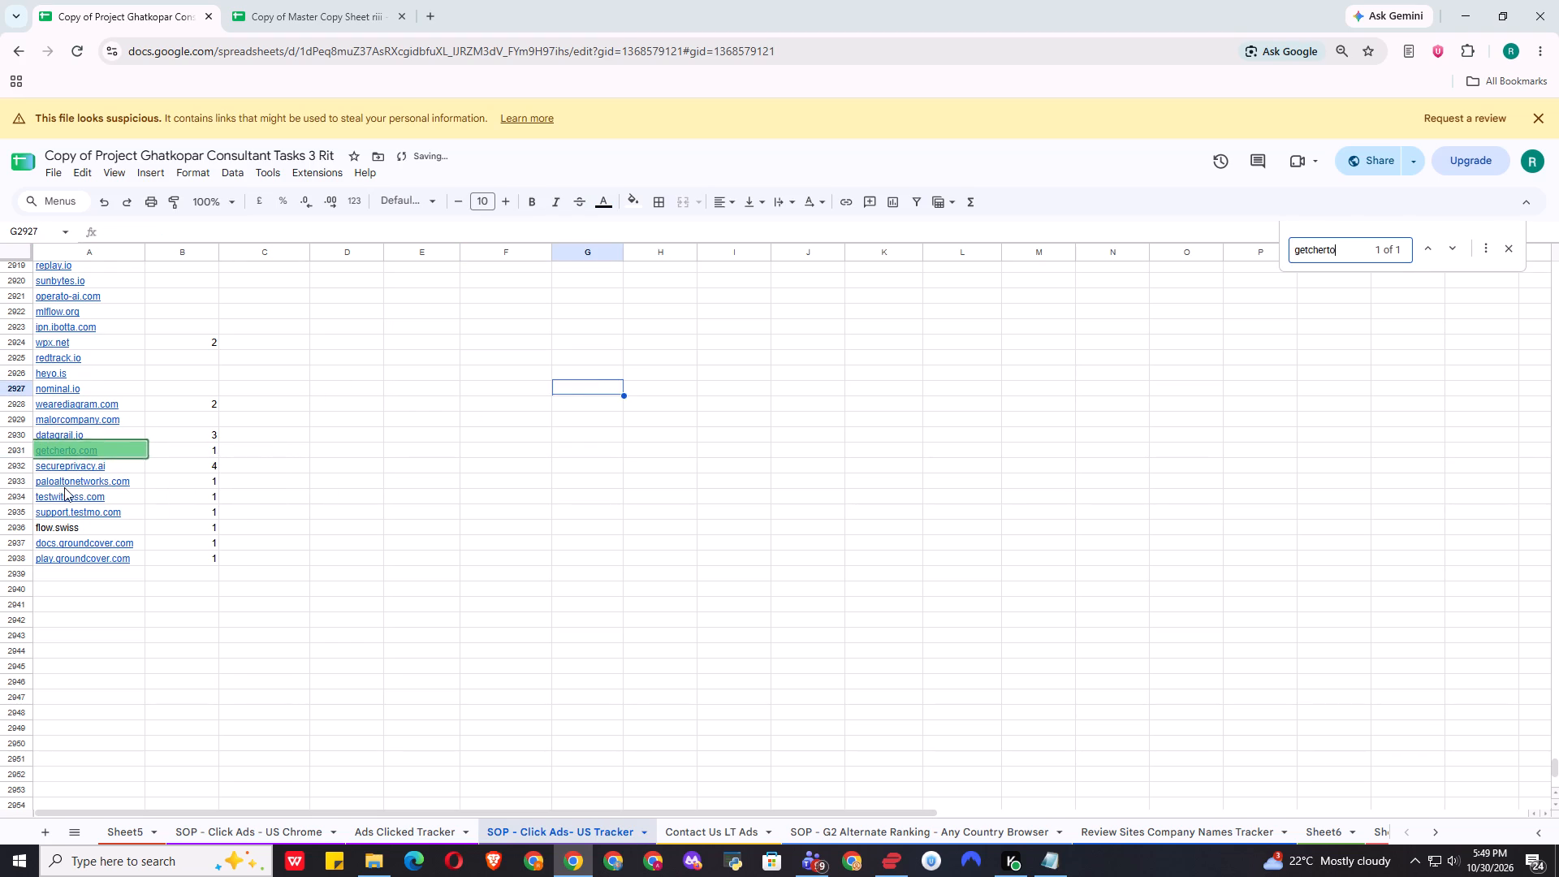
# Search the US Tracker for secureprivacy to check for a duplicate entry.
pyautogui.doubleClick(67, 468)
pyautogui.doubleClick(59, 468)
pyautogui.hotkey('ctrl', 'c')
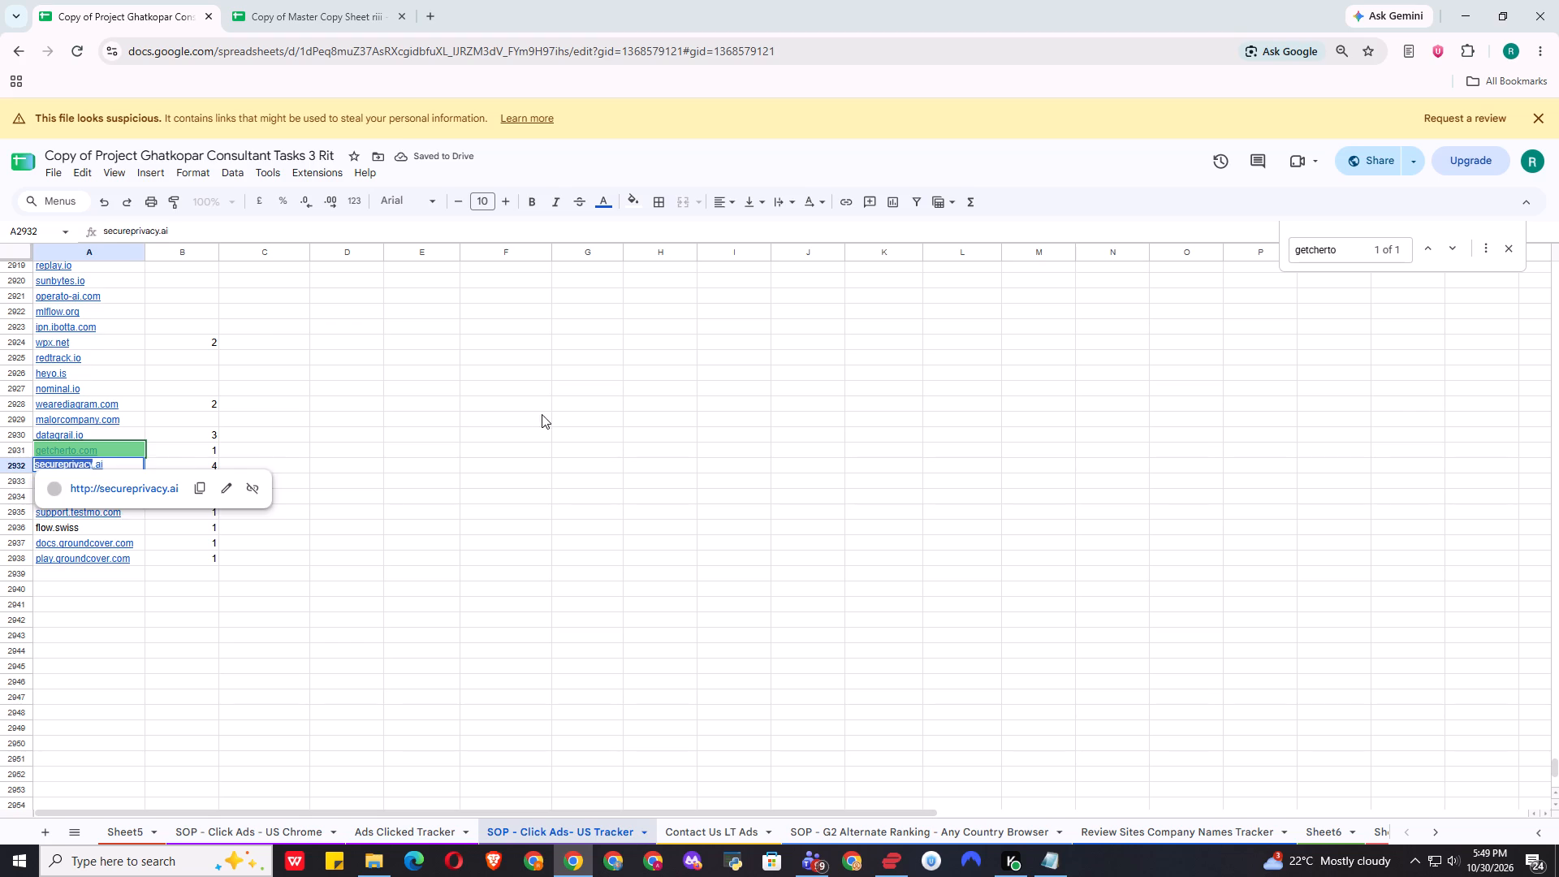
pyautogui.click(542, 414)
pyautogui.hotkey('ctrl', 'f')
pyautogui.hotkey('ctrl', 'v')
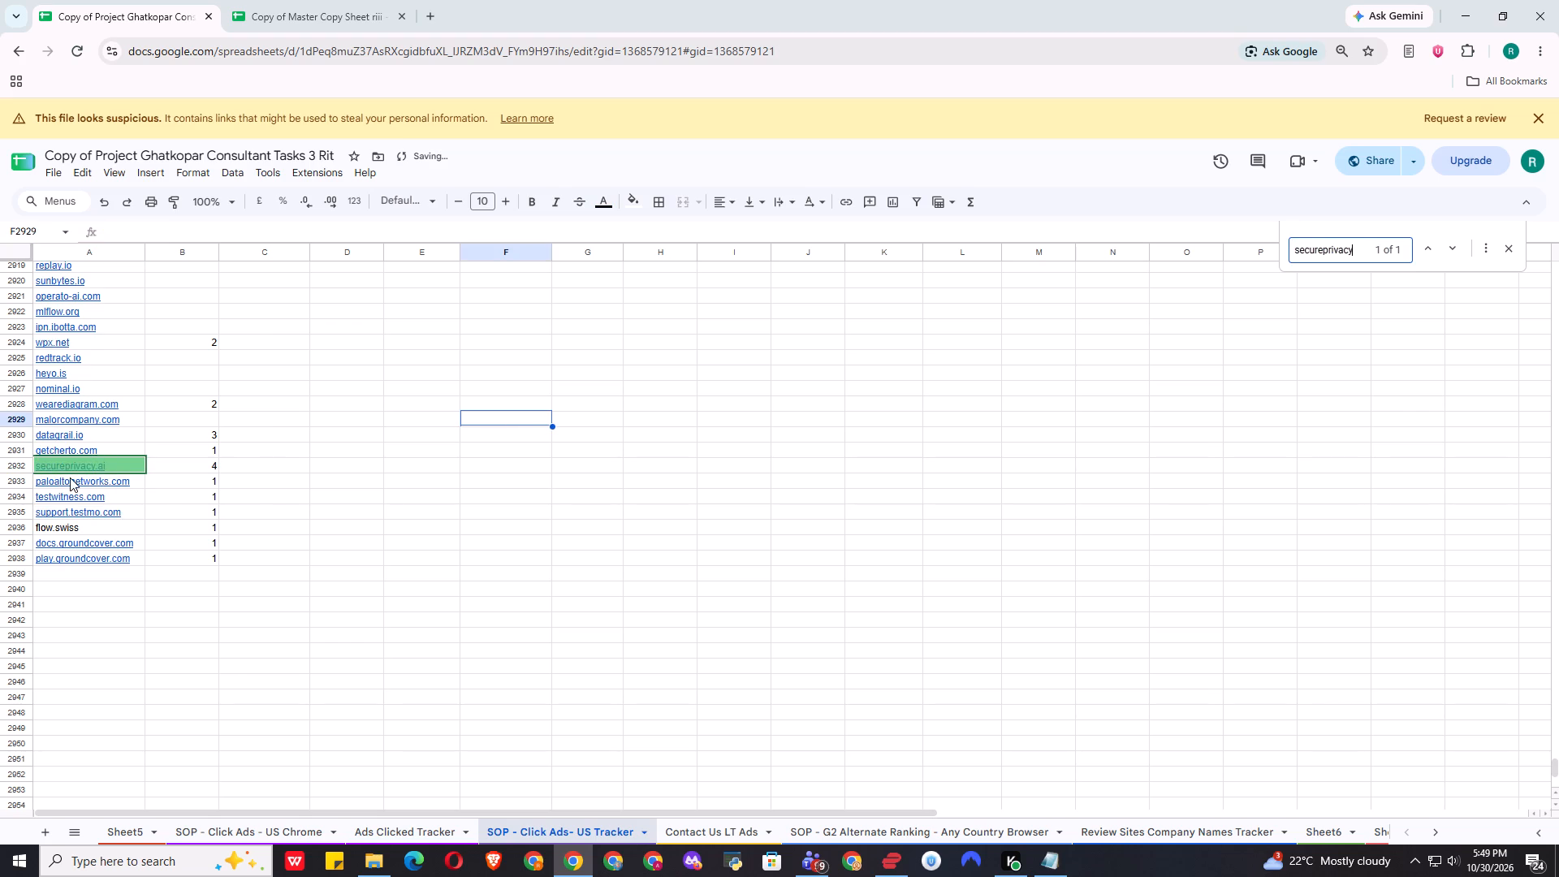
# Search for paloaltonetworks and set the count of the earlier start.paloaltonetworks.com entry to 1.
pyautogui.doubleClick(70, 477)
pyautogui.doubleClick(76, 478)
pyautogui.hotkey('ctrl', 'c')
pyautogui.click(541, 467)
pyautogui.hotkey('ctrl', 'f')
pyautogui.hotkey('ctrl', 'v')
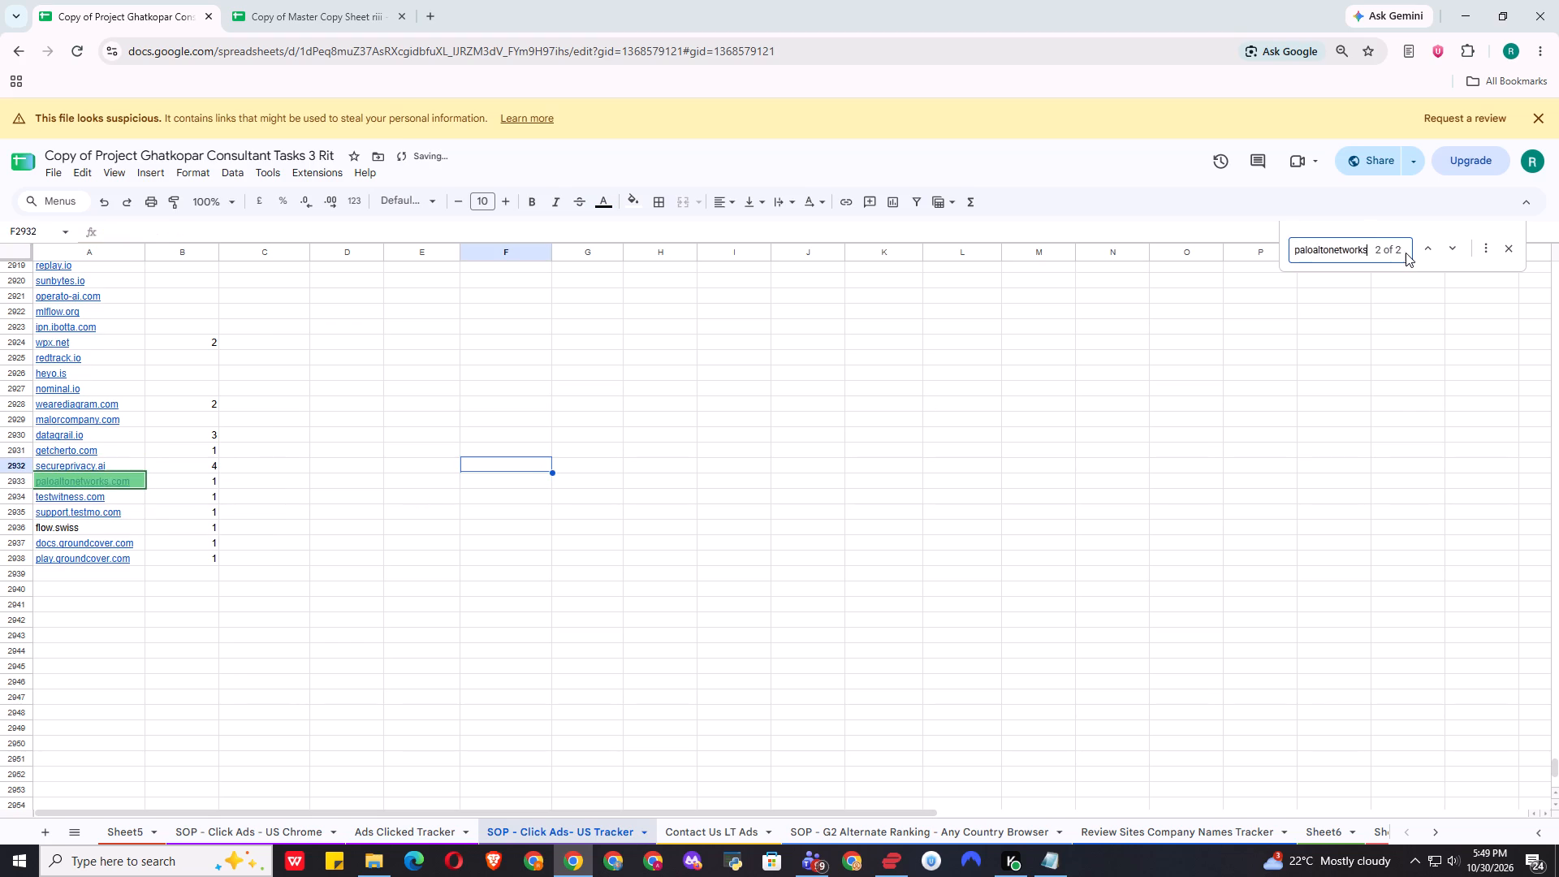
pyautogui.click(1427, 253)
pyautogui.click(192, 270)
pyautogui.press('1')
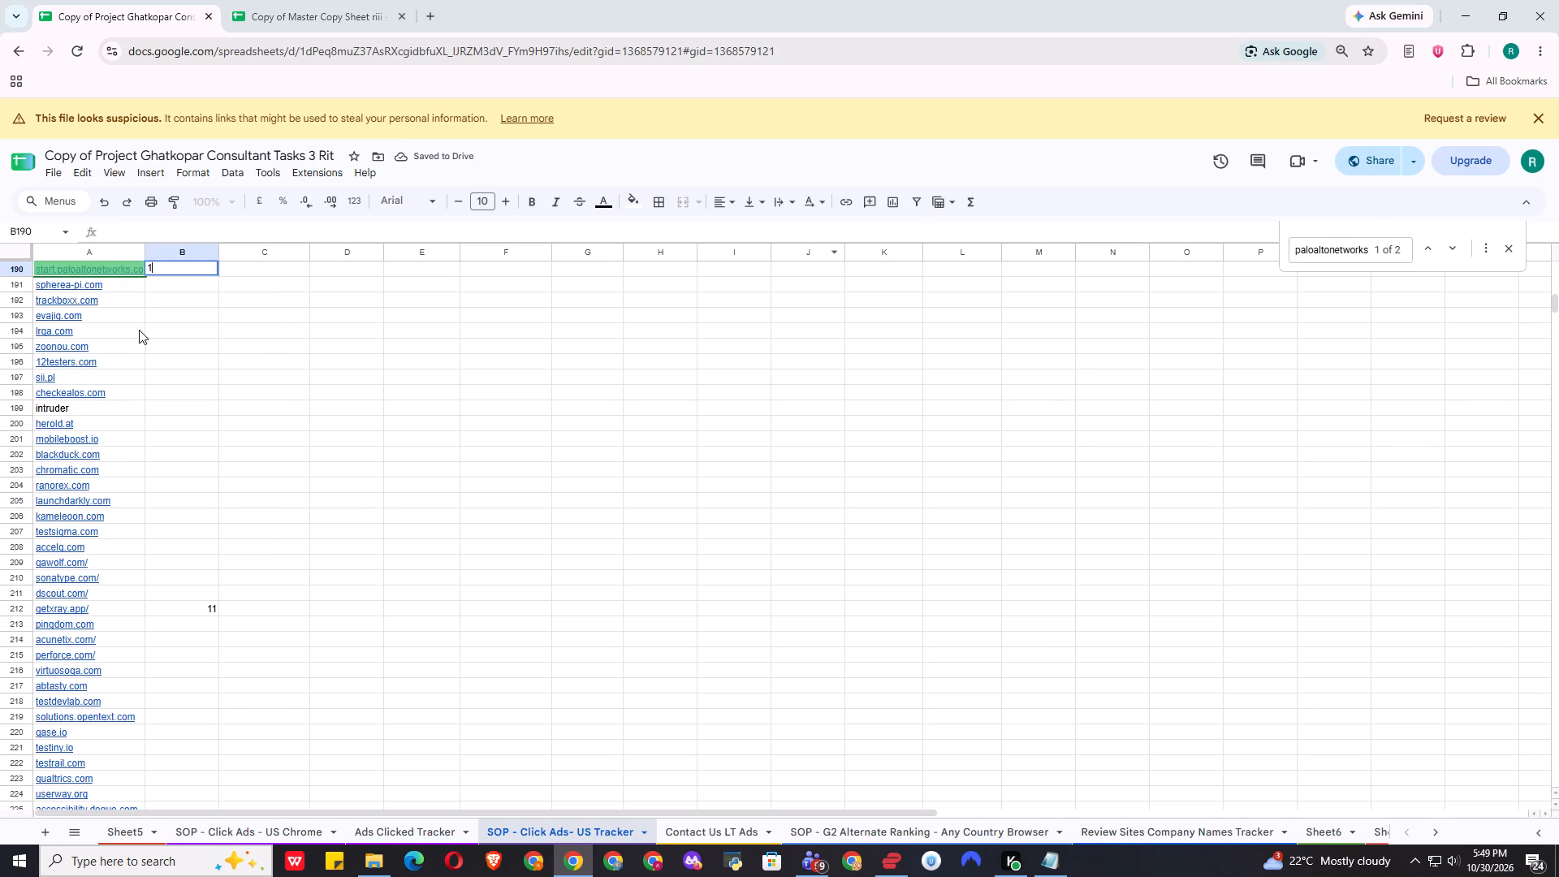
# Clear the duplicate paloaltonetworks.com entry and its count from row 2933.
pyautogui.click(103, 347)
pyautogui.hotkey('ctrl', 'Down')
pyautogui.scroll(-3, 162, 361)
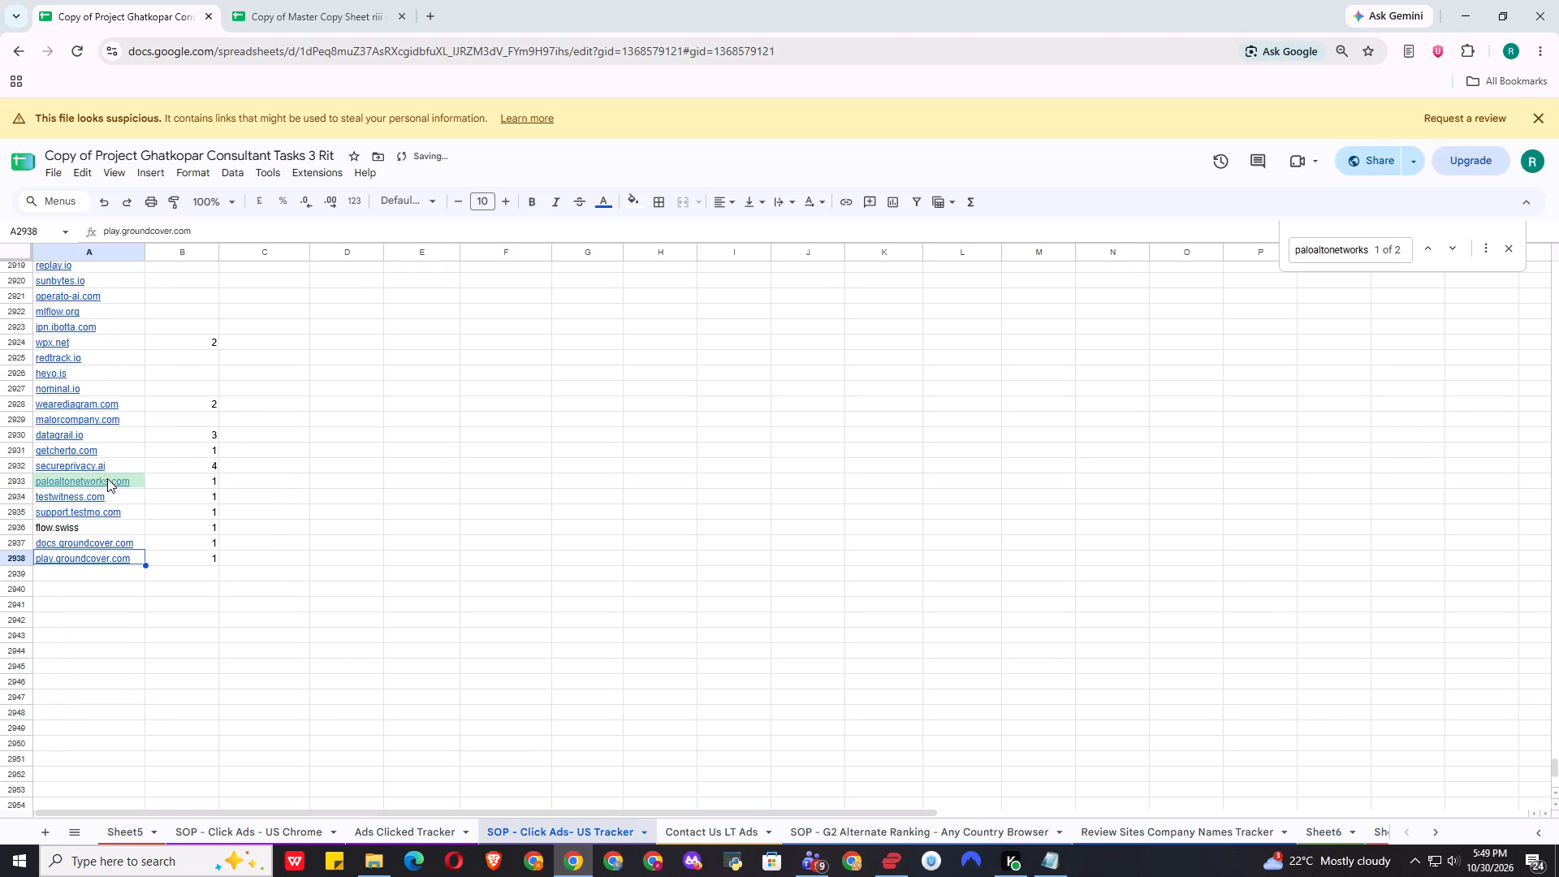
pyautogui.moveTo(110, 478); pyautogui.dragTo(260, 487)
pyautogui.press('BackSpace')
pyautogui.click(330, 526)
# Search the US Tracker for testwitness to check for a duplicate entry.
pyautogui.doubleClick(89, 499)
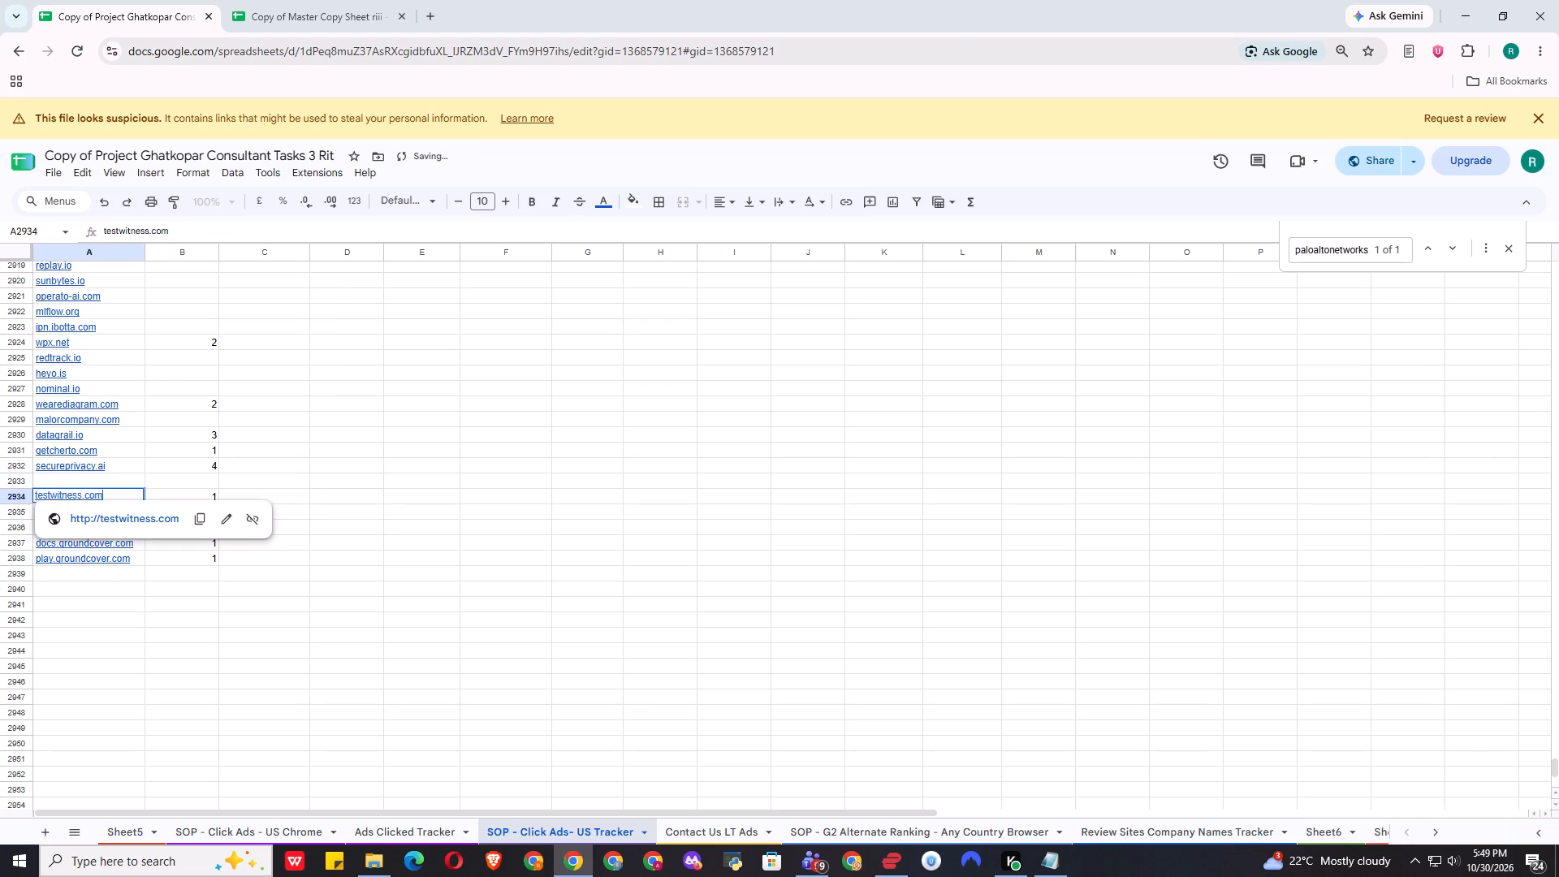
pyautogui.doubleClick(73, 490)
pyautogui.hotkey('ctrl', 'c')
pyautogui.click(624, 394)
pyautogui.hotkey('ctrl', 'f')
pyautogui.hotkey('ctrl', 'v')
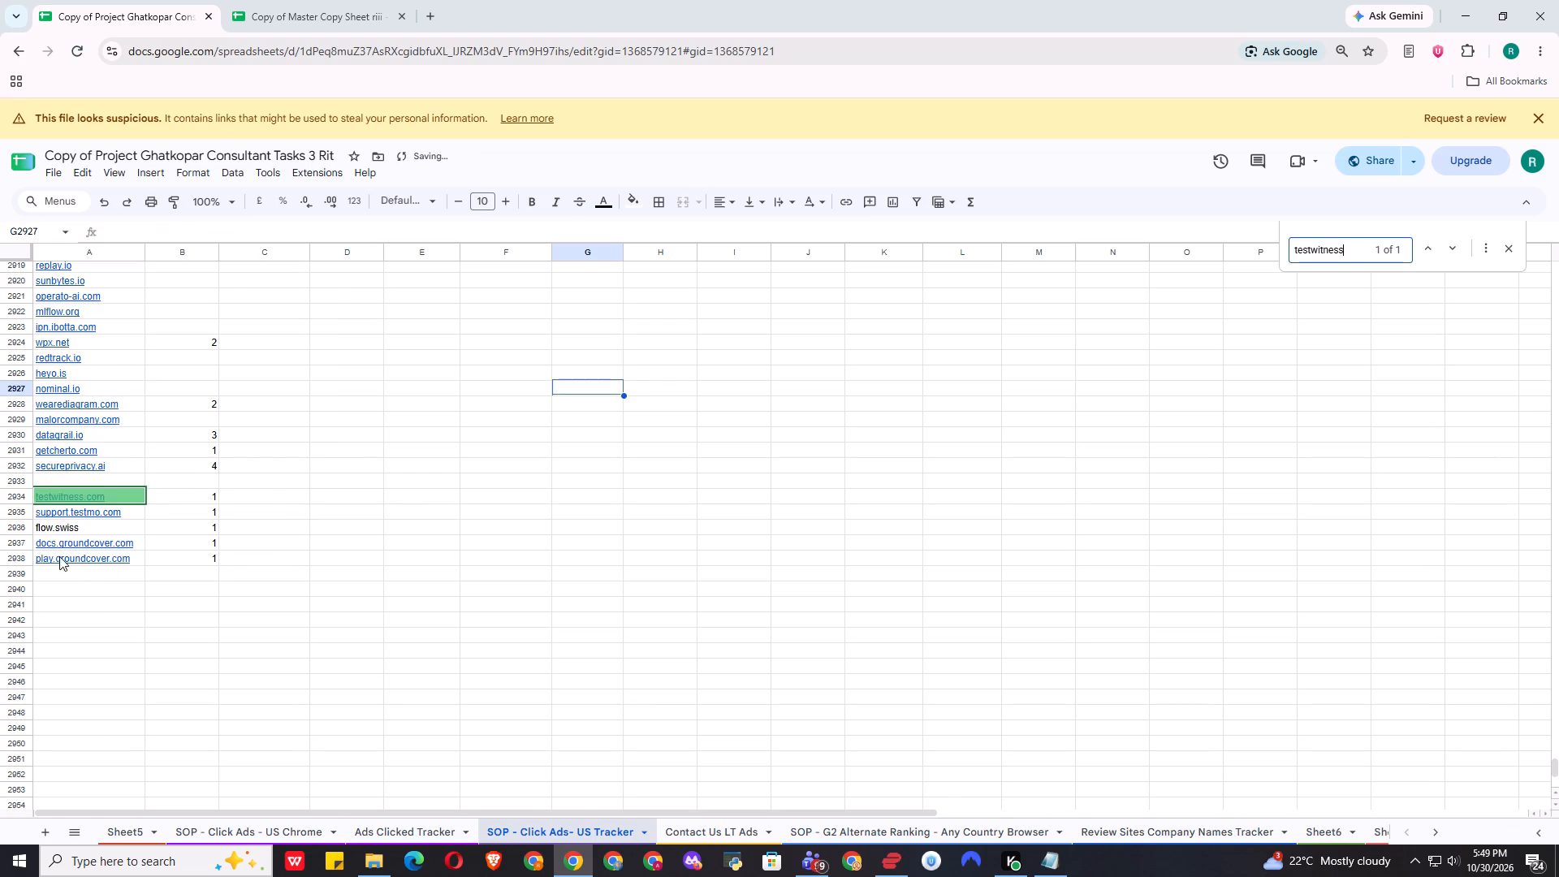
# Search for testmo and set the count of the earlier testmo.com entry to 9.
pyautogui.doubleClick(90, 513)
pyautogui.doubleClick(85, 511)
pyautogui.hotkey('ctrl', 'c')
pyautogui.click(706, 463)
pyautogui.hotkey('ctrl', 'f')
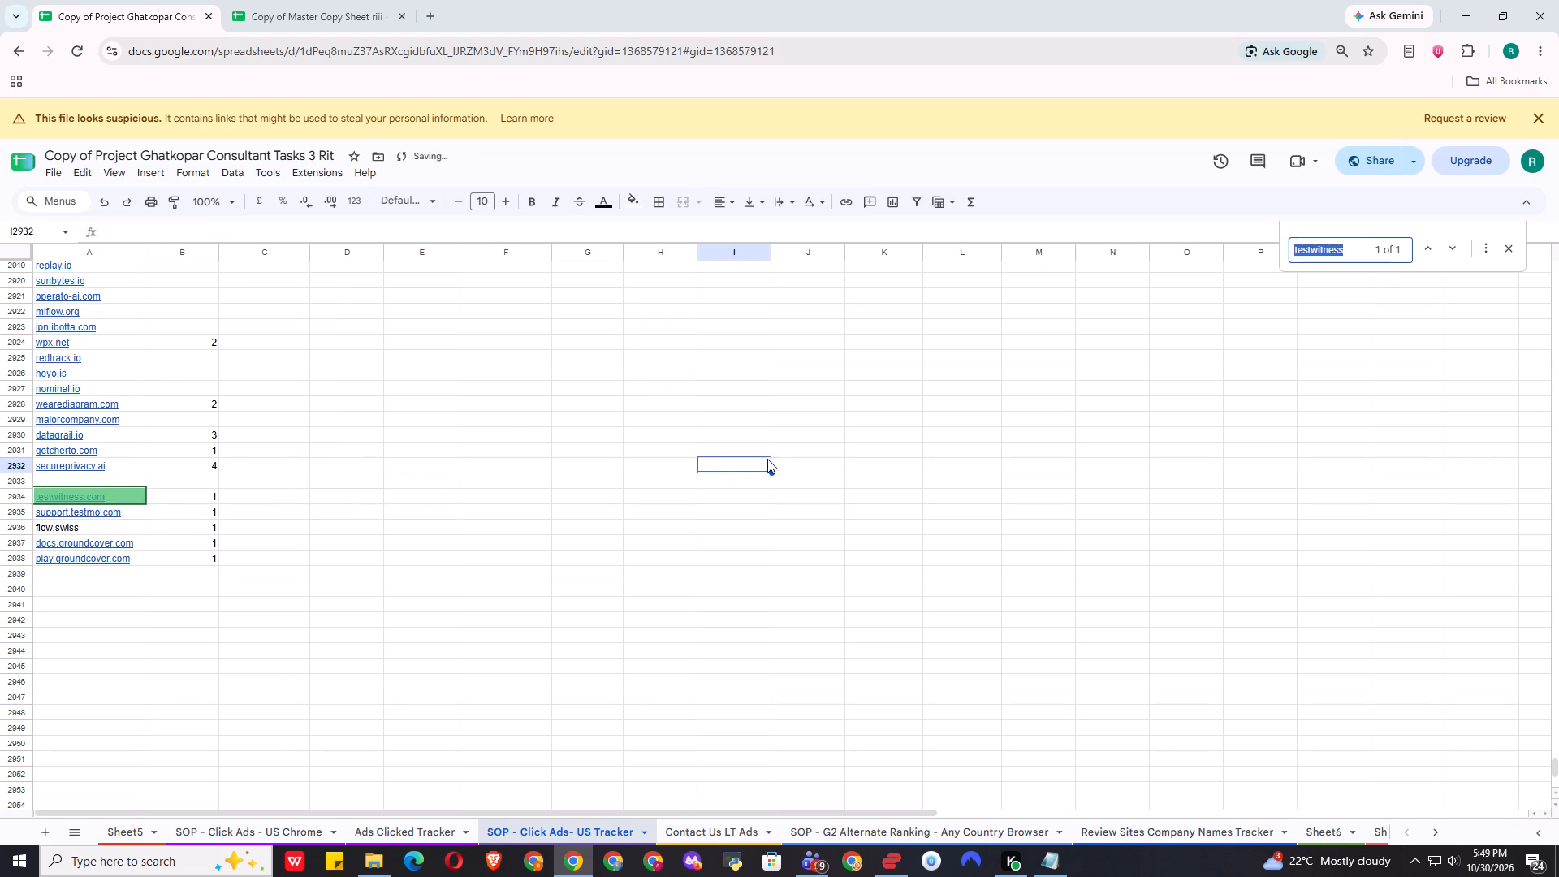
pyautogui.hotkey('ctrl', 'v')
pyautogui.click(1424, 247)
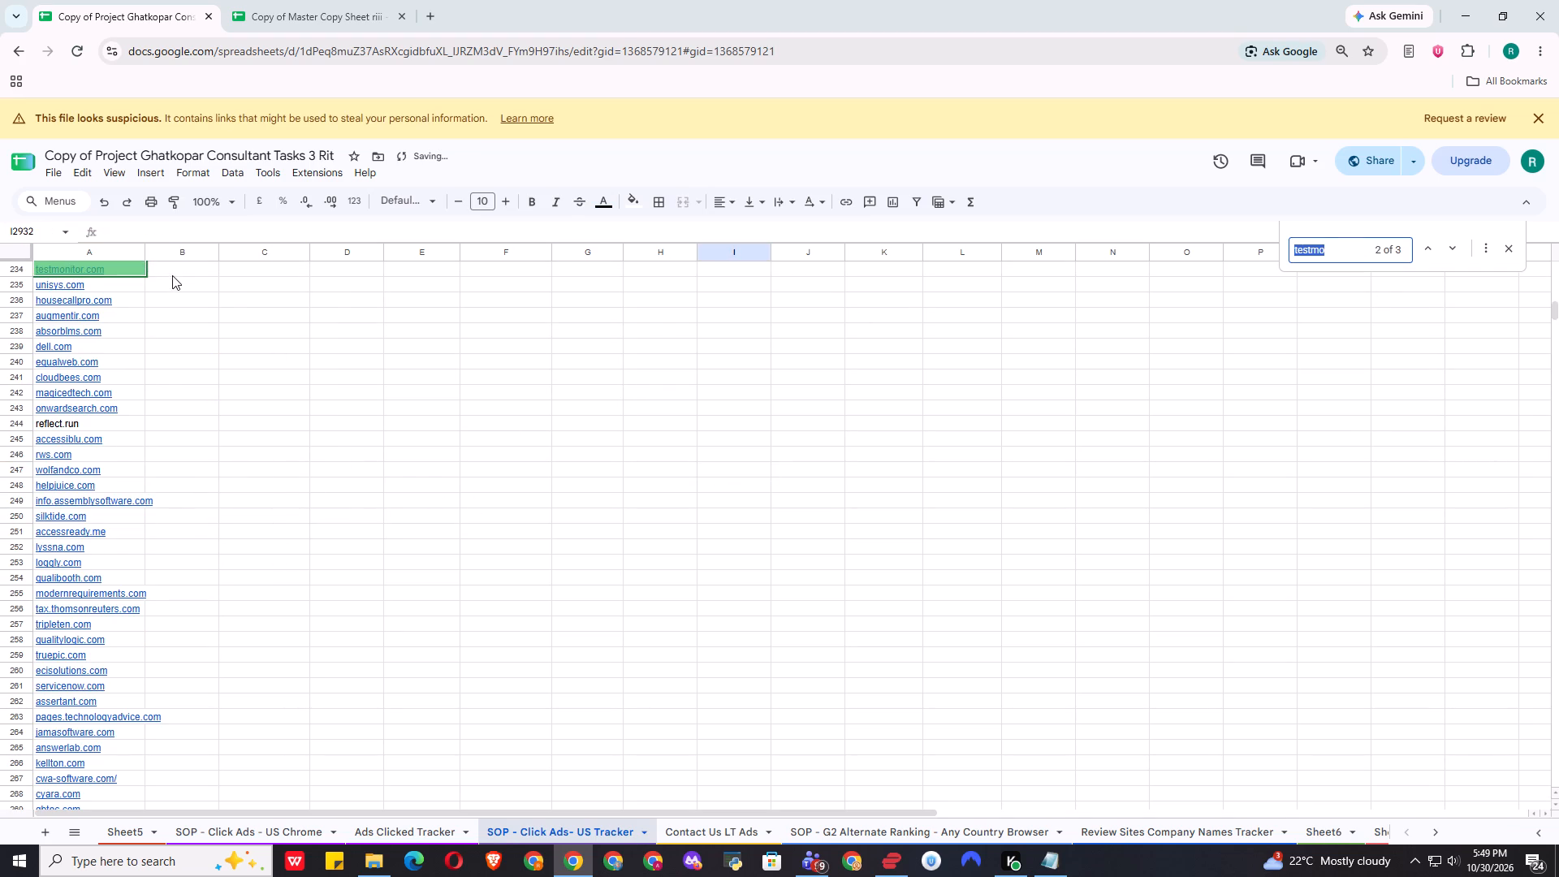
pyautogui.click(1428, 248)
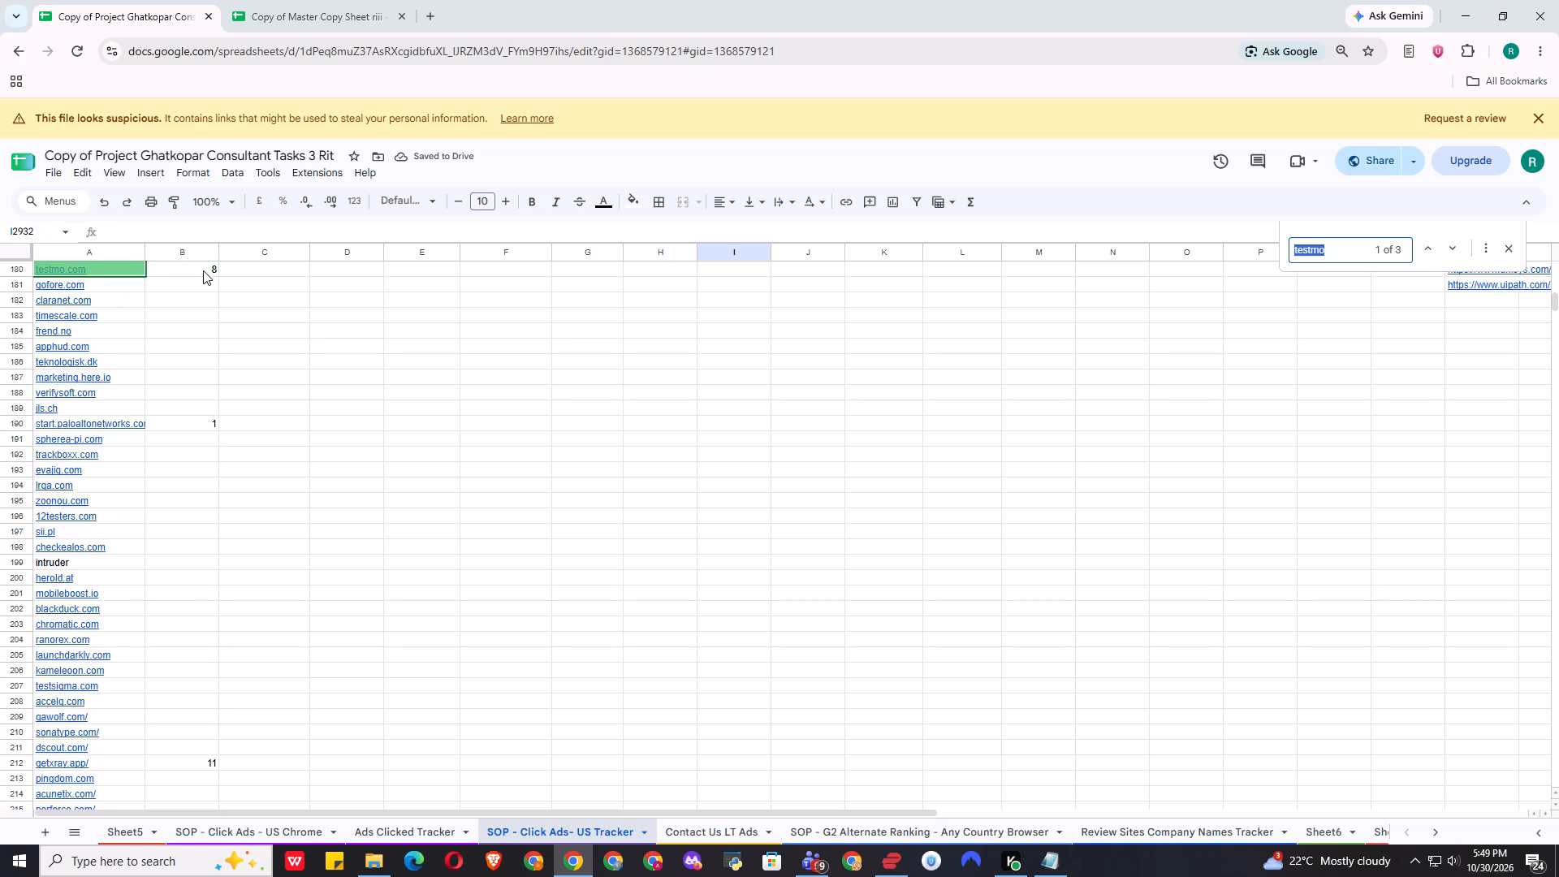
pyautogui.click(203, 270)
pyautogui.press('9')
# Clear the support.testmo.com and flow.swiss entries with their counts from rows 2935 and 2936.
pyautogui.moveTo(0, 433); pyautogui.dragTo(13, 434)
pyautogui.click(64, 430)
pyautogui.click(67, 391)
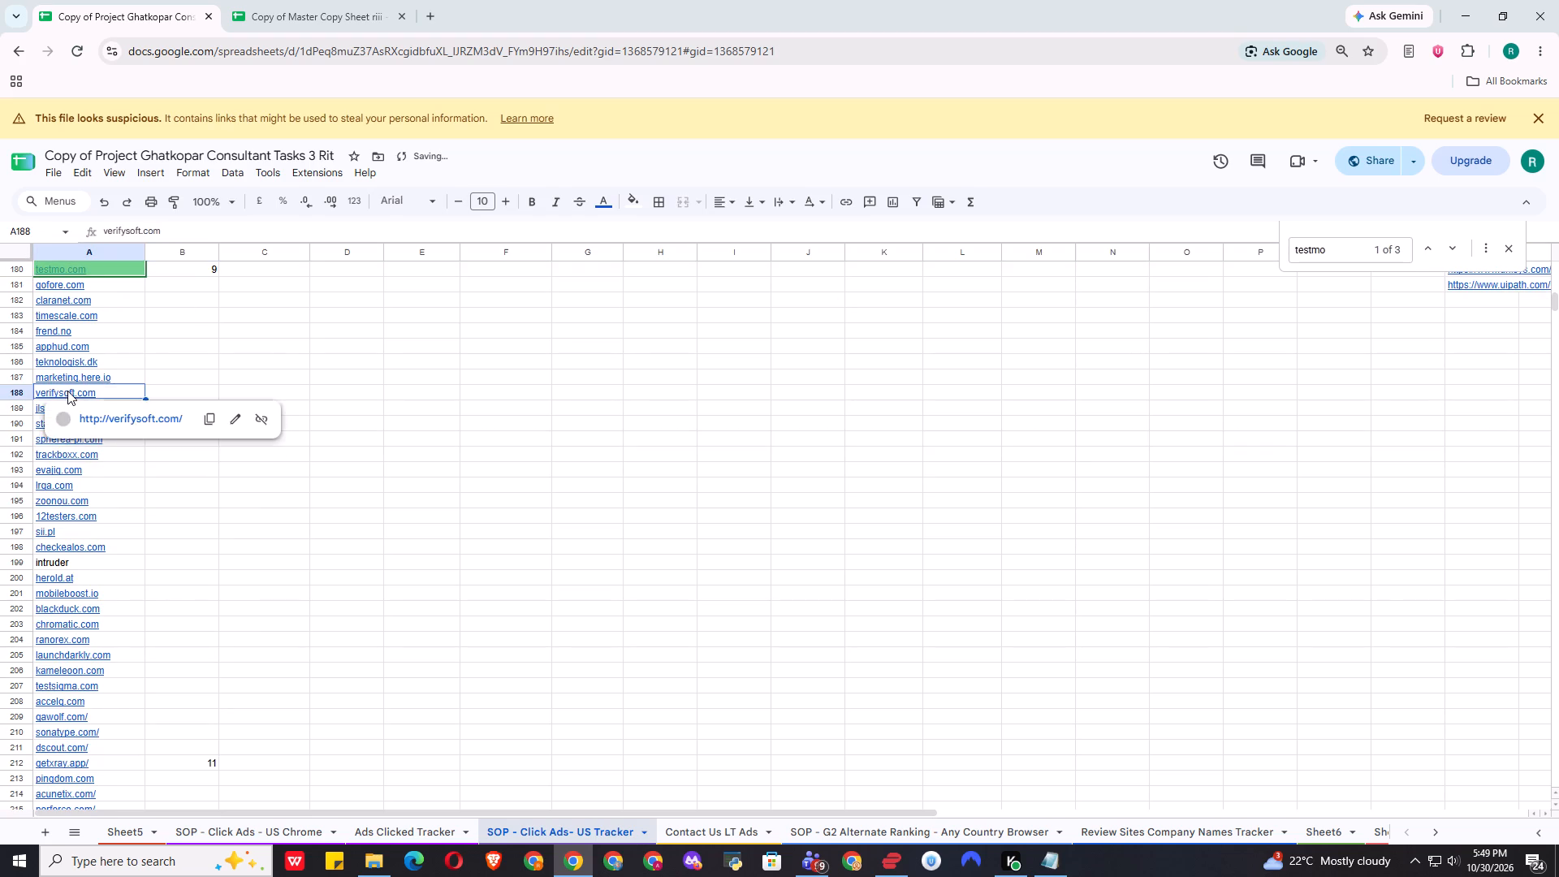
pyautogui.hotkey('ctrl', 'Down')
pyautogui.scroll(-5, 74, 404)
pyautogui.moveTo(103, 441); pyautogui.dragTo(309, 457)
pyautogui.press('BackSpace')
pyautogui.click(376, 496)
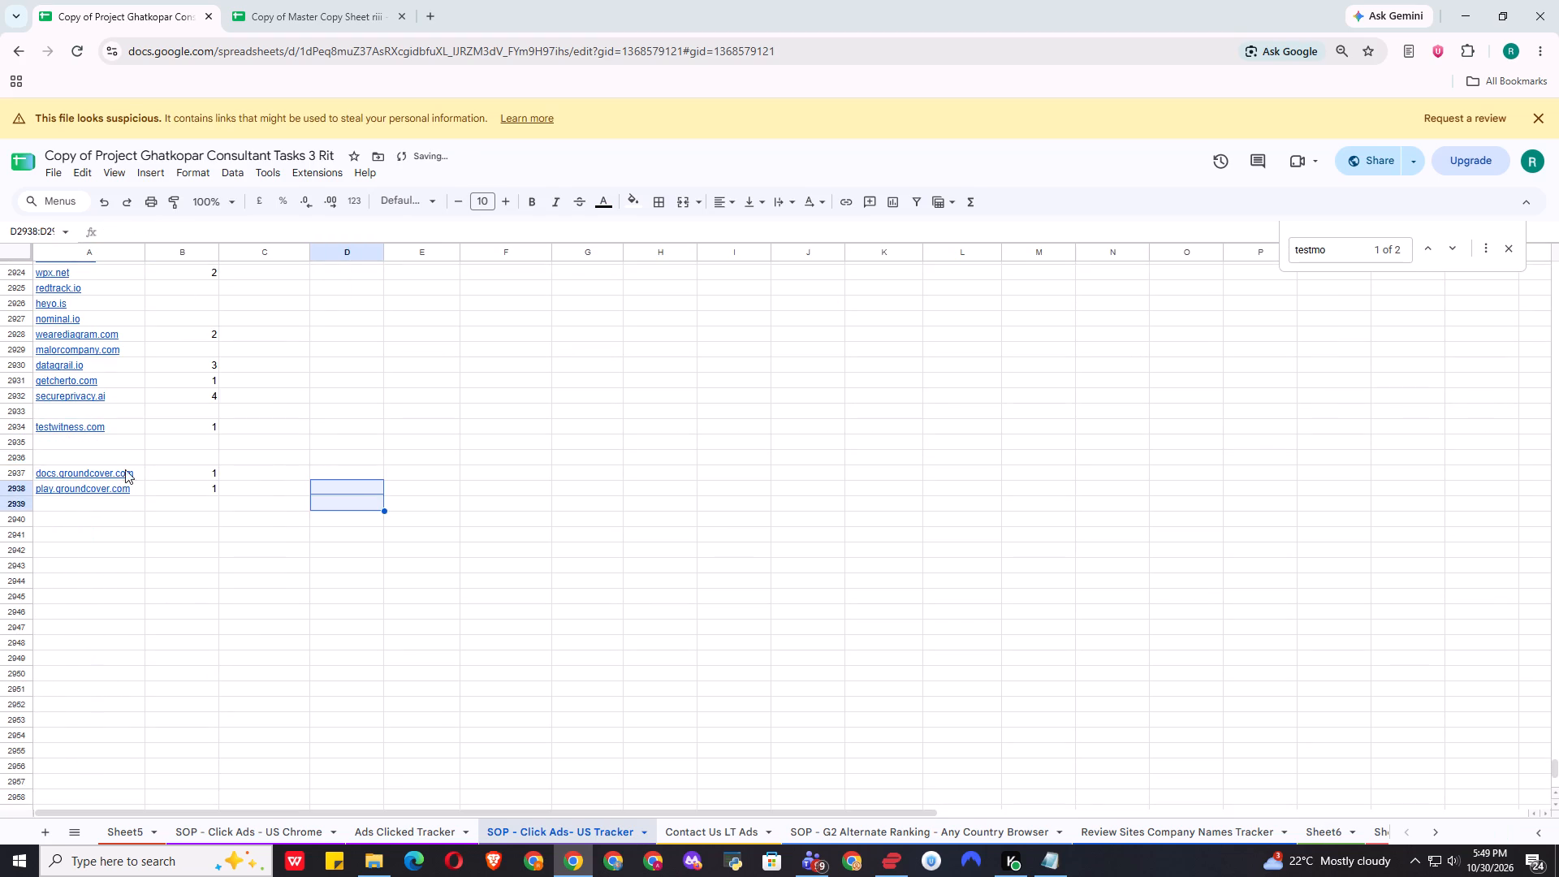
# Search for groundcover and set the count of the earlier groundcover.com entry in row 1586 to 5.
pyautogui.doubleClick(116, 470)
pyautogui.doubleClick(83, 470)
pyautogui.hotkey('ctrl', 'c')
pyautogui.click(598, 404)
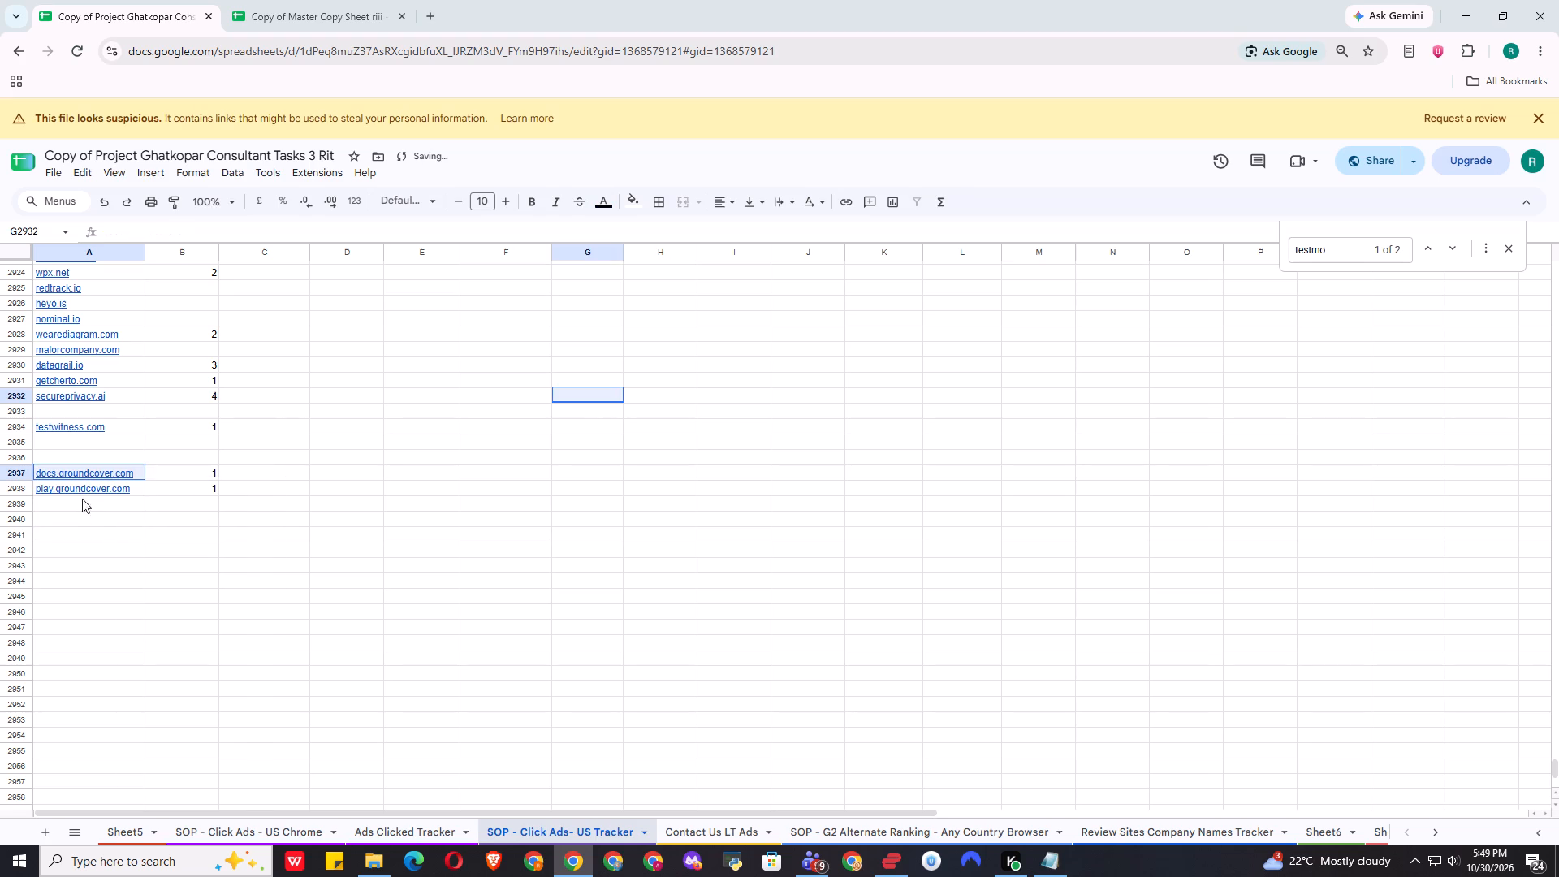
pyautogui.tripleClick(84, 489)
pyautogui.click(81, 487)
pyautogui.hotkey('ctrl', 'c')
pyautogui.click(655, 400)
pyautogui.hotkey('ctrl', 'f')
pyautogui.hotkey('ctrl', 'v')
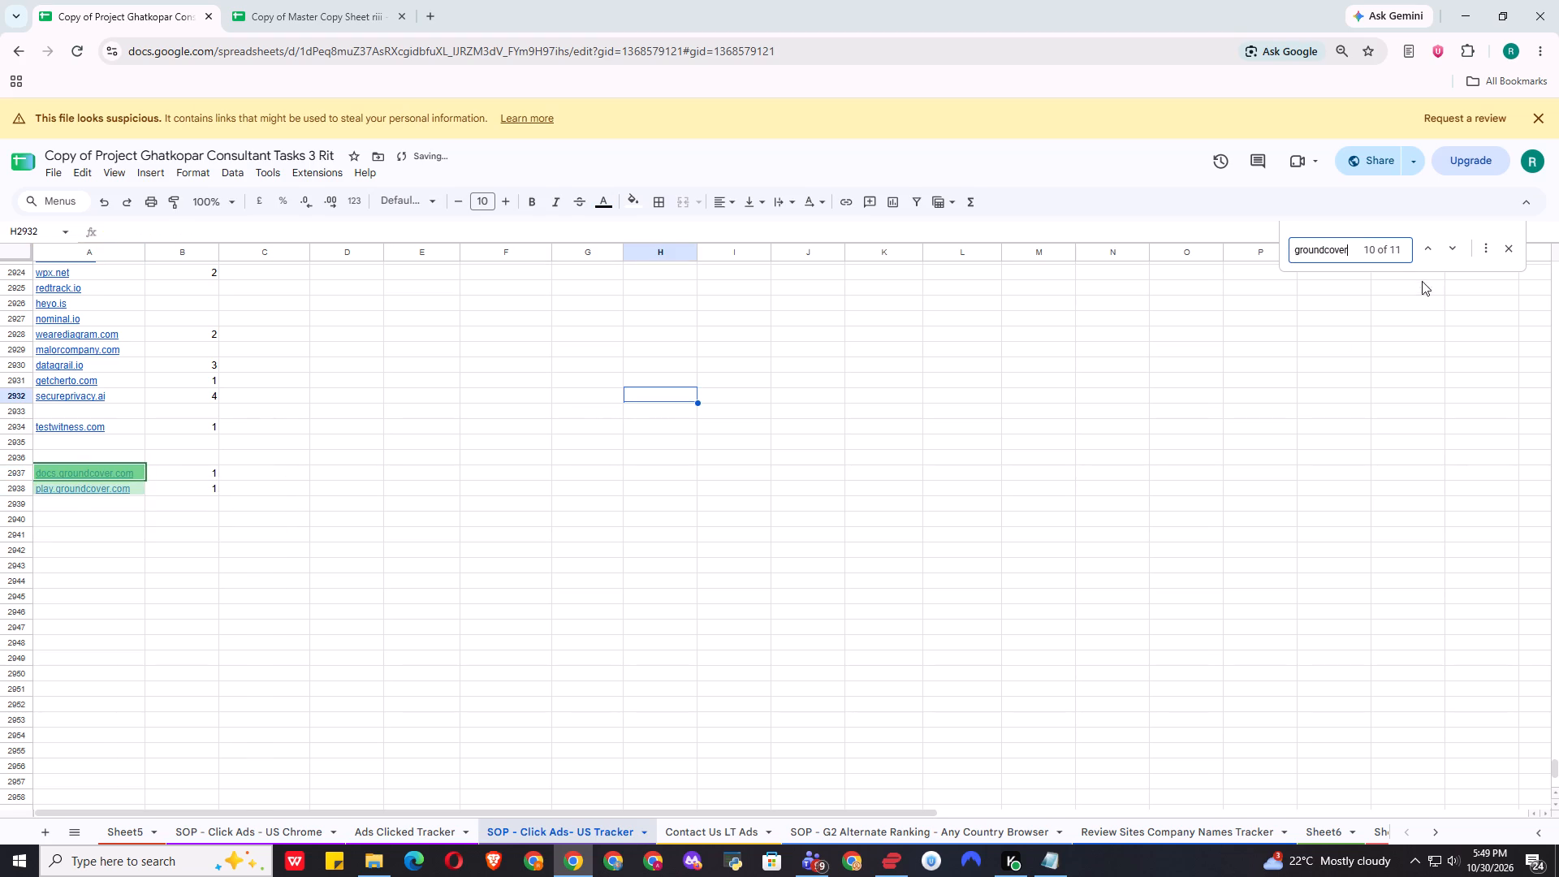
pyautogui.click(1424, 253)
pyautogui.click(193, 274)
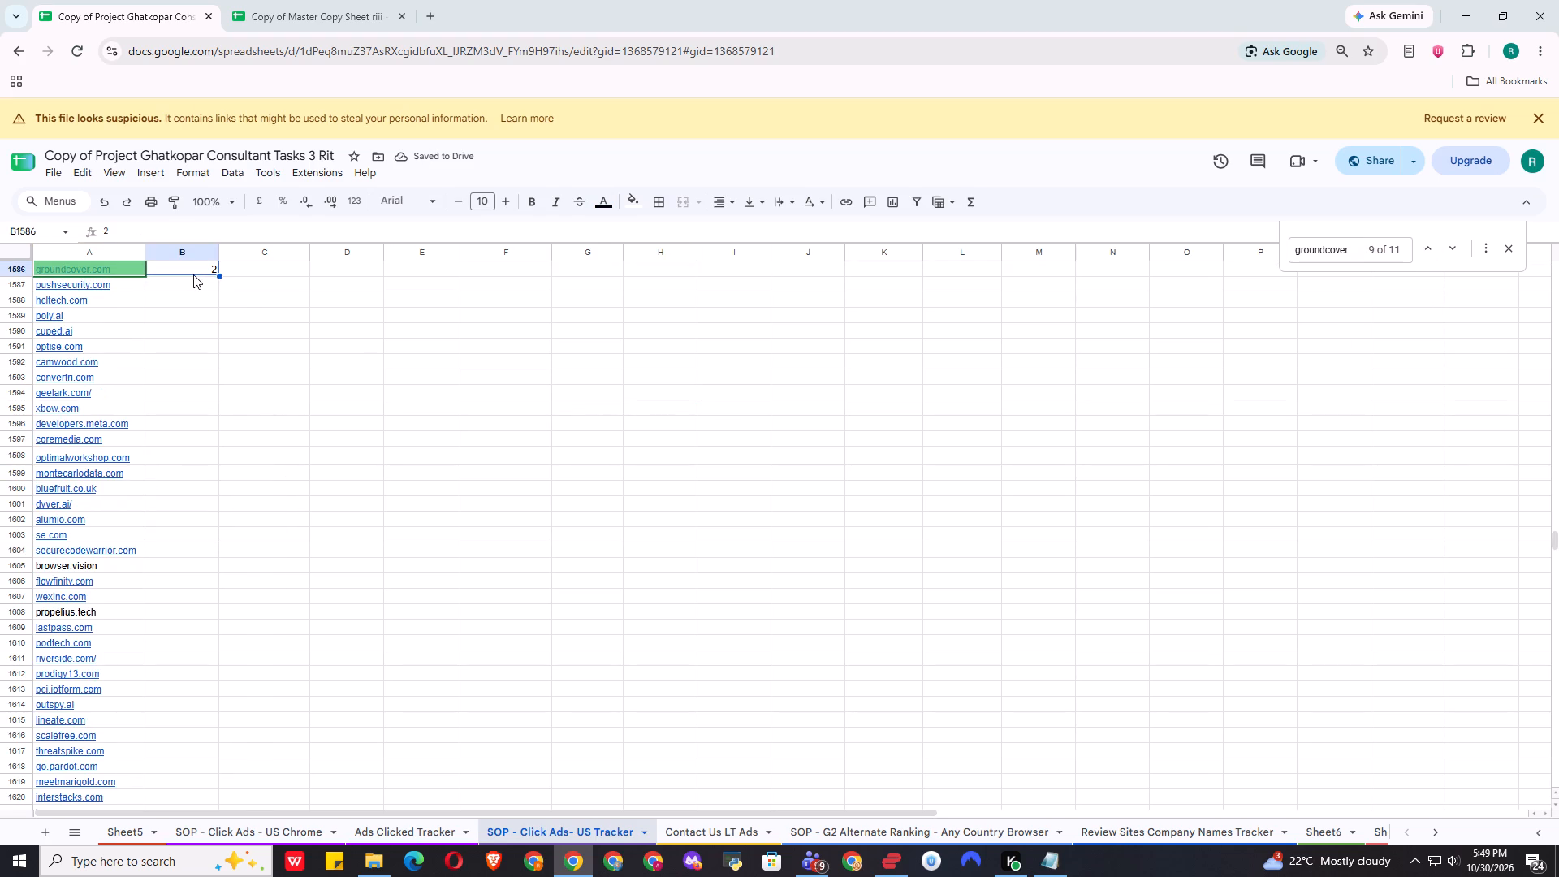
pyautogui.press('5')
# Clear the duplicate docs.groundcover.com and play.groundcover.com entries with their counts from rows 2937 and 2938.
pyautogui.click(127, 362)
pyautogui.hotkey('ctrl', 'Down')
pyautogui.scroll(-4, 249, 443)
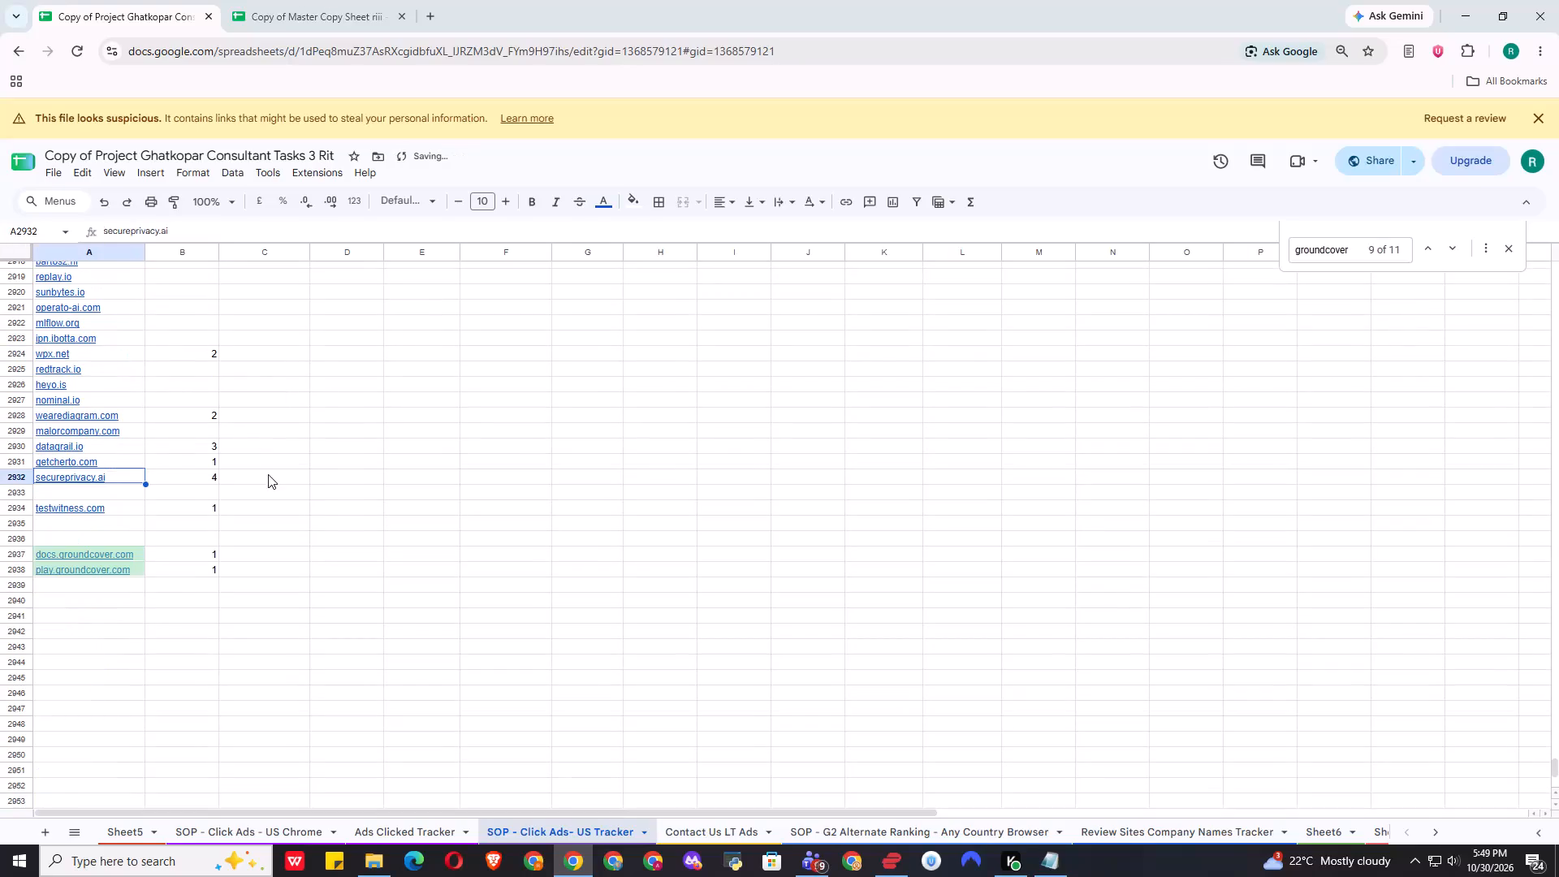
pyautogui.moveTo(60, 555); pyautogui.dragTo(254, 589)
pyautogui.press('BackSpace')
pyautogui.click(284, 618)
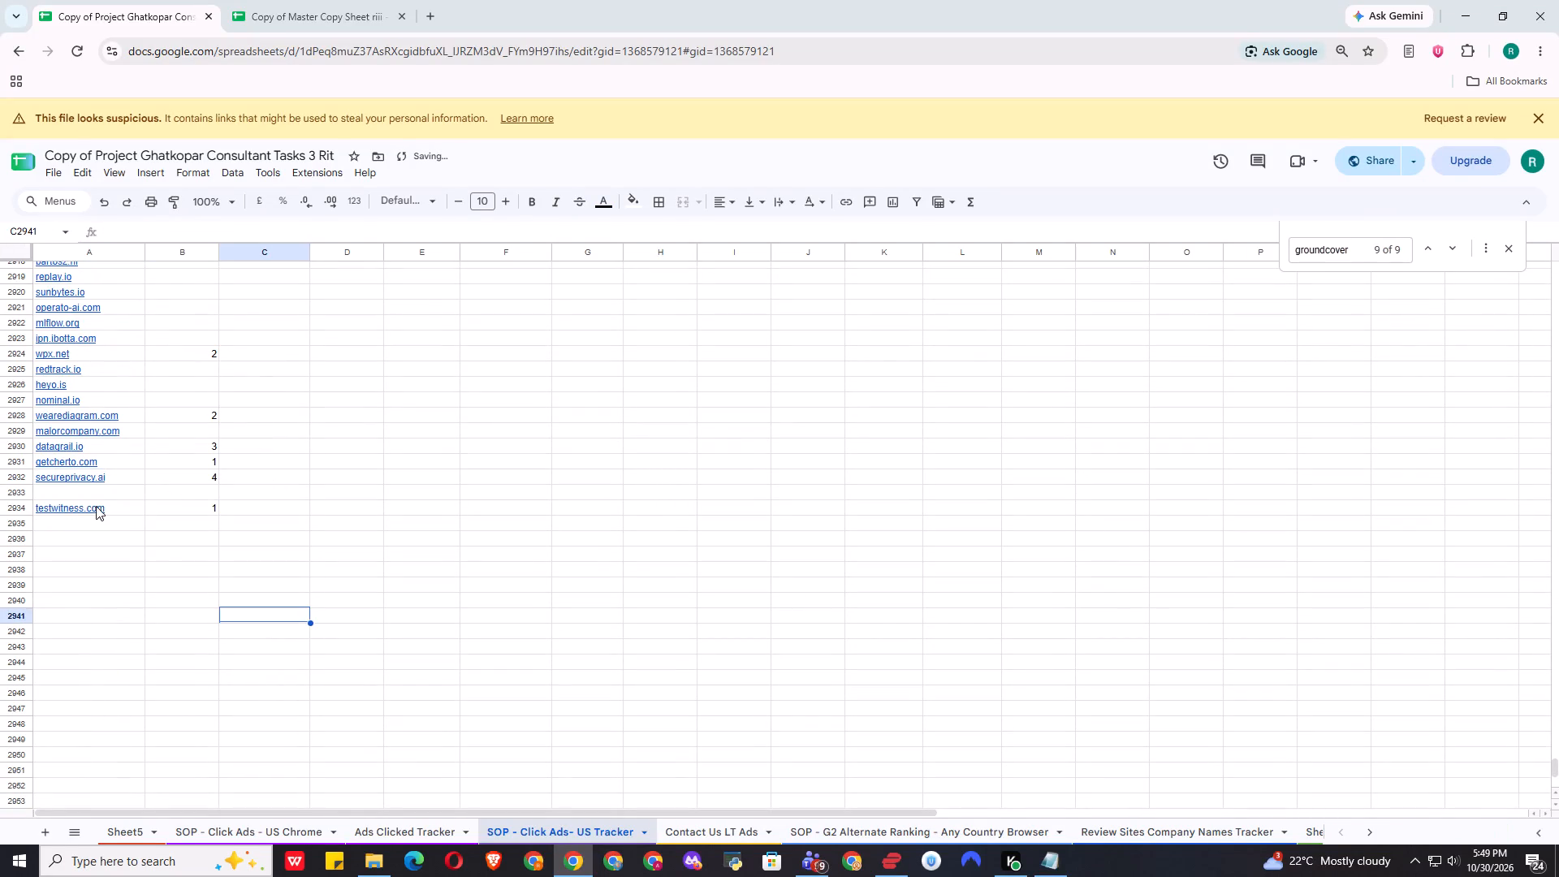
# Move the testwitness.com entry and its count from row 2934 up to the empty row 2933.
pyautogui.moveTo(96, 506); pyautogui.dragTo(201, 508)
pyautogui.hotkey('ctrl', 'x')
pyautogui.click(105, 486)
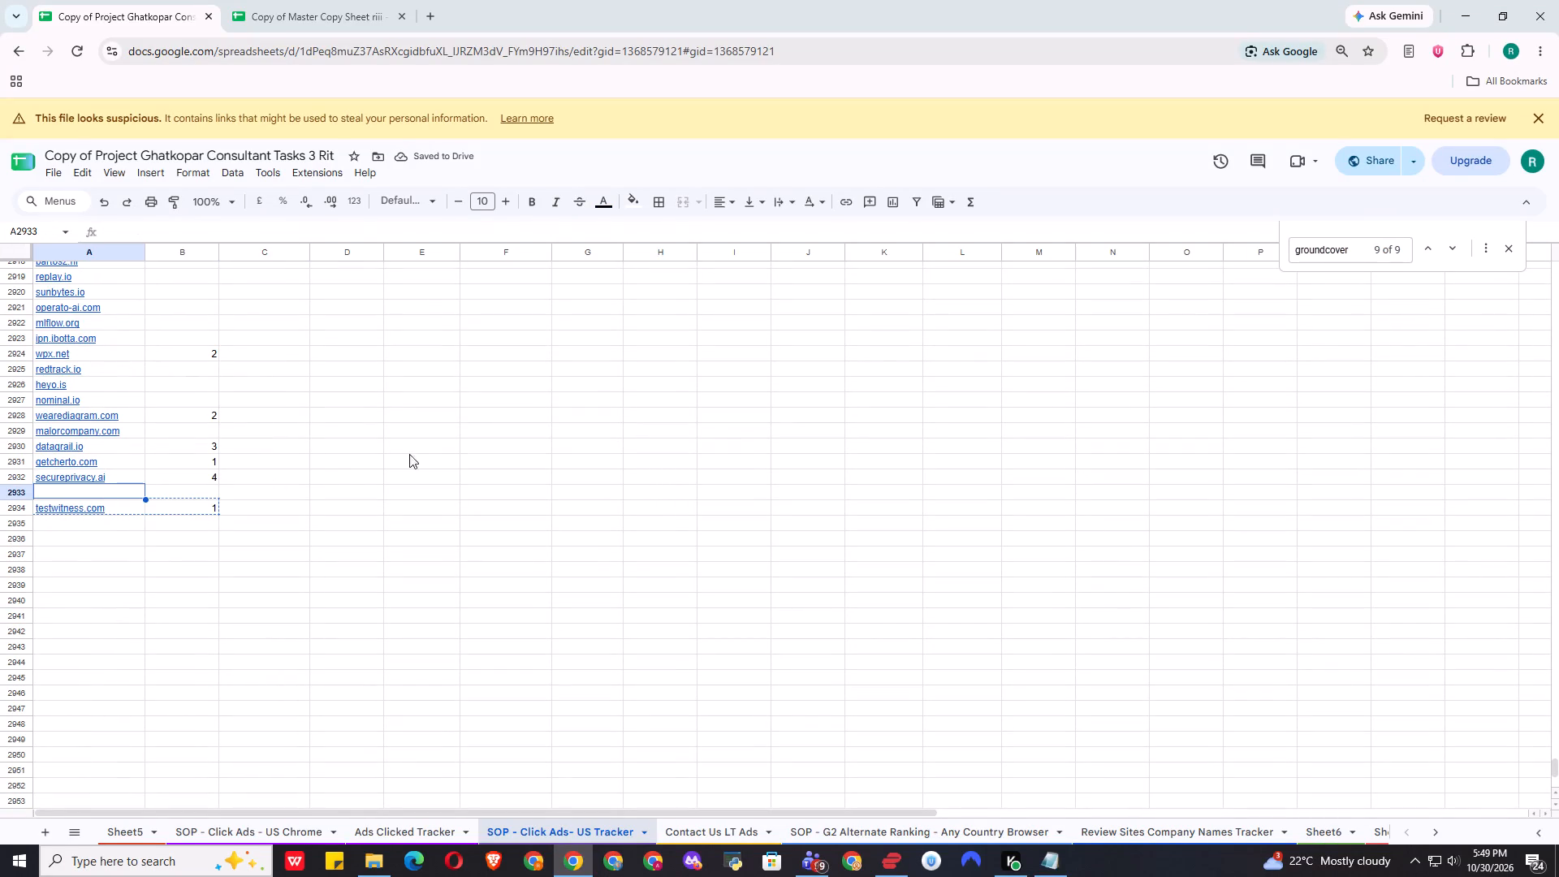
pyautogui.hotkey('ctrl', 'v')
# Copy the full Count column of the US Tracker, B3:B3003.
pyautogui.click(298, 485)
pyautogui.hotkey('ctrl', 'Up')
pyautogui.hotkey('ctrl', 'Up')
pyautogui.hotkey('ctrl', 'Up')
pyautogui.hotkey('ctrl', 'Up')
pyautogui.hotkey('ctrl', 'Up')
pyautogui.hotkey('ctrl', 'Up')
pyautogui.hotkey('ctrl', 'Up')
pyautogui.hotkey('ctrl', 'Up')
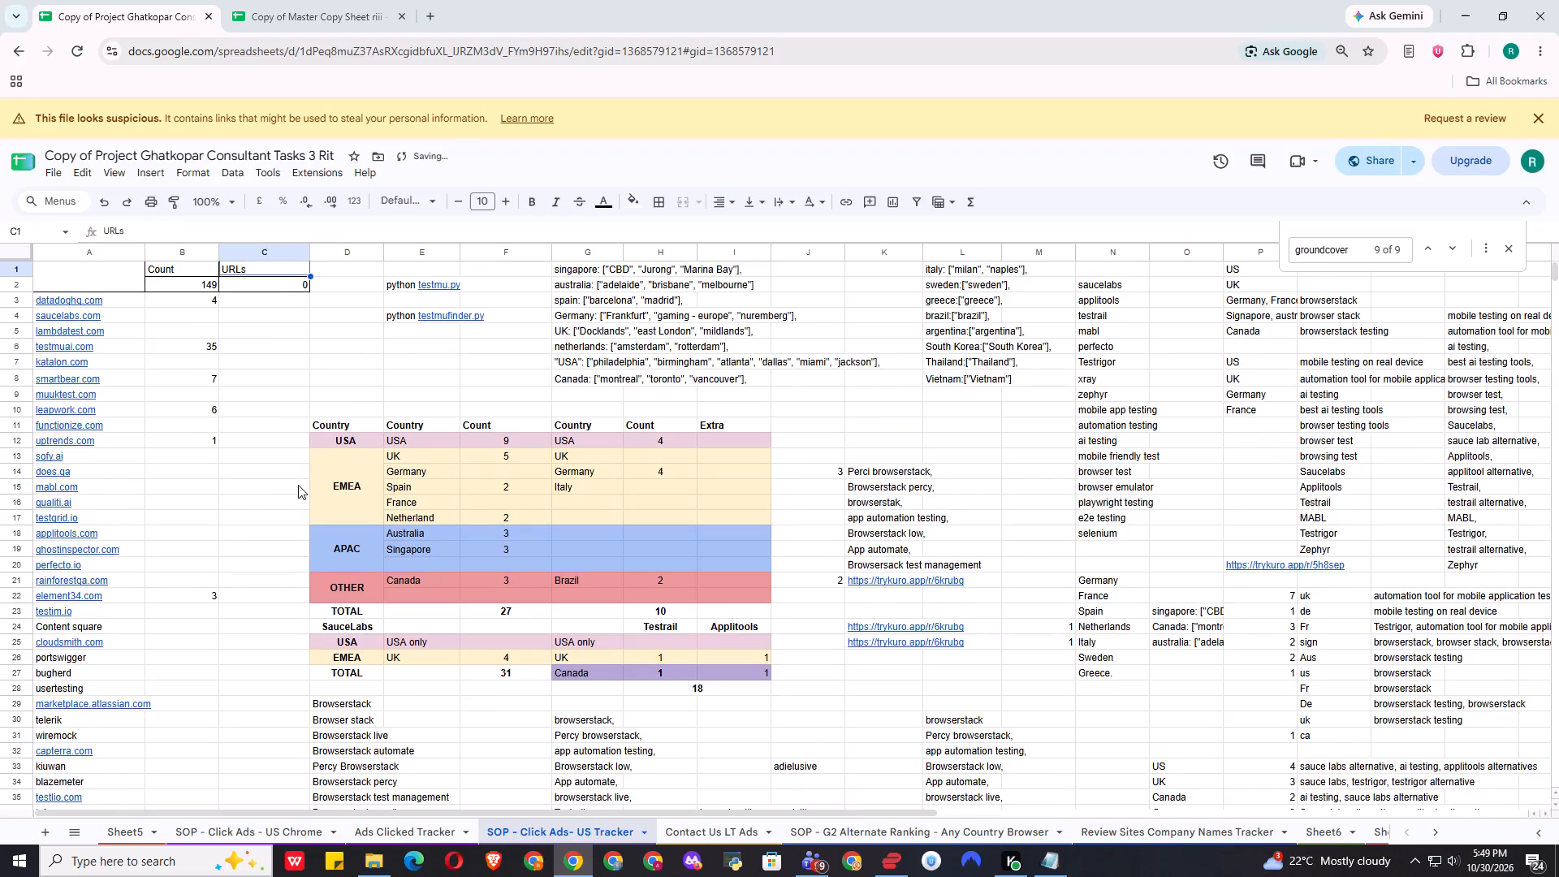
pyautogui.click(218, 305)
pyautogui.hotkey('ctrl', 'shift', 'Down')
pyautogui.hotkey('ctrl', 'shift', 'Down')
pyautogui.hotkey('ctrl', 'shift', 'Down')
pyautogui.hotkey('ctrl', 'shift', 'Down')
pyautogui.hotkey('ctrl', 'shift', 'Down')
pyautogui.hotkey('ctrl', 'shift', 'Down')
pyautogui.hotkey('ctrl', 'shift', 'Down')
pyautogui.hotkey('ctrl', 'shift', 'Down')
pyautogui.hotkey('ctrl', 'shift', 'Down')
pyautogui.hotkey('ctrl', 'shift', 'Down')
pyautogui.hotkey('ctrl', 'shift', 'Down')
pyautogui.hotkey('ctrl', 'shift', 'Down')
pyautogui.hotkey('ctrl', 'shift', 'Down')
pyautogui.hotkey('ctrl', 'shift', 'Down')
pyautogui.hotkey('ctrl', 'shift', 'Down')
pyautogui.hotkey('ctrl', 'shift', 'Down')
pyautogui.hotkey('ctrl', 'shift', 'Down')
pyautogui.hotkey('ctrl', 'shift', 'Down')
pyautogui.hotkey('ctrl', 'shift', 'Down')
pyautogui.hotkey('ctrl', 'shift', 'Down')
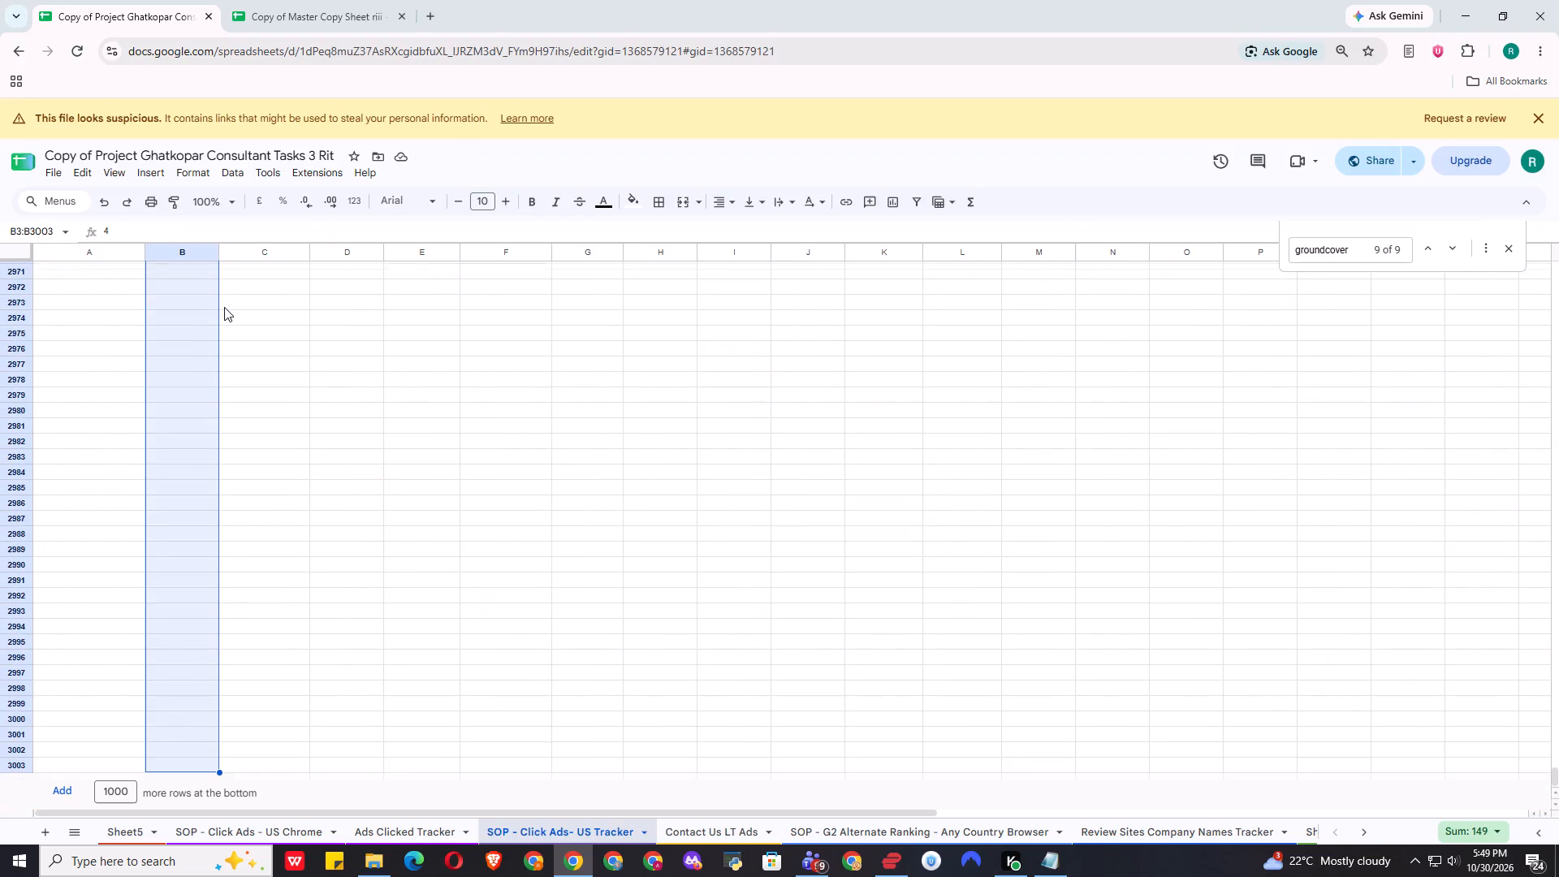
pyautogui.hotkey('ctrl', 'c')
pyautogui.click(426, 422)
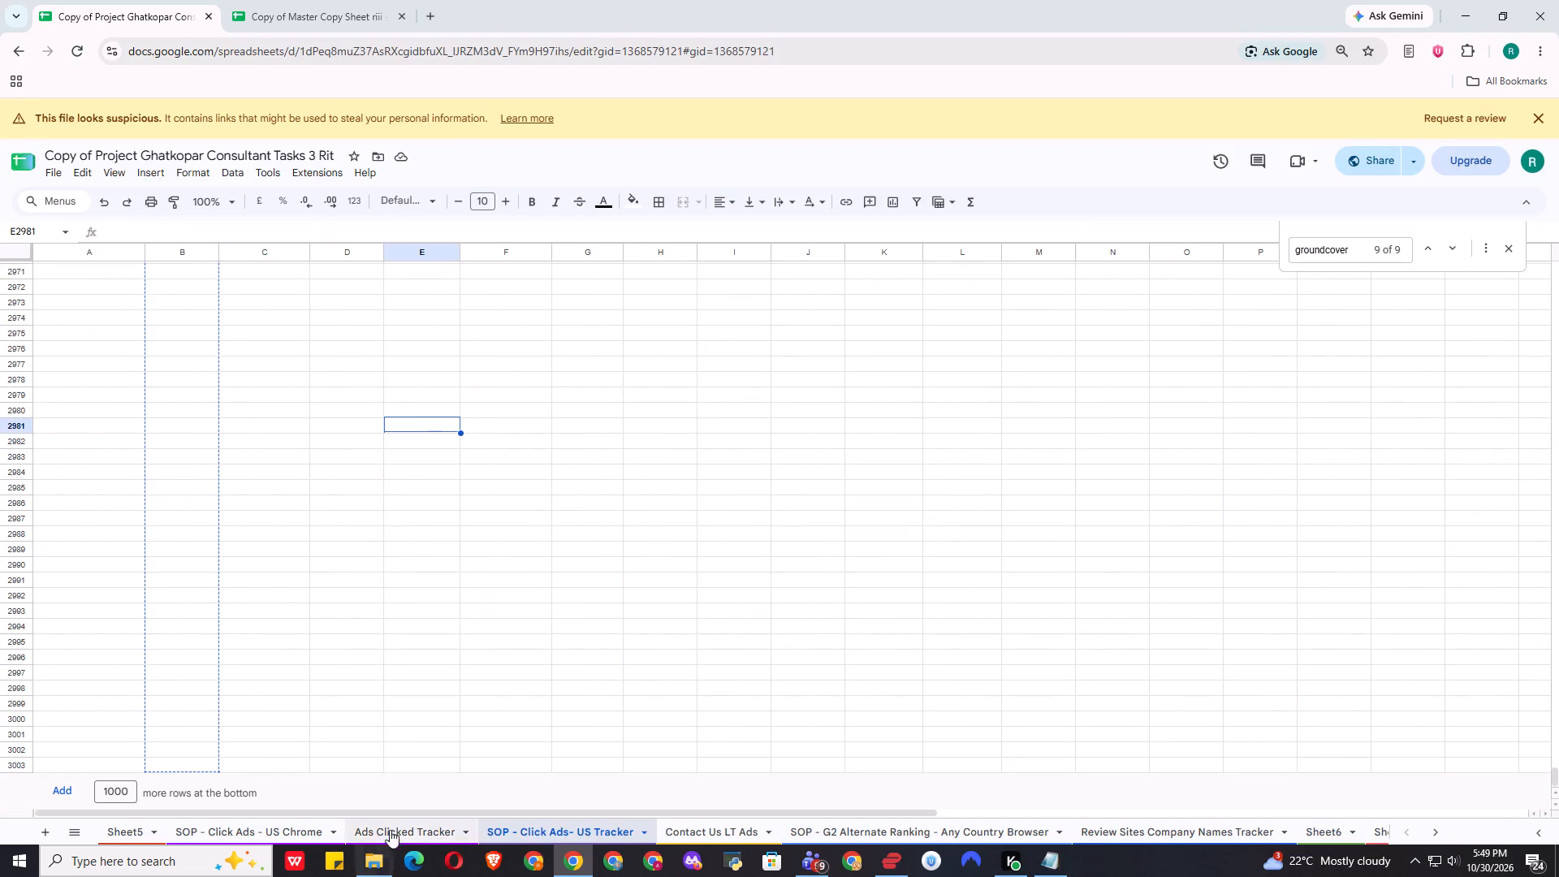
# Paste the copied counts into the 30-Oct-26 column of the Ads Clicked Tracker, starting at TD3.
pyautogui.click(390, 829)
pyautogui.scroll(3, 1285, 451)
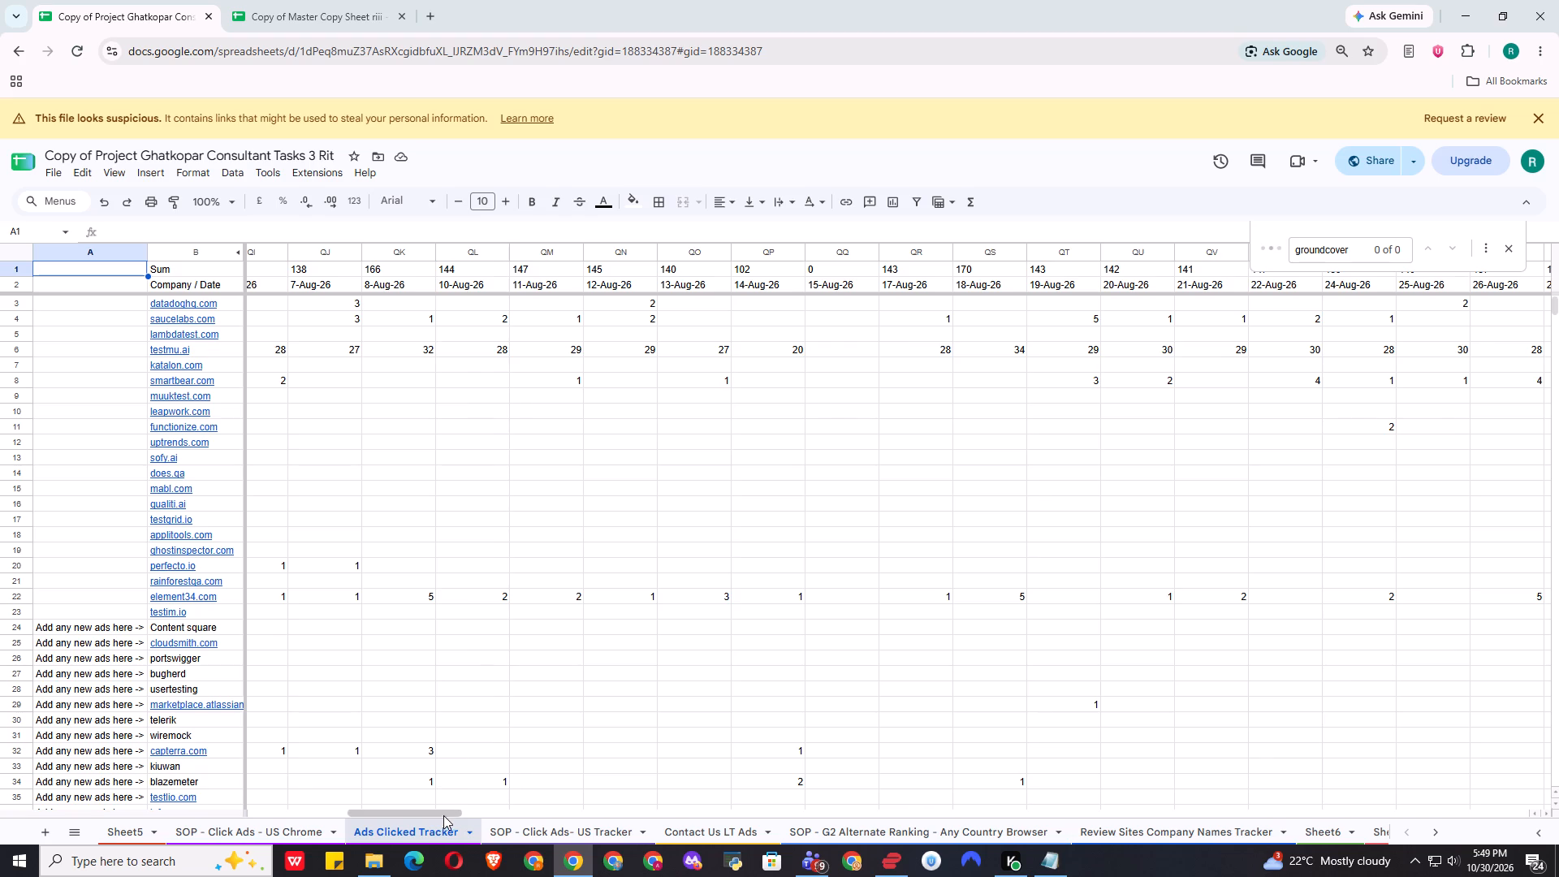
pyautogui.moveTo(446, 812); pyautogui.dragTo(895, 801)
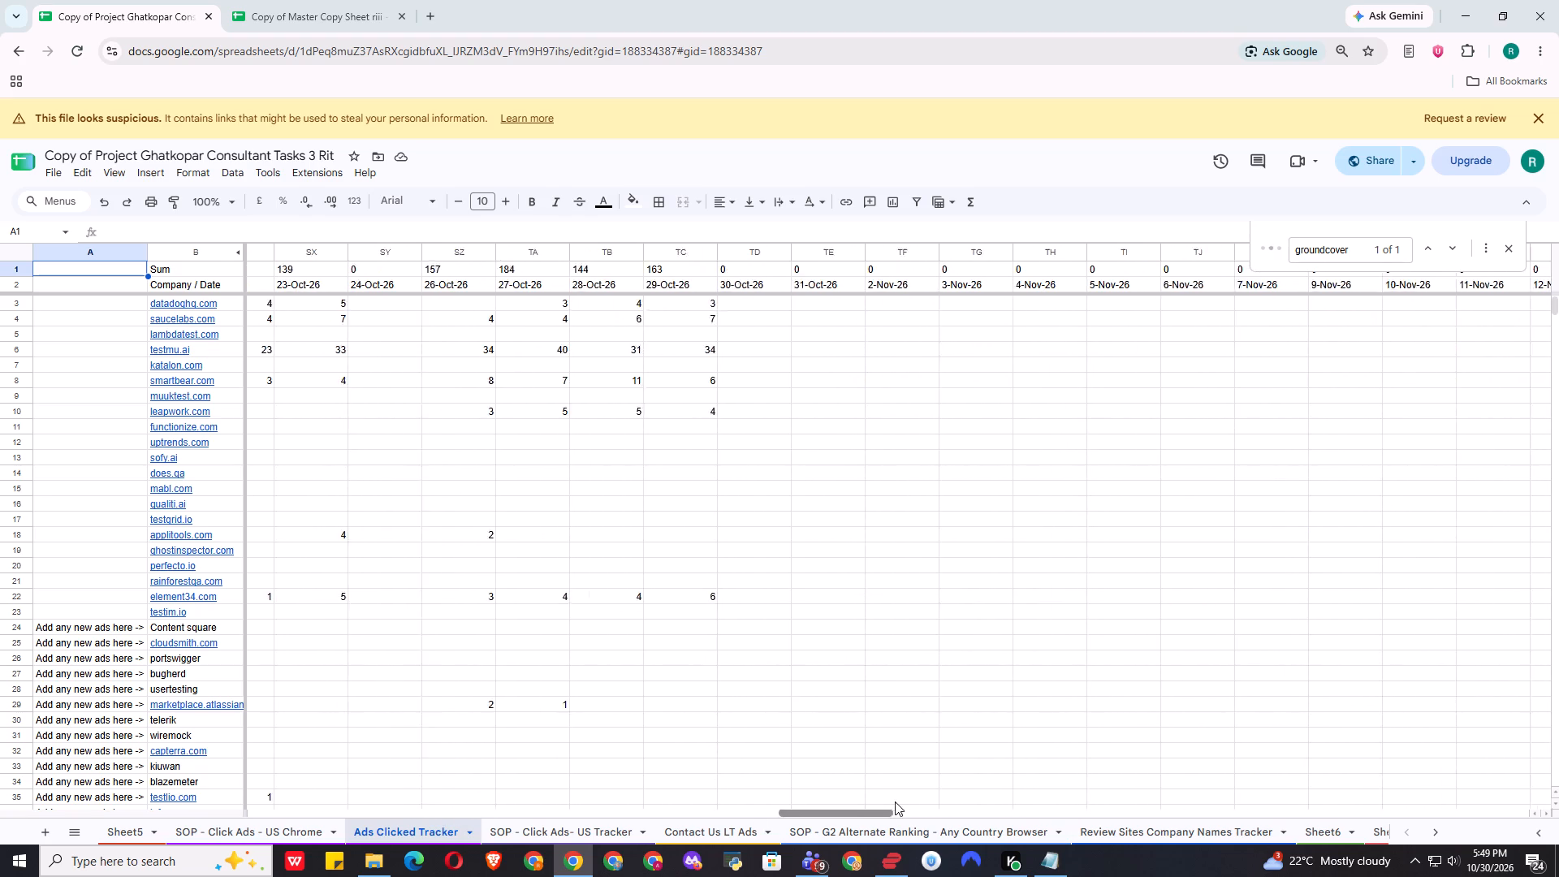
pyautogui.moveTo(895, 801); pyautogui.dragTo(882, 799)
pyautogui.scroll(2, 601, 408)
pyautogui.click(684, 309)
pyautogui.scroll(3, 821, 395)
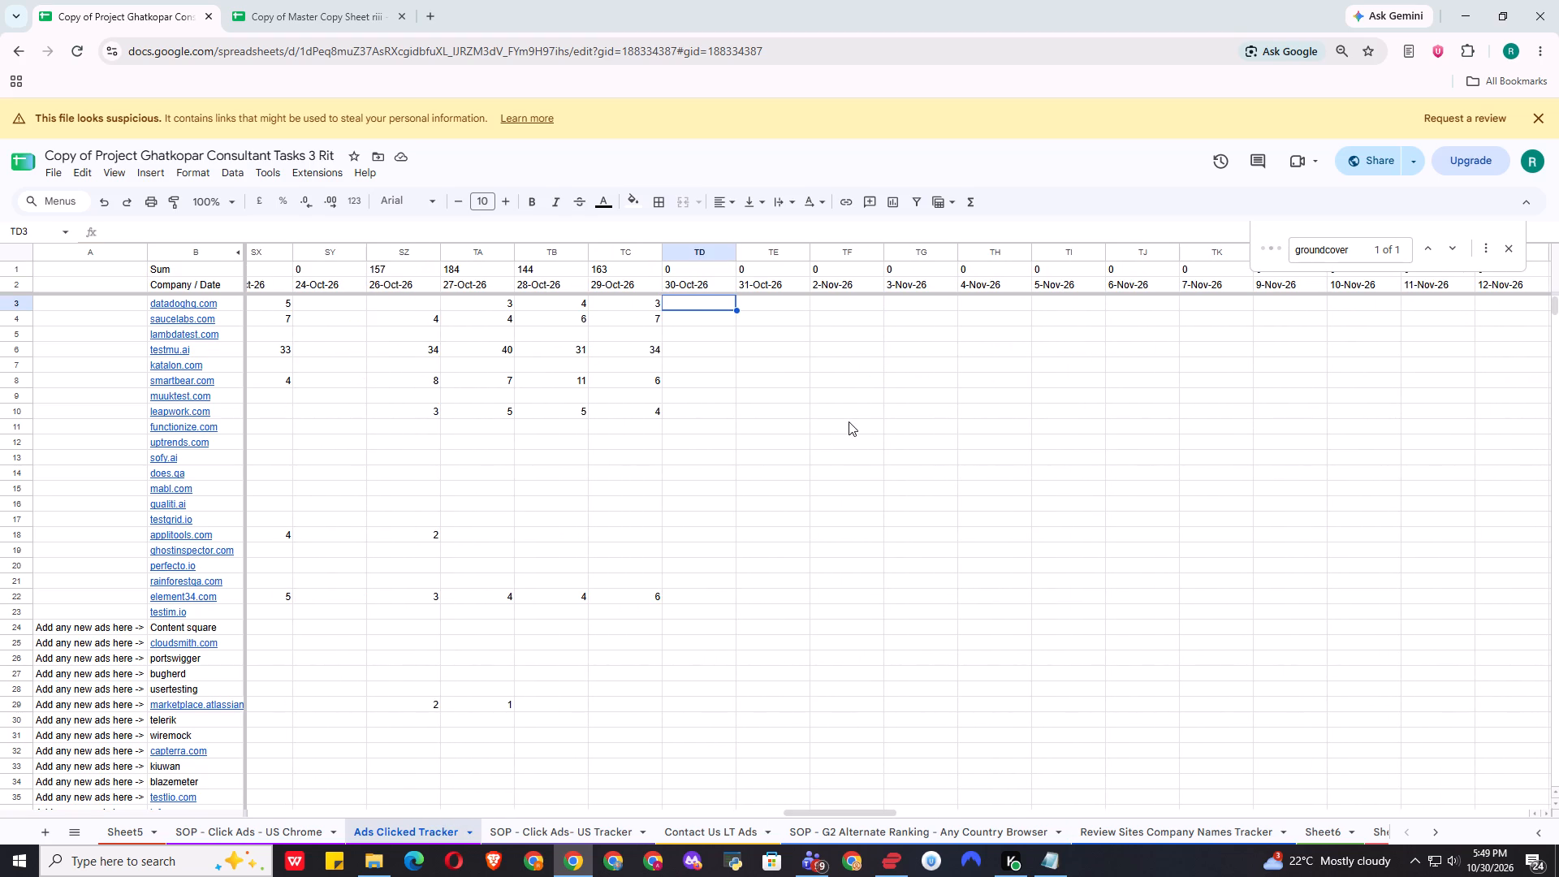
pyautogui.hotkey('ctrl', 'v')
# Open the original Project Ghatkopar Consultant Tasks 3 Rit workbook and paste the counts into its Ads Clicked Tracker from TD3, under 30-Oct-26.
pyautogui.click(428, 15)
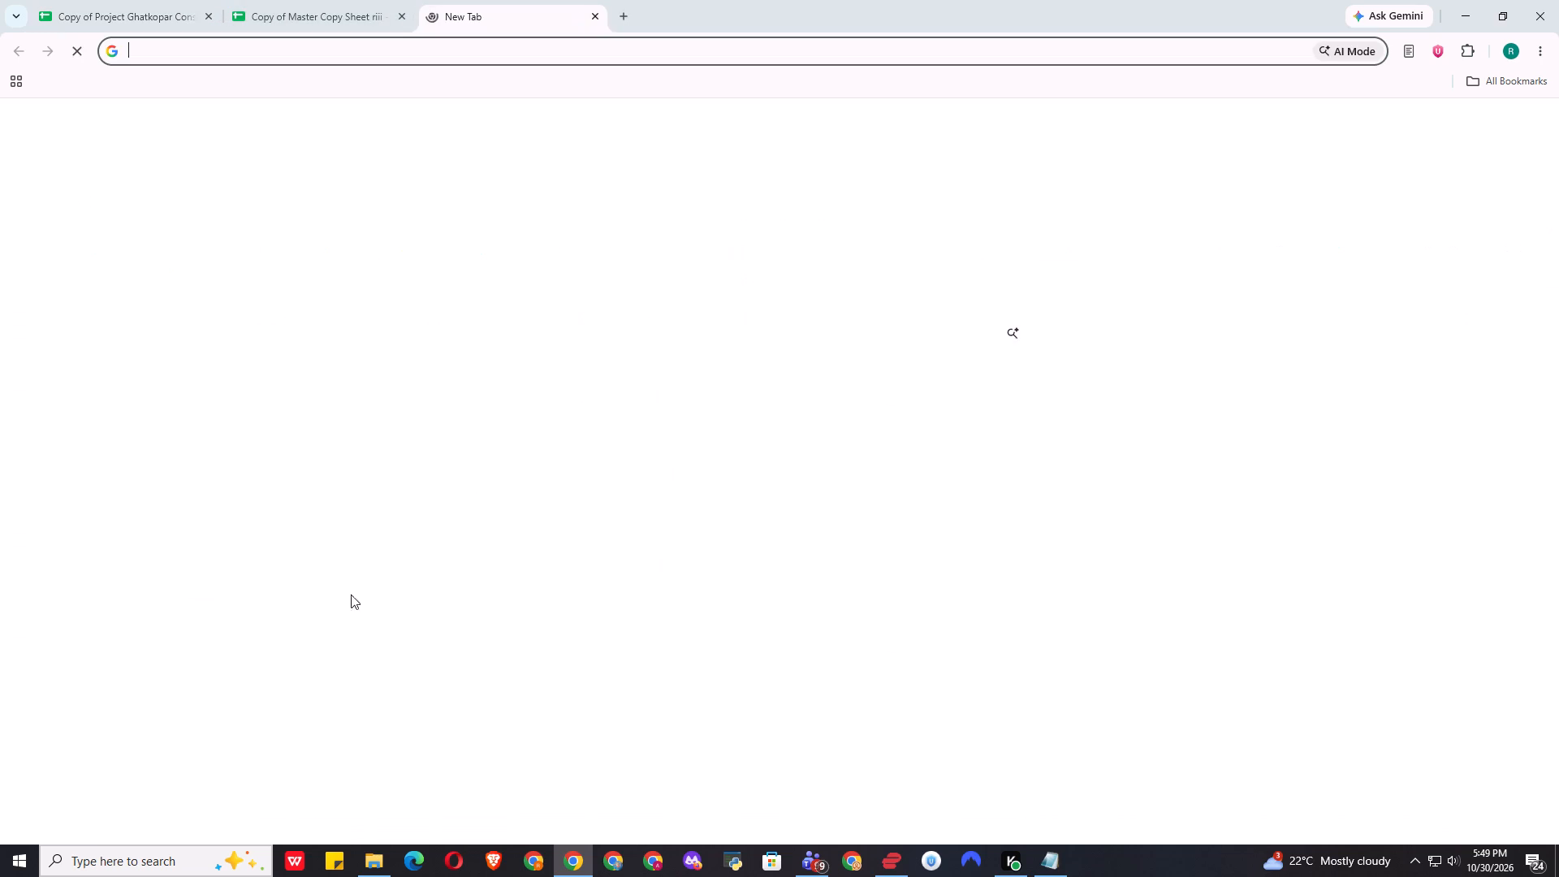
pyautogui.click(467, 525)
pyautogui.scroll(1, 520, 527)
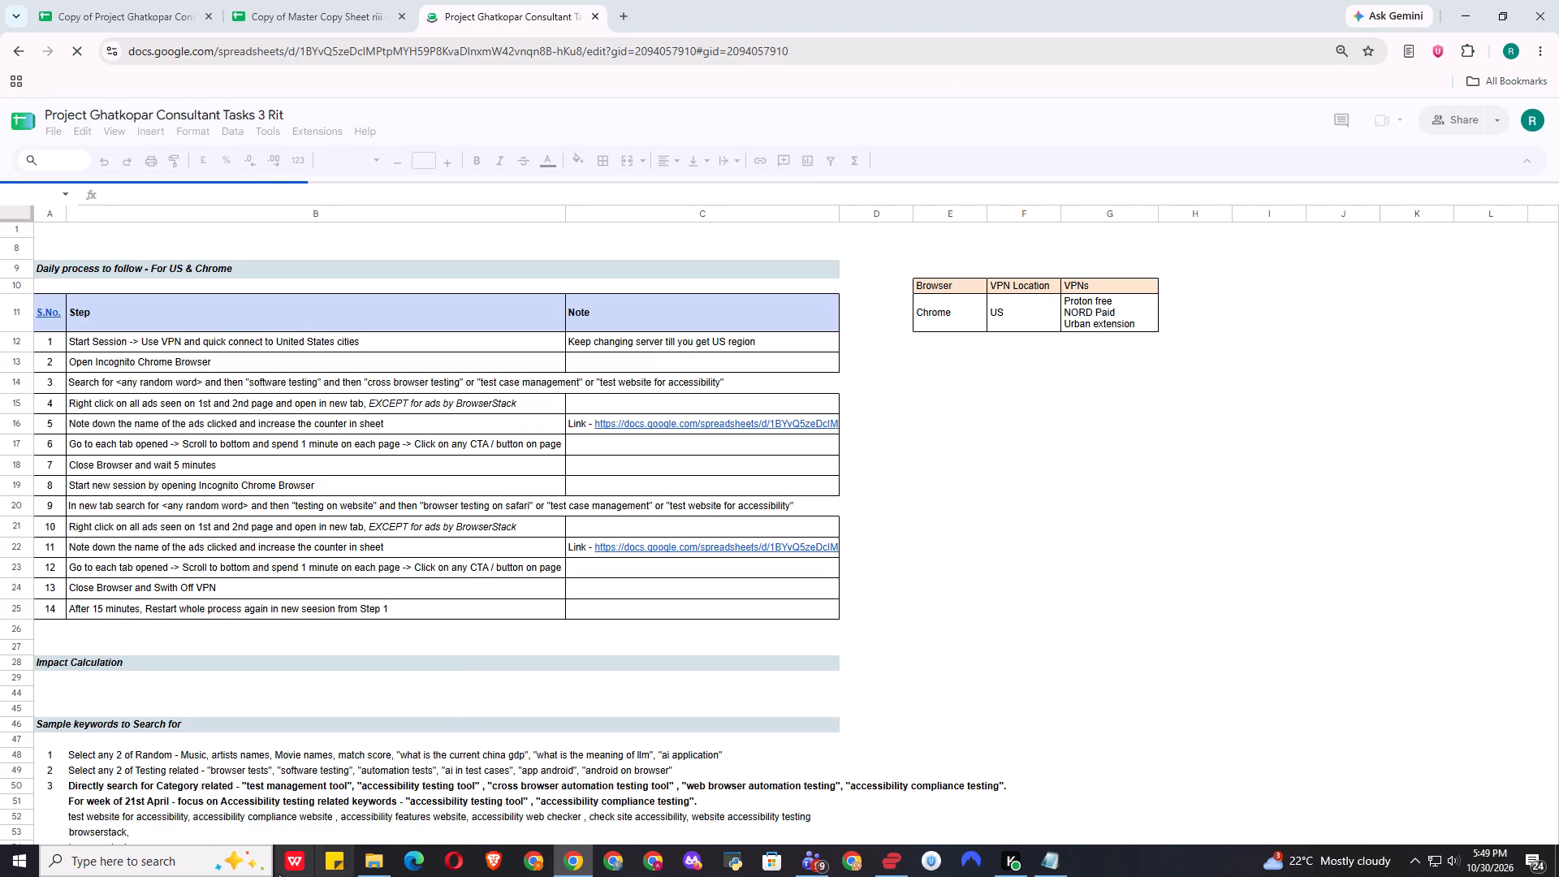
pyautogui.click(334, 832)
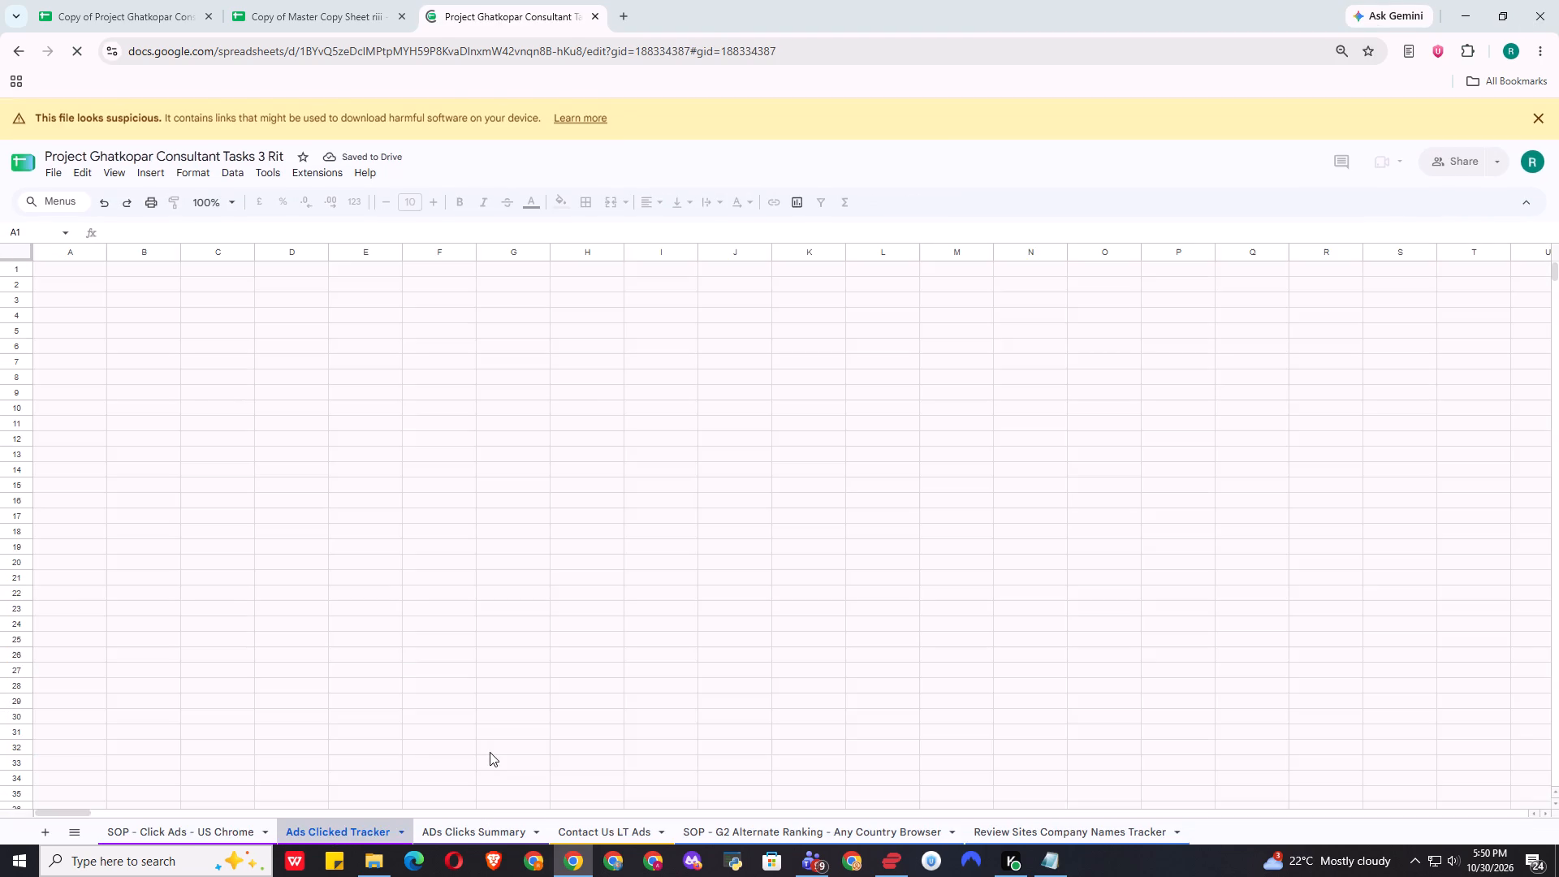
pyautogui.scroll(-2, 572, 664)
pyautogui.scroll(2, 541, 676)
pyautogui.scroll(3, 681, 645)
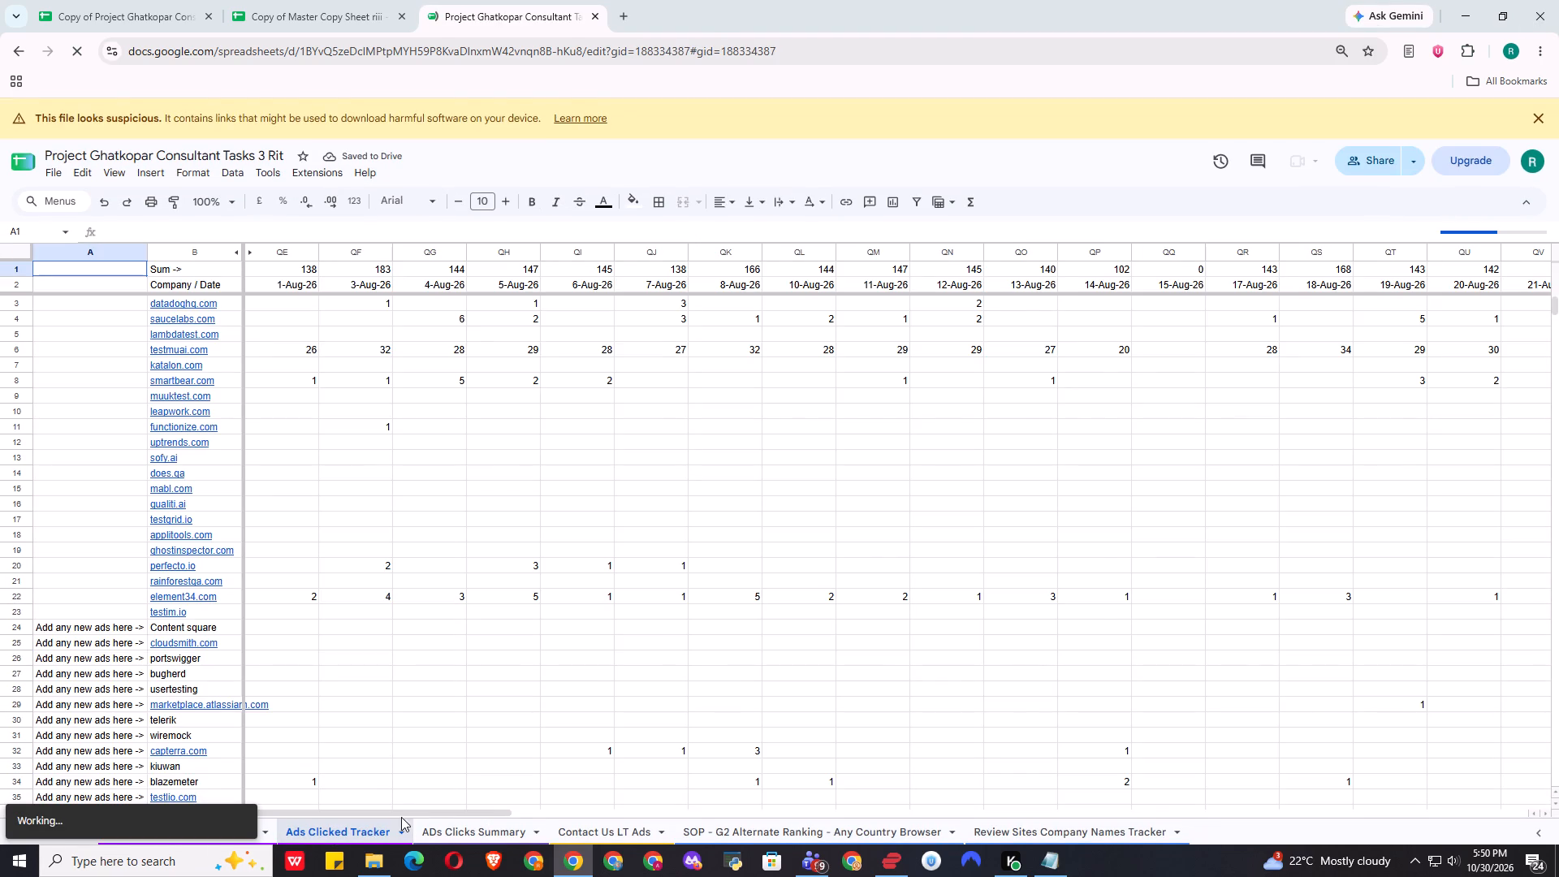
pyautogui.moveTo(404, 814); pyautogui.dragTo(1194, 788)
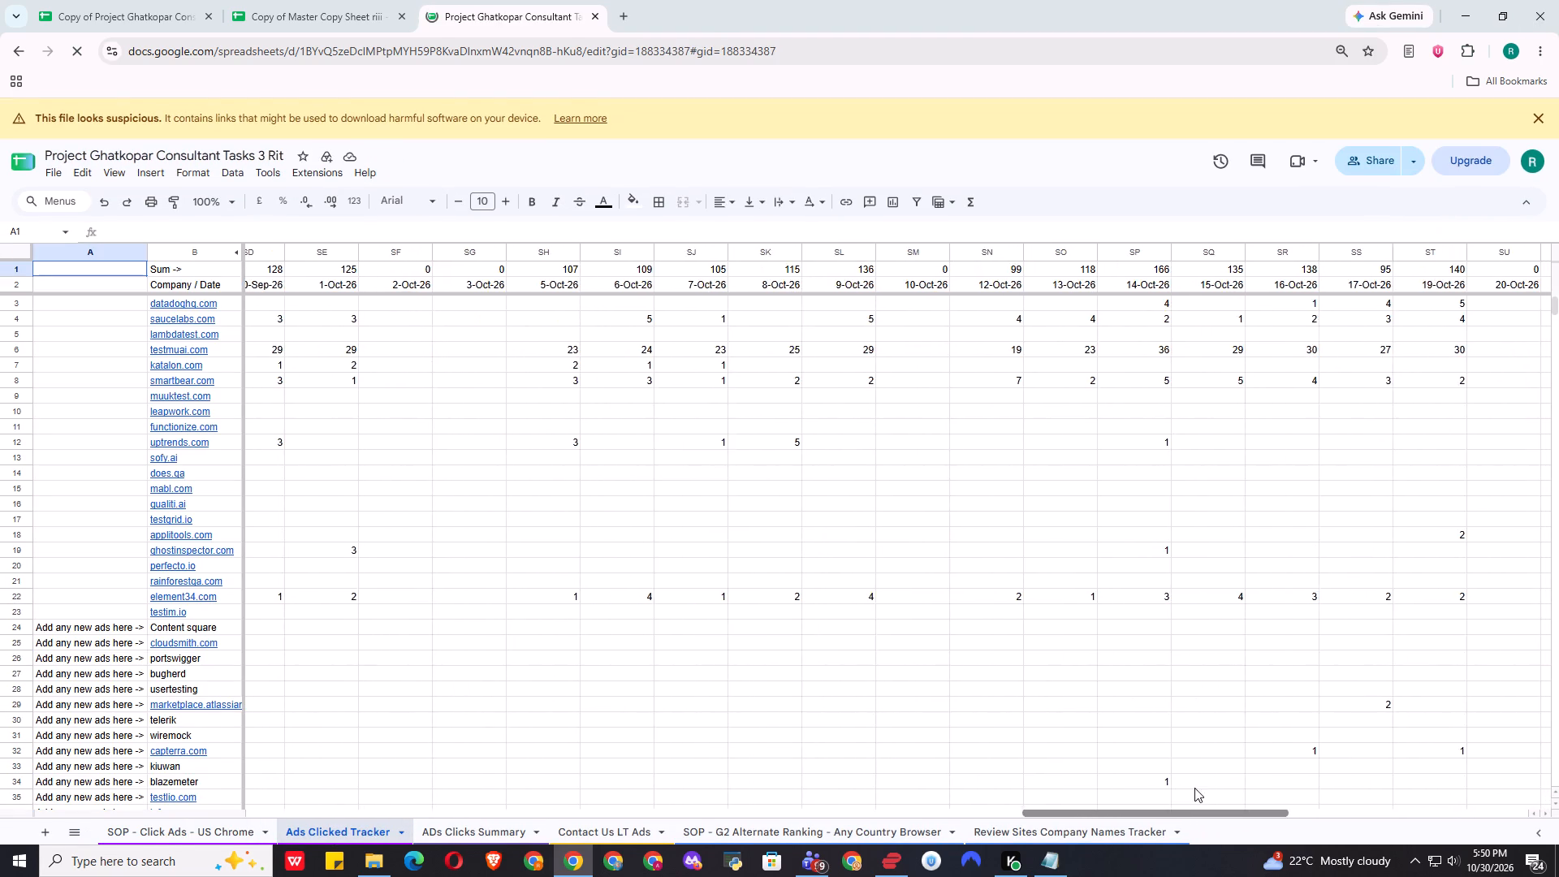
pyautogui.moveTo(1194, 788); pyautogui.dragTo(1462, 784)
pyautogui.scroll(3, 1090, 507)
pyautogui.click(996, 309)
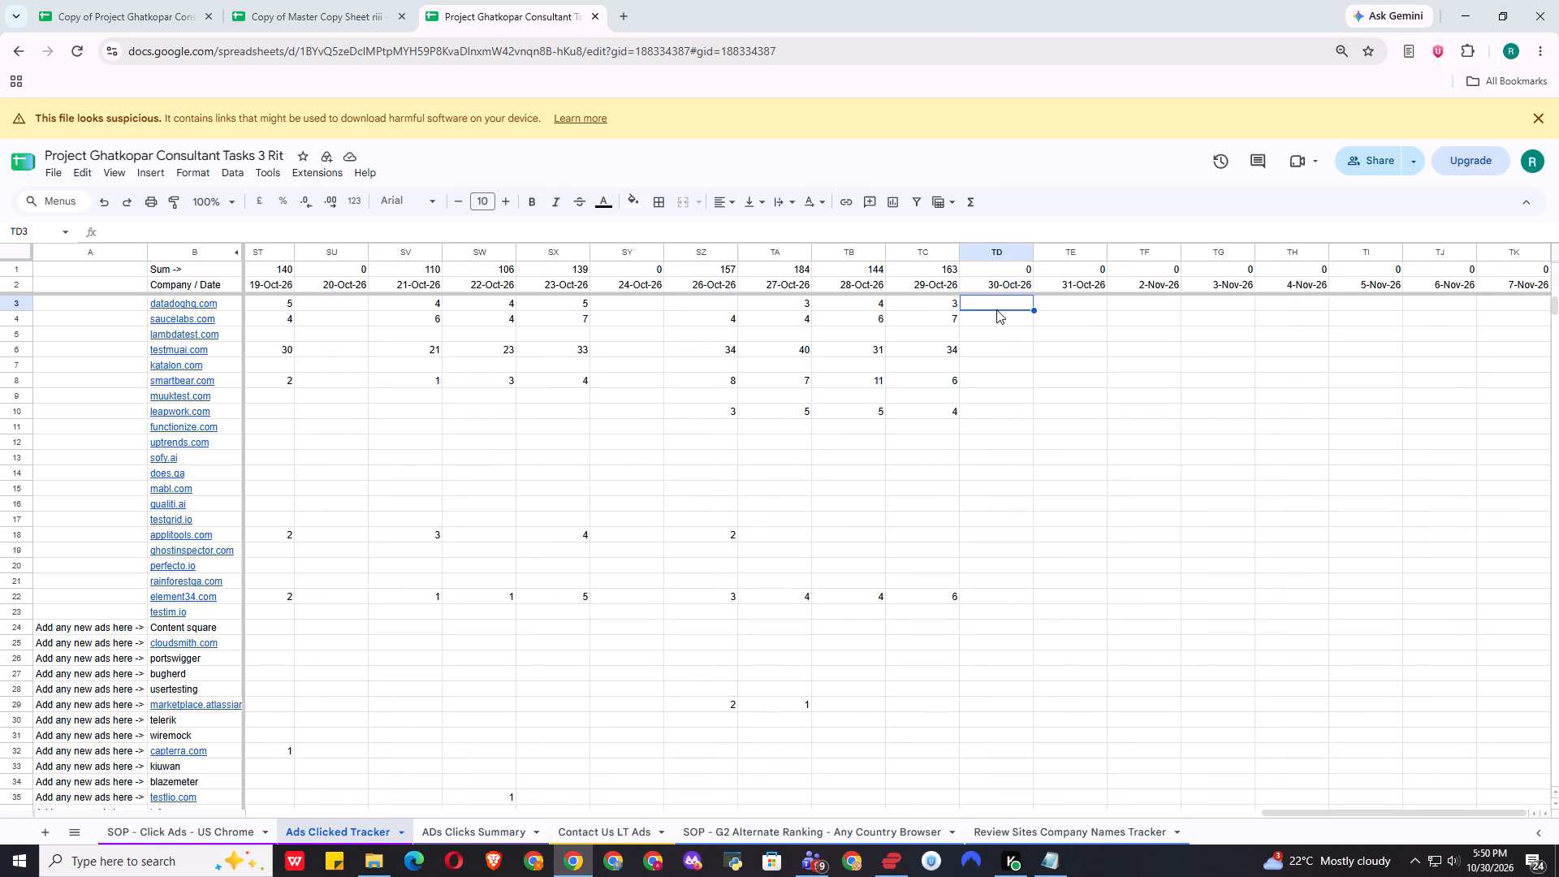
pyautogui.hotkey('ctrl', 'v')
# Find where both Ads Clicked Tracker company lists end and copy the new names datagrail.io through testwitness.com from the US Tracker.
pyautogui.scroll(-8, 699, 493)
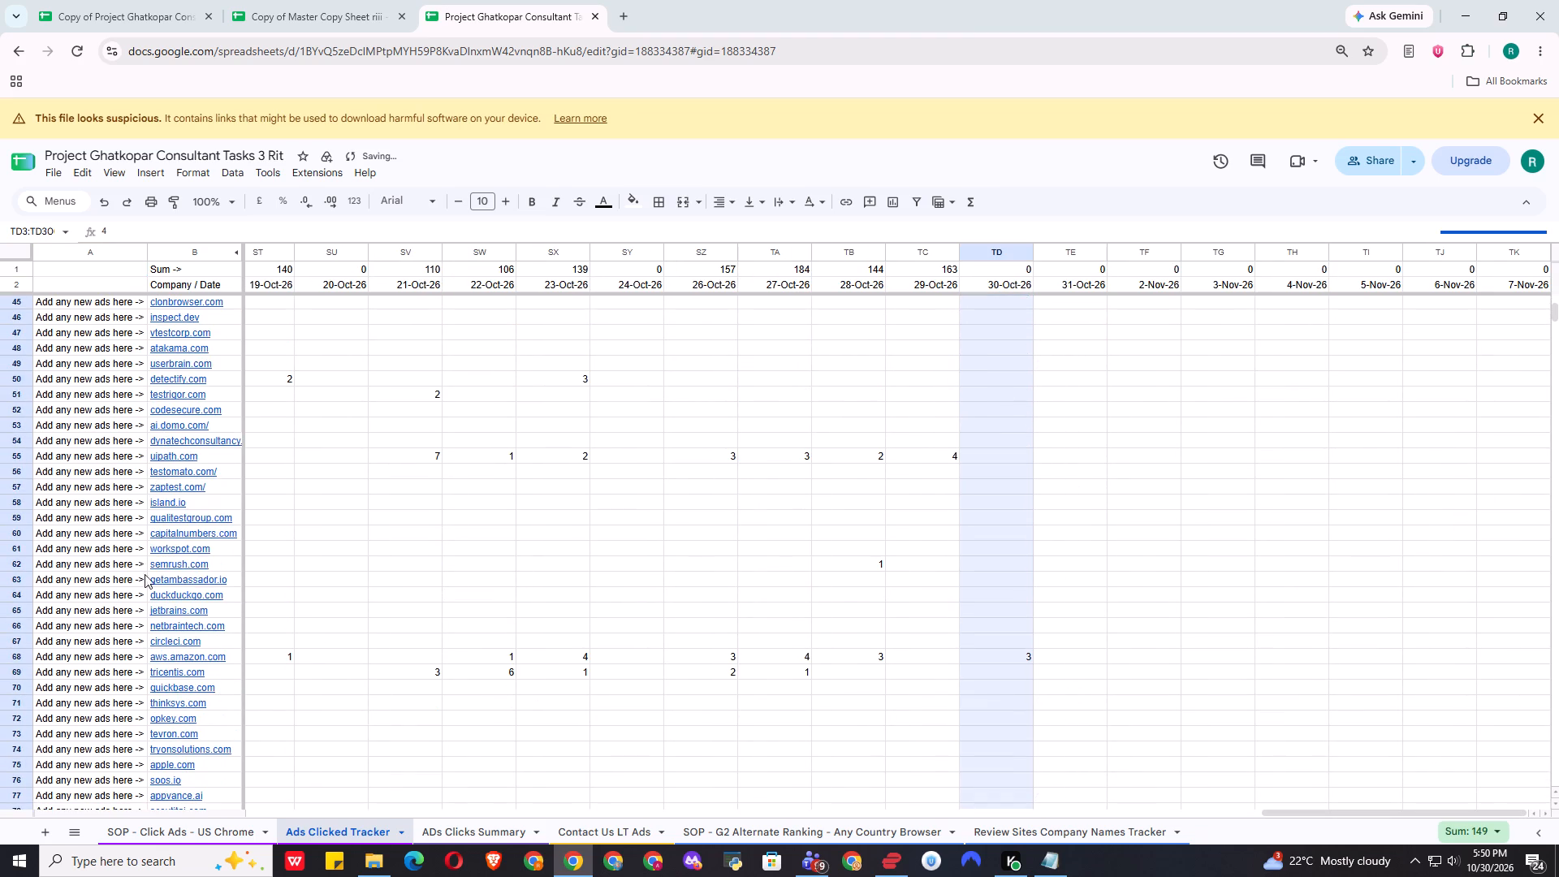
pyautogui.click(184, 582)
pyautogui.hotkey('ctrl', 'Down')
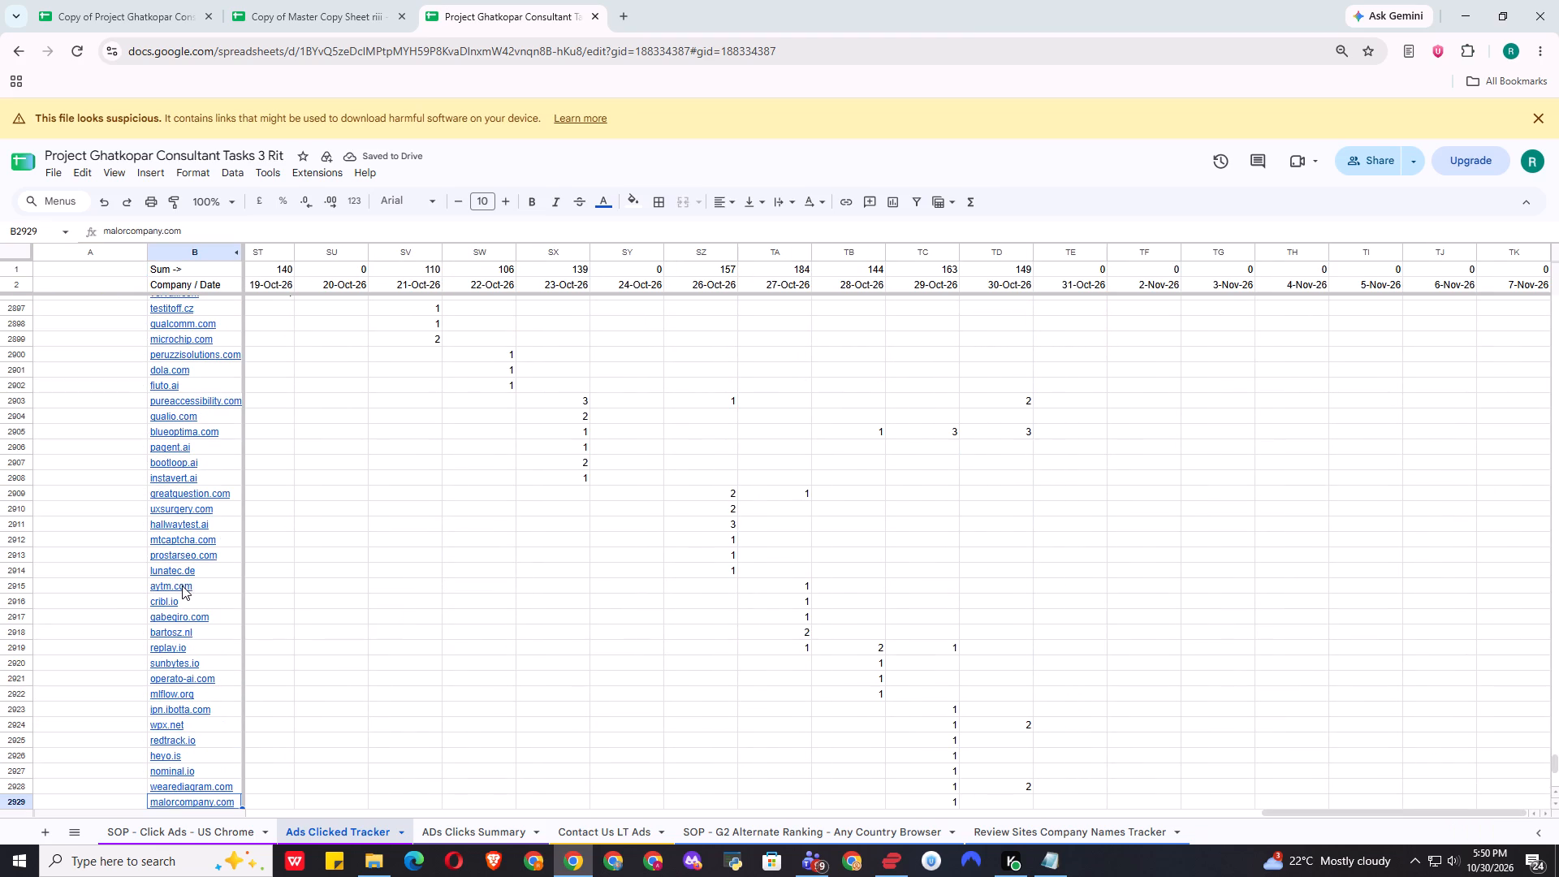
pyautogui.scroll(-2, 211, 658)
pyautogui.scroll(-2, 240, 559)
pyautogui.click(77, 11)
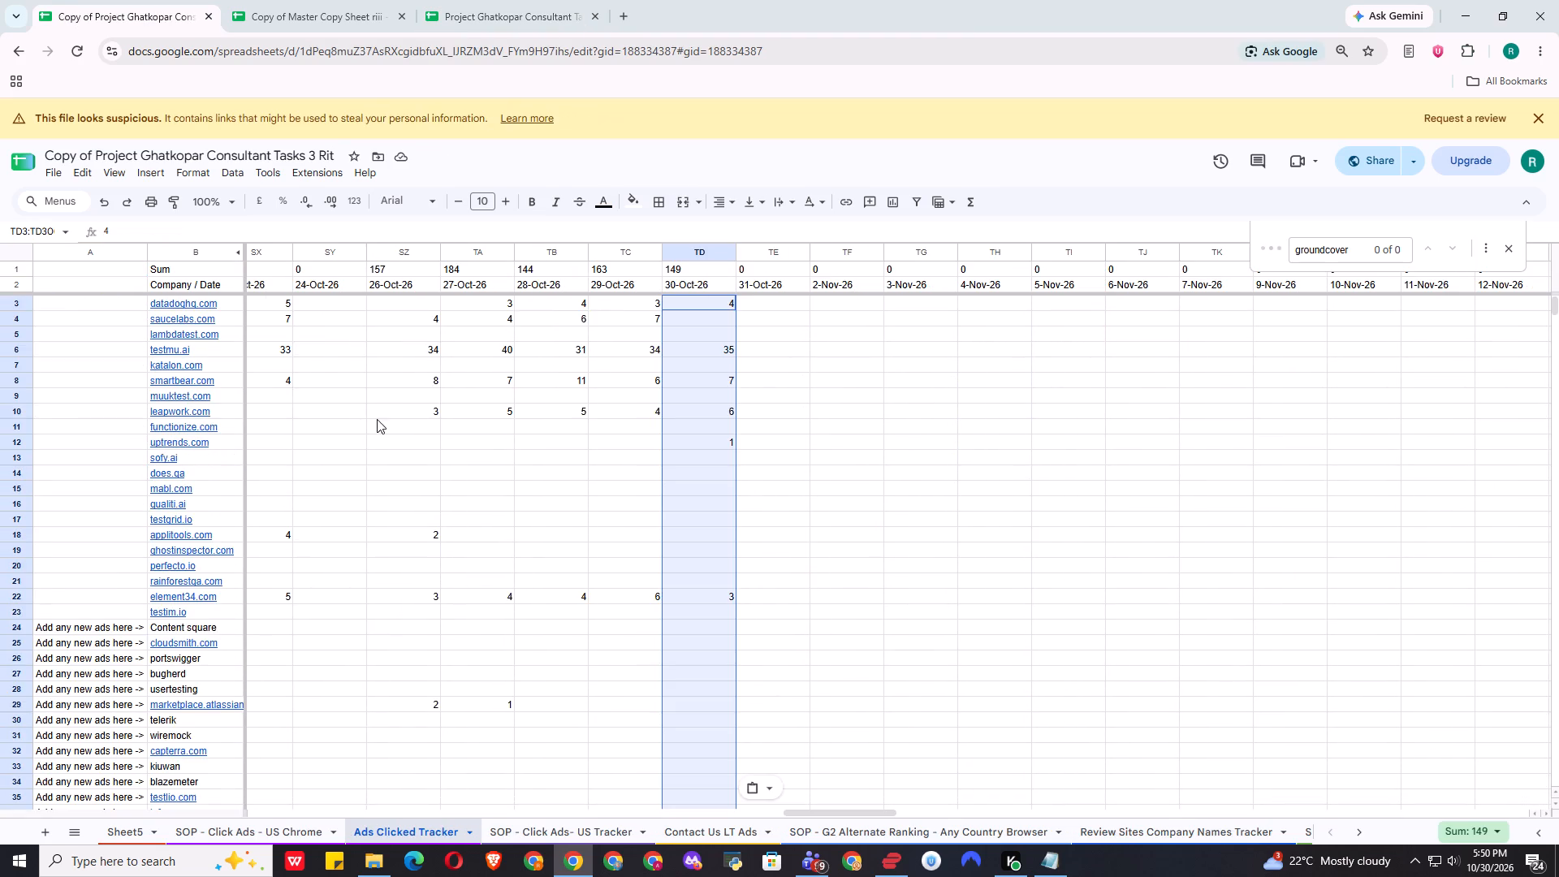
pyautogui.scroll(-3, 369, 464)
pyautogui.click(204, 604)
pyautogui.hotkey('ctrl', 'Down')
pyautogui.scroll(-2, 203, 604)
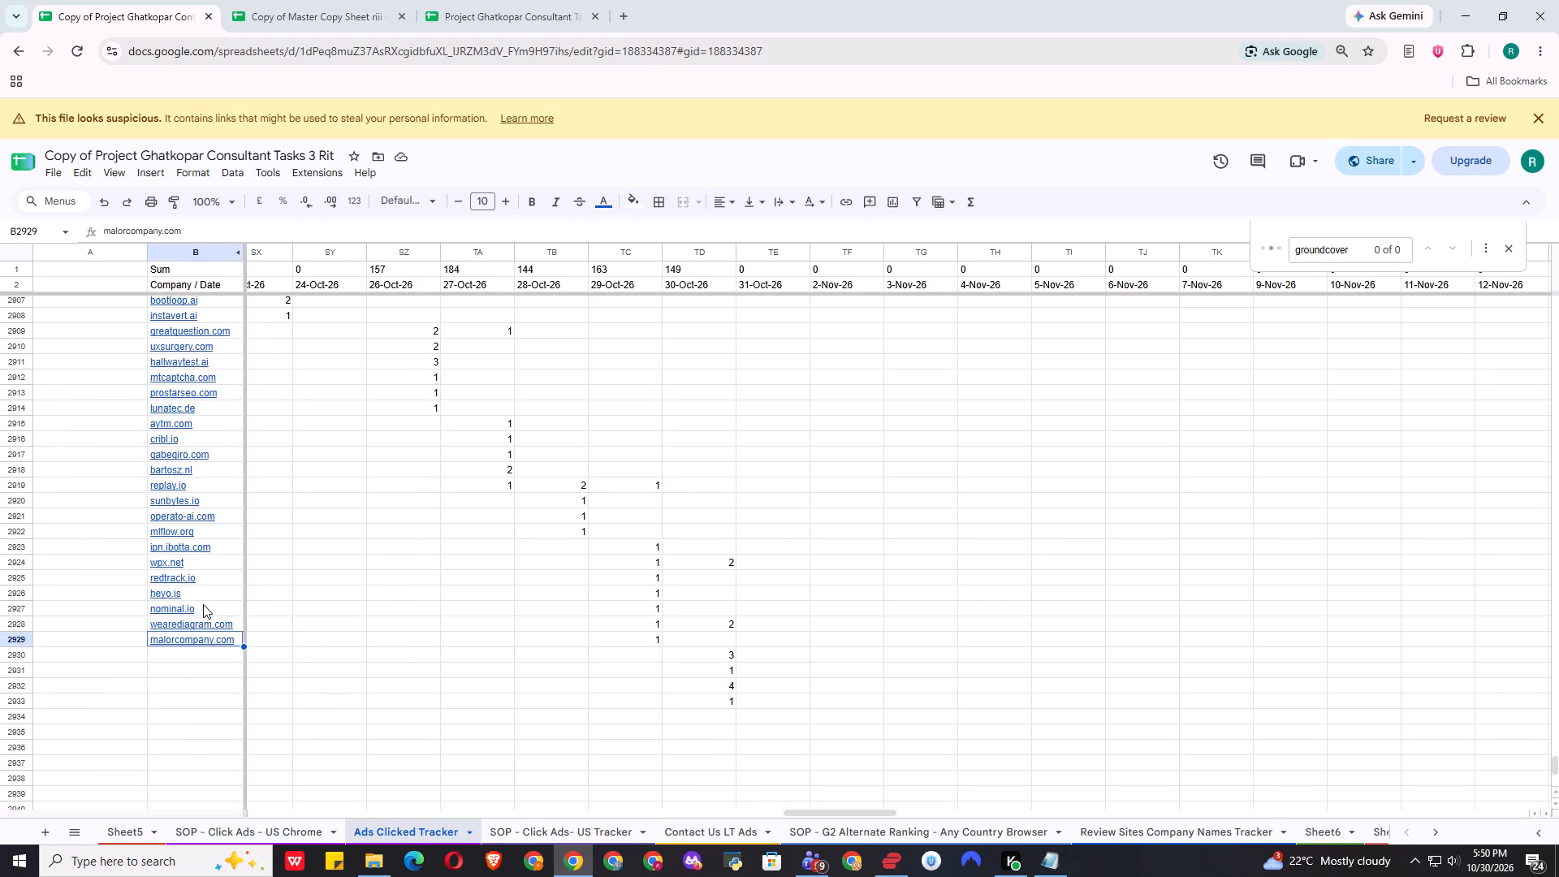
pyautogui.click(551, 836)
pyautogui.click(76, 593)
pyautogui.hotkey('ctrl', 'Up')
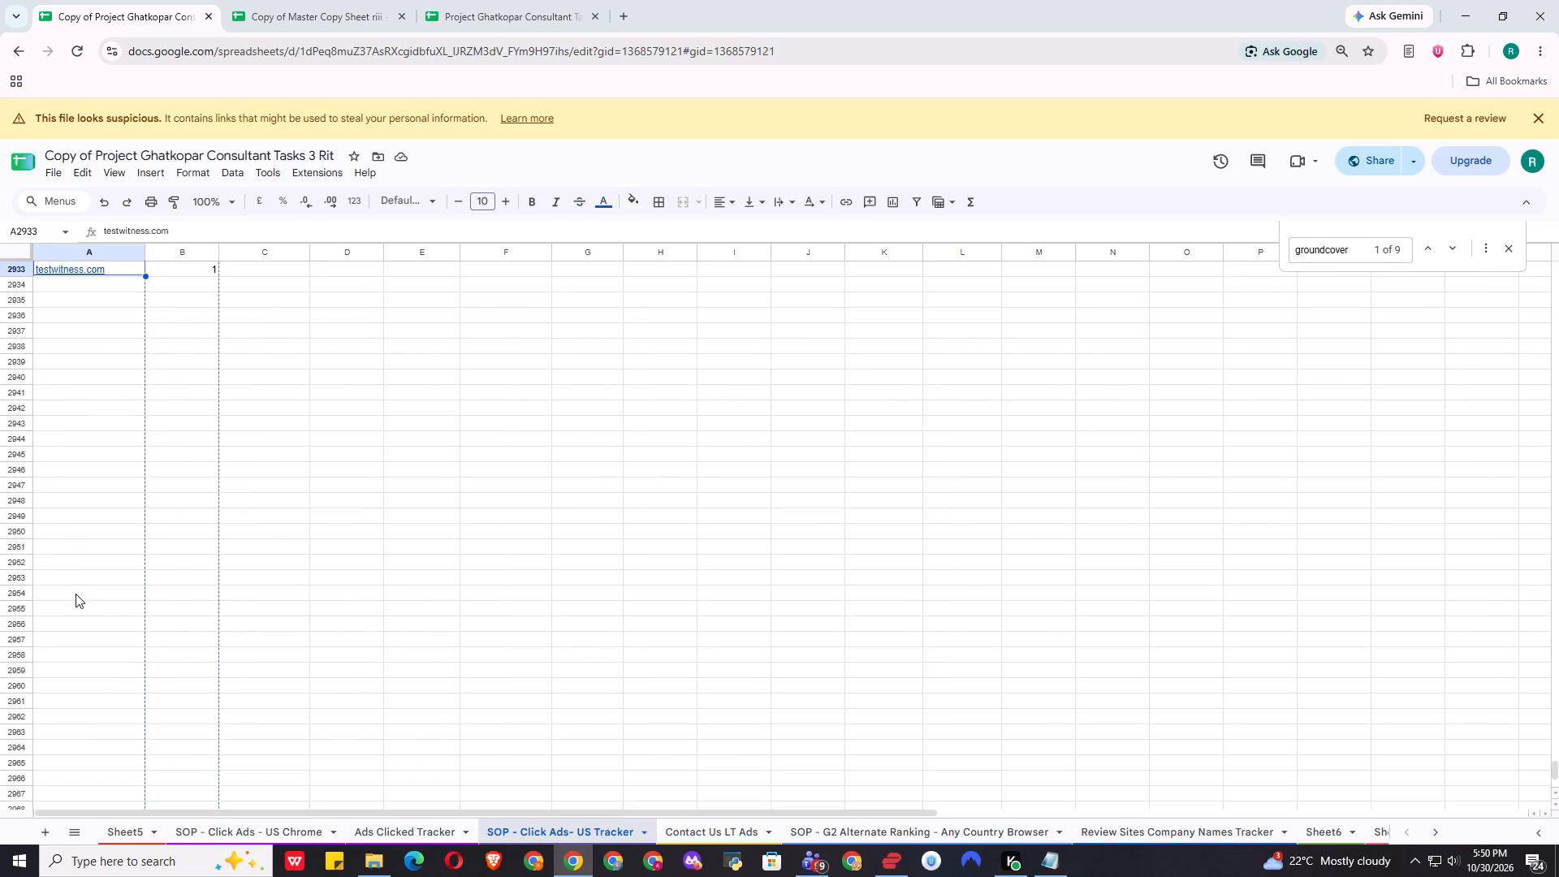
pyautogui.scroll(5, 76, 594)
pyautogui.moveTo(98, 632); pyautogui.dragTo(114, 689)
pyautogui.hotkey('ctrl', 'c')
pyautogui.click(463, 645)
# Paste the new company names into the copy workbook's Ads Clicked Tracker, starting at B2930 below malorcompany.com.
pyautogui.click(370, 823)
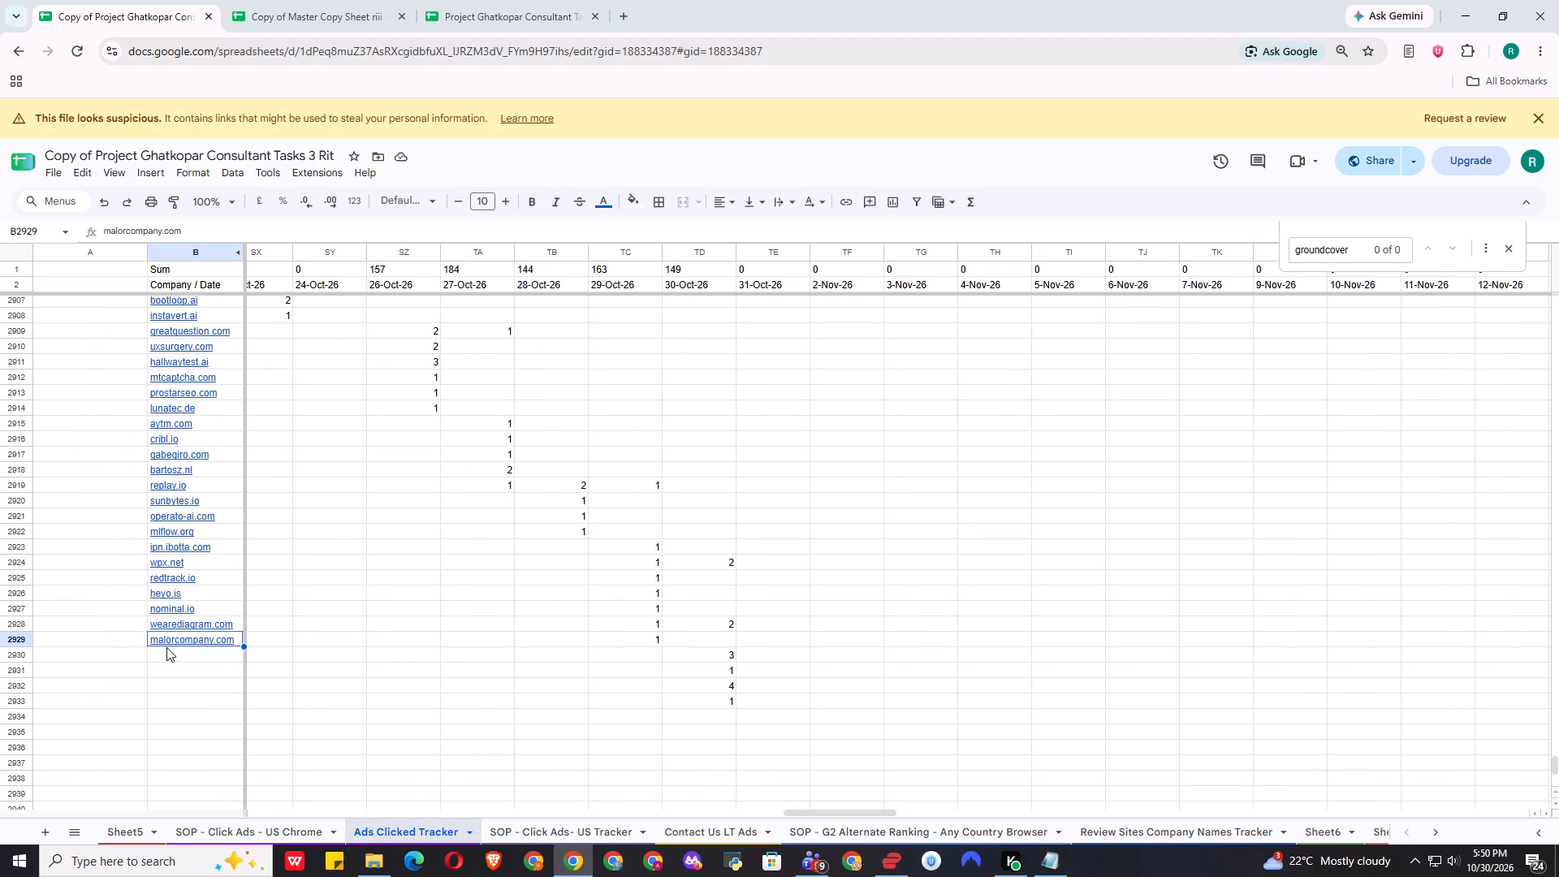
pyautogui.click(179, 660)
pyautogui.hotkey('ctrl', 'v')
pyautogui.moveTo(279, 696); pyautogui.dragTo(637, 709)
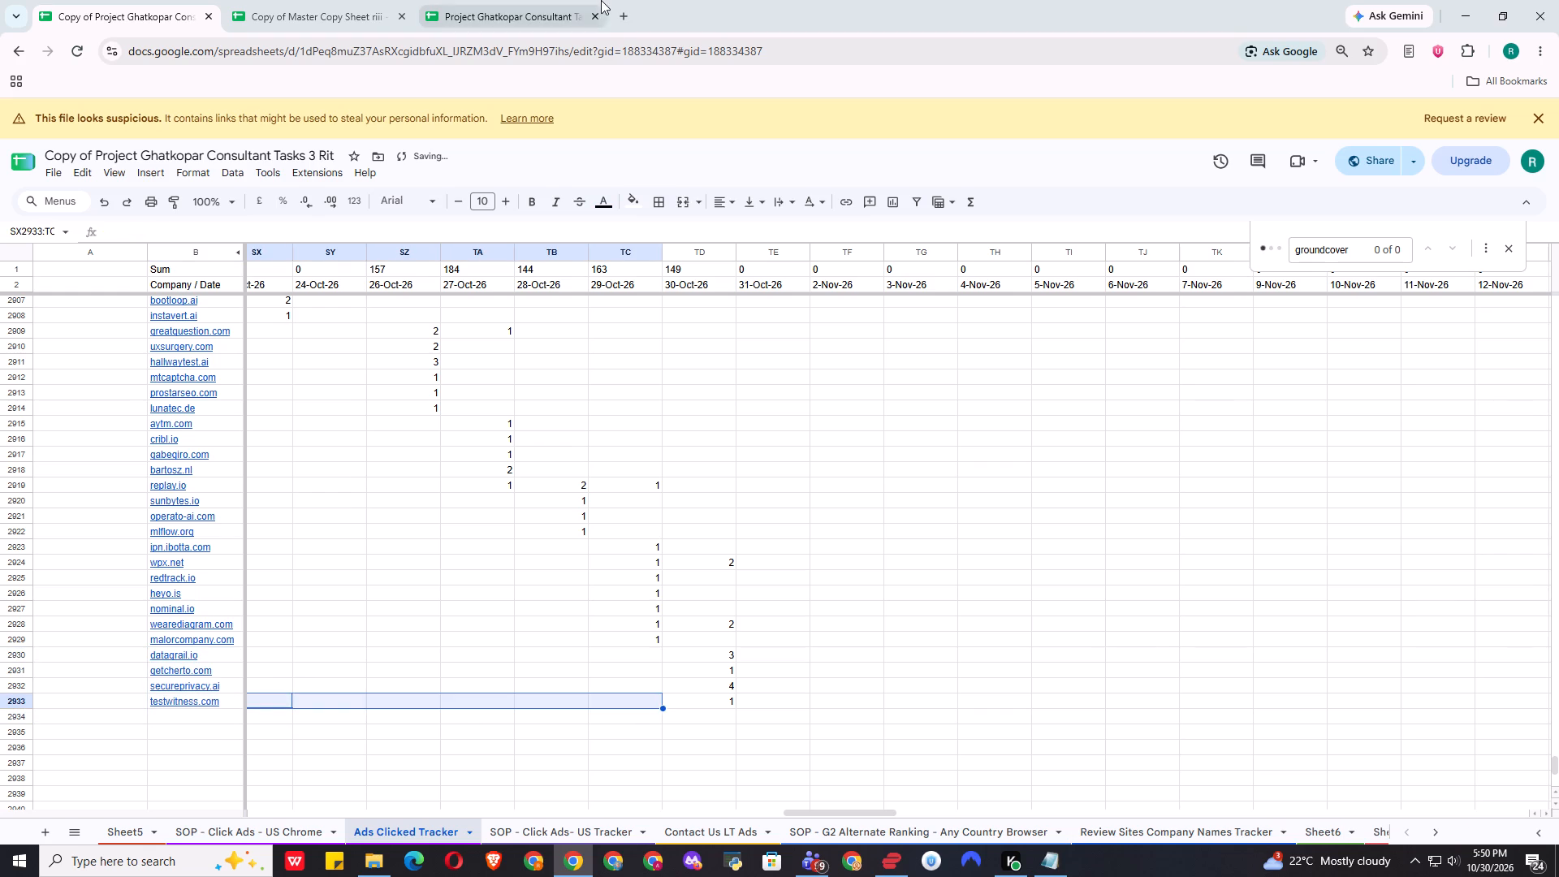
# Paste the same company names into the original workbook's Ads Clicked Tracker, starting at B2930.
pyautogui.click(469, 0)
pyautogui.click(179, 499)
pyautogui.hotkey('ctrl', 'v')
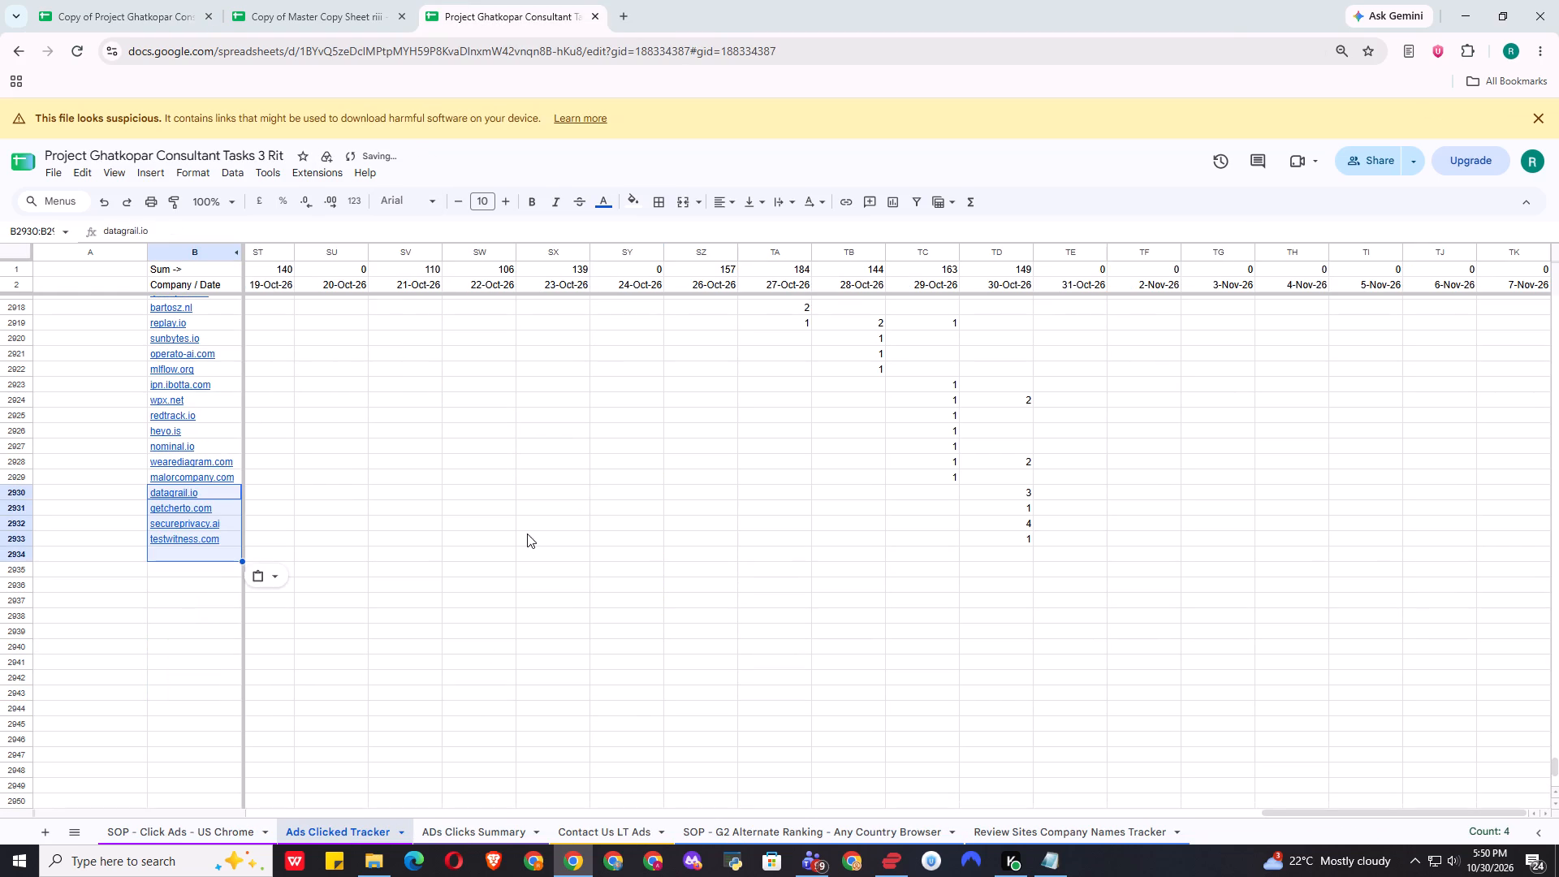
# Check the original workbook's ADs Clicks Summary for the latest filled date column.
pyautogui.click(474, 819)
pyautogui.click(58, 2)
pyautogui.scroll(3, 583, 395)
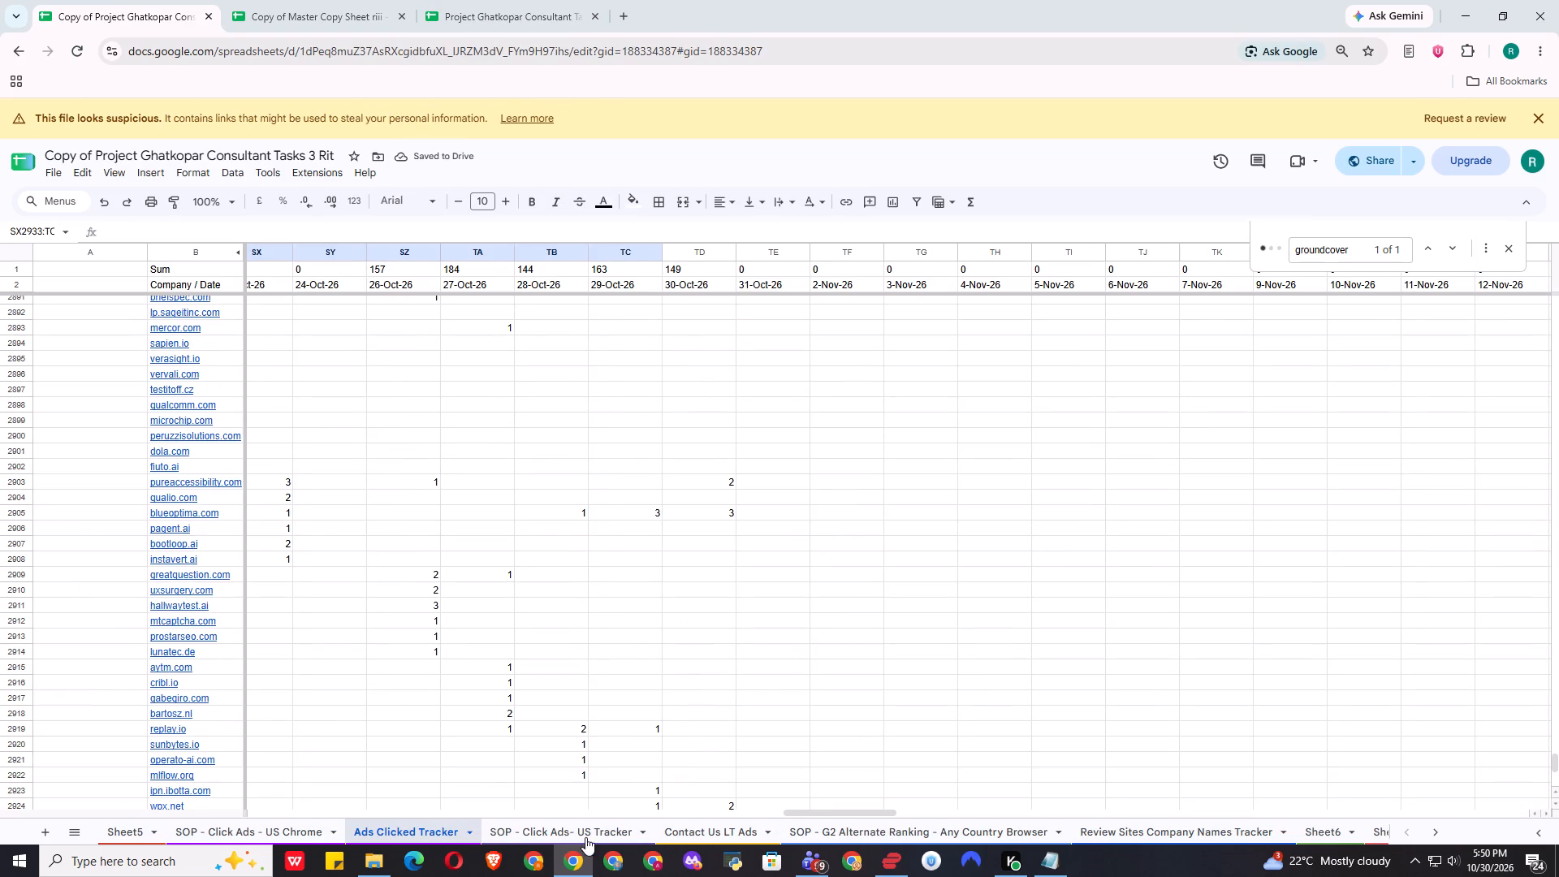
pyautogui.click(499, 18)
pyautogui.scroll(2, 894, 342)
pyautogui.click(883, 283)
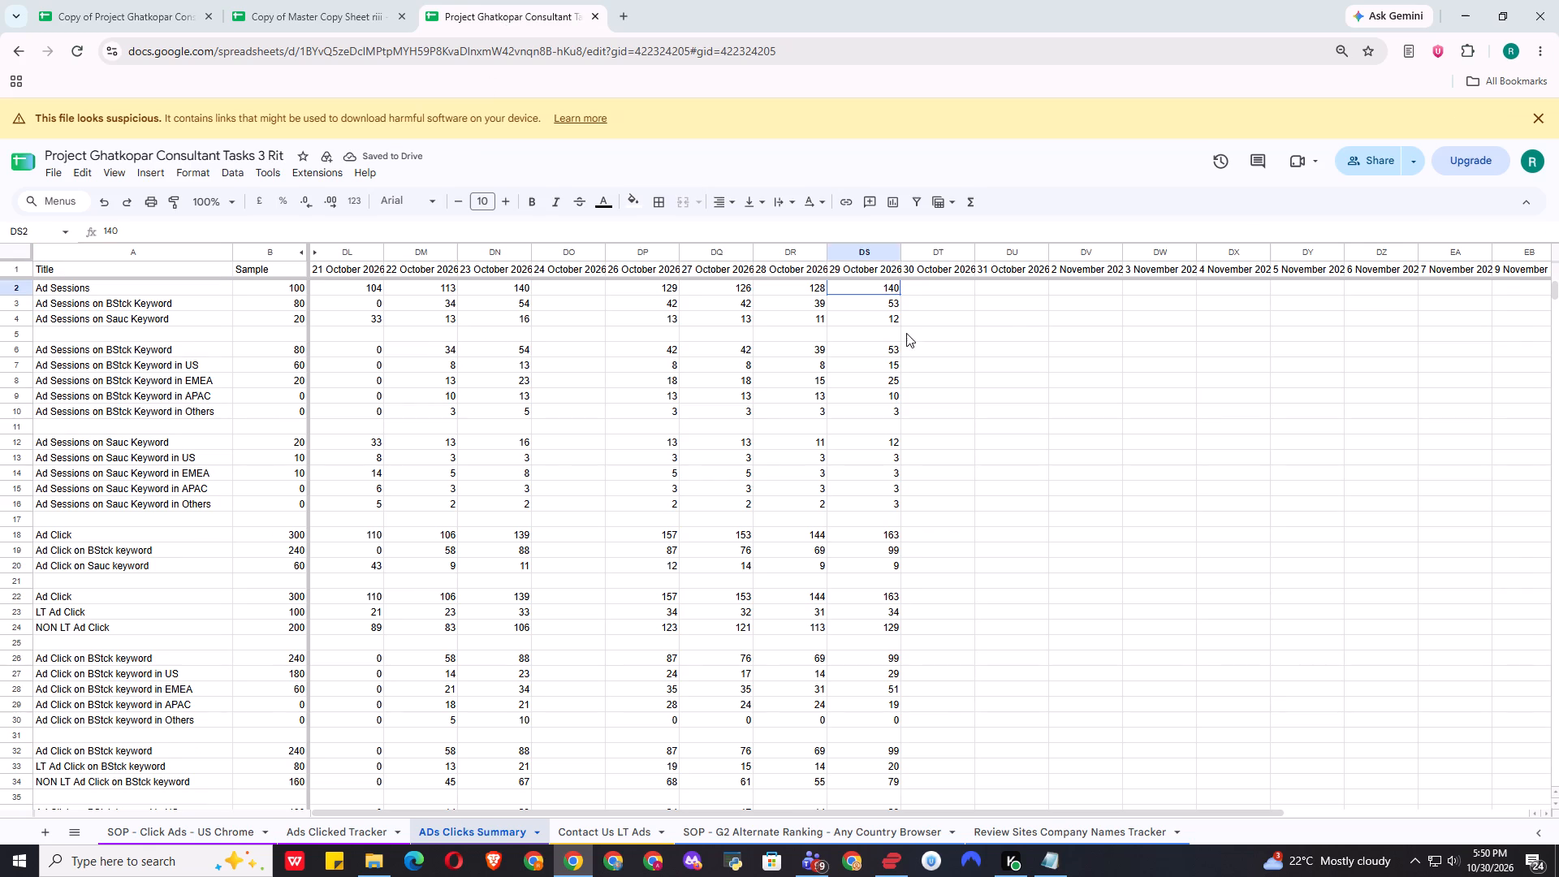
pyautogui.click(110, 0)
pyautogui.scroll(2, 567, 460)
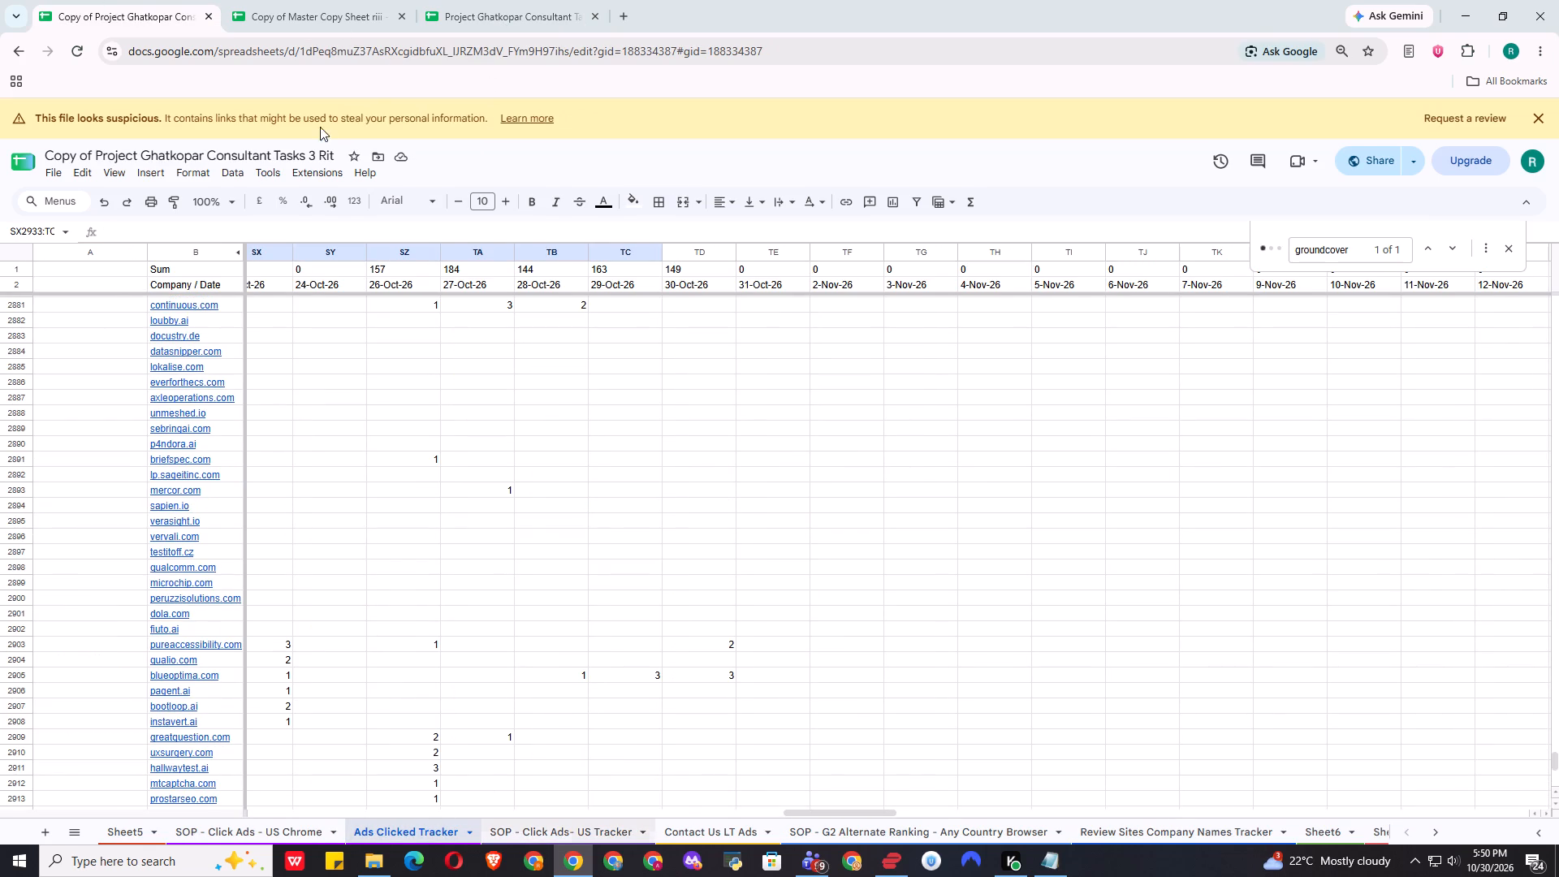
# Copy the full Counts column, B2:B914, from Sheet Status in the Copy of Master Copy Sheet workbook.
pyautogui.click(345, 0)
pyautogui.scroll(1, 424, 451)
pyautogui.click(377, 832)
pyautogui.scroll(2, 304, 320)
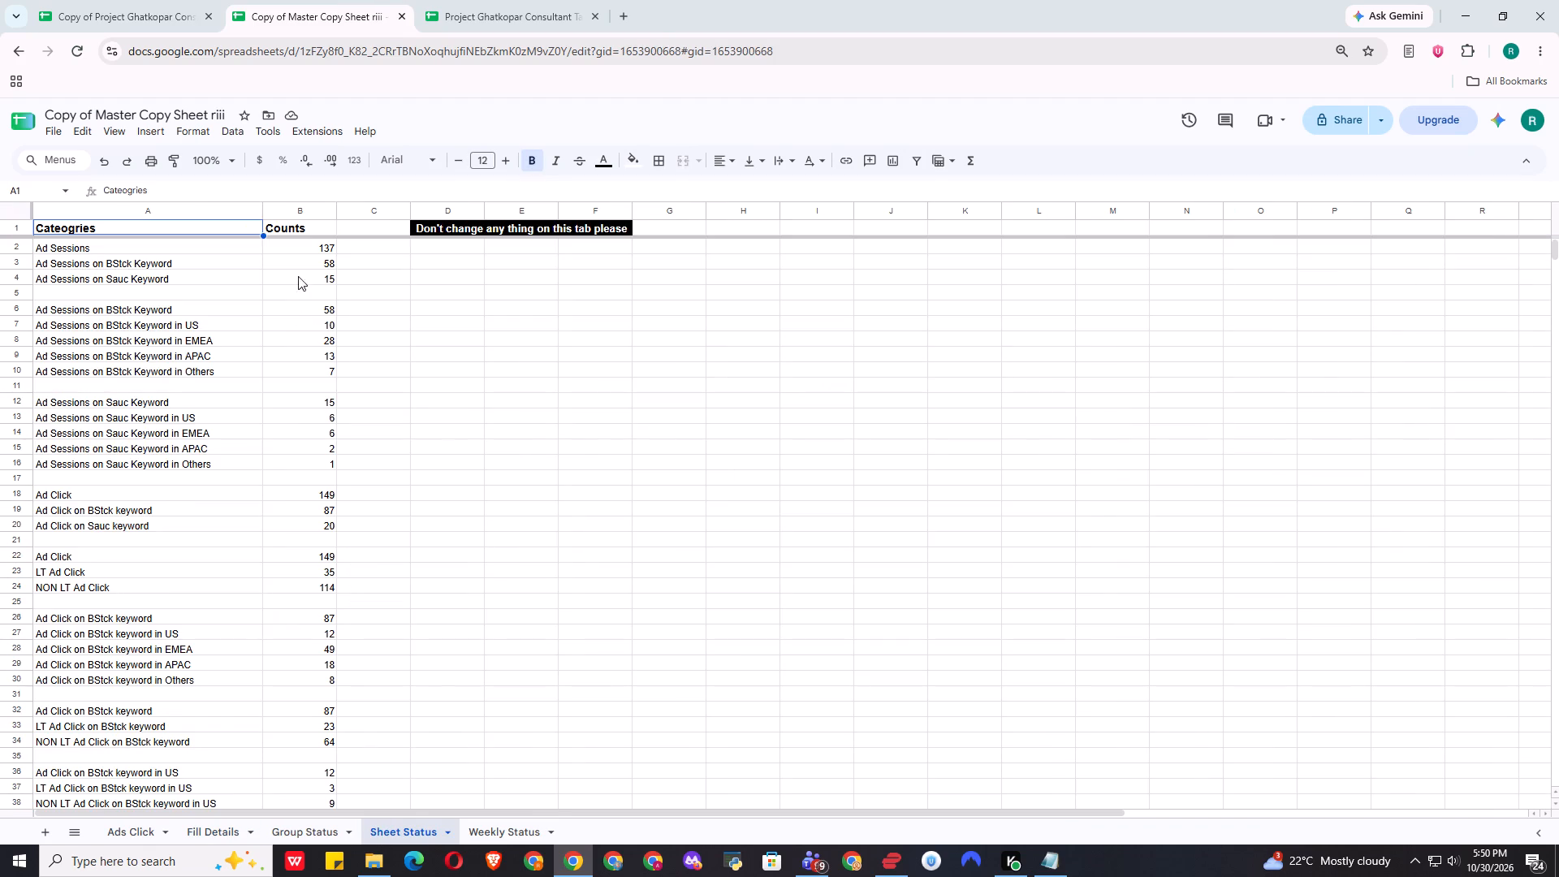
pyautogui.click(309, 247)
pyautogui.hotkey('ctrl', 'shift', 'Down')
pyautogui.hotkey('ctrl', 'shift', 'Down')
pyautogui.hotkey('ctrl', 'shift', 'Down')
pyautogui.hotkey('ctrl', 'shift', 'Down')
pyautogui.hotkey('ctrl', 'shift', 'Down')
pyautogui.hotkey('ctrl', 'shift', 'Down')
pyautogui.hotkey('ctrl', 'shift', 'Down')
pyautogui.hotkey('ctrl', 'shift', 'Down')
pyautogui.hotkey('ctrl', 'shift', 'Down')
pyautogui.hotkey('ctrl', 'shift', 'Down')
pyautogui.hotkey('ctrl', 'shift', 'Down')
pyautogui.hotkey('ctrl', 'shift', 'Down')
pyautogui.hotkey('ctrl', 'shift', 'Down')
pyautogui.hotkey('ctrl', 'shift', 'Down')
pyautogui.hotkey('ctrl', 'shift', 'Down')
pyautogui.hotkey('ctrl', 'shift', 'Down')
pyautogui.hotkey('ctrl', 'shift', 'Down')
pyautogui.hotkey('ctrl', 'shift', 'Down')
pyautogui.hotkey('ctrl', 'shift', 'Down')
pyautogui.hotkey('ctrl', 'shift', 'Down')
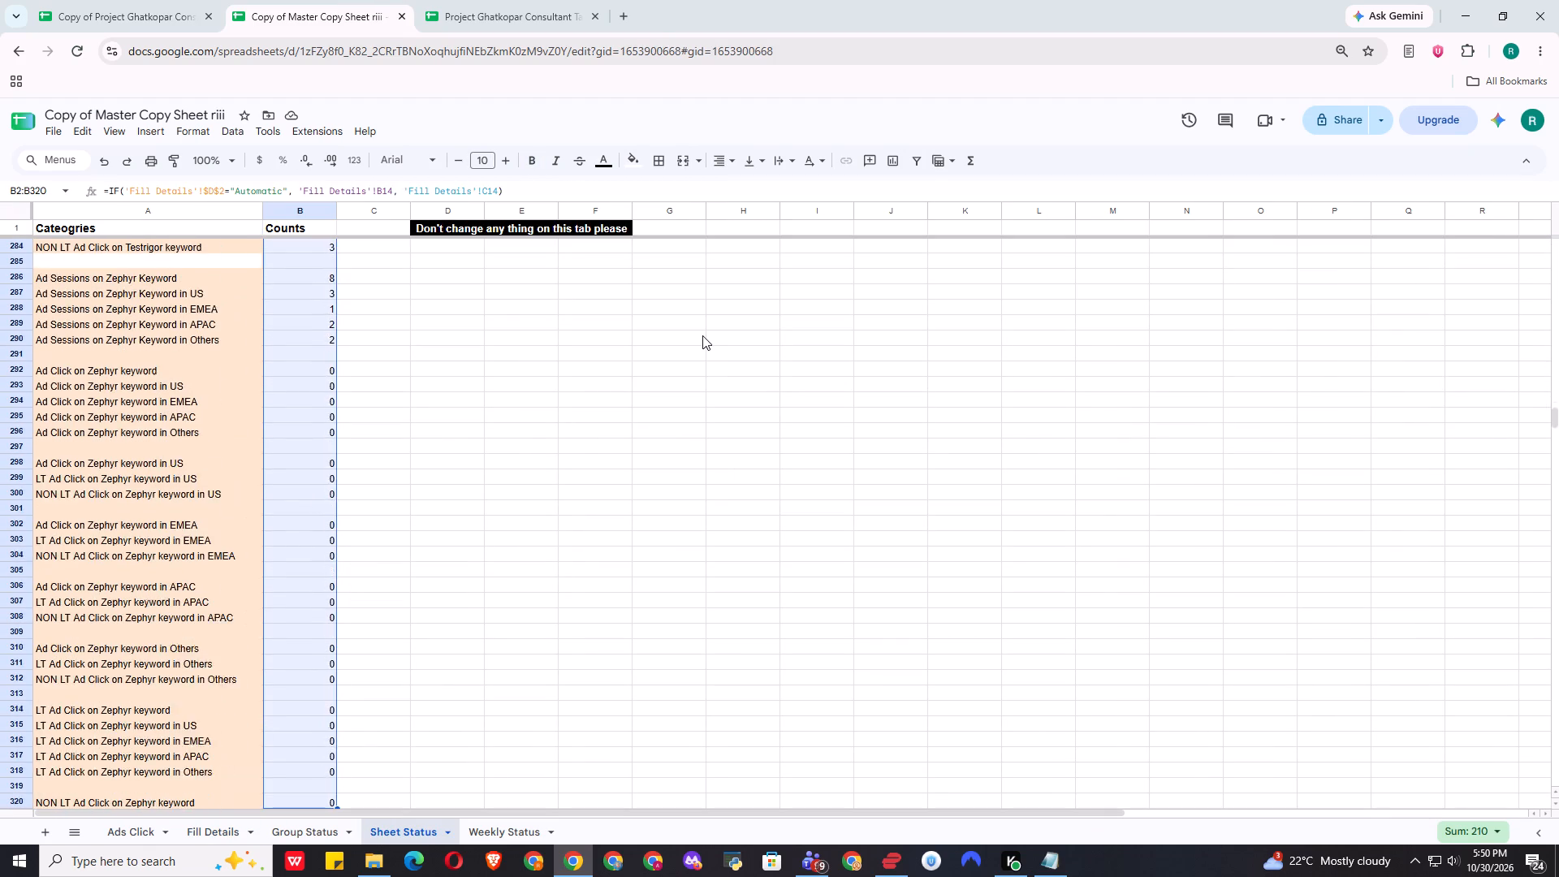
pyautogui.hotkey('ctrl', 'c')
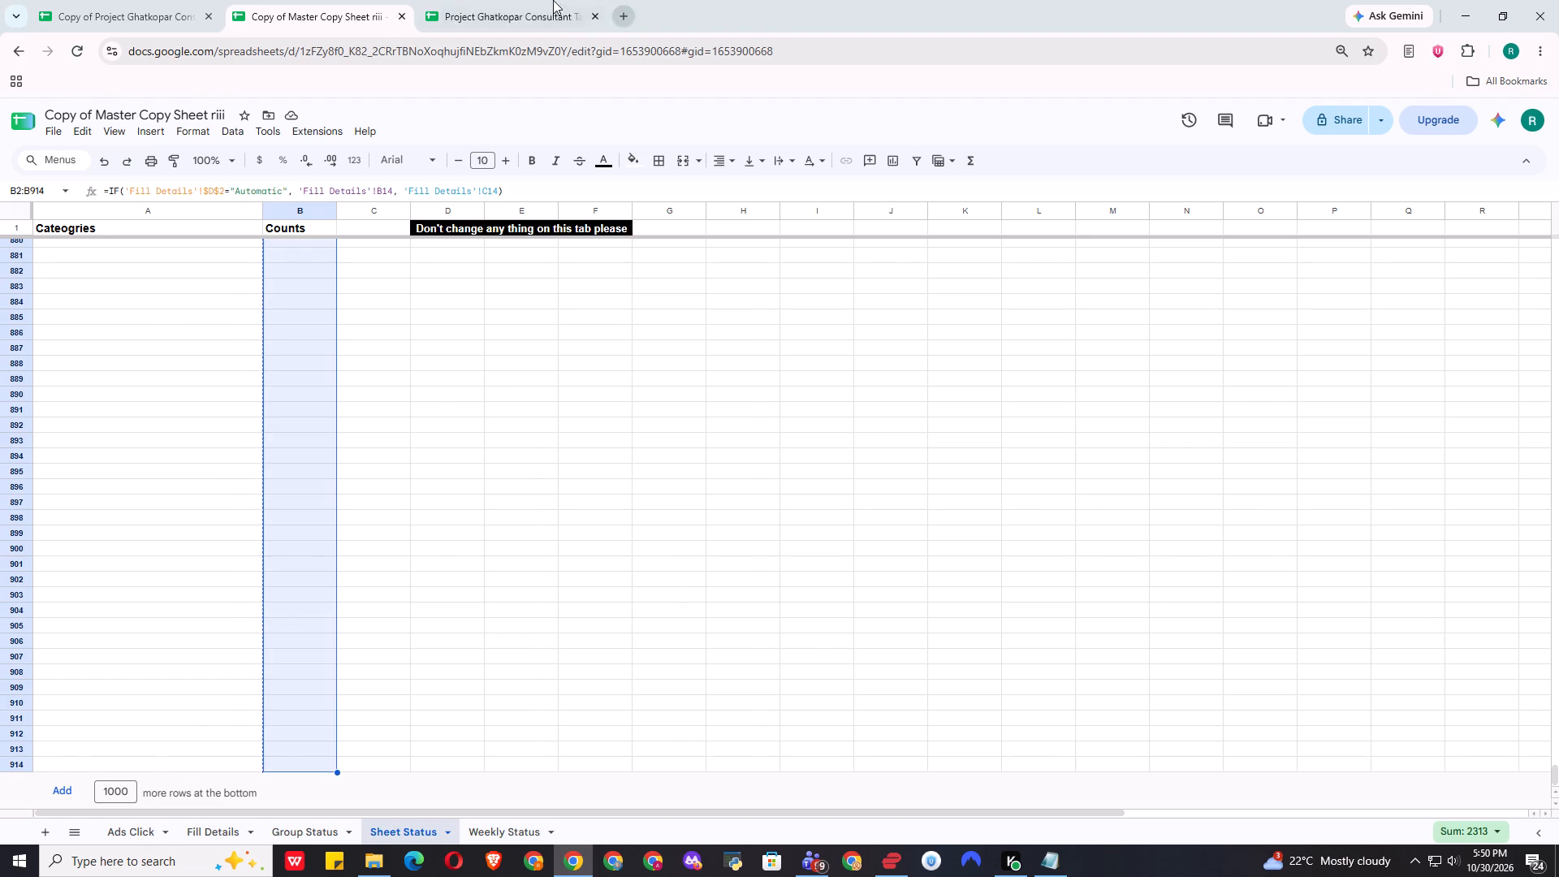
# Paste the counts as values only into the 30 October 2026 column of the original workbook's ADs Clicks Summary, starting at DT2.
pyautogui.click(533, 0)
pyautogui.scroll(3, 734, 339)
pyautogui.click(934, 293)
pyautogui.rightClick(934, 293)
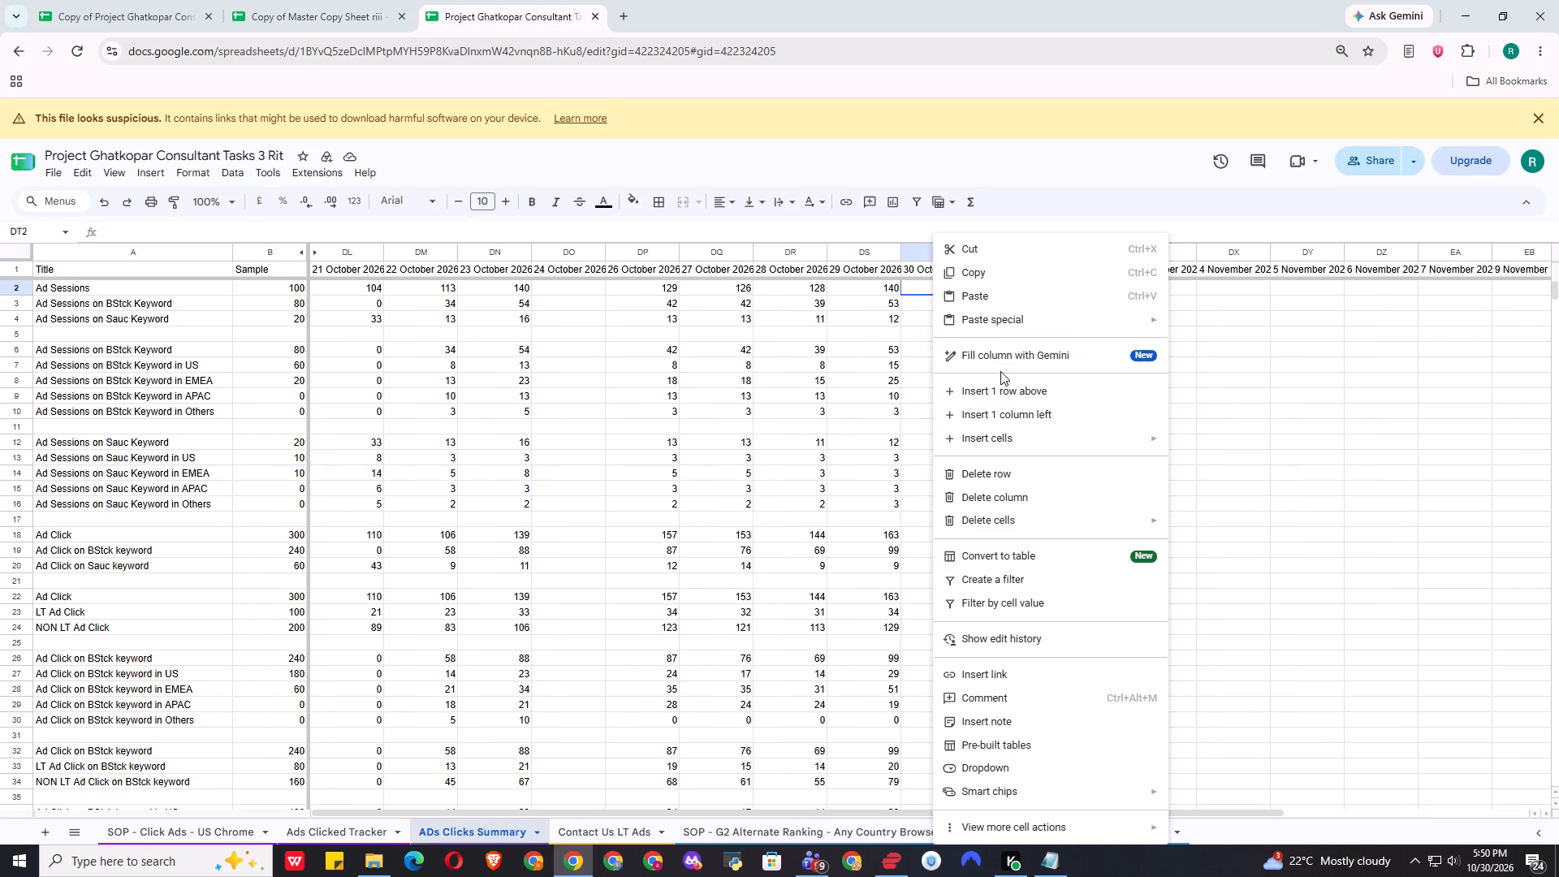
pyautogui.click(1224, 328)
pyautogui.scroll(-2, 946, 506)
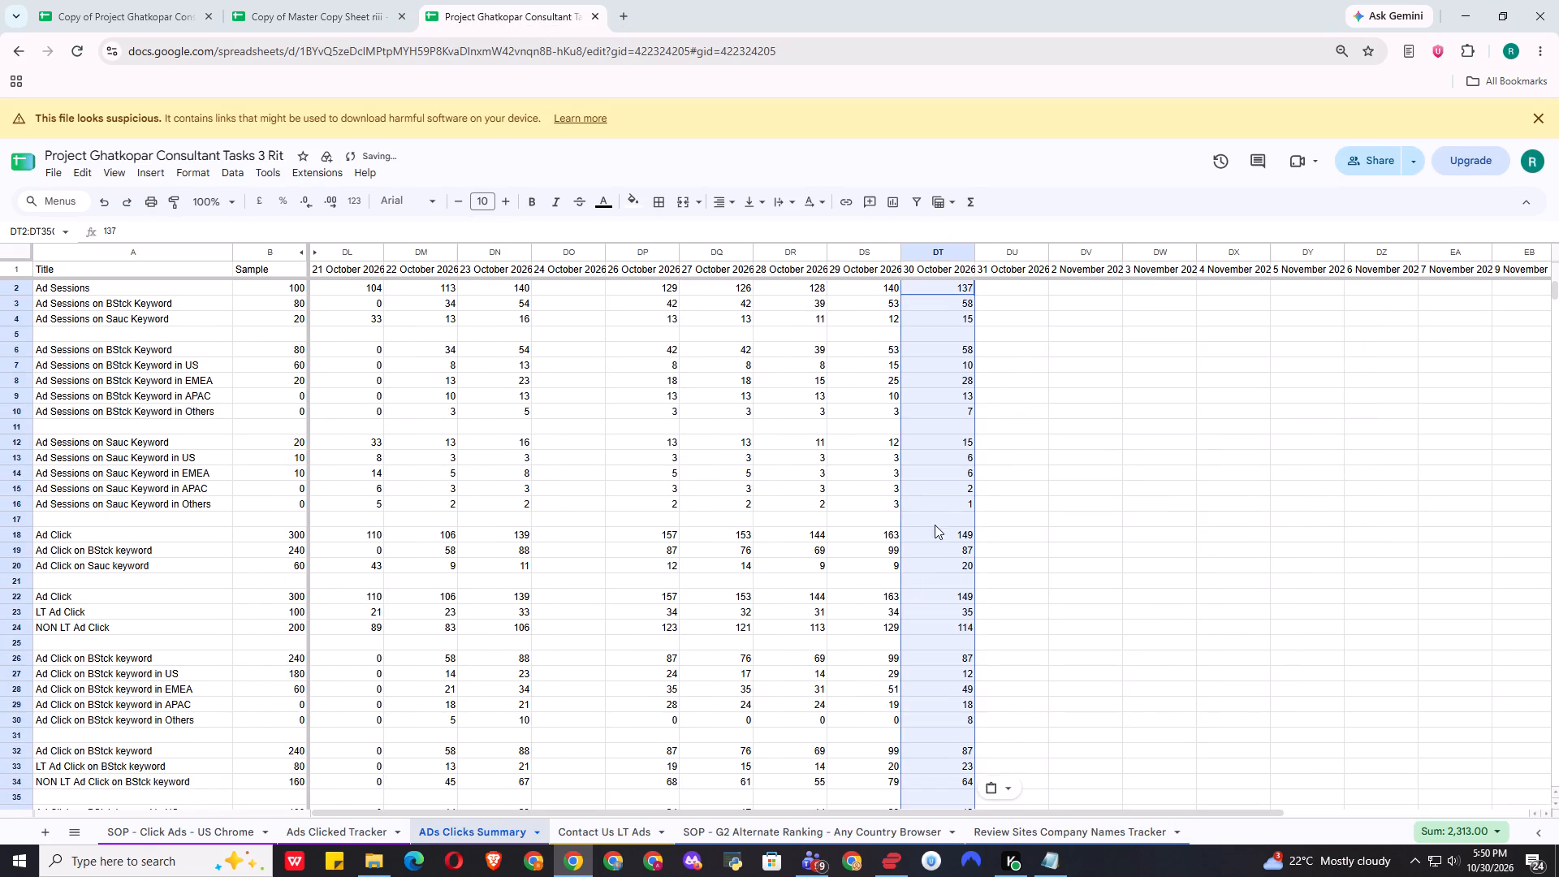
# Find the last entry in the original's Review Sites Company Names Tracker and copy the missing 29 Oct Morning through 30 Oct 2026 Evening rows from the copy workbook.
pyautogui.click(1050, 827)
pyautogui.scroll(-3, 830, 486)
pyautogui.click(646, 477)
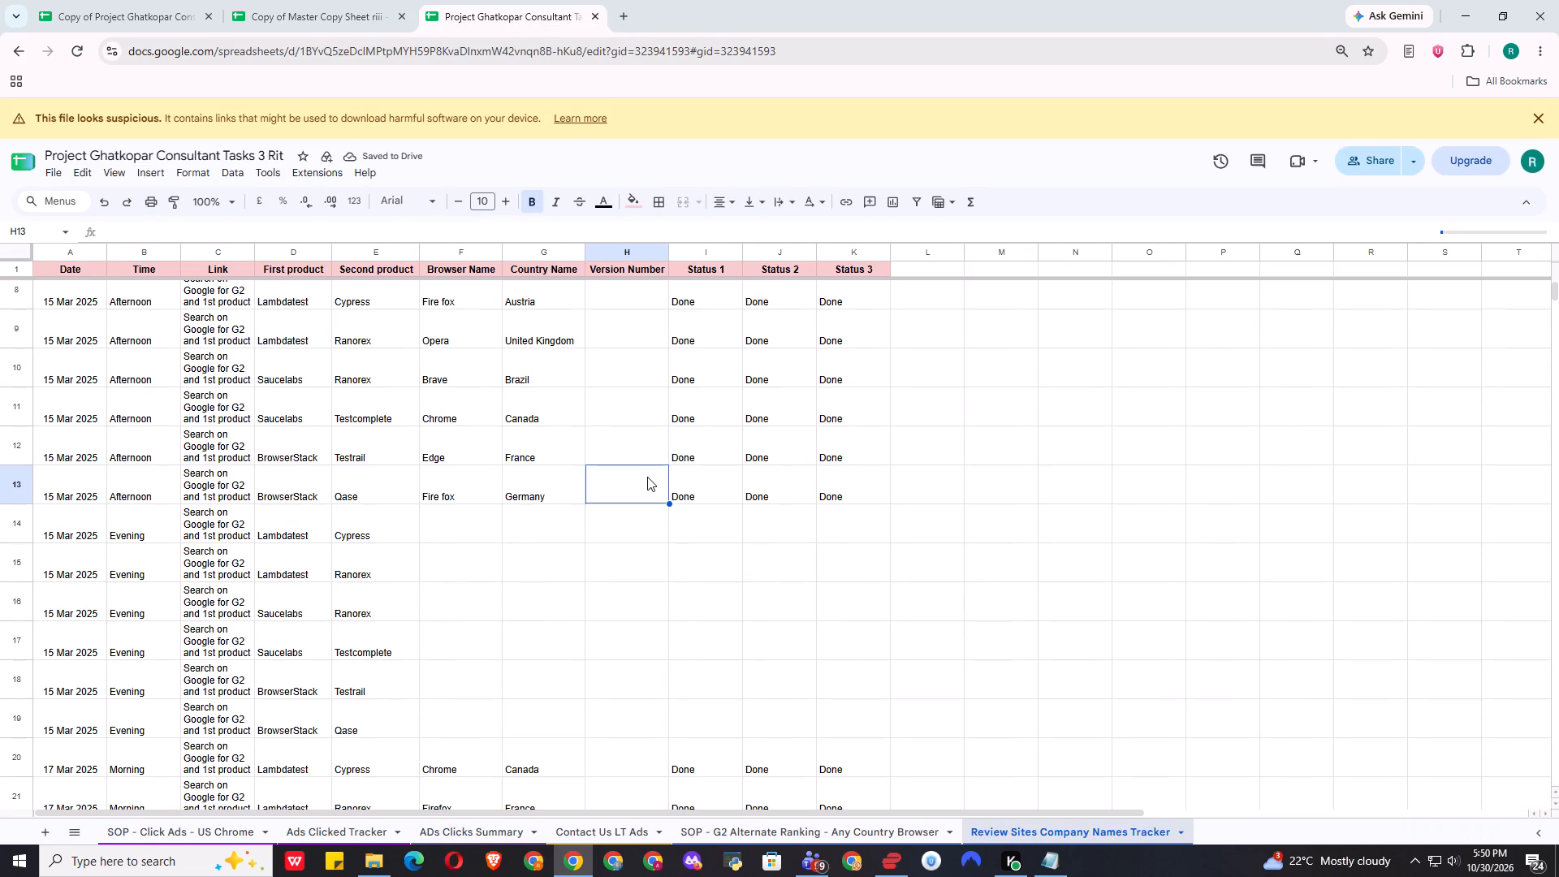
pyautogui.hotkey('ctrl', 'Down')
pyautogui.press('Left')
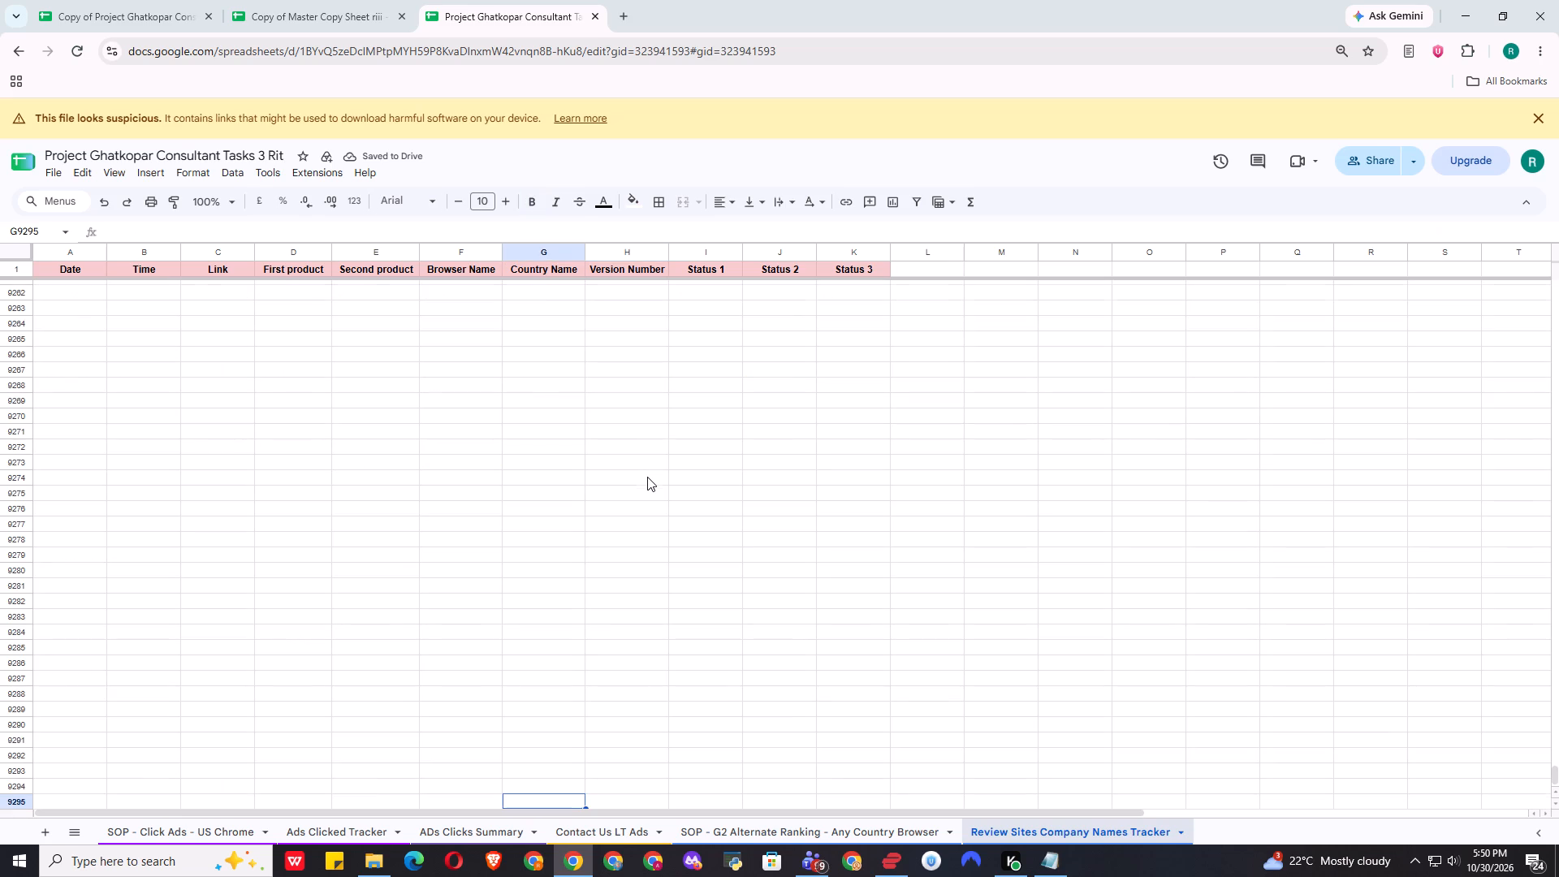
pyautogui.hotkey('ctrl', 'Up')
pyautogui.click(183, 11)
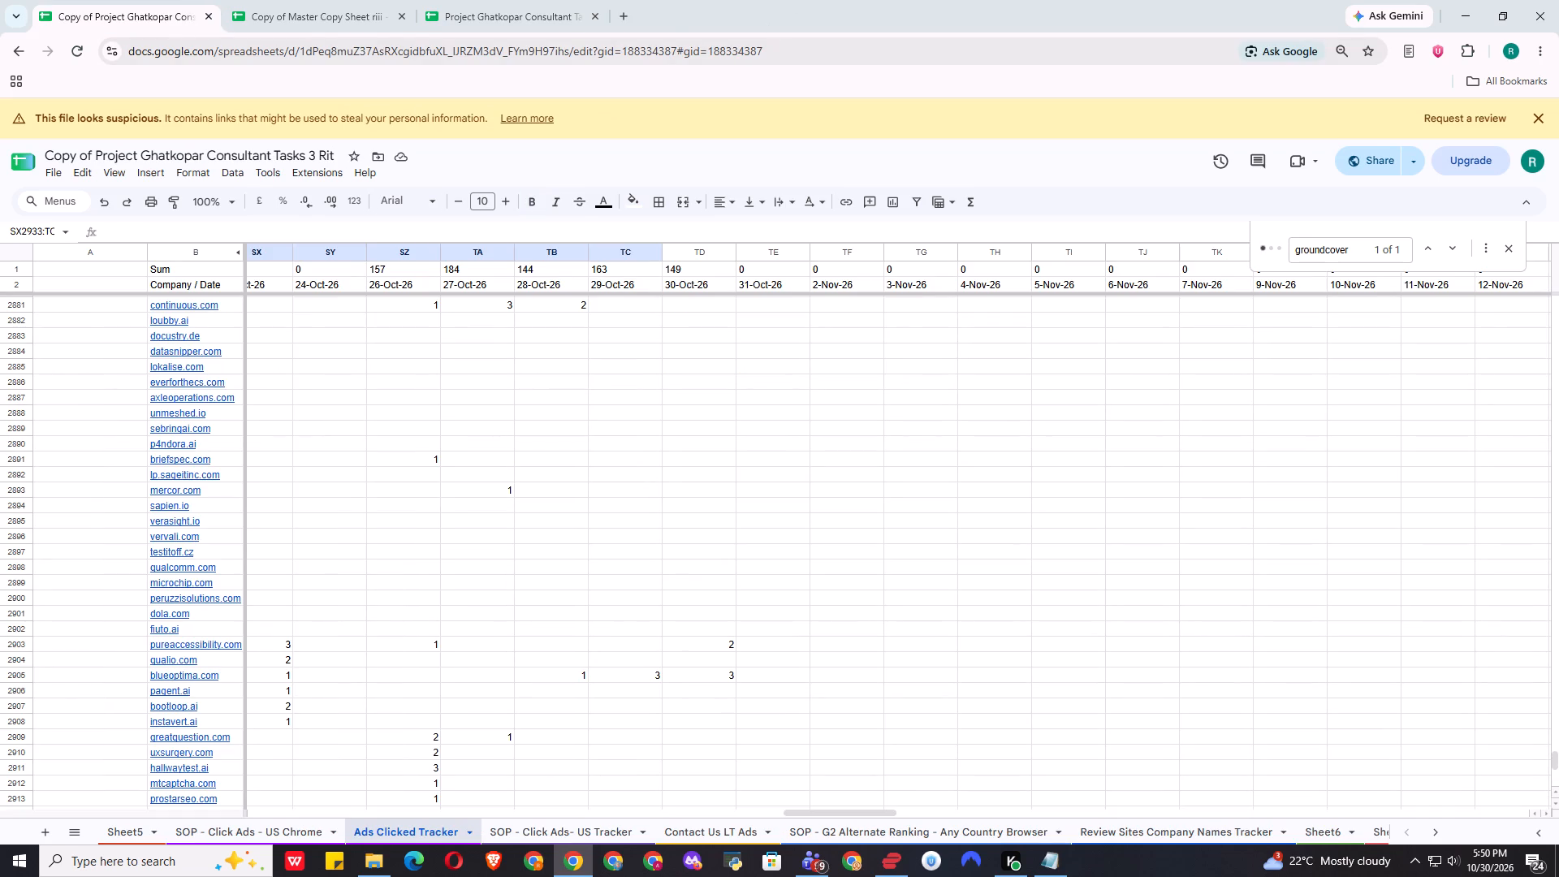
pyautogui.click(1133, 839)
pyautogui.scroll(-3, 677, 562)
pyautogui.scroll(1, 618, 594)
pyautogui.scroll(-4, 618, 594)
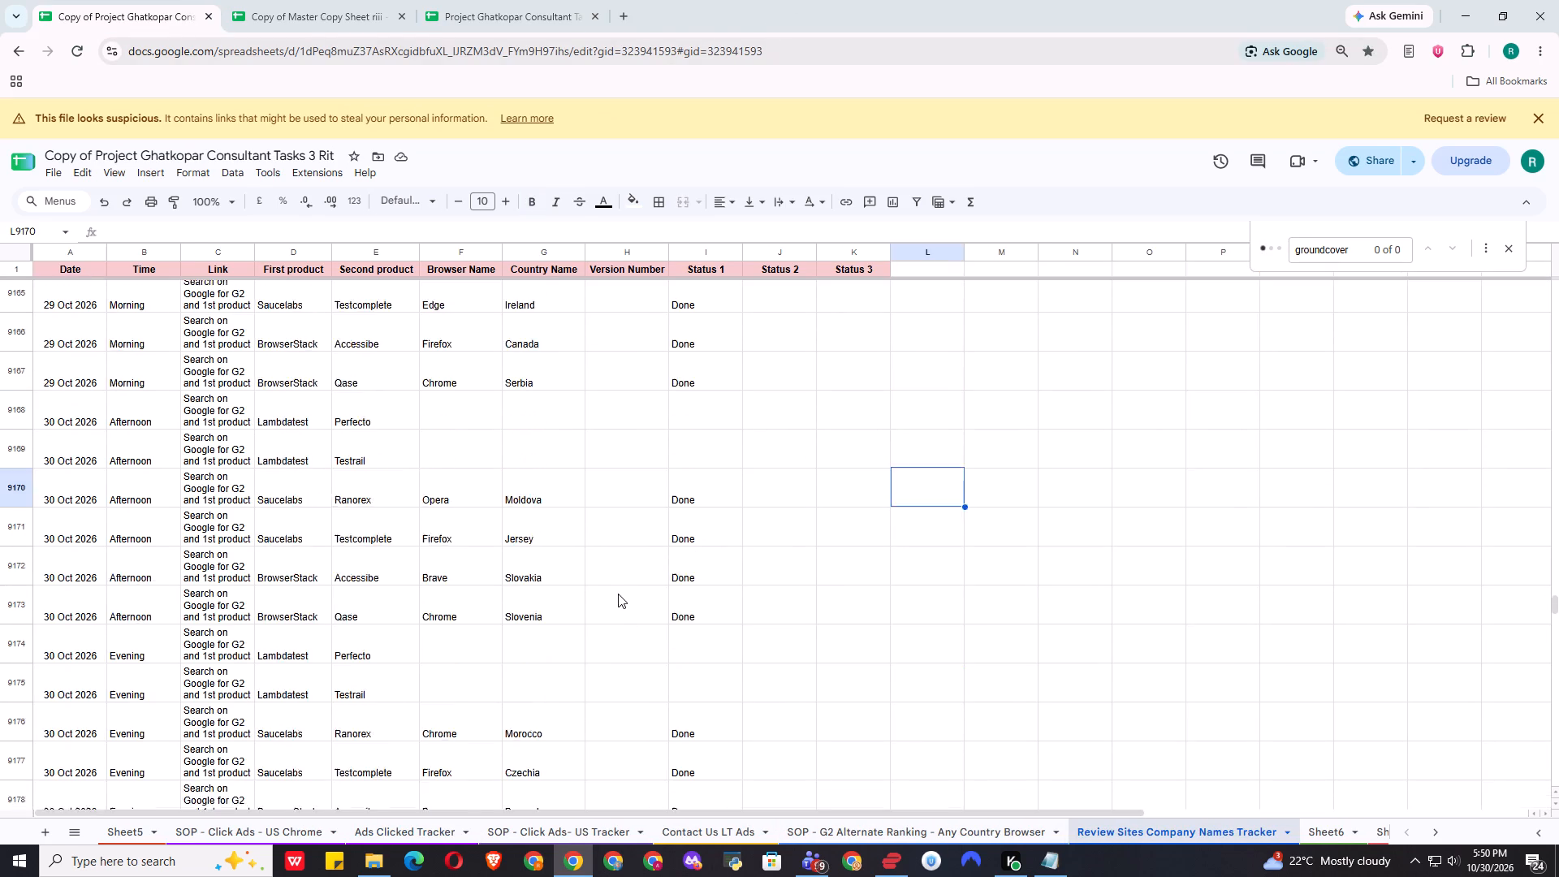
pyautogui.click(622, 597)
pyautogui.scroll(3, 352, 602)
pyautogui.scroll(2, 276, 489)
pyautogui.scroll(1, 102, 349)
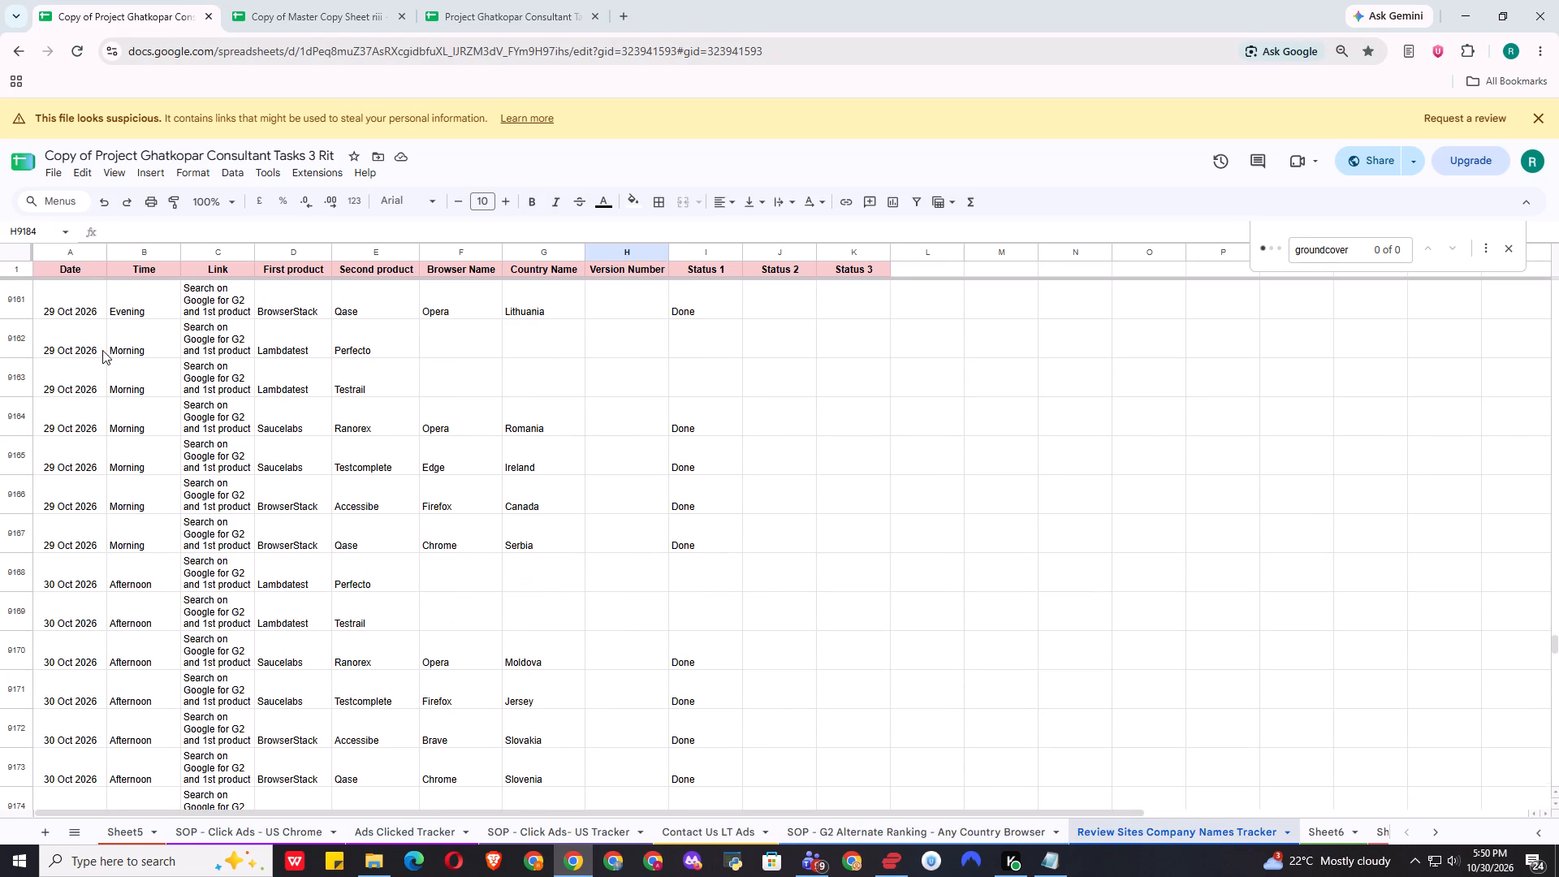
pyautogui.moveTo(69, 357); pyautogui.dragTo(721, 507)
pyautogui.hotkey('ctrl', 'c')
pyautogui.keyDown('ctrl'); pyautogui.click(766, 587); pyautogui.keyUp('ctrl')
# Paste the copied review-site rows into the original workbook's Review Sites Company Names Tracker, starting at A9164.
pyautogui.click(505, 0)
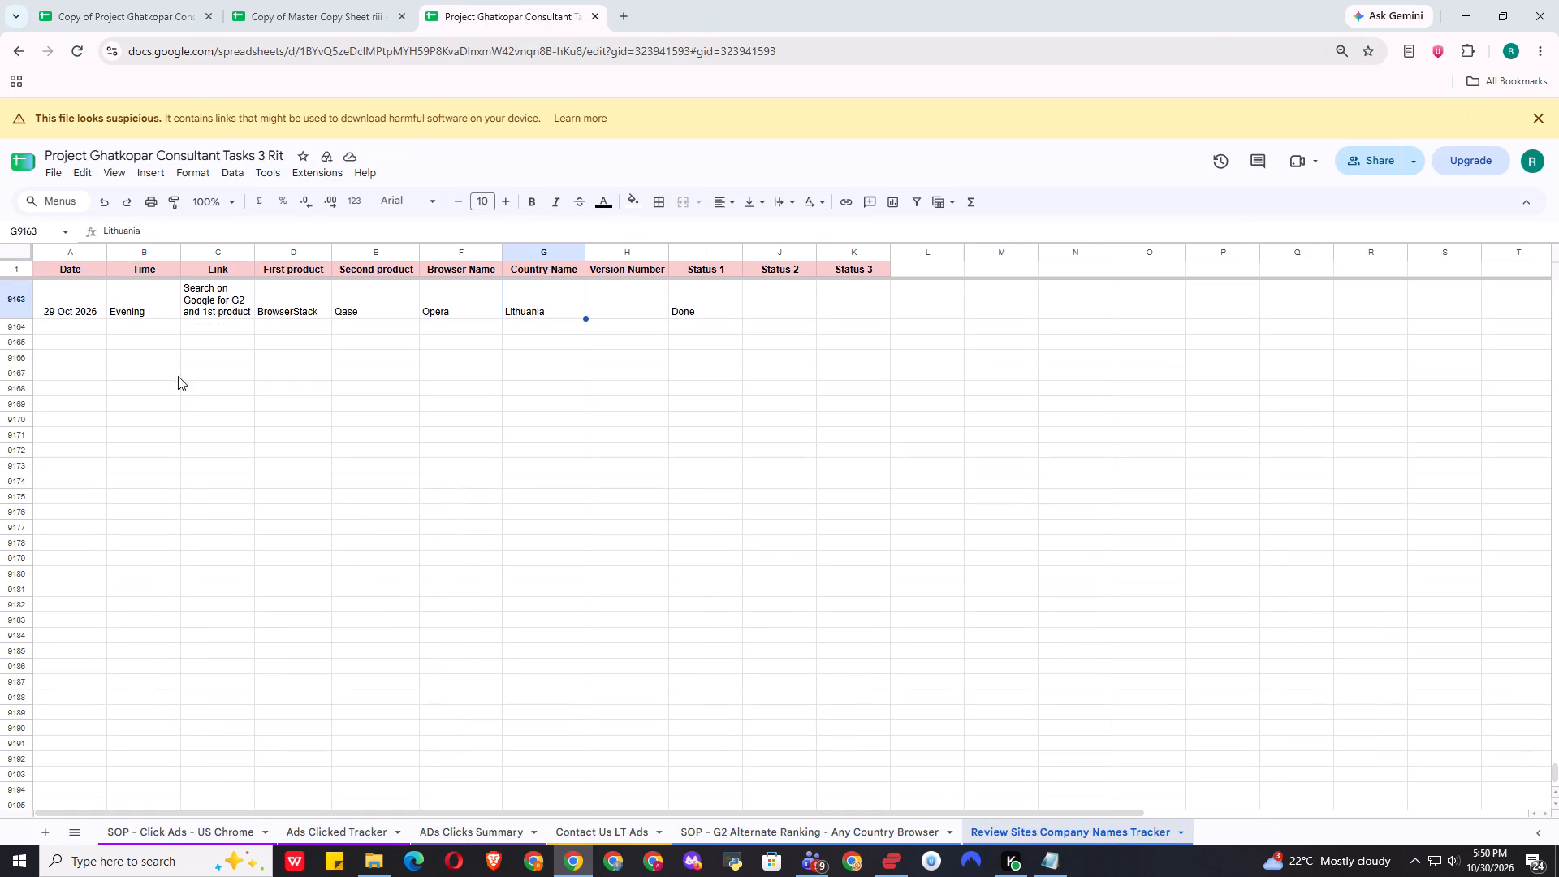
pyautogui.click(59, 327)
pyautogui.hotkey('ctrl', 'v')
pyautogui.scroll(-3, 637, 523)
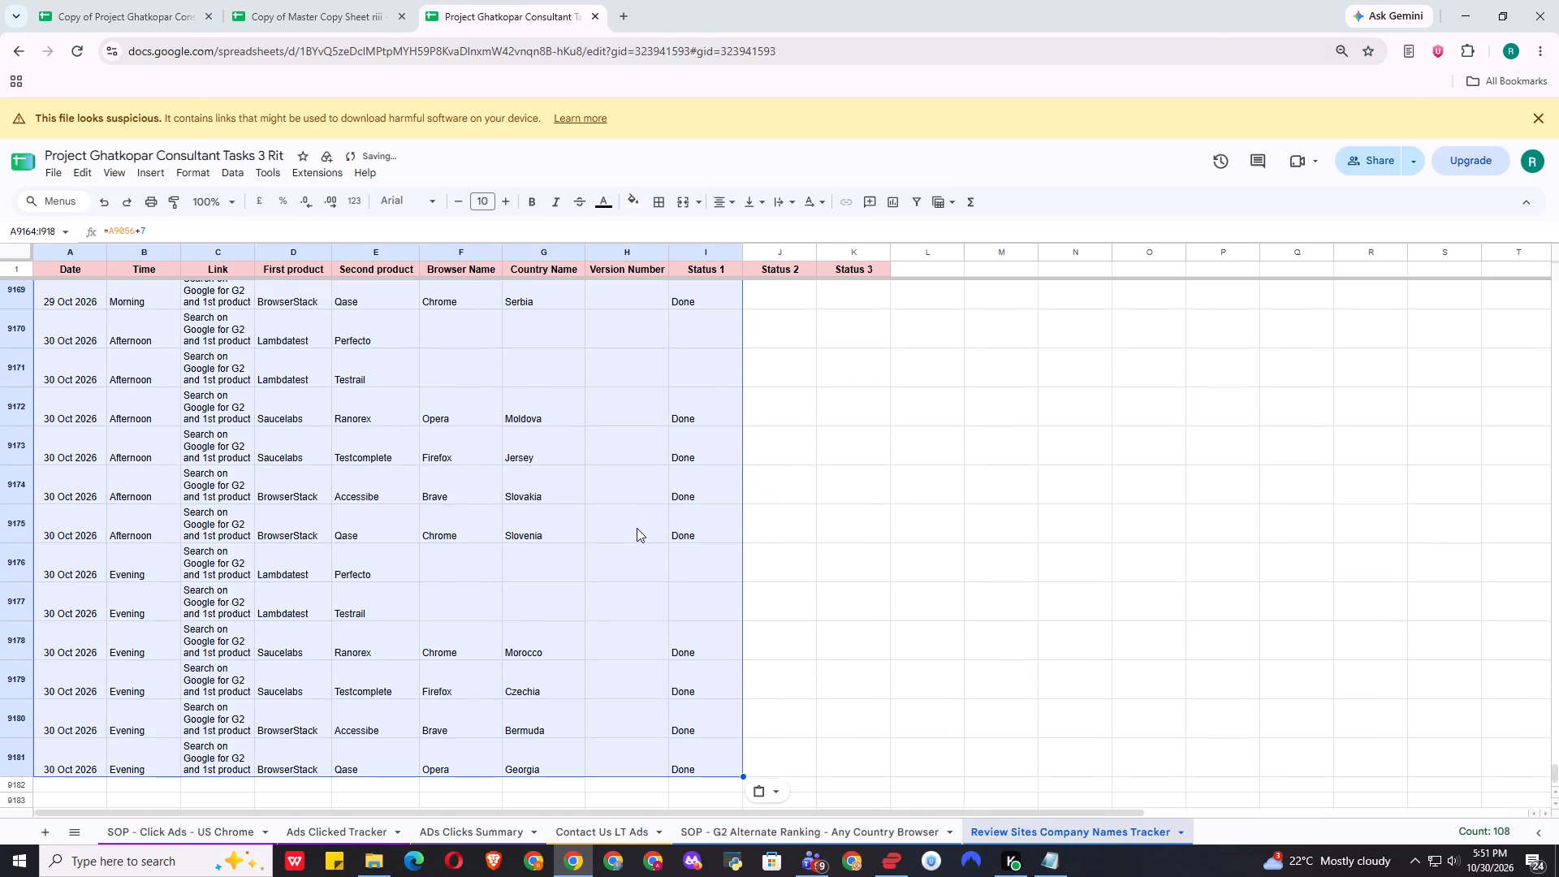
# Open the Life At SunTec site in a new browser tab.
pyautogui.click(621, 11)
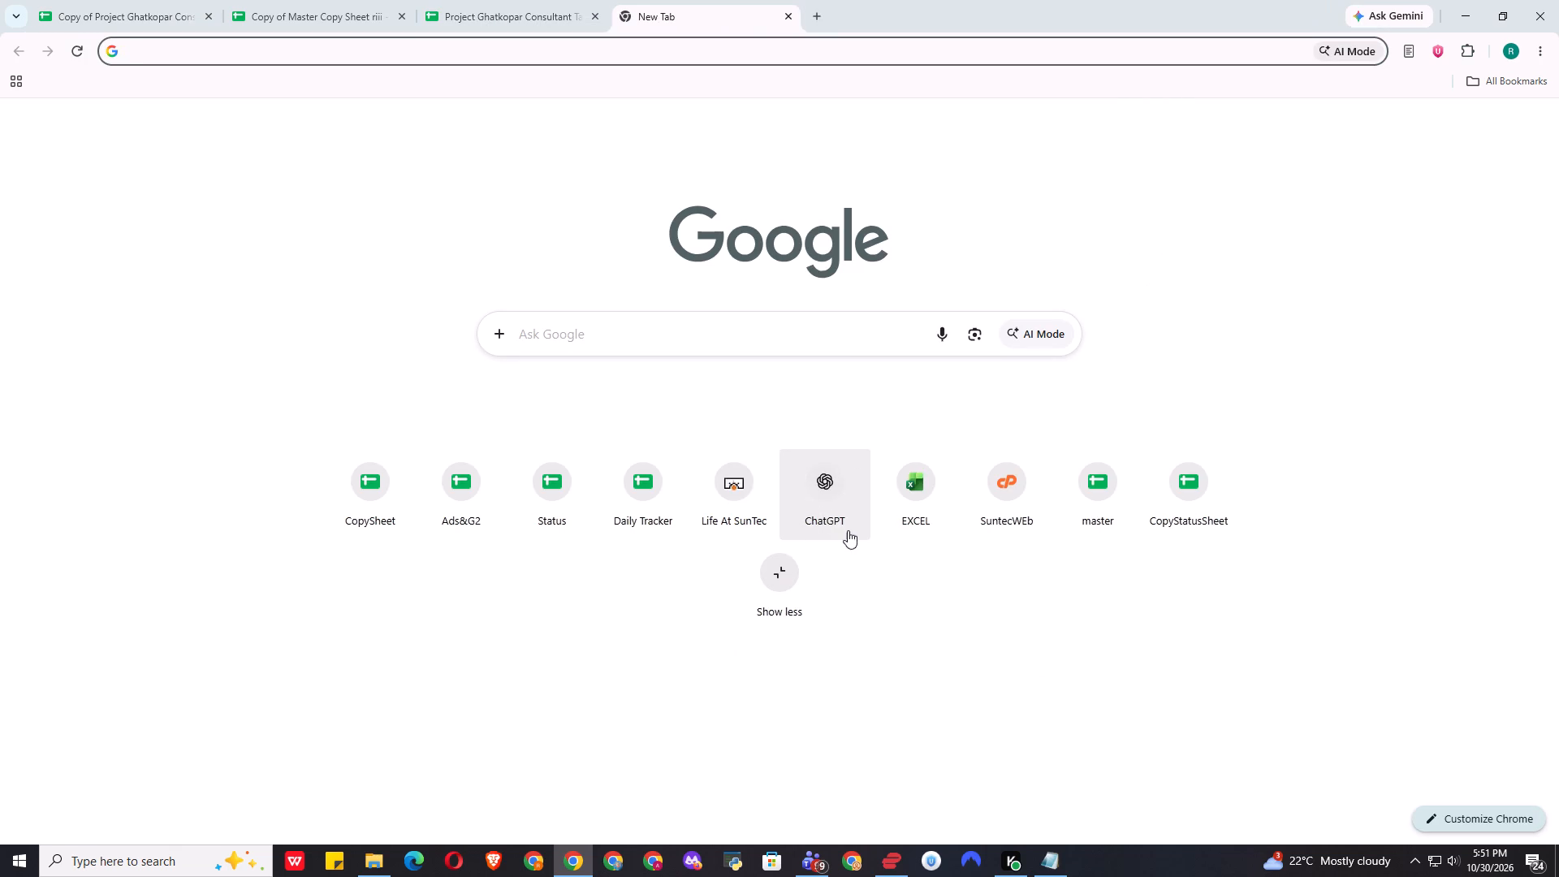
pyautogui.click(736, 516)
# Close the original Project Ghatkopar Consultant Tasks 3 Rit workbook and return to the Copy of Master Copy Sheet workbook.
pyautogui.click(531, 0)
pyautogui.click(599, 14)
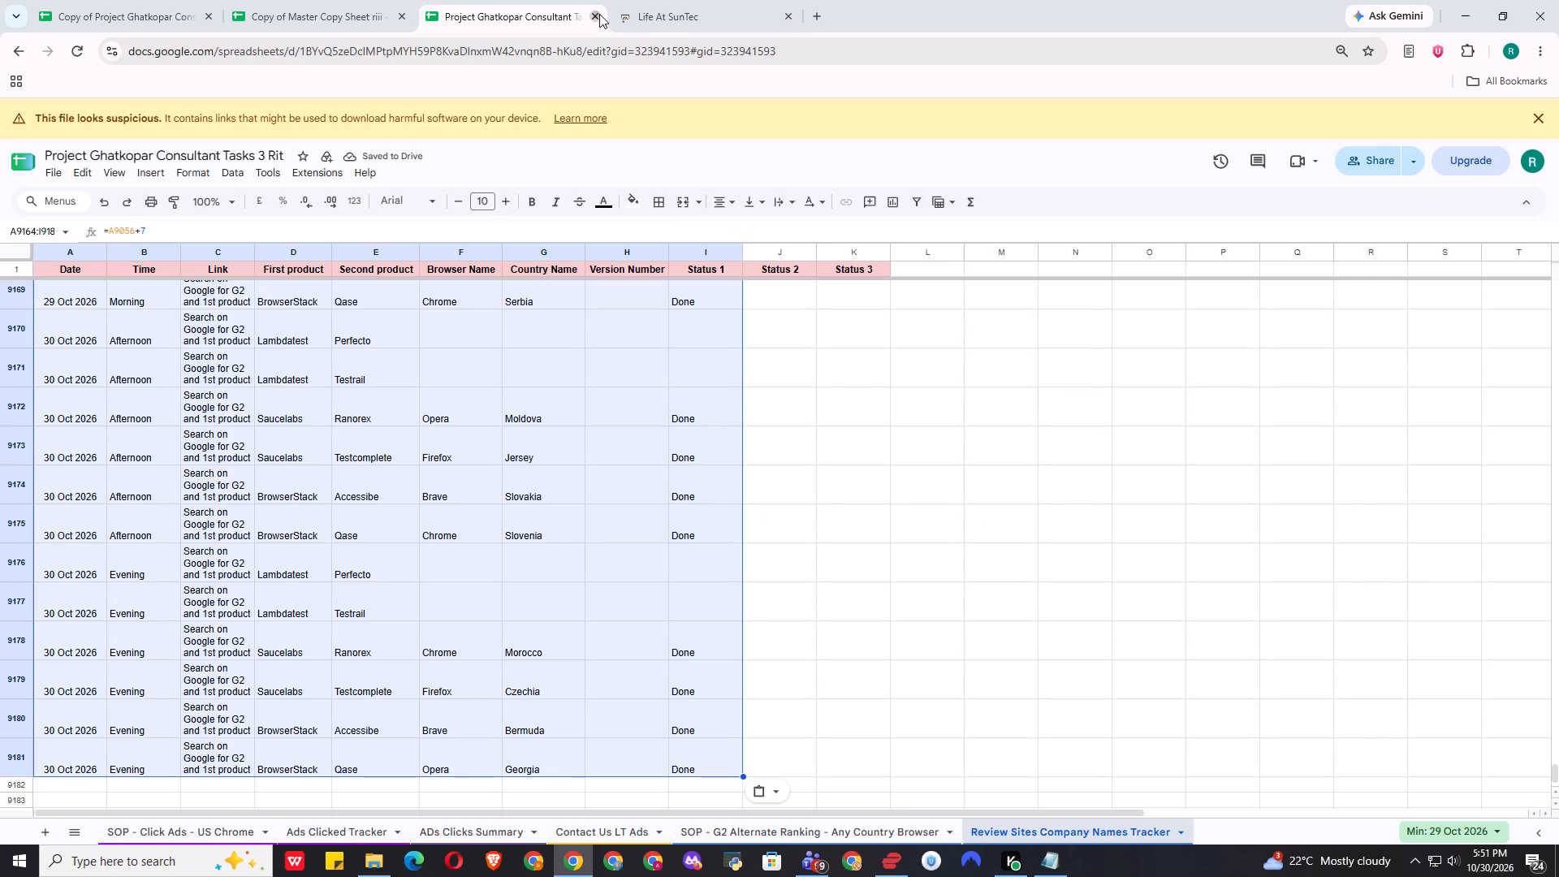
pyautogui.click(293, 24)
pyautogui.scroll(2, 391, 472)
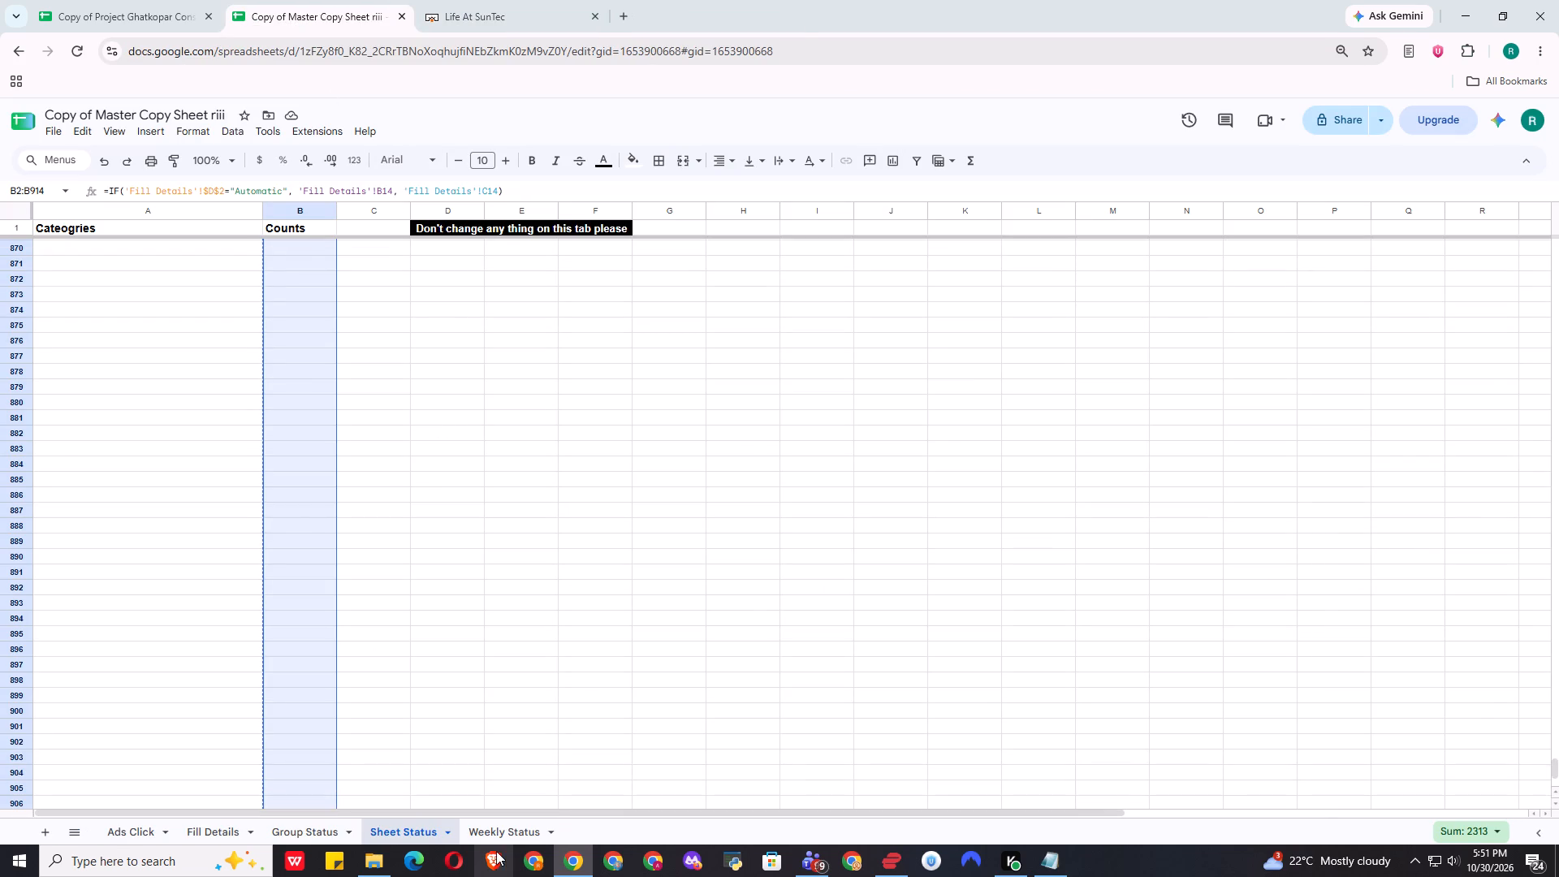